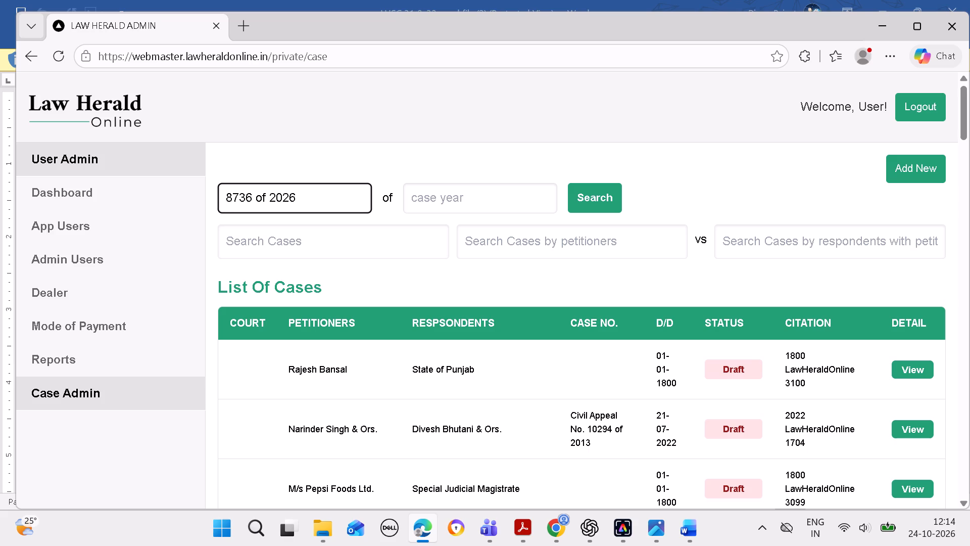
# Trim the case number search entry to just 8736.
pyautogui.click(316, 202)
pyautogui.press('BackSpace')
pyautogui.press('BackSpace')
pyautogui.press('BackSpace')
pyautogui.press('BackSpace')
pyautogui.press('BackSpace')
pyautogui.press('BackSpace')
pyautogui.press('BackSpace')
pyautogui.press('BackSpace')
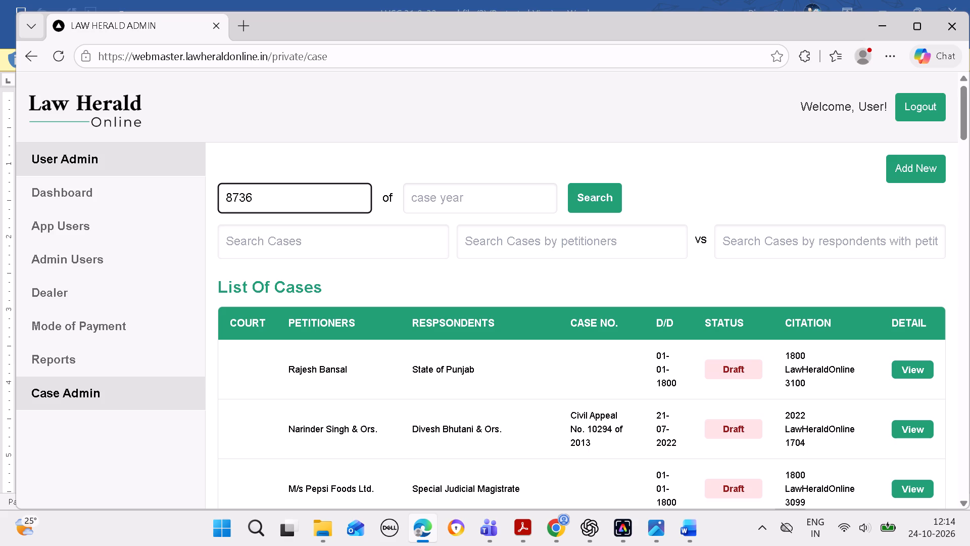
# Set the case year to 2026 and run the case search.
pyautogui.click(459, 205)
pyautogui.hotkey('ctrl', 'v')
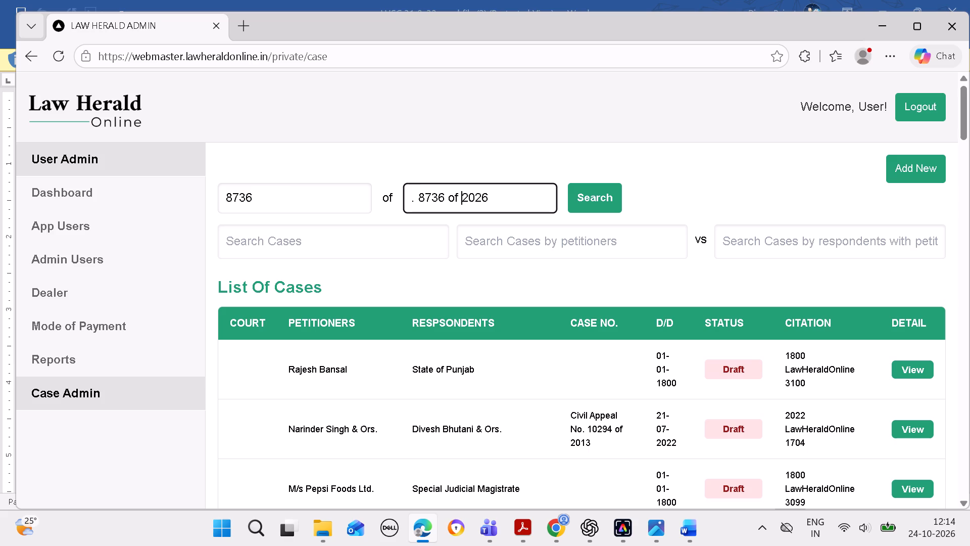
pyautogui.click(461, 201)
pyautogui.press('BackSpace')
pyautogui.press('BackSpace')
pyautogui.press('BackSpace')
pyautogui.press('BackSpace')
pyautogui.press('BackSpace')
pyautogui.press('BackSpace')
pyautogui.press('BackSpace')
pyautogui.press('BackSpace')
pyautogui.press('BackSpace')
pyautogui.press('BackSpace')
pyautogui.press('BackSpace')
pyautogui.press('BackSpace')
pyautogui.press('BackSpace')
pyautogui.press('BackSpace')
pyautogui.press('BackSpace')
pyautogui.press('BackSpace')
pyautogui.press('BackSpace')
pyautogui.press('BackSpace')
pyautogui.press('BackSpace')
pyautogui.press('BackSpace')
pyautogui.click(348, 190)
pyautogui.click(576, 203)
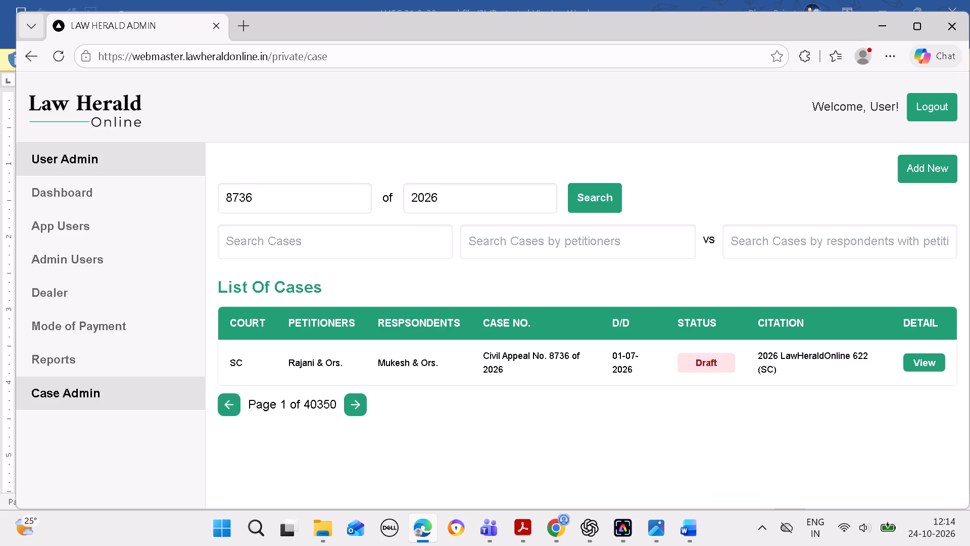
# Open the details of Civil Appeal No. 8736 of 2026 from the case list.
pyautogui.click(917, 363)
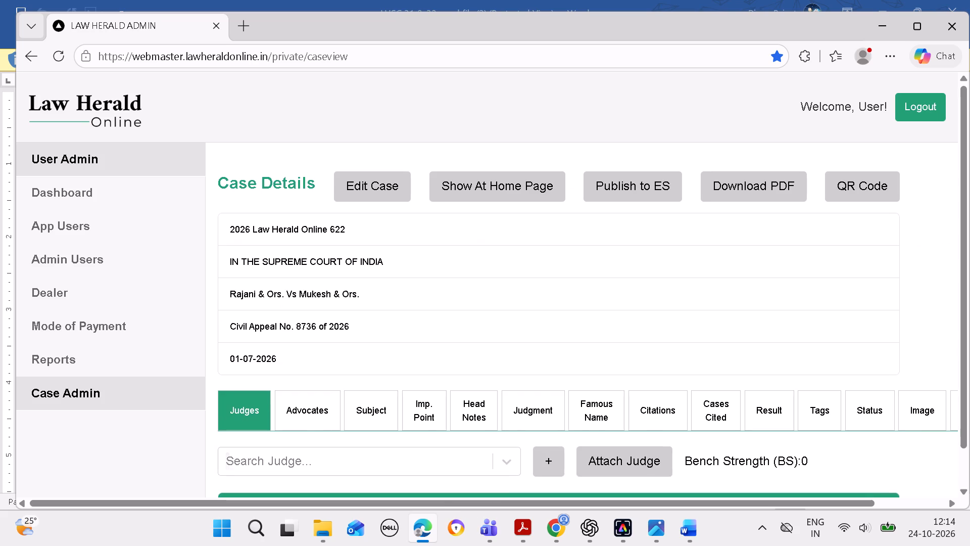
pyautogui.scroll(-1, 680, 337)
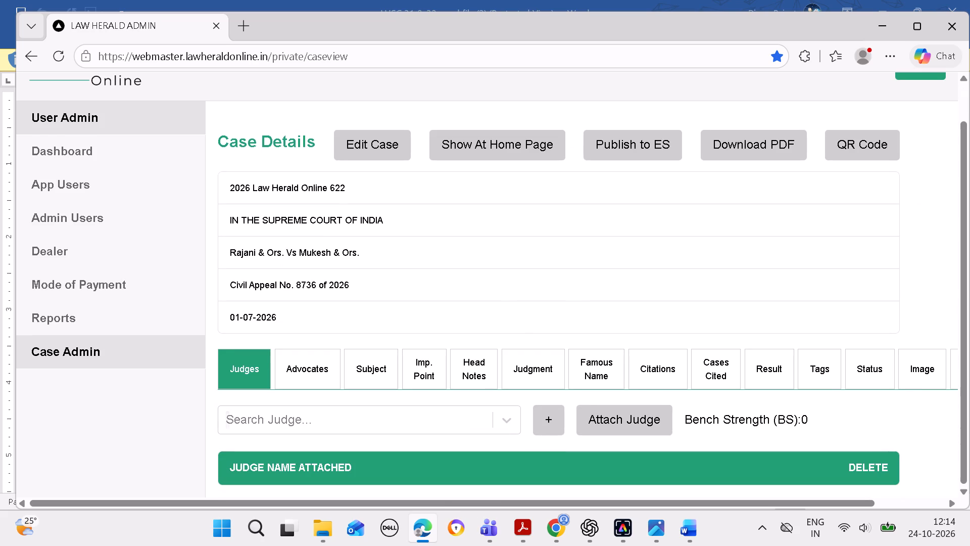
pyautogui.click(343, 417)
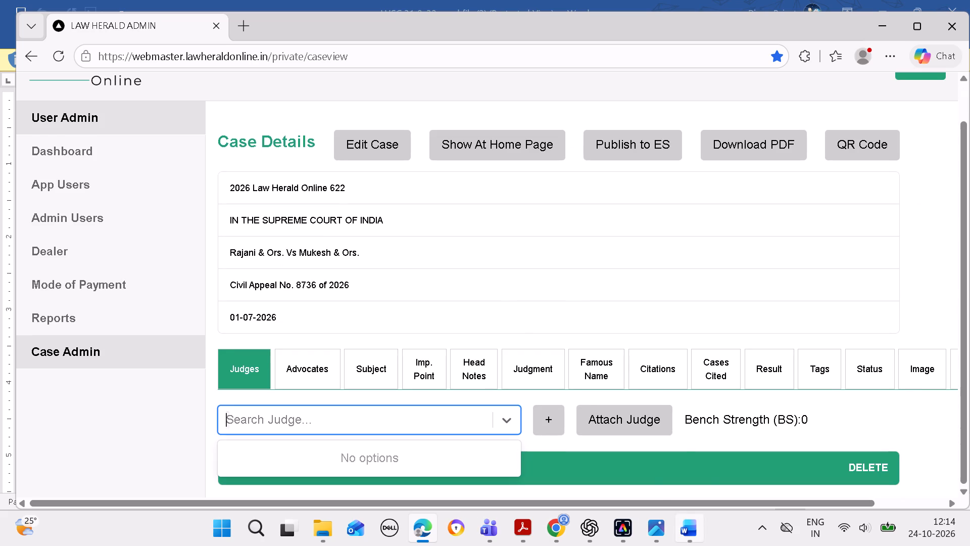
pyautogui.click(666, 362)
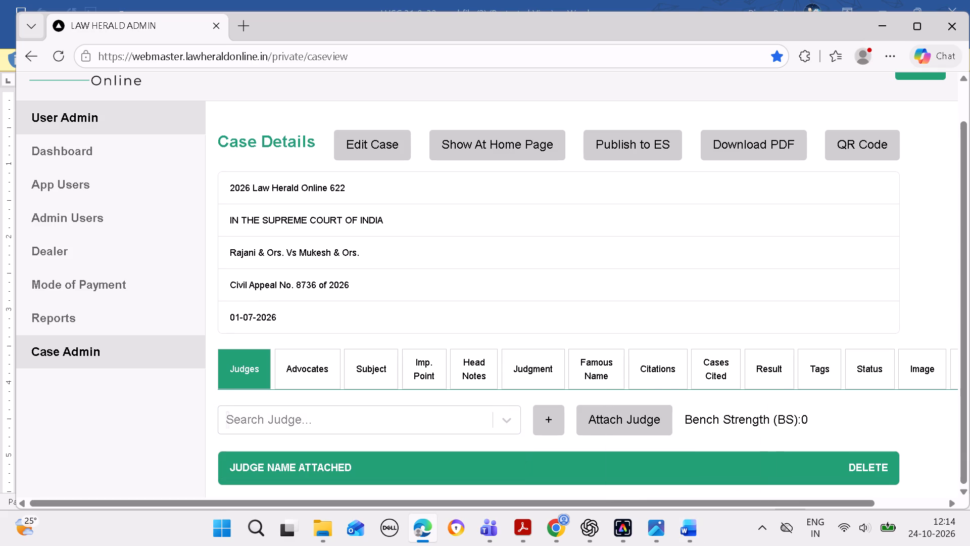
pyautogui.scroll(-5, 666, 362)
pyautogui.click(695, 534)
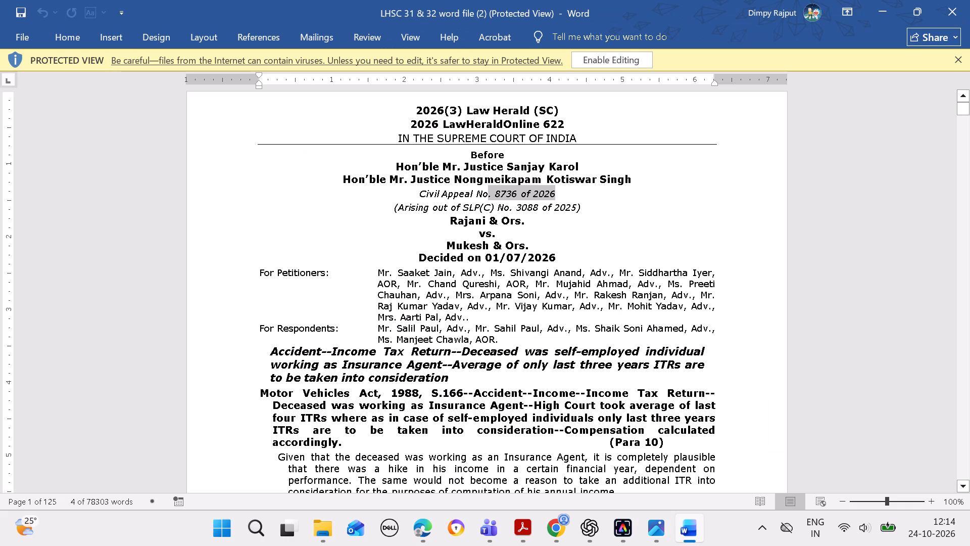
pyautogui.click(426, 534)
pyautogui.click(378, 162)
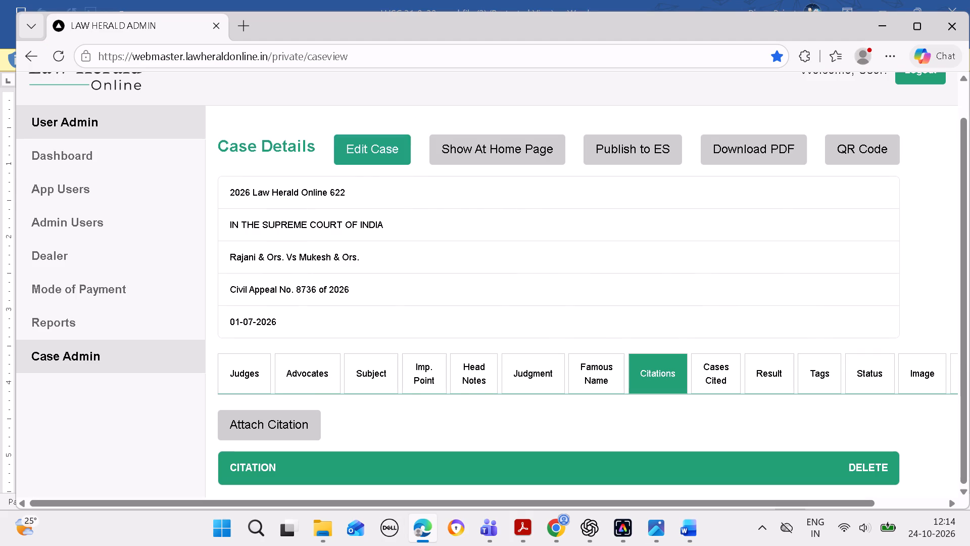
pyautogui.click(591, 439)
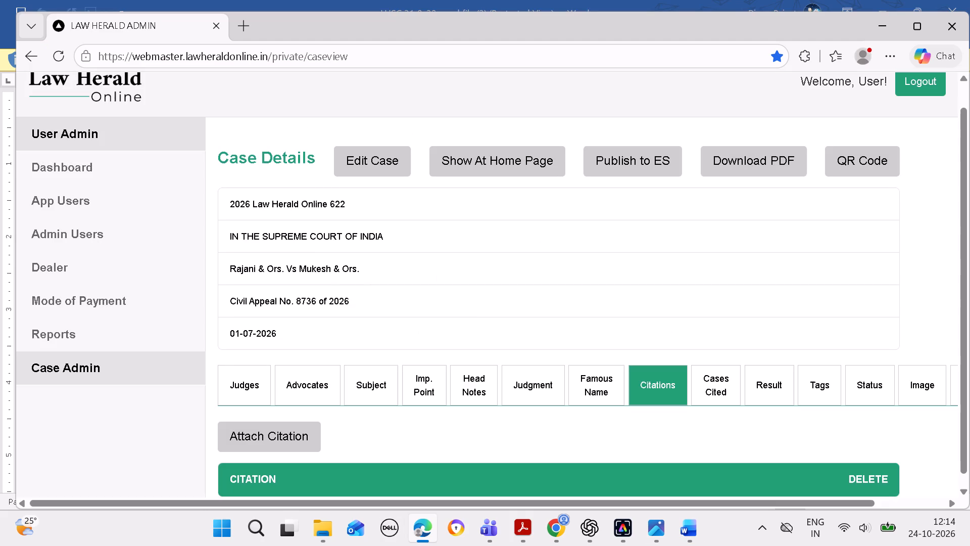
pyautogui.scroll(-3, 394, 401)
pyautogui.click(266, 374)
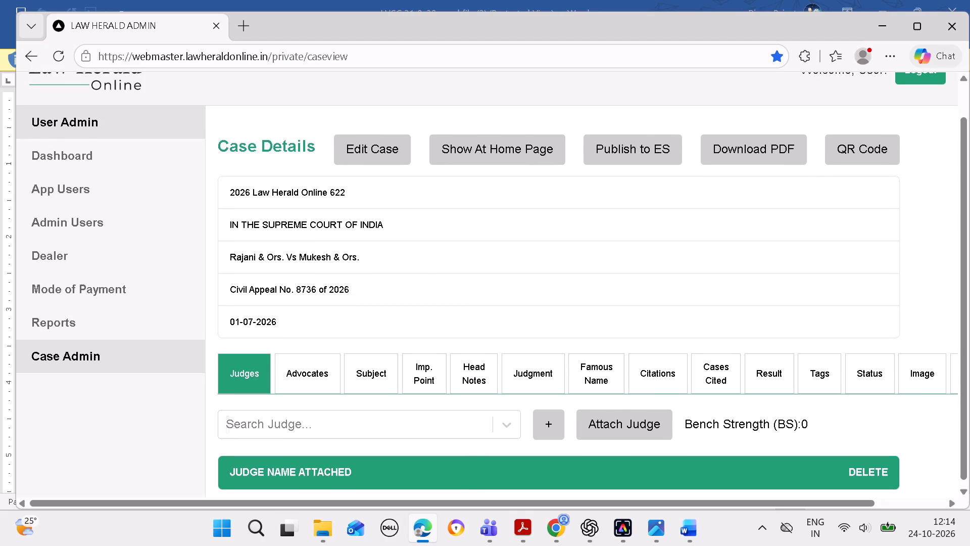
# Copy the first judge's name, Sanjay Karol, from the Word judgment and attach that judge to the case in Edge.
pyautogui.scroll(-4, 266, 374)
pyautogui.click(439, 418)
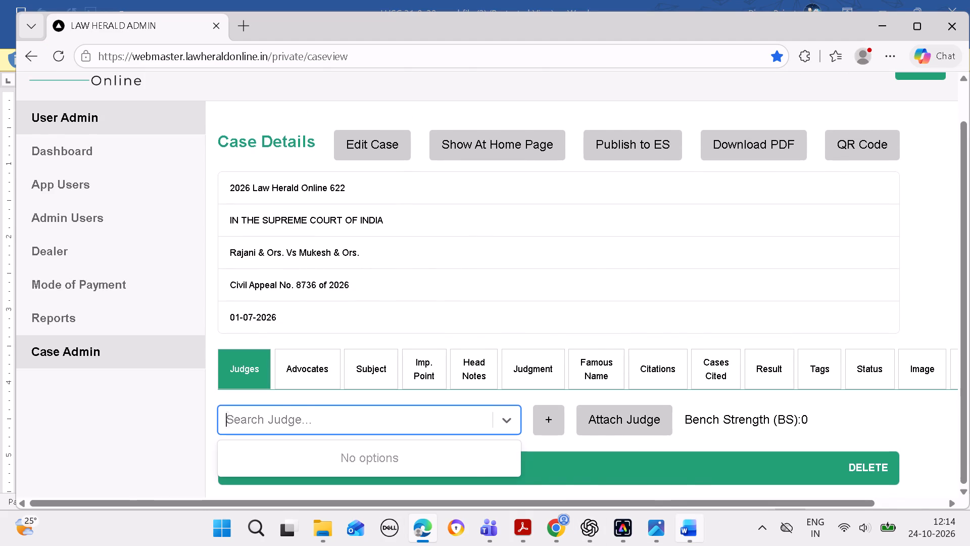
pyautogui.click(686, 530)
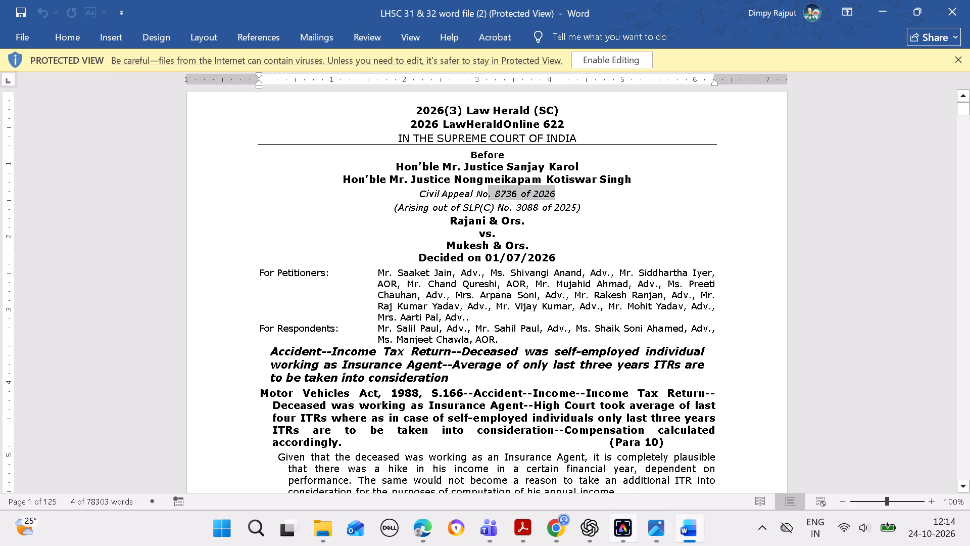
pyautogui.moveTo(507, 160); pyautogui.dragTo(571, 160)
pyautogui.hotkey('ctrl', 'c')
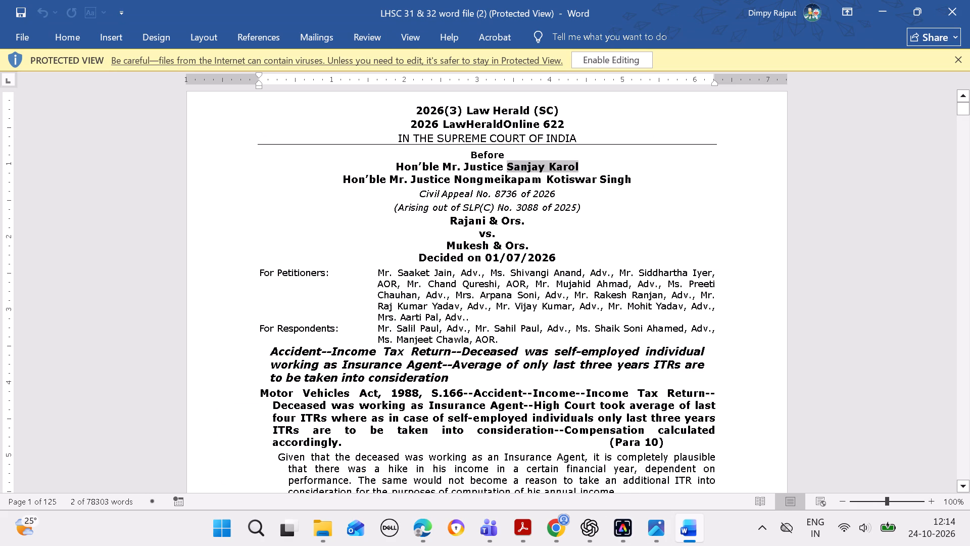
pyautogui.click(428, 527)
pyautogui.click(372, 414)
pyautogui.hotkey('ctrl', 'v')
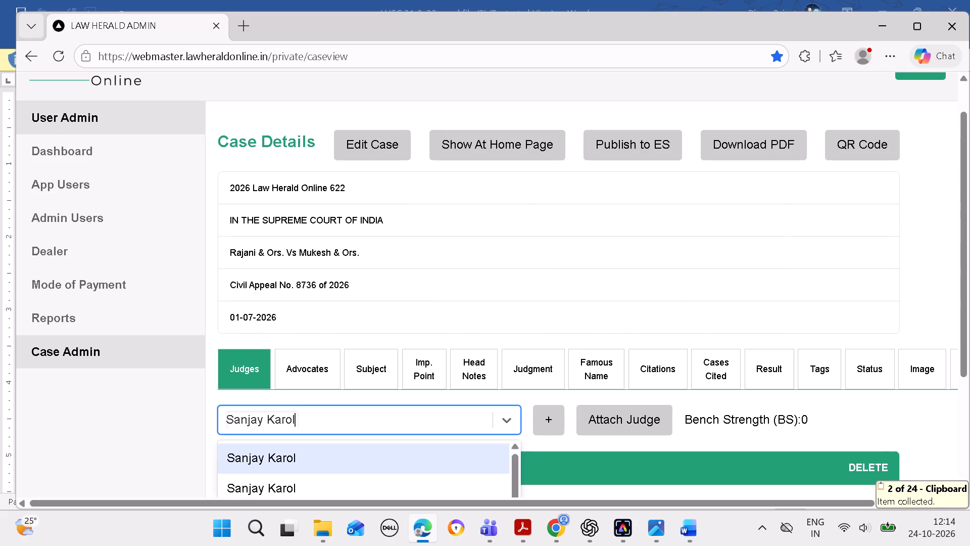
pyautogui.click(369, 457)
pyautogui.click(617, 424)
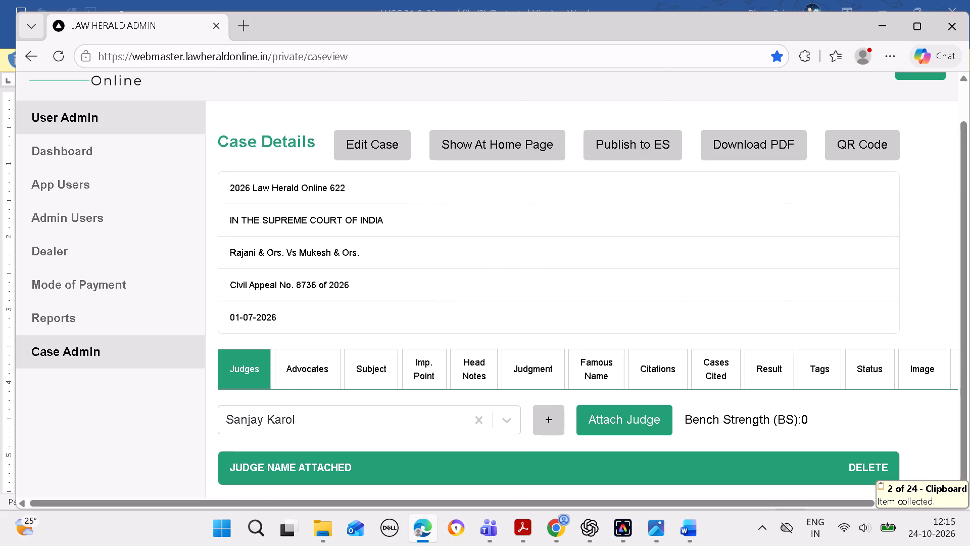
pyautogui.click(635, 168)
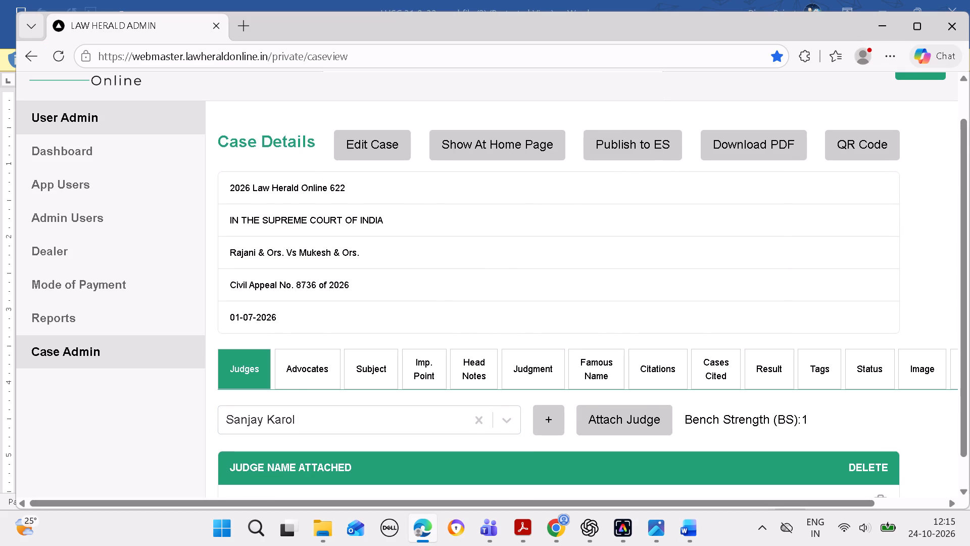
# Copy the second judge's name, Nongmeikapam Kotiswar Singh, from the Word judgment and attach that judge to the case in Edge.
pyautogui.scroll(-10, 624, 195)
pyautogui.click(684, 532)
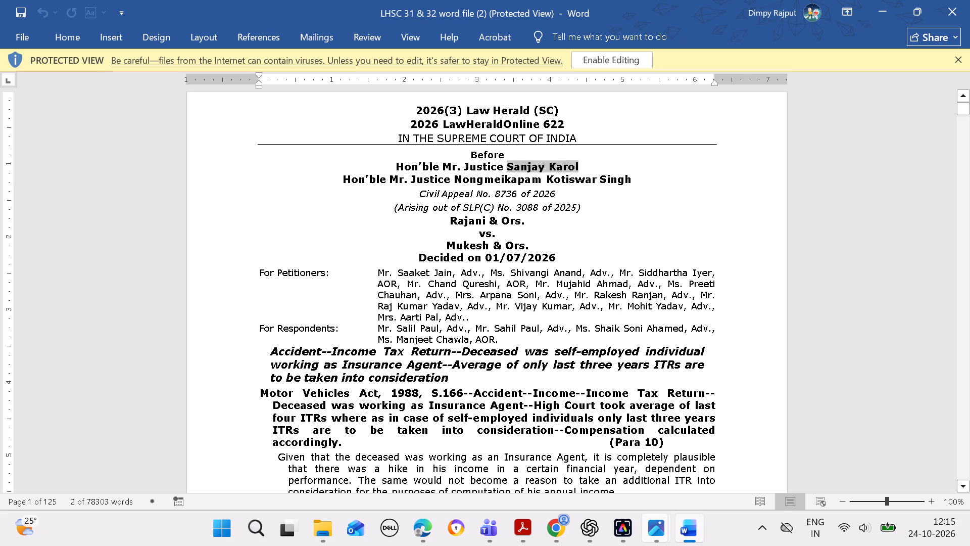
pyautogui.moveTo(453, 176); pyautogui.dragTo(609, 179)
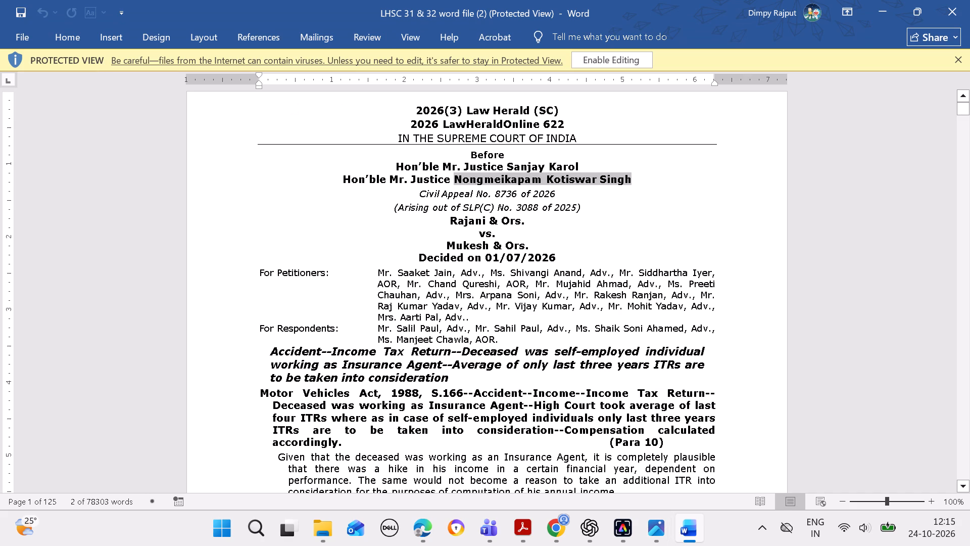
pyautogui.moveTo(609, 179); pyautogui.dragTo(614, 179)
pyautogui.hotkey('ctrl', 'c')
pyautogui.click(418, 532)
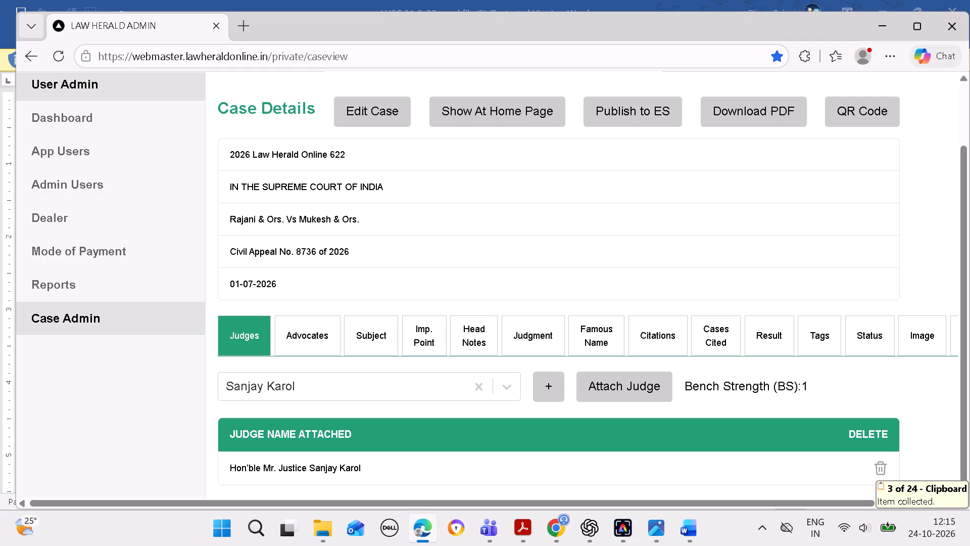
pyautogui.click(415, 388)
pyautogui.hotkey('ctrl', 'v')
pyautogui.click(416, 415)
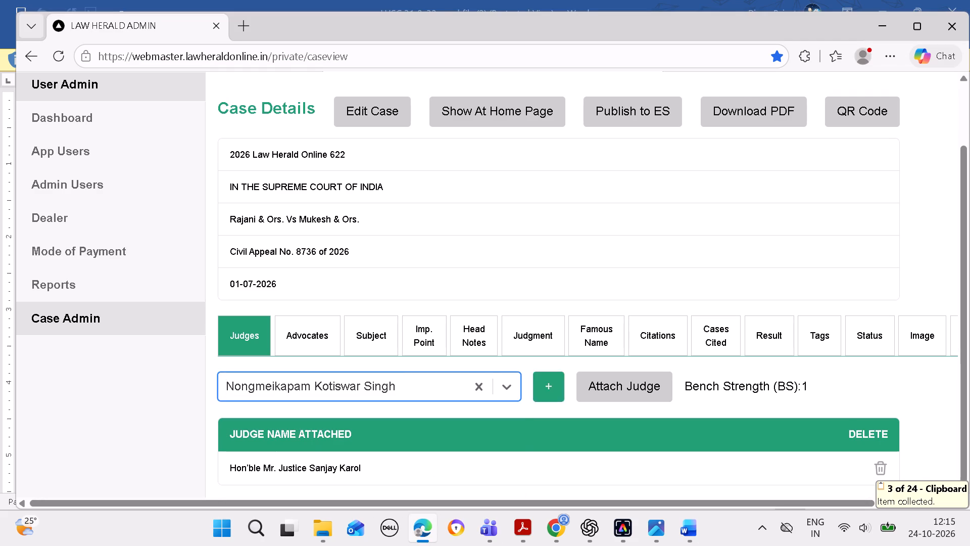
pyautogui.click(637, 387)
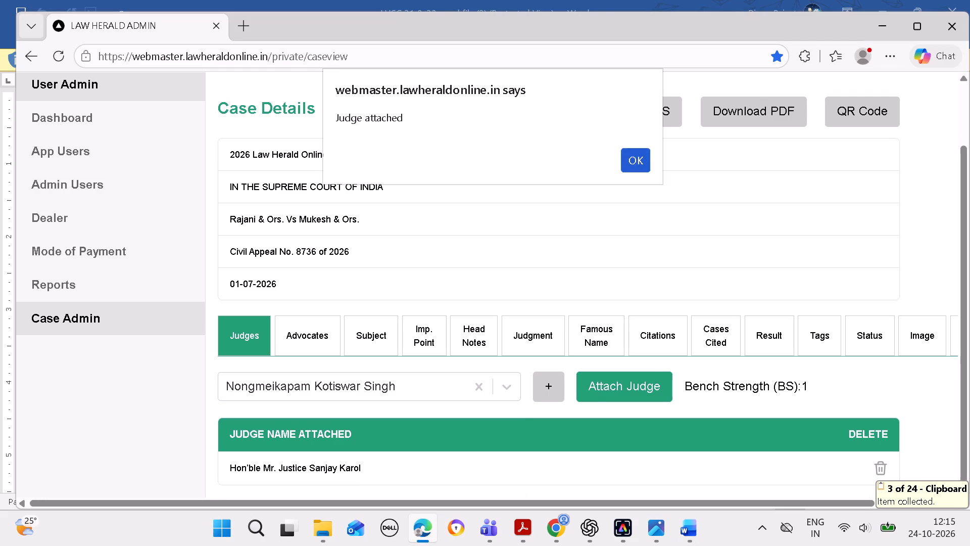
pyautogui.click(633, 170)
# Go to the case's Advocates section and set Appearing For to "For State:".
pyautogui.scroll(-10, 449, 345)
pyautogui.click(305, 295)
pyautogui.scroll(-5, 302, 290)
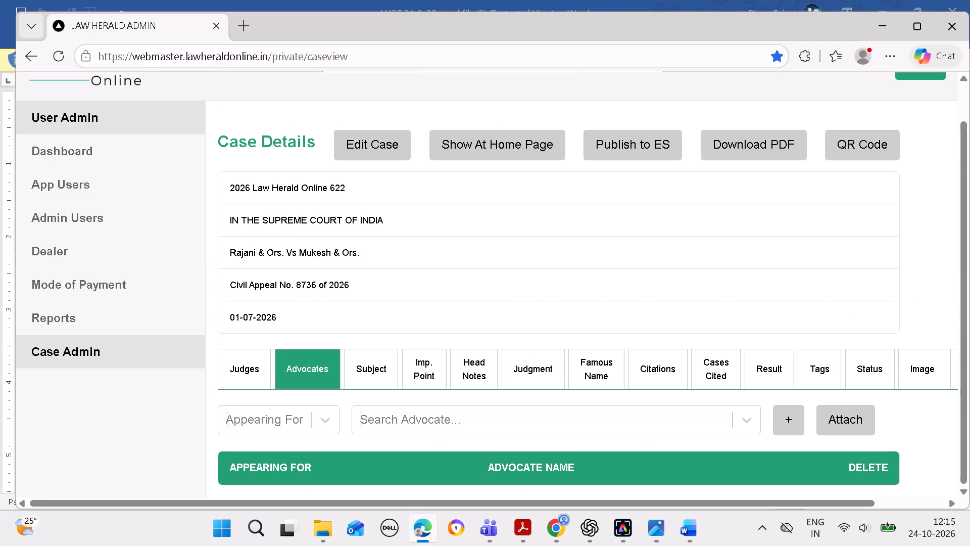
pyautogui.click(327, 413)
pyautogui.scroll(-3, 326, 409)
pyautogui.click(299, 467)
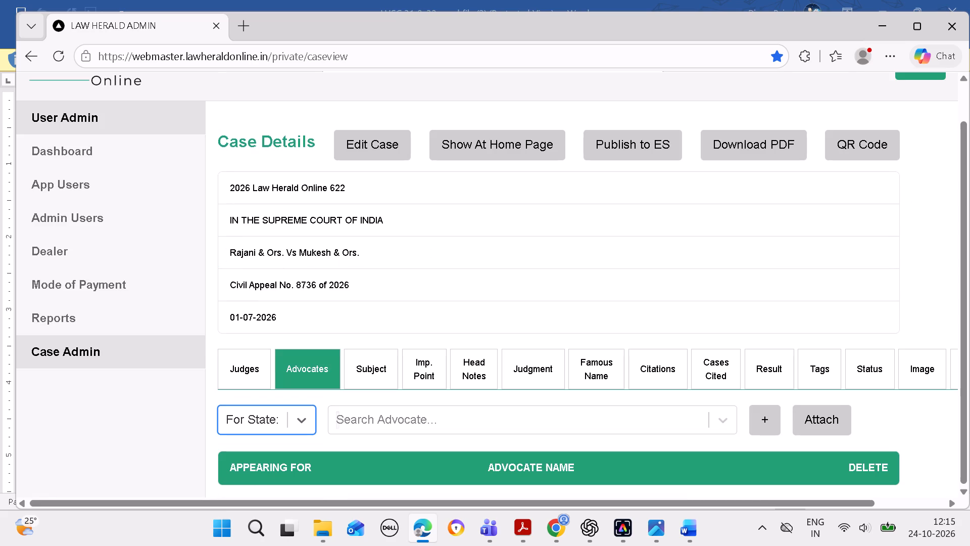
# Check the advocates' party headings in the Word judgment and reopen the Appearing For choices in Edge.
pyautogui.click(302, 413)
pyautogui.click(688, 527)
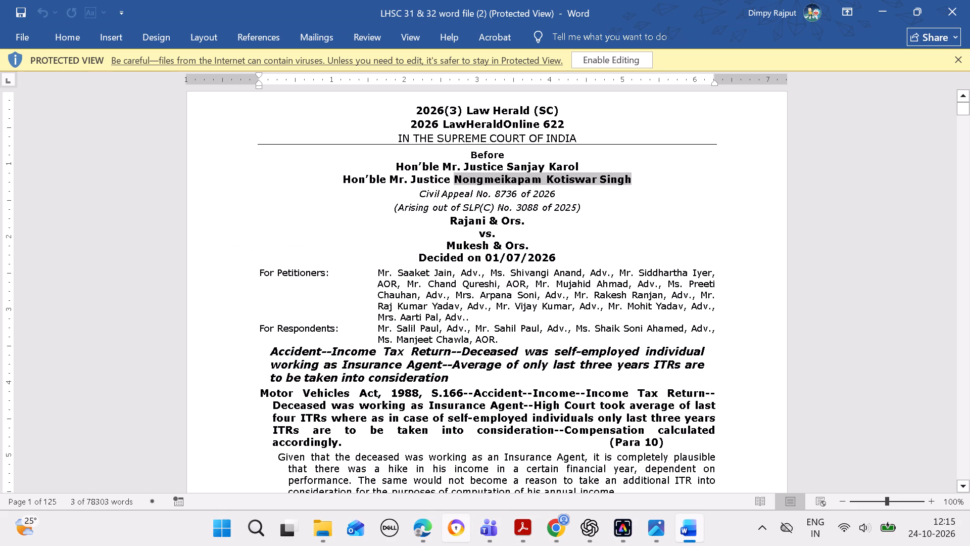
pyautogui.click(431, 531)
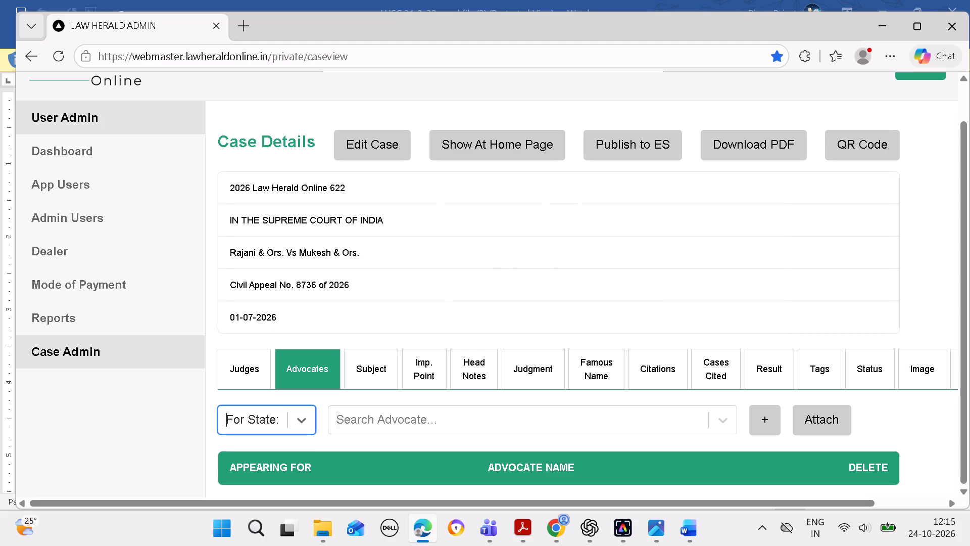
pyautogui.click(295, 402)
pyautogui.click(297, 423)
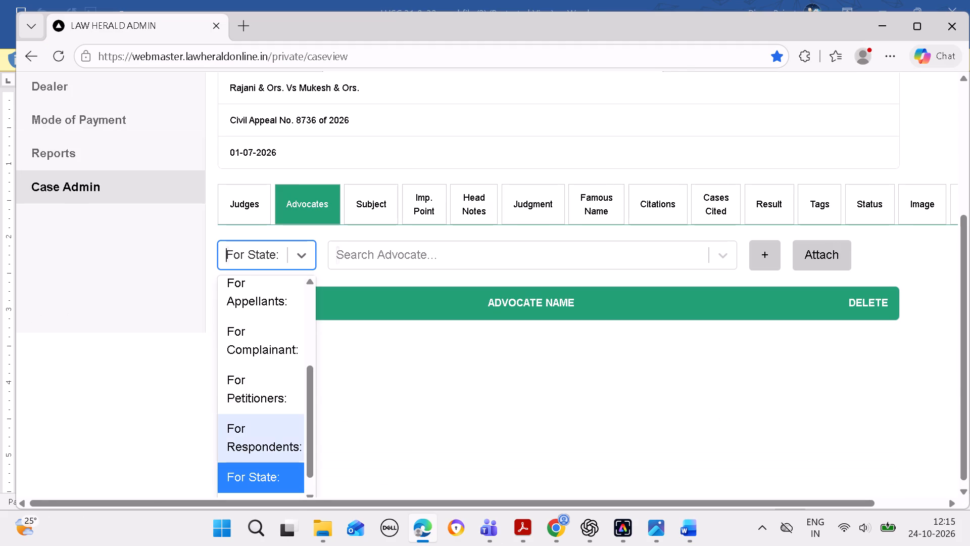
# Set Appearing For to "For Petitioners:" and attach the first petitioners' advocate (Adv. entry), copying the name from the Word judgment into Edge.
pyautogui.click(278, 393)
pyautogui.click(684, 527)
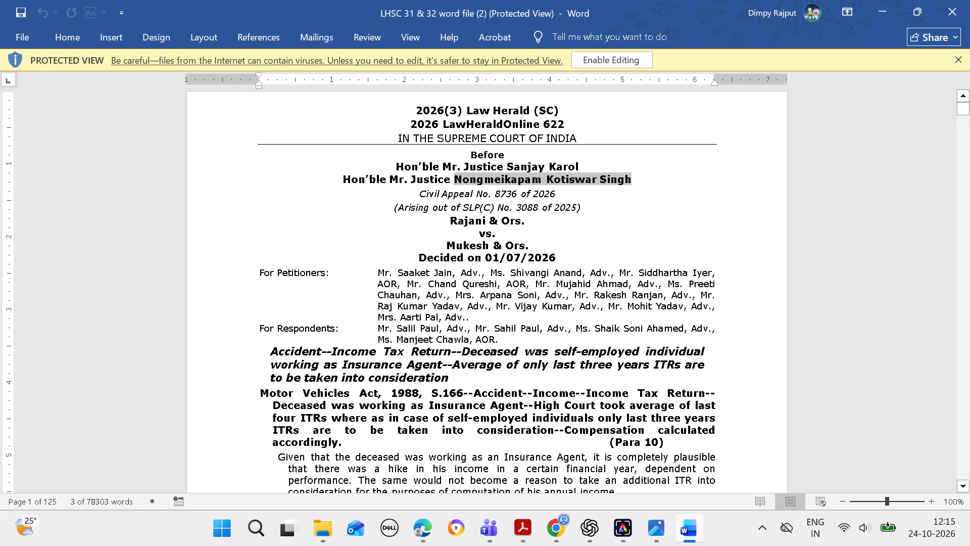
pyautogui.moveTo(398, 271); pyautogui.dragTo(445, 276)
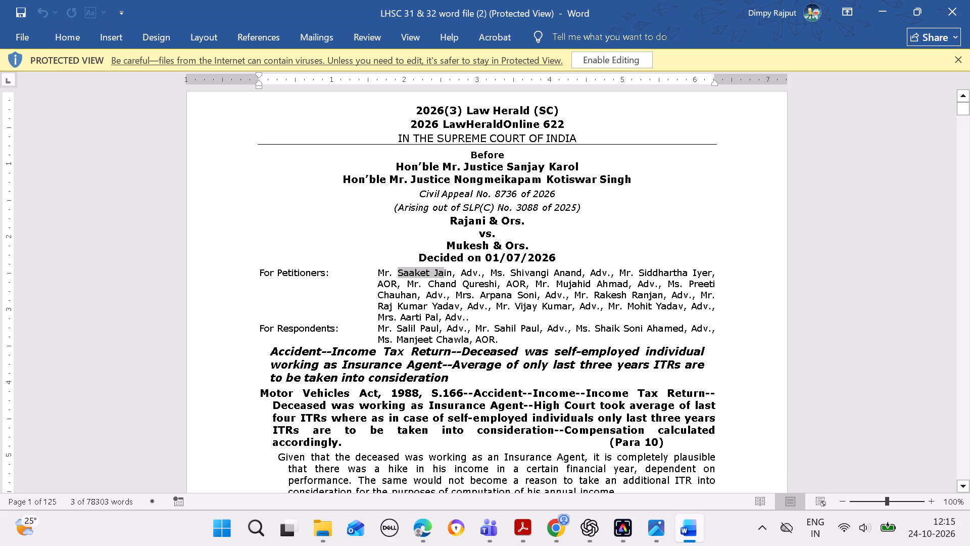
pyautogui.moveTo(445, 276); pyautogui.dragTo(450, 278)
pyautogui.hotkey('ctrl', 'c')
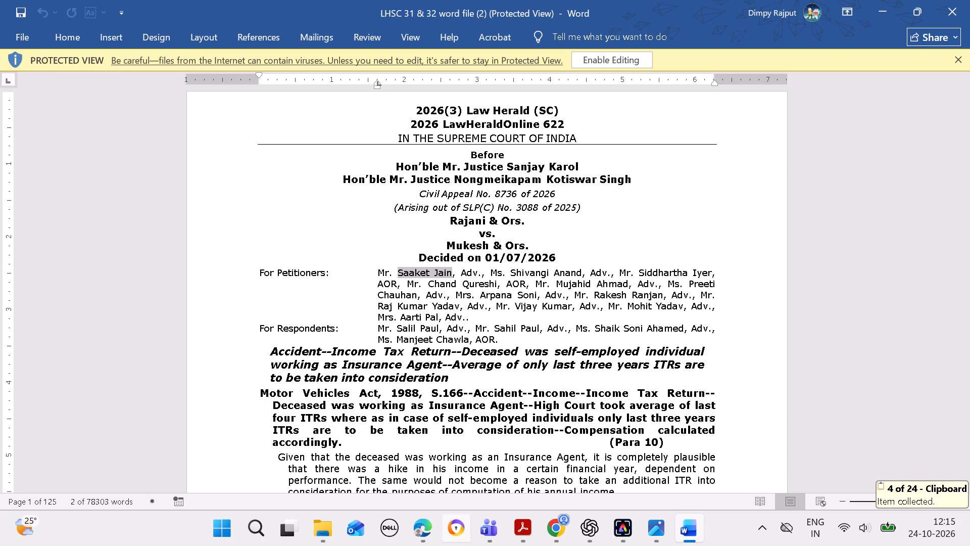
pyautogui.click(427, 533)
pyautogui.click(443, 408)
pyautogui.hotkey('ctrl', 'v')
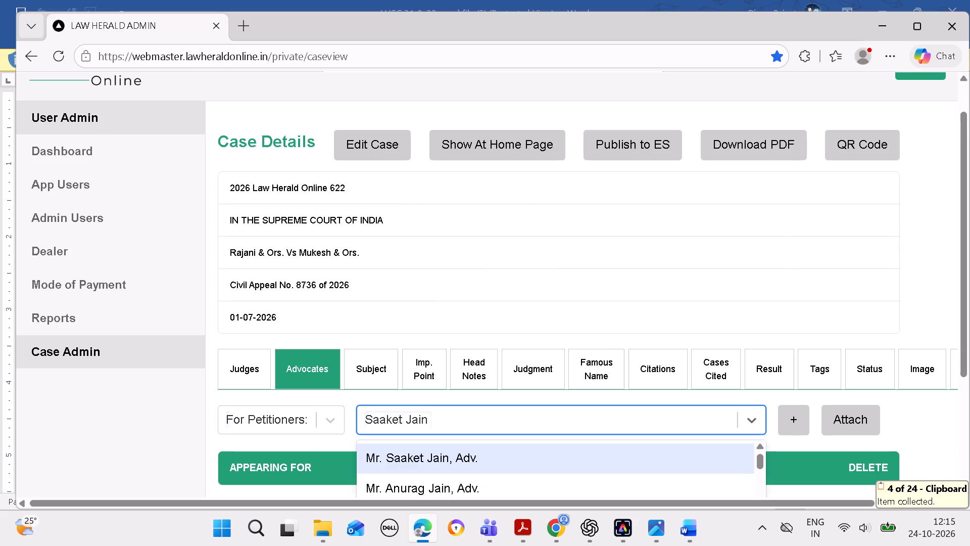
pyautogui.click(478, 453)
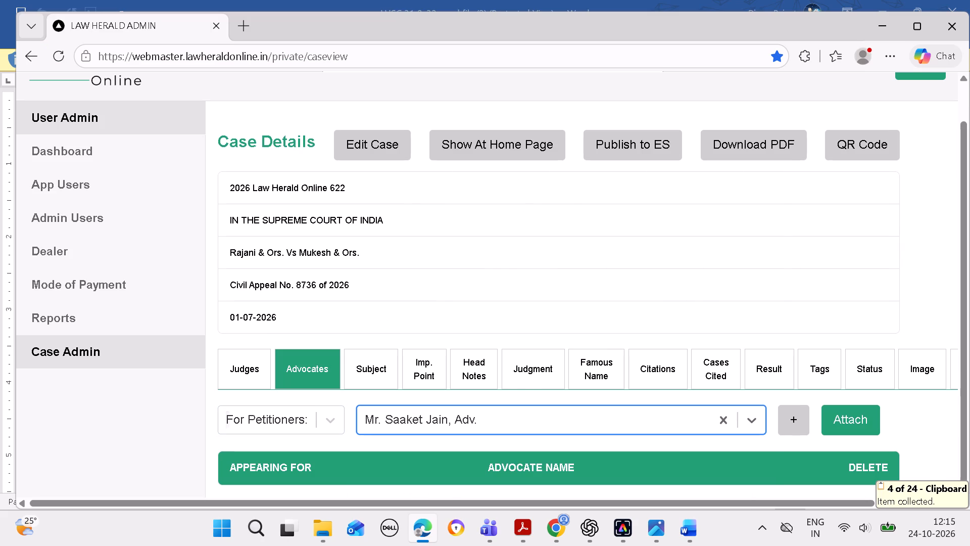
pyautogui.click(840, 420)
pyautogui.click(641, 162)
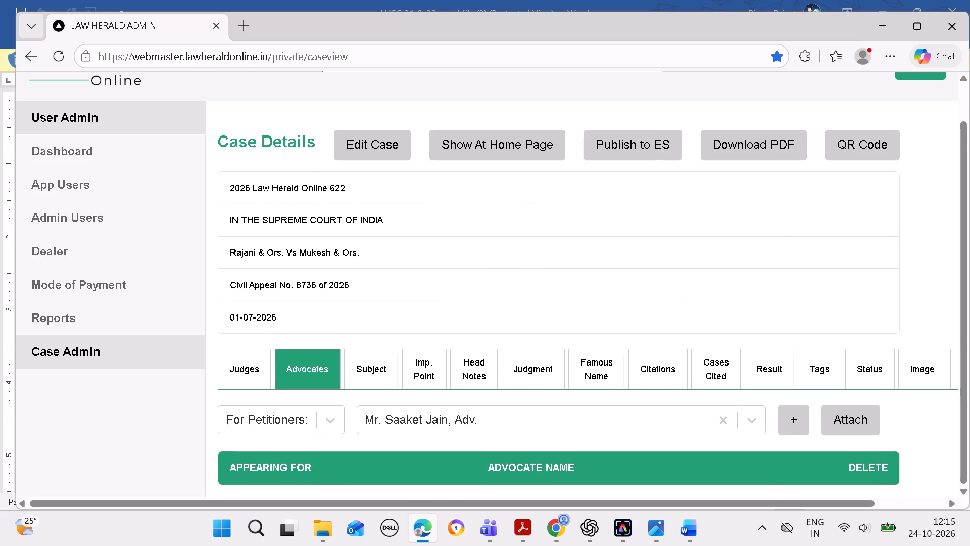
# Copy the second petitioners' advocate's name from the Word judgment and attach the matching "Adv." entry to the case in Edge.
pyautogui.scroll(-10, 637, 240)
pyautogui.click(702, 520)
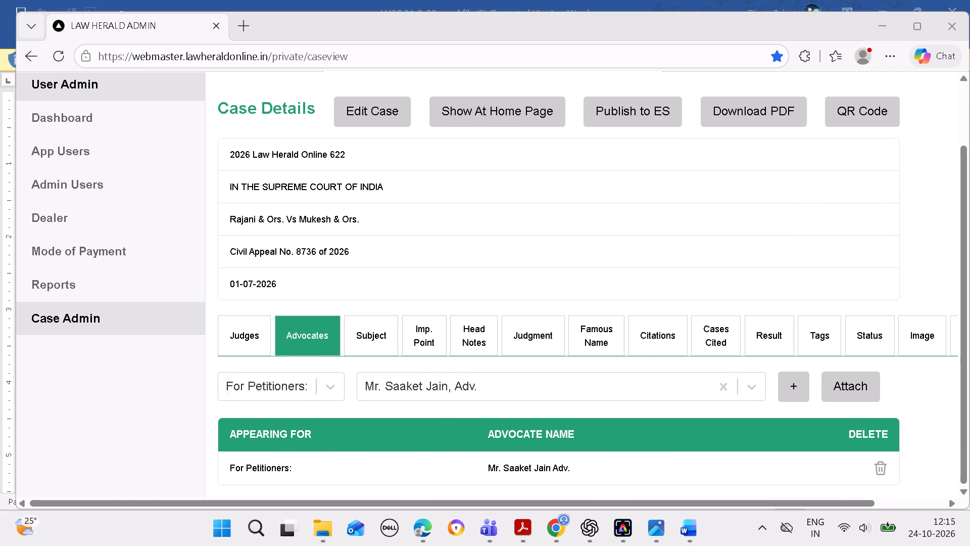
pyautogui.click(686, 518)
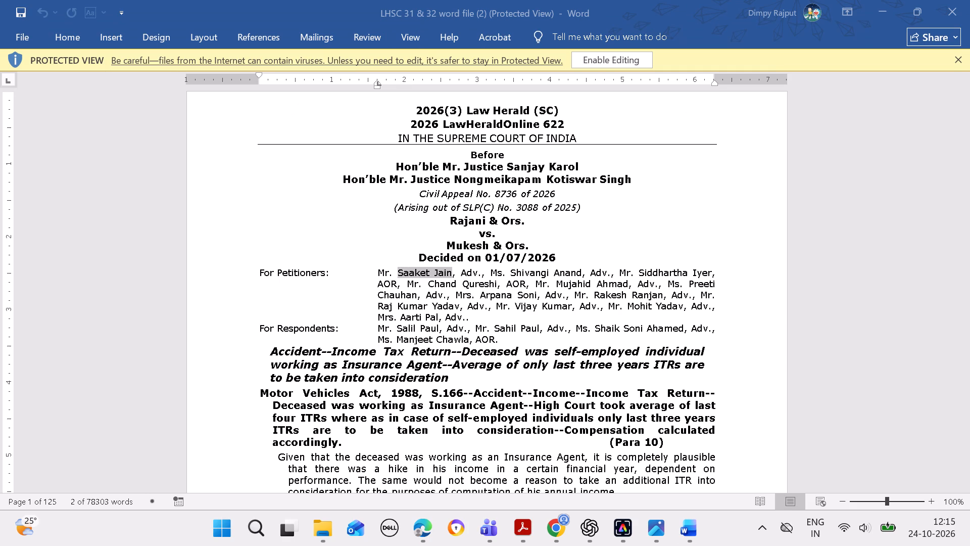
pyautogui.moveTo(510, 271); pyautogui.dragTo(573, 271)
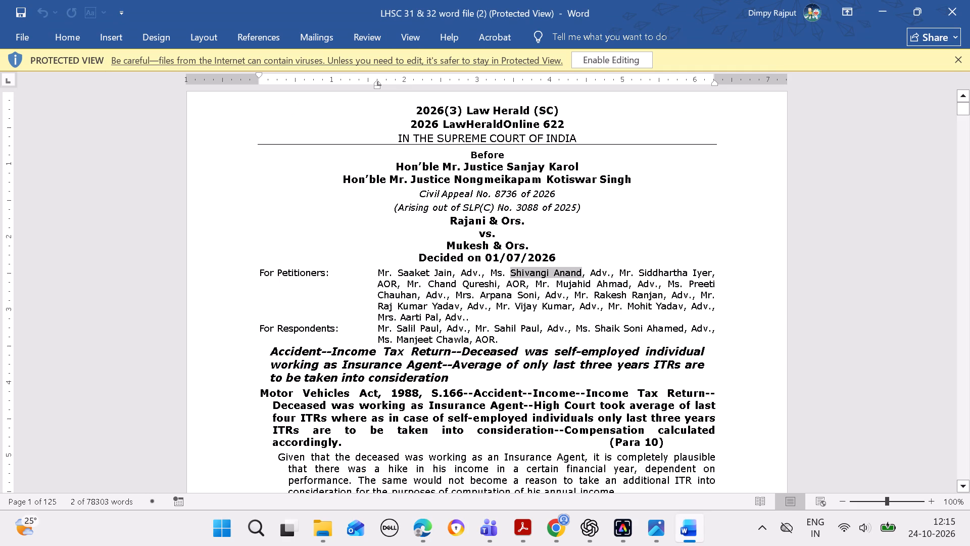
pyautogui.hotkey('ctrl', 'c')
pyautogui.click(424, 520)
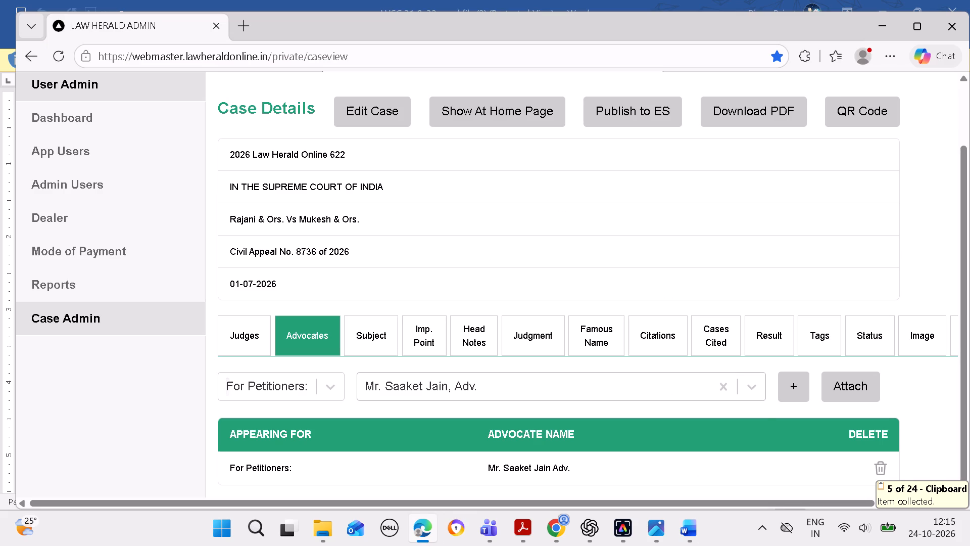
pyautogui.click(530, 381)
pyautogui.hotkey('ctrl', 'v')
pyautogui.click(537, 417)
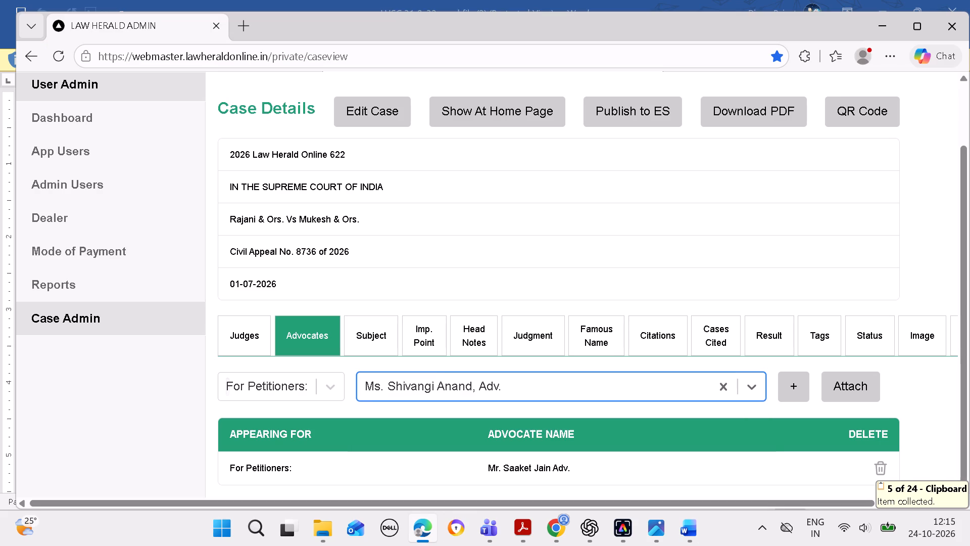
pyautogui.click(843, 388)
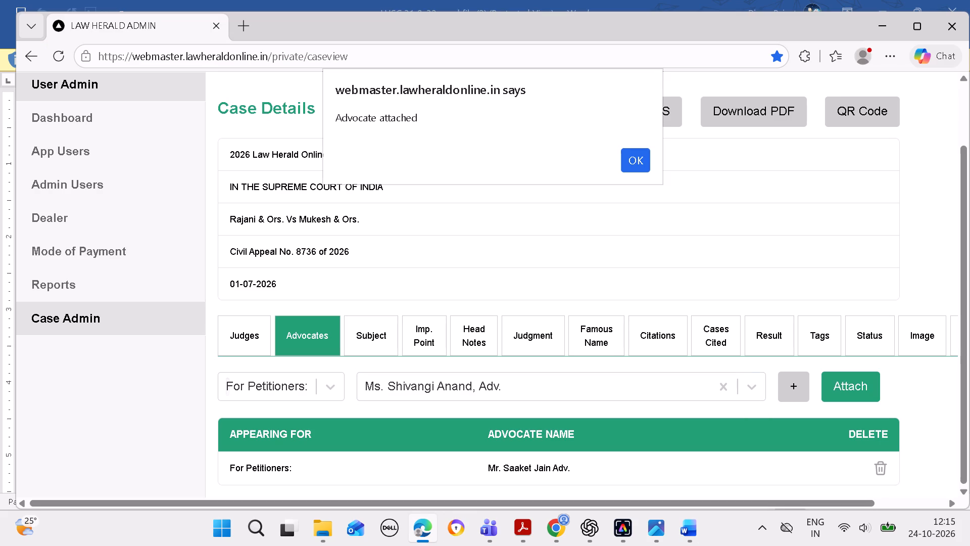
pyautogui.click(636, 165)
# Copy the third petitioners' advocate's name from the Word judgment and attach the matching "AOR" entry to the case in Edge.
pyautogui.scroll(-9, 584, 301)
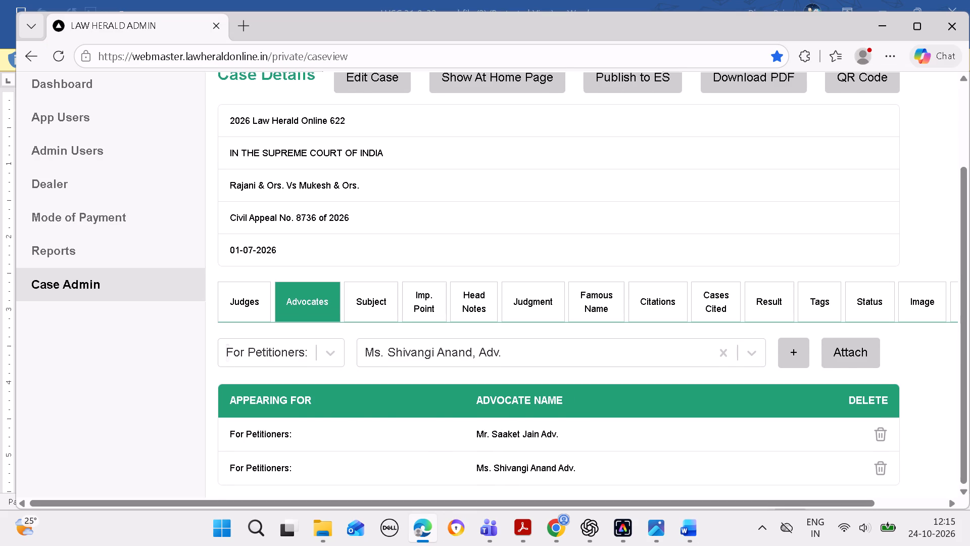
pyautogui.click(686, 519)
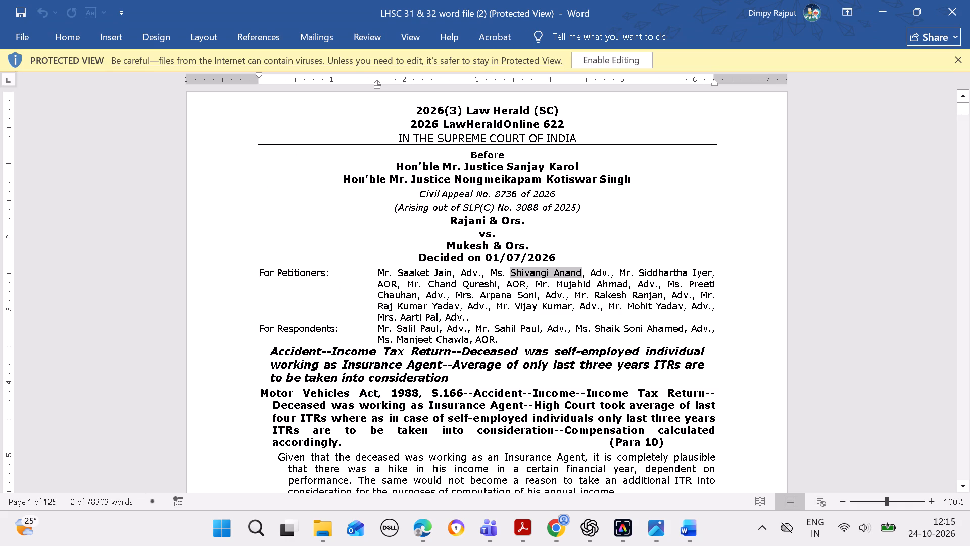
pyautogui.moveTo(638, 267); pyautogui.dragTo(703, 268)
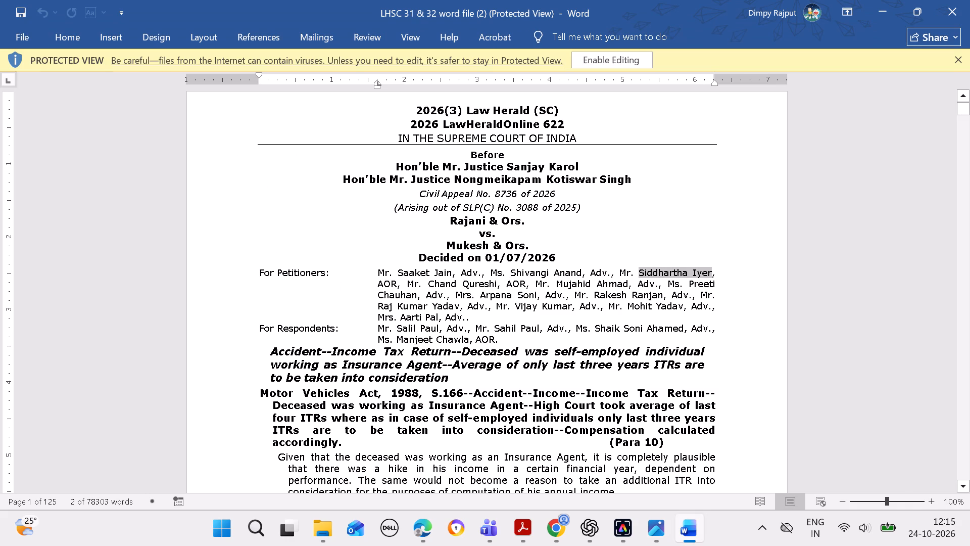
pyautogui.hotkey('ctrl', 'c')
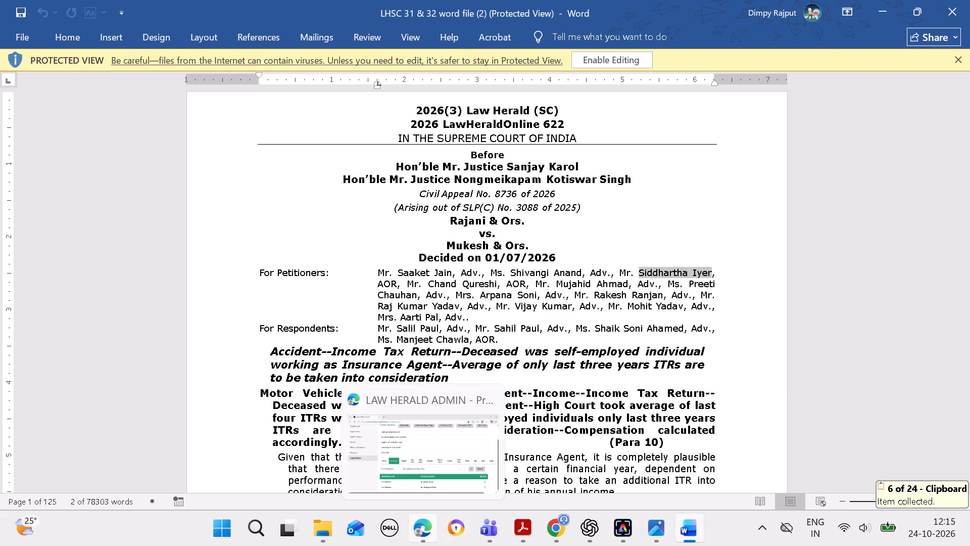
pyautogui.click(433, 533)
pyautogui.click(716, 356)
pyautogui.hotkey('ctrl', 'v')
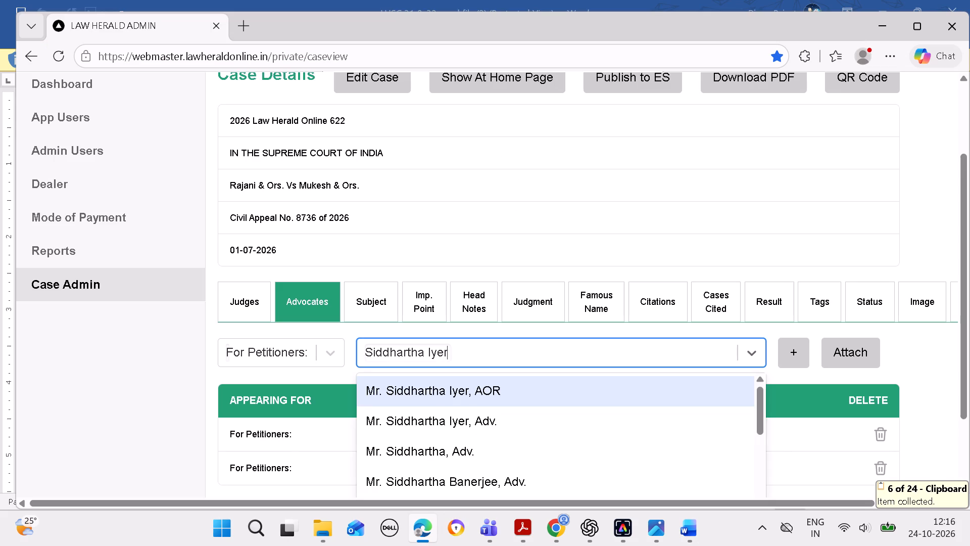
pyautogui.click(595, 391)
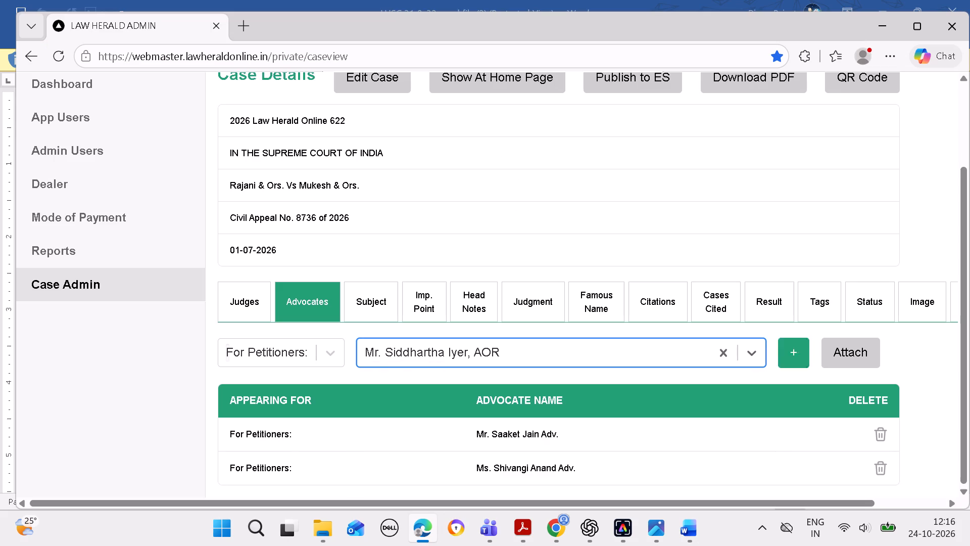
pyautogui.click(848, 360)
pyautogui.click(637, 154)
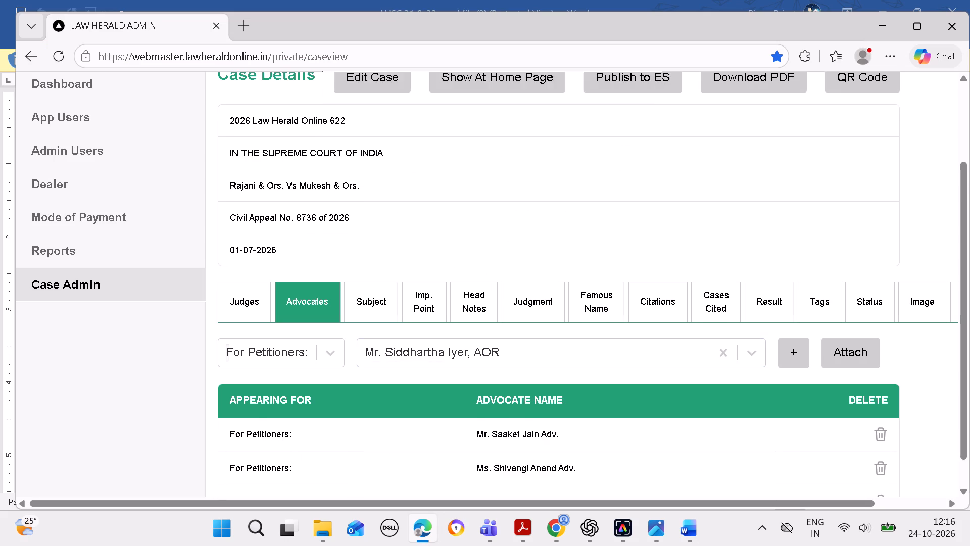
# Copy the fourth petitioners' advocate's name from the Word judgment and attach the matching "AOR" entry to the case in Edge.
pyautogui.scroll(-11, 629, 159)
pyautogui.click(688, 533)
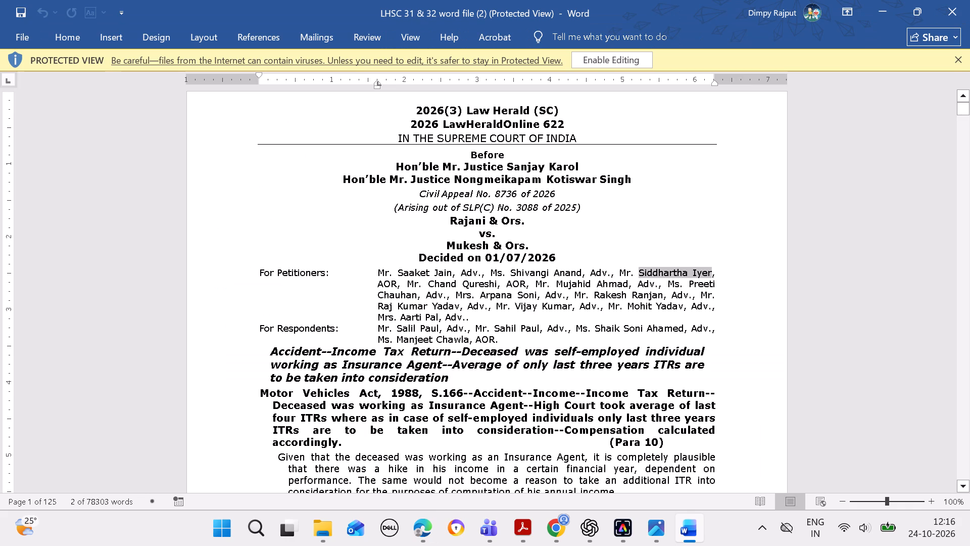
pyautogui.moveTo(430, 282); pyautogui.dragTo(481, 282)
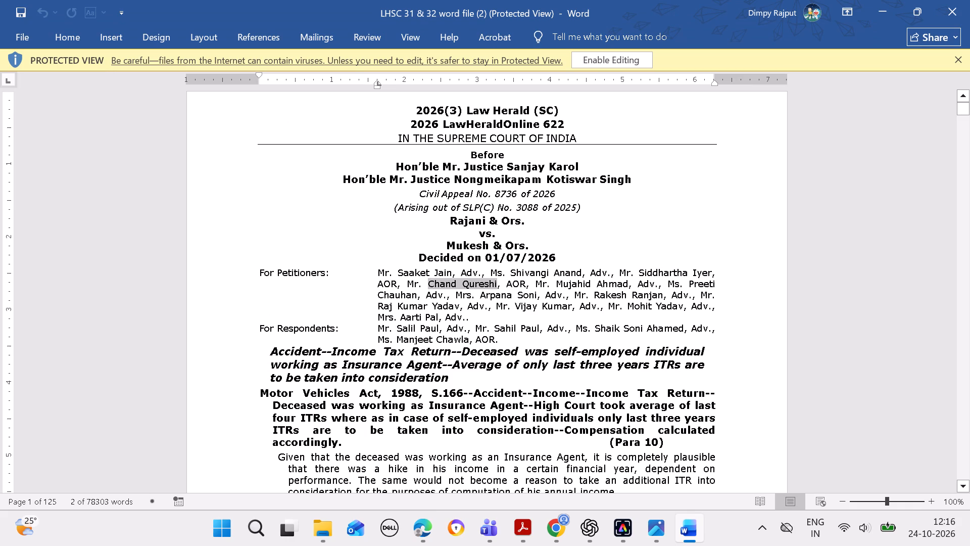
pyautogui.moveTo(481, 282); pyautogui.dragTo(492, 282)
pyautogui.hotkey('ctrl', 'c')
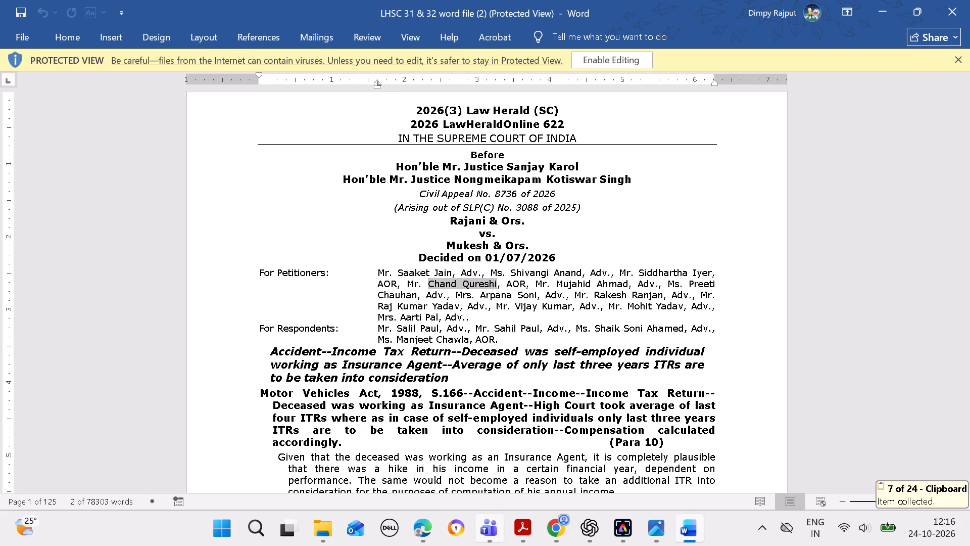
pyautogui.click(423, 532)
pyautogui.click(717, 316)
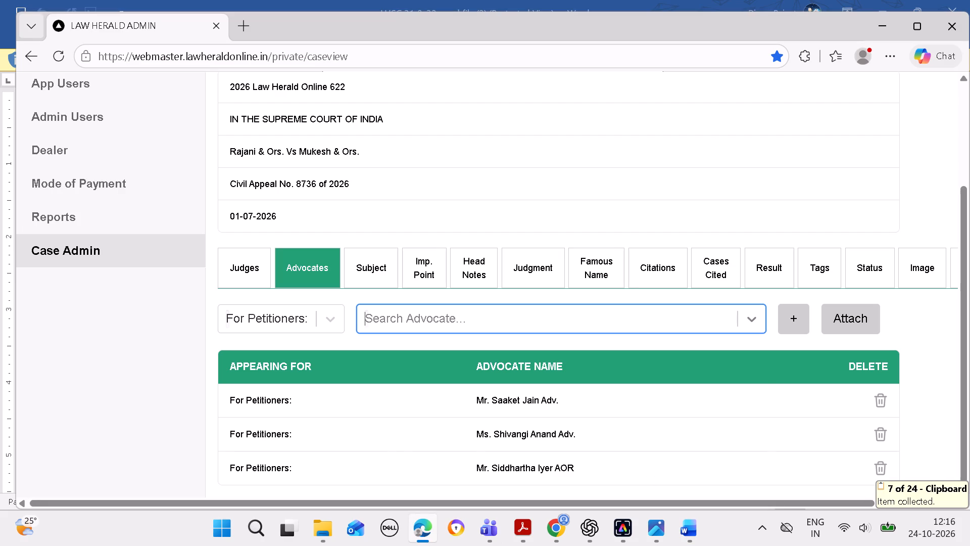
pyautogui.hotkey('ctrl', 'v')
pyautogui.click(545, 386)
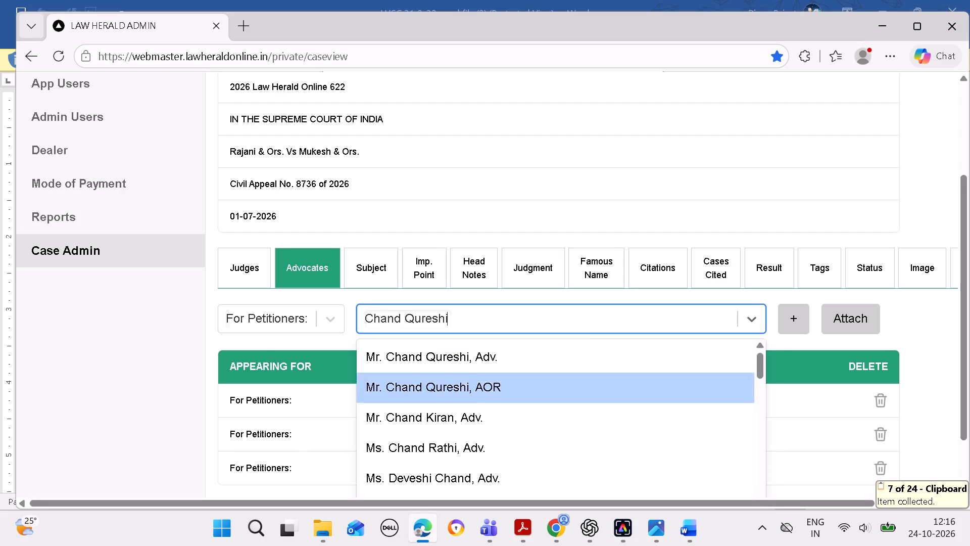
pyautogui.click(835, 319)
pyautogui.click(642, 167)
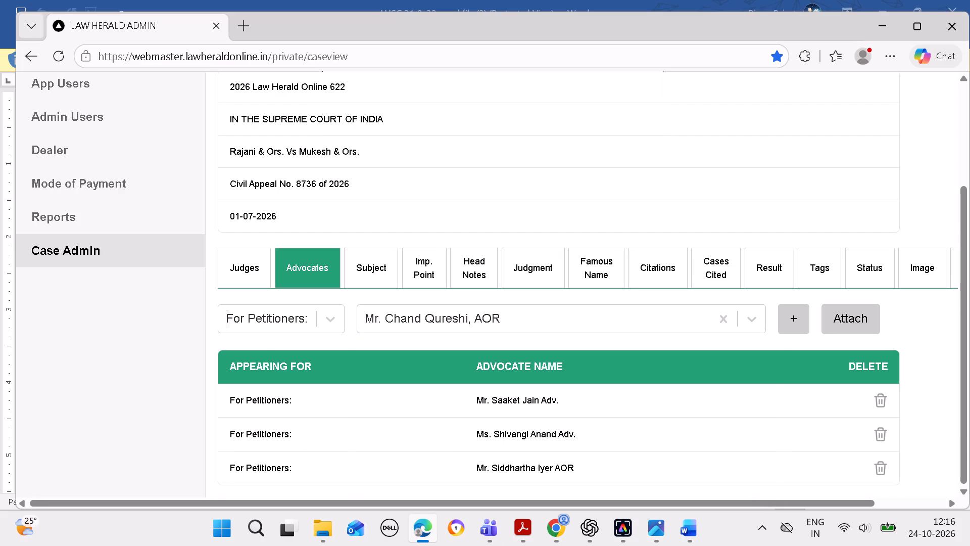
# Copy the fifth petitioners' advocate's name from the Word judgment and attach the exactly matching "Adv." entry to the case in Edge.
pyautogui.scroll(-9, 644, 178)
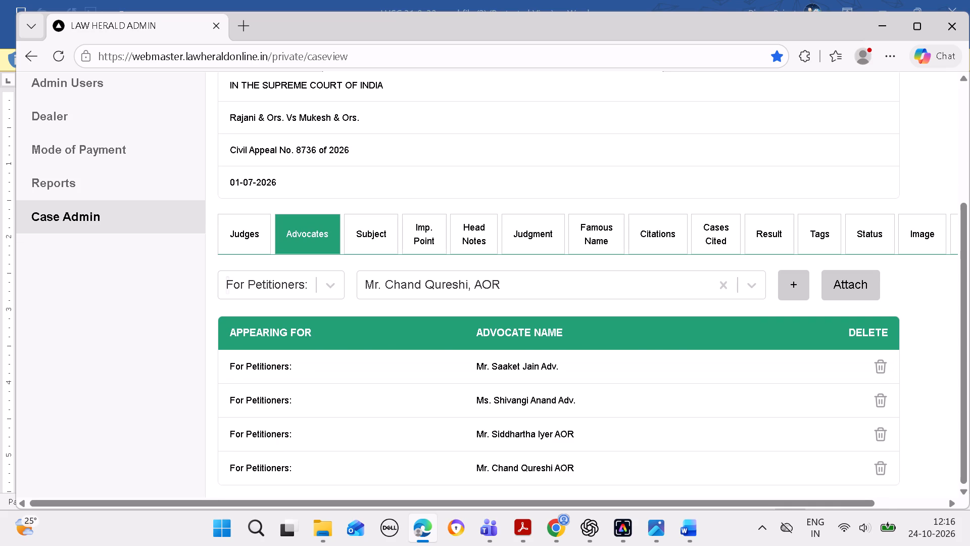
pyautogui.click(694, 530)
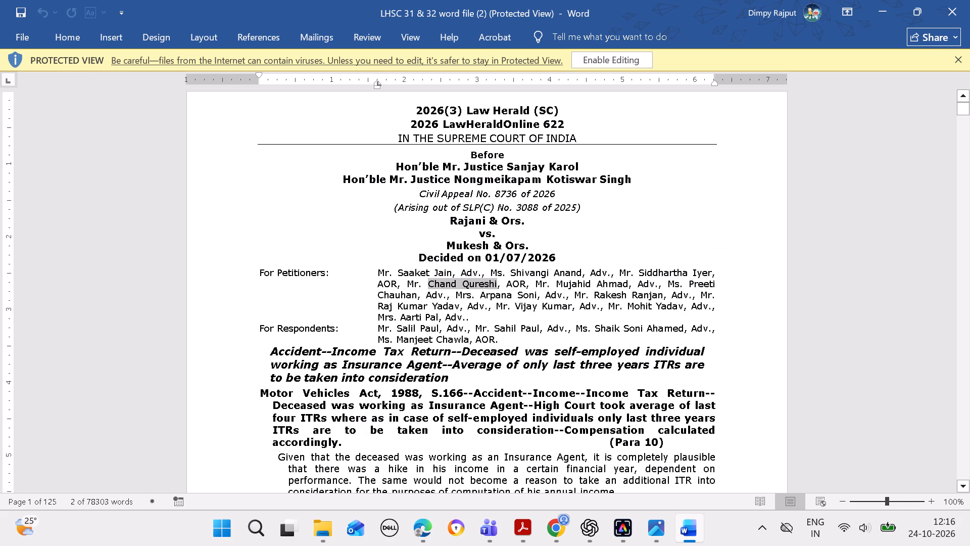
pyautogui.moveTo(556, 280); pyautogui.dragTo(622, 280)
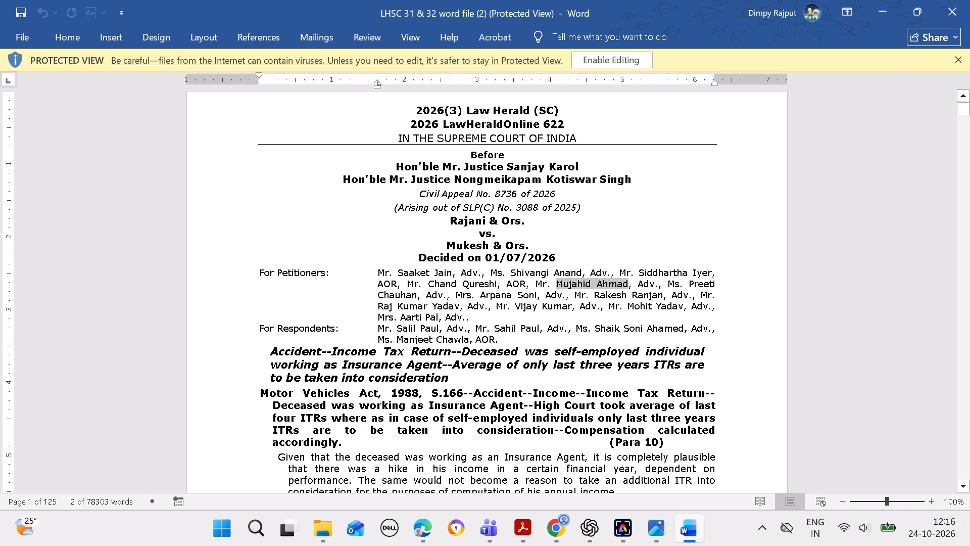
pyautogui.hotkey('ctrl', 'c')
pyautogui.click(427, 531)
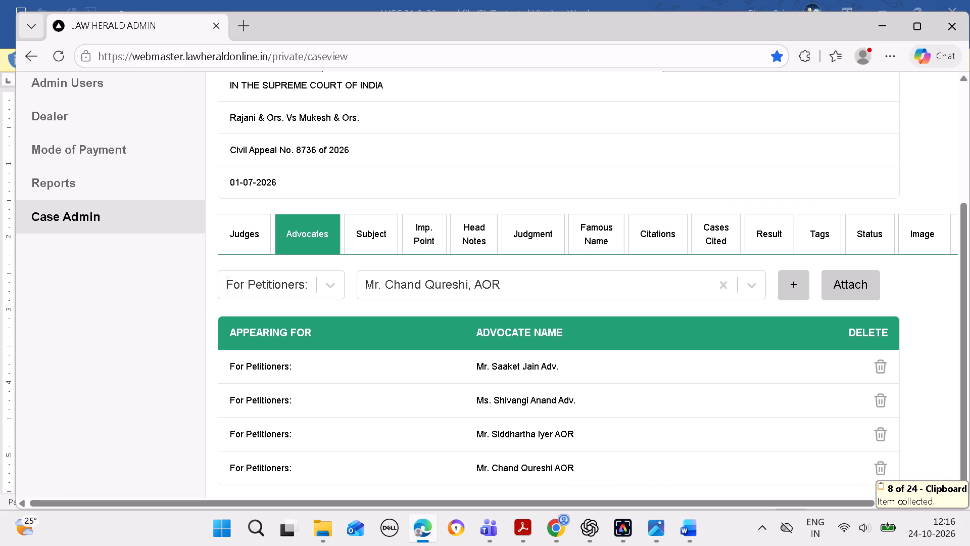
pyautogui.click(720, 288)
pyautogui.hotkey('ctrl', 'v')
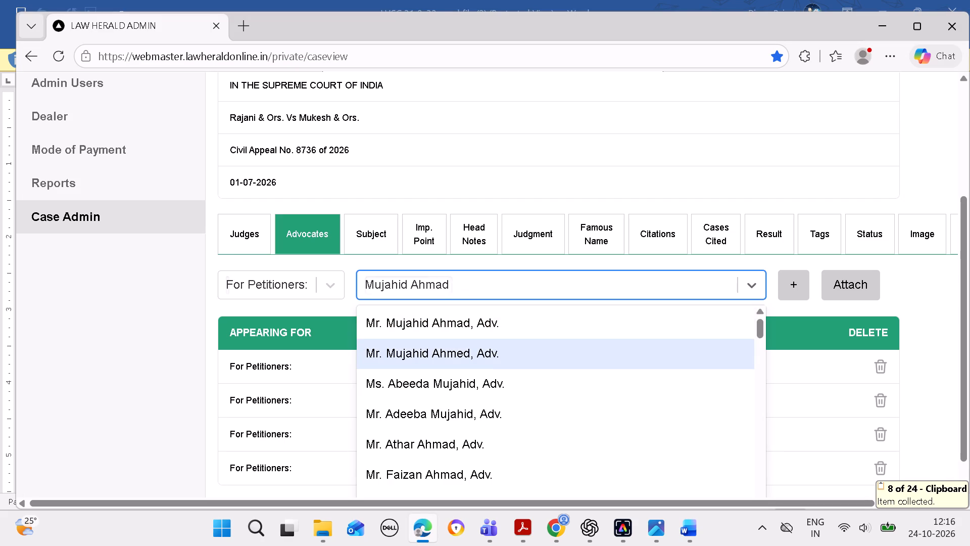
pyautogui.click(601, 324)
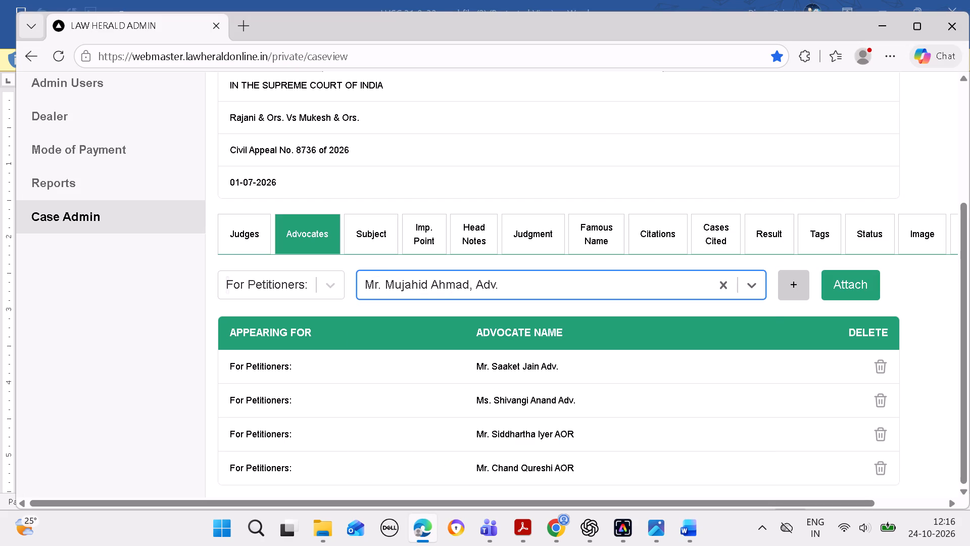
pyautogui.click(855, 292)
pyautogui.click(638, 161)
# Copy the sixth petitioners' advocate's name from the Word judgment and attach the exactly matching "Adv." entry to the case in Edge.
pyautogui.scroll(-6, 636, 163)
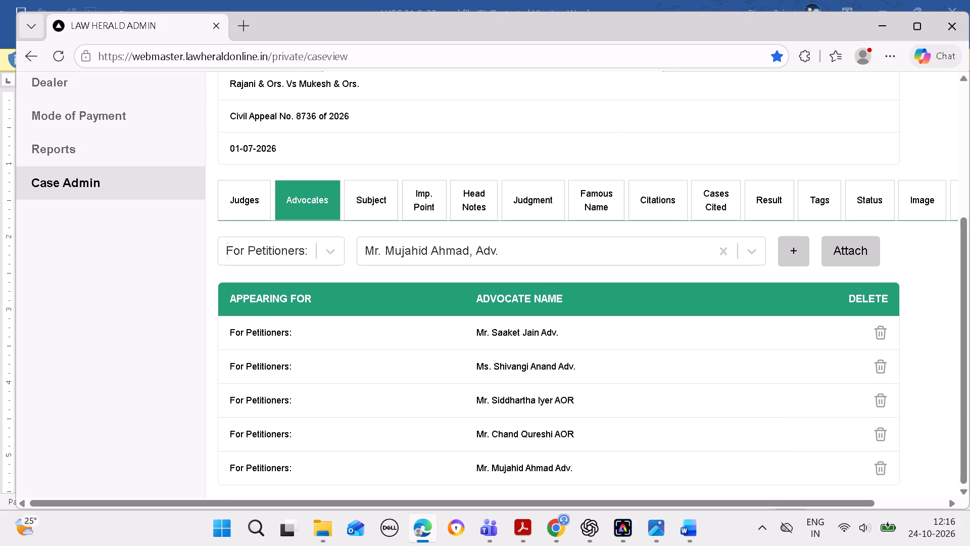
pyautogui.scroll(-3, 636, 171)
pyautogui.click(683, 522)
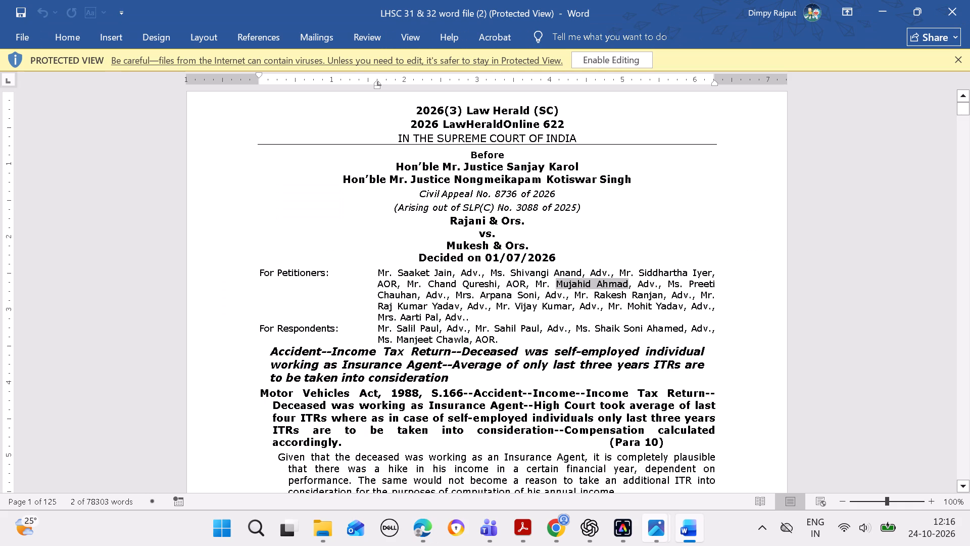
pyautogui.moveTo(687, 278); pyautogui.dragTo(691, 277)
pyautogui.moveTo(691, 277); pyautogui.dragTo(411, 304)
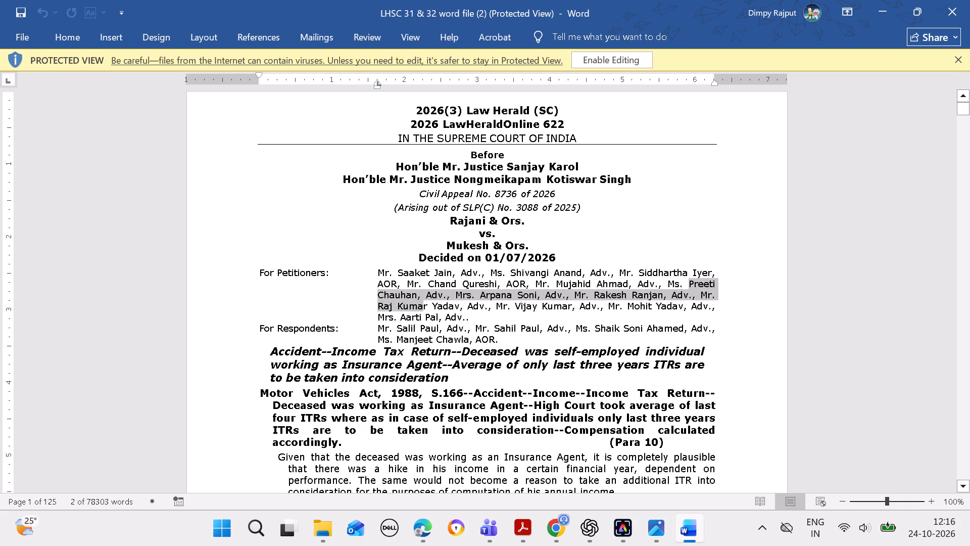
pyautogui.moveTo(411, 304); pyautogui.dragTo(418, 296)
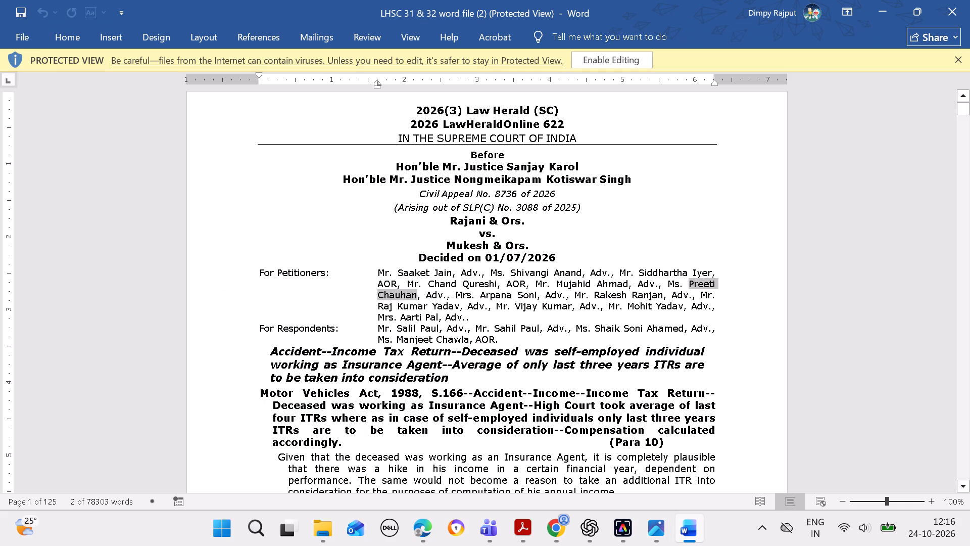
pyautogui.hotkey('ctrl', 'c')
pyautogui.click(425, 529)
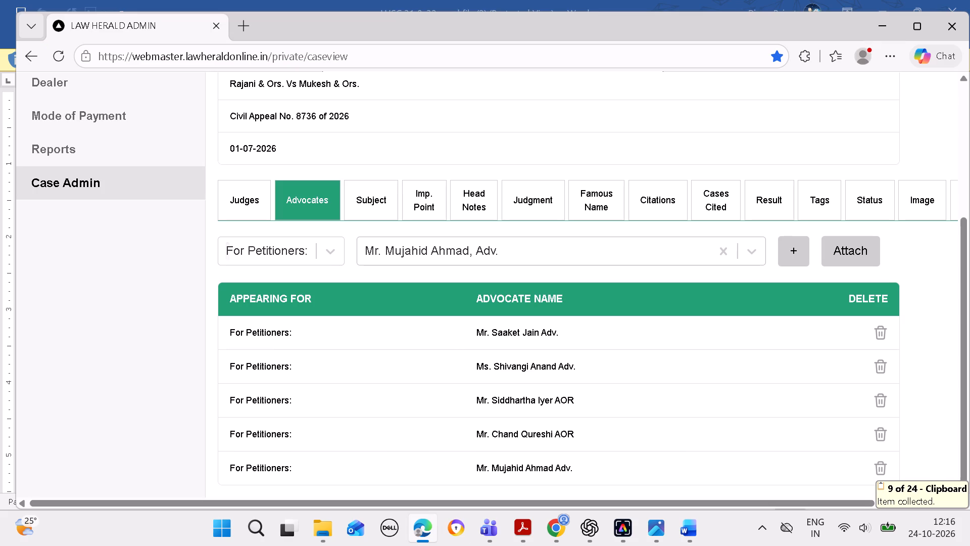
pyautogui.click(713, 248)
pyautogui.hotkey('ctrl', 'v')
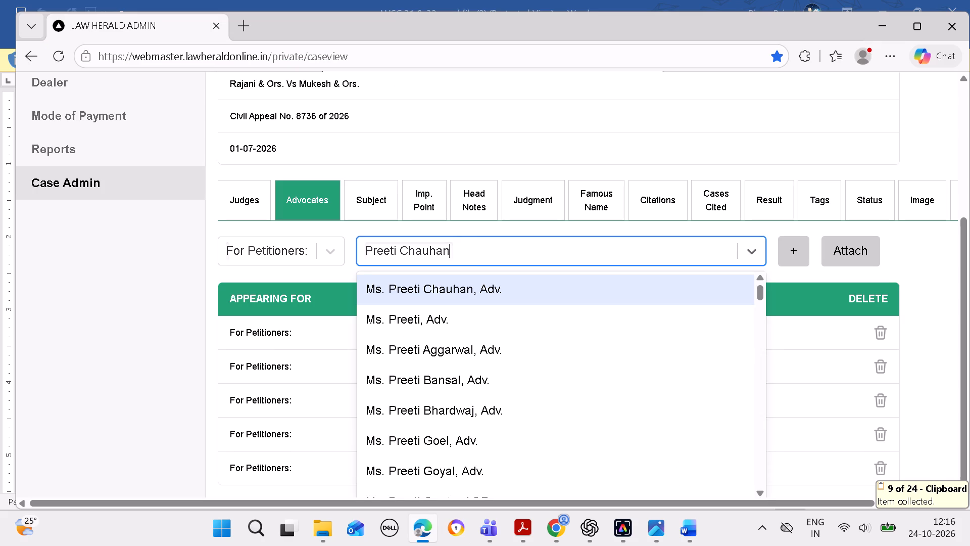
pyautogui.click(642, 288)
pyautogui.click(855, 255)
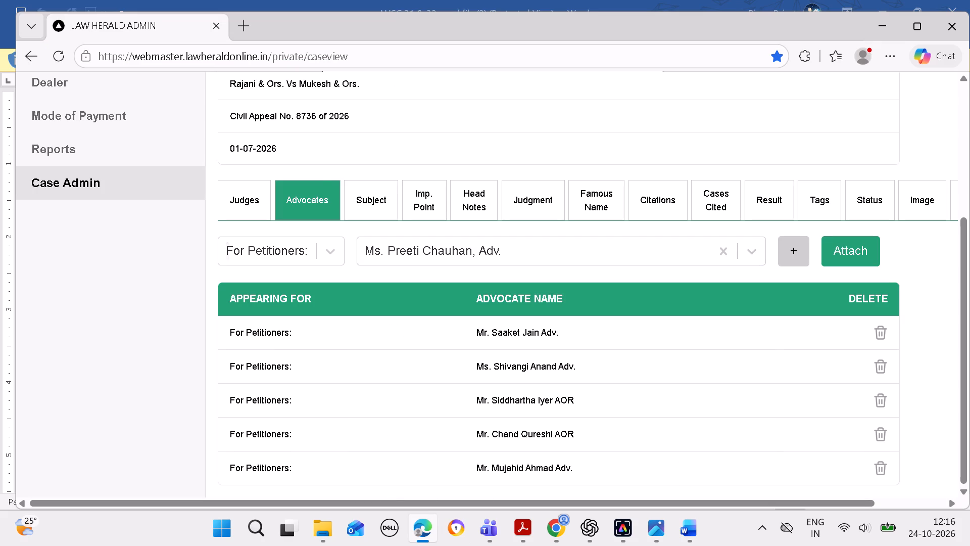
pyautogui.click(630, 166)
# Copy the seventh petitioners' advocate's name from the Word judgment and attach the matching "Advocate" entry to the case in Edge.
pyautogui.scroll(-6, 629, 167)
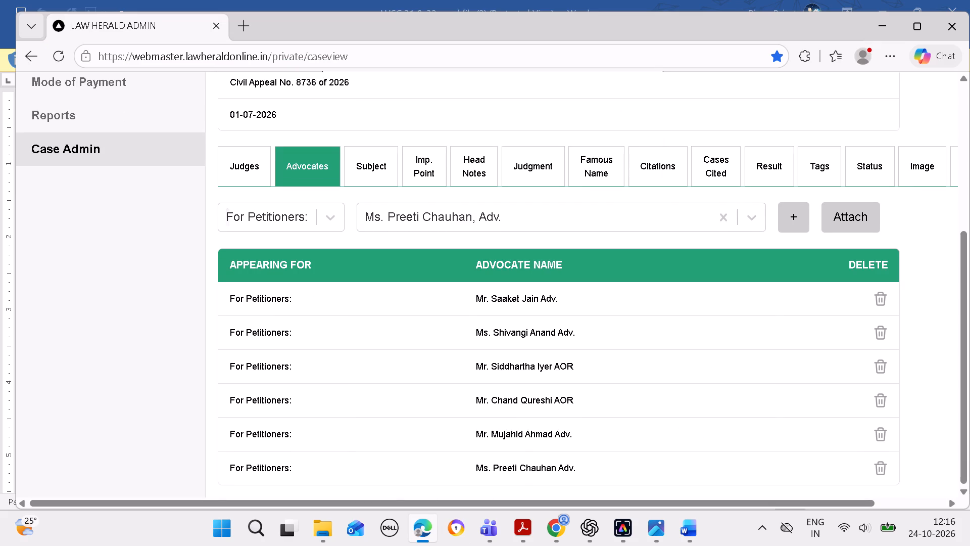
pyautogui.click(701, 527)
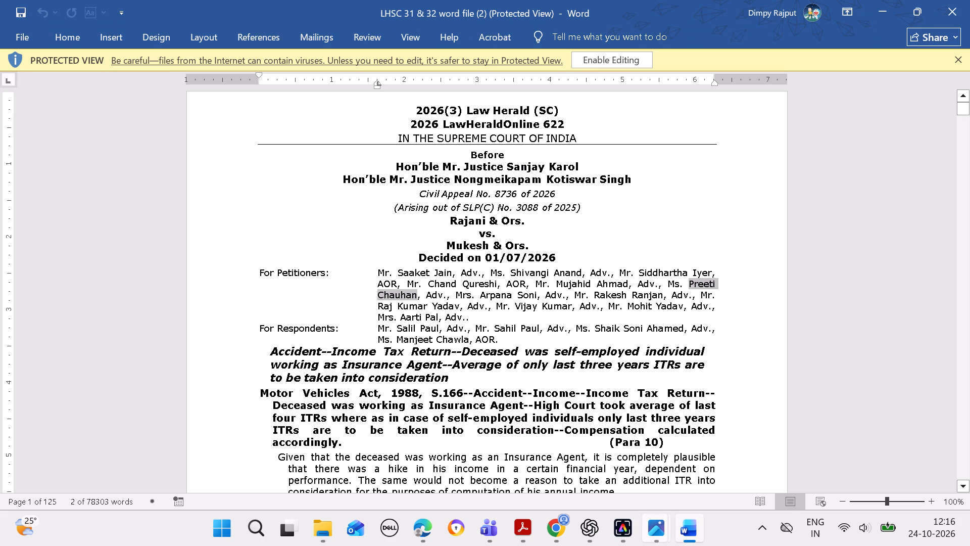
pyautogui.moveTo(481, 290); pyautogui.dragTo(528, 292)
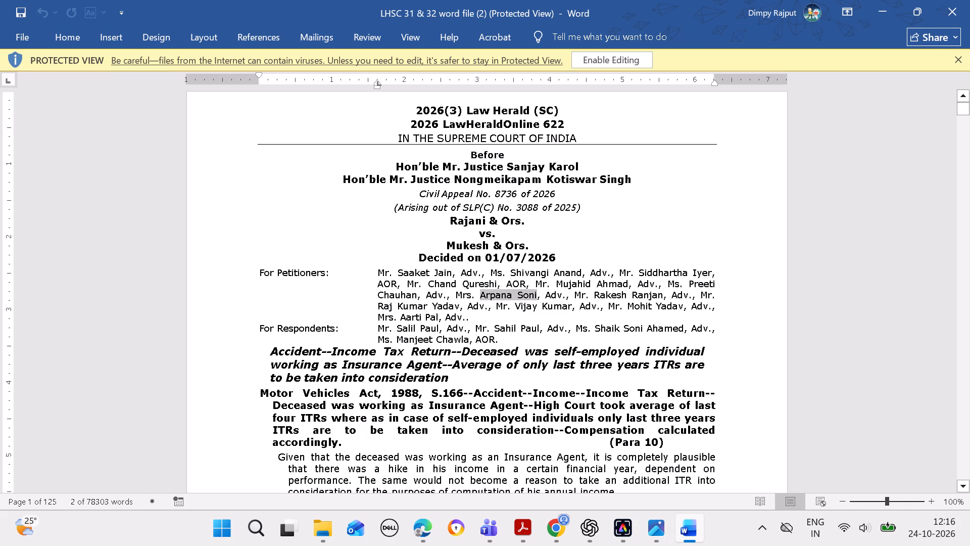
pyautogui.hotkey('ctrl', 'c')
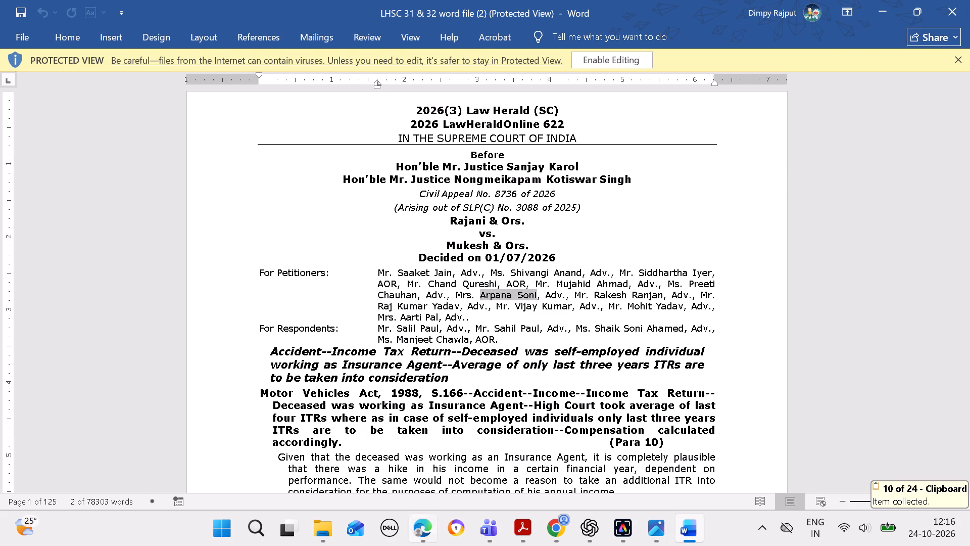
pyautogui.click(426, 534)
pyautogui.click(714, 215)
pyautogui.hotkey('ctrl', 'v')
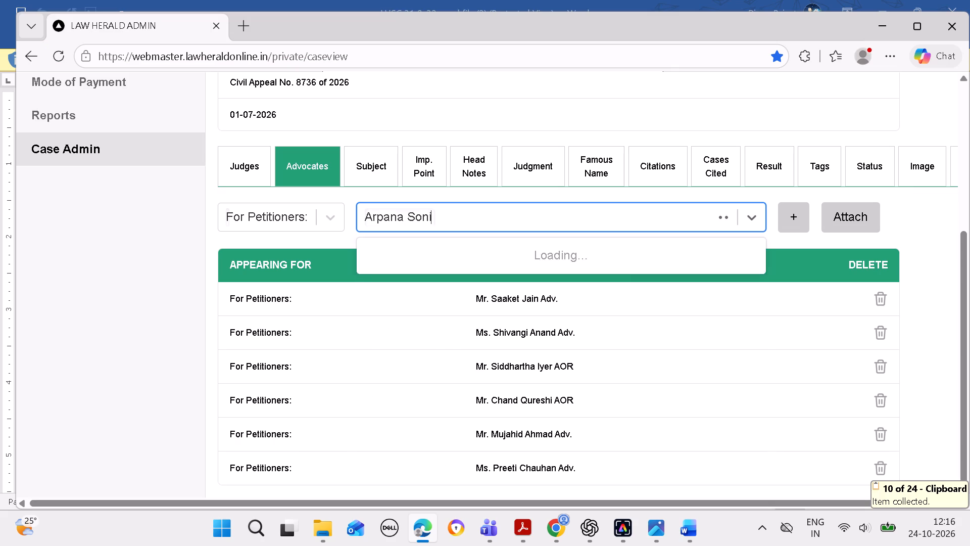
pyautogui.click(593, 261)
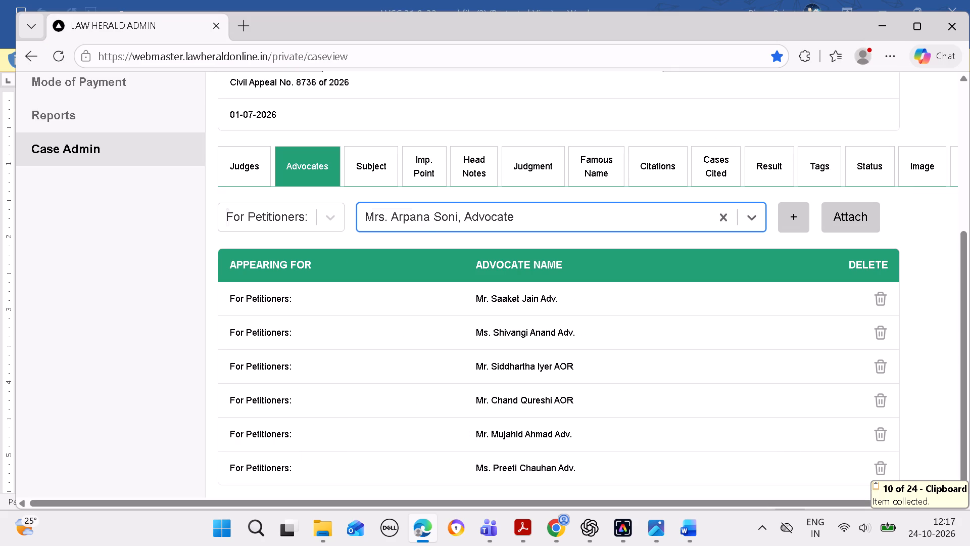
pyautogui.click(833, 221)
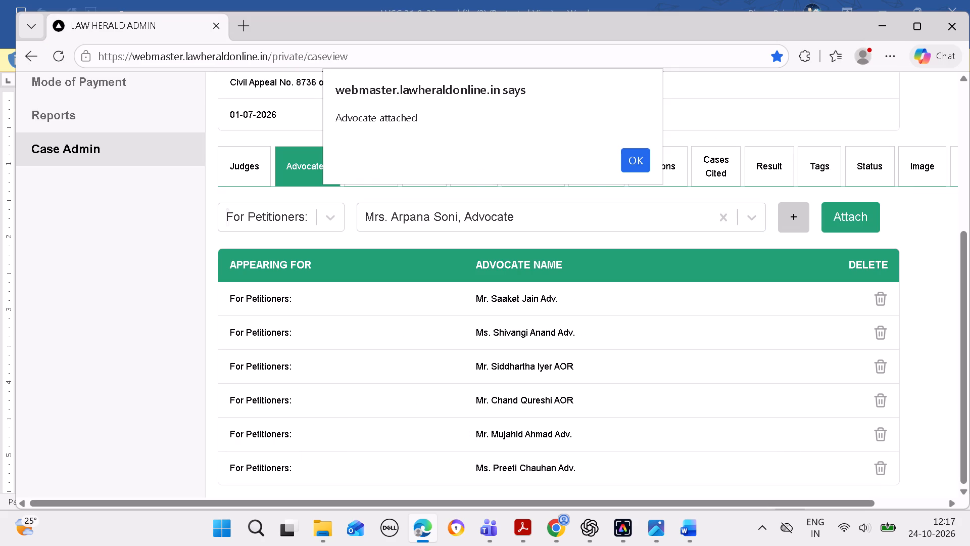
pyautogui.click(624, 162)
# Copy the eighth petitioners' advocate's name from the Word judgment and attach the exactly matching "Adv." entry to the case in Edge.
pyautogui.scroll(-9, 629, 235)
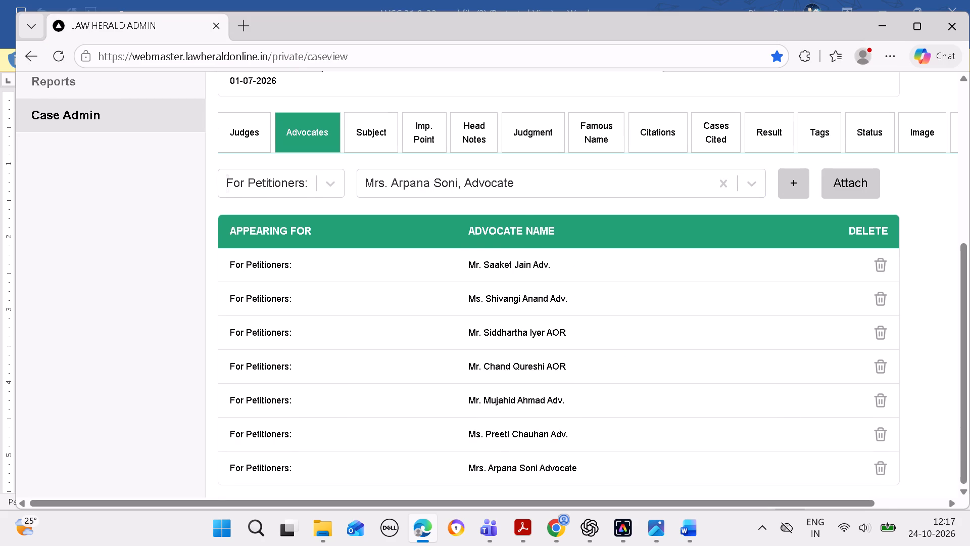
pyautogui.click(689, 517)
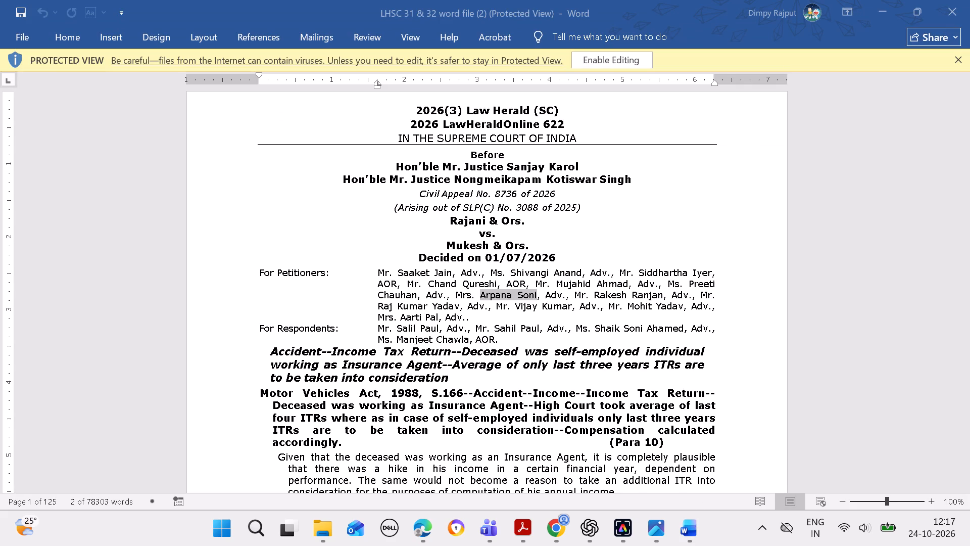
pyautogui.moveTo(596, 293); pyautogui.dragTo(644, 290)
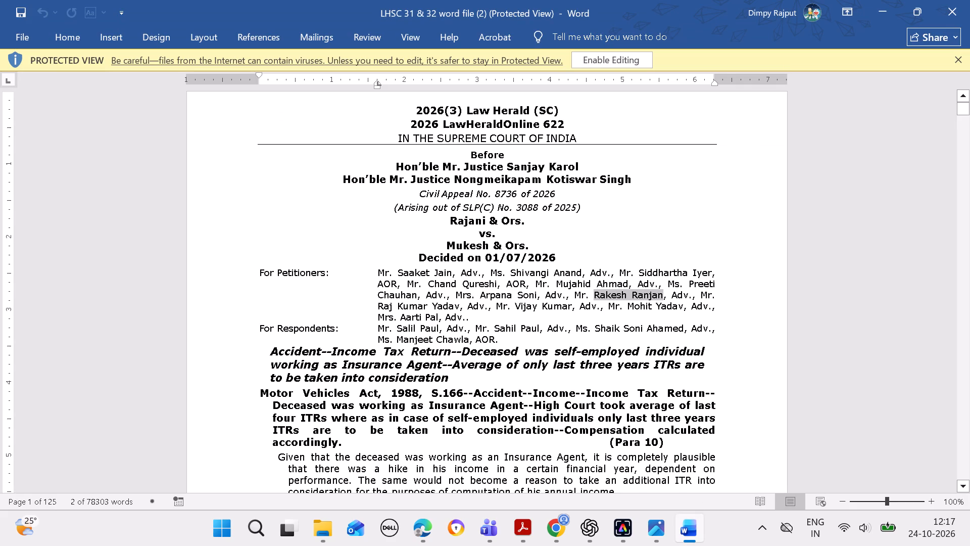
pyautogui.hotkey('ctrl', 'c')
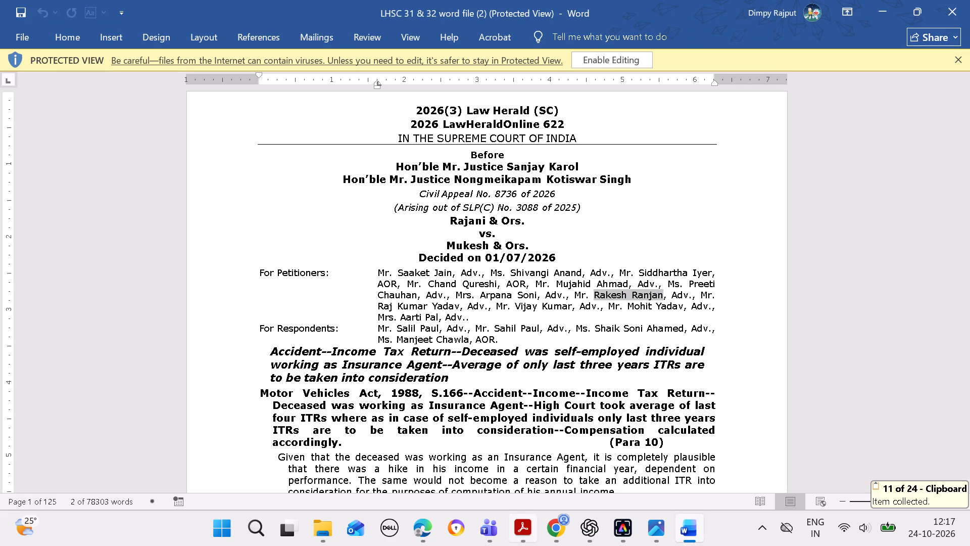
pyautogui.click(431, 530)
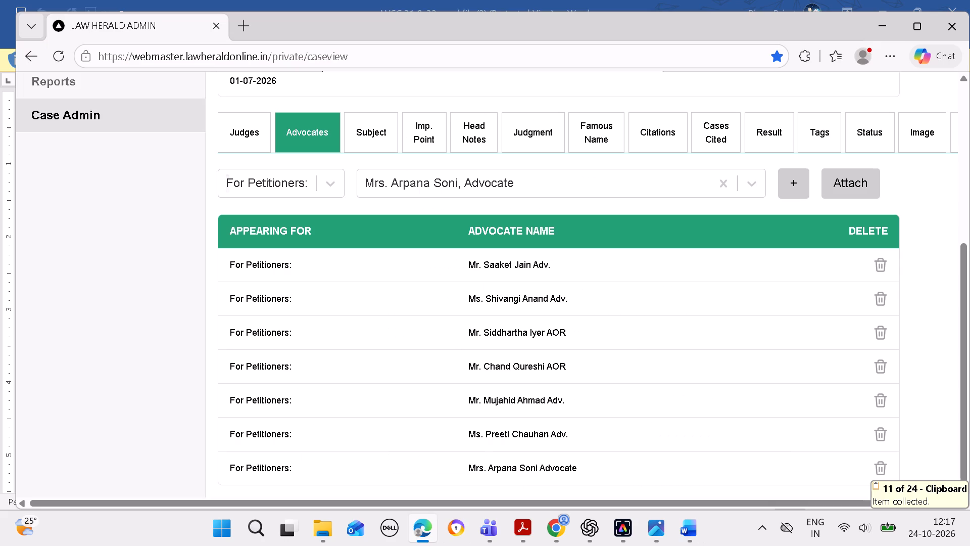
pyautogui.click(724, 183)
pyautogui.hotkey('ctrl', 'v')
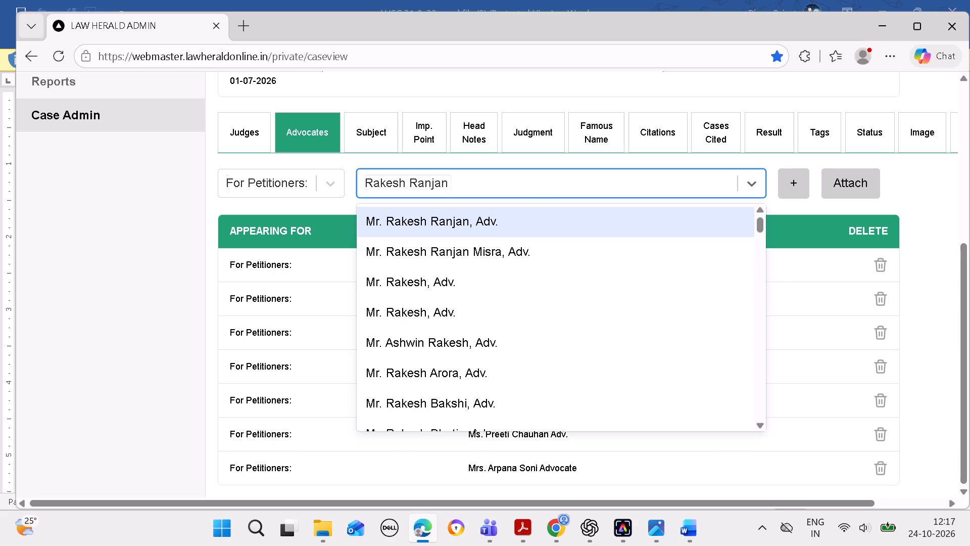
pyautogui.click(652, 223)
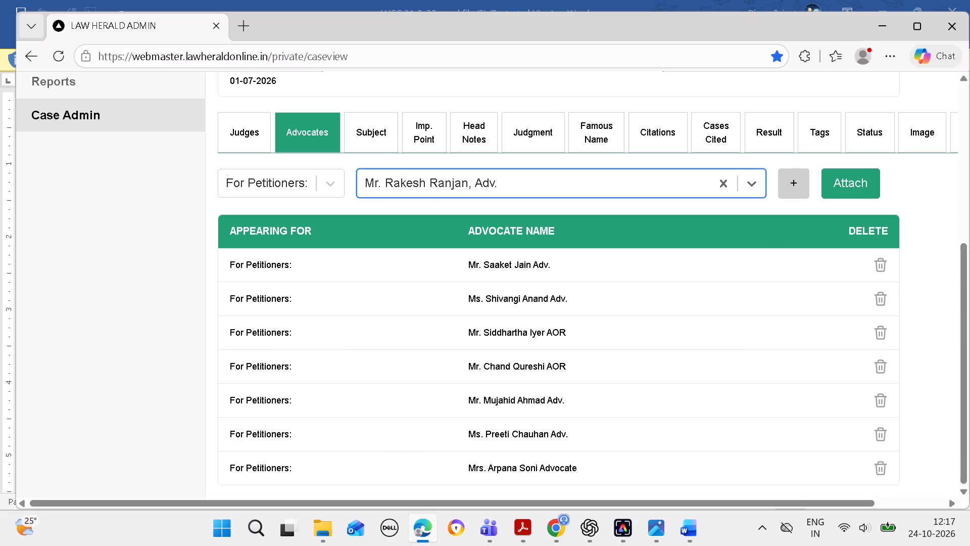
pyautogui.click(845, 185)
pyautogui.click(637, 164)
# Copy the ninth petitioners' advocate's full name from the Word judgment and attach the exactly matching "Adv." entry to the case in Edge.
pyautogui.scroll(-7, 623, 261)
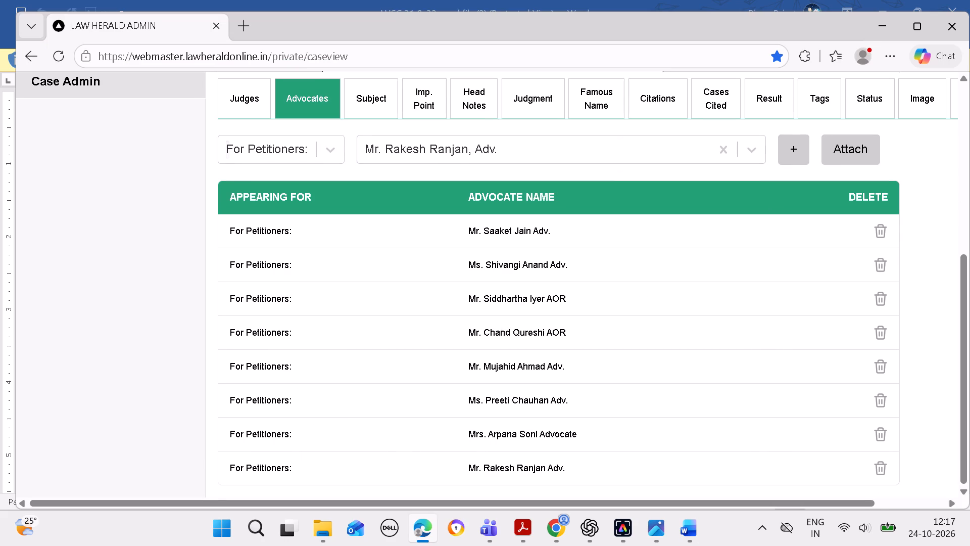
pyautogui.scroll(-2, 620, 281)
pyautogui.click(686, 530)
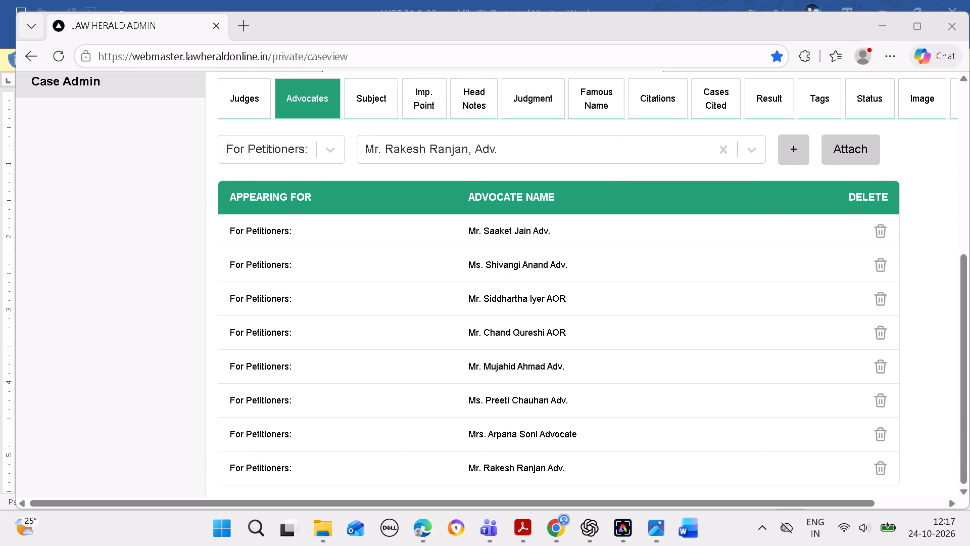
pyautogui.click(686, 526)
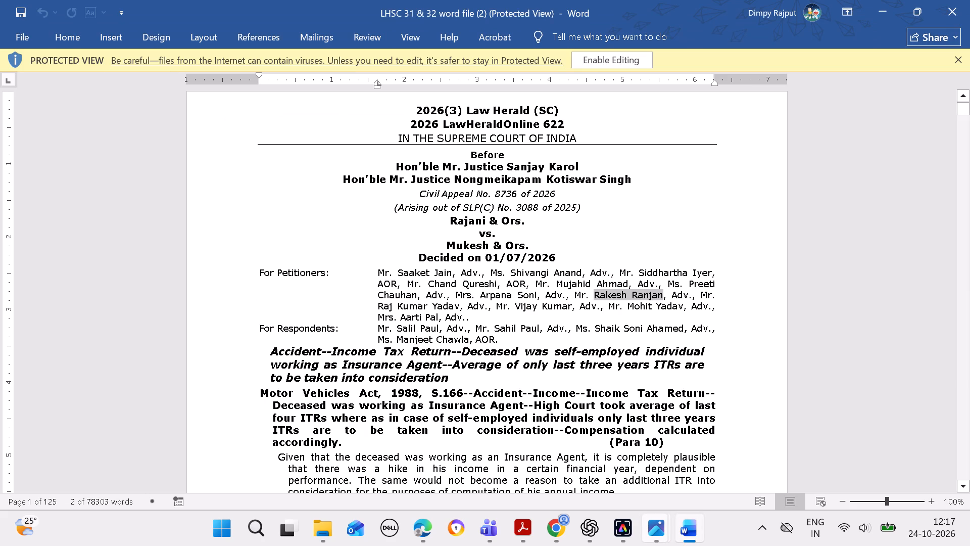
pyautogui.moveTo(378, 304); pyautogui.dragTo(455, 304)
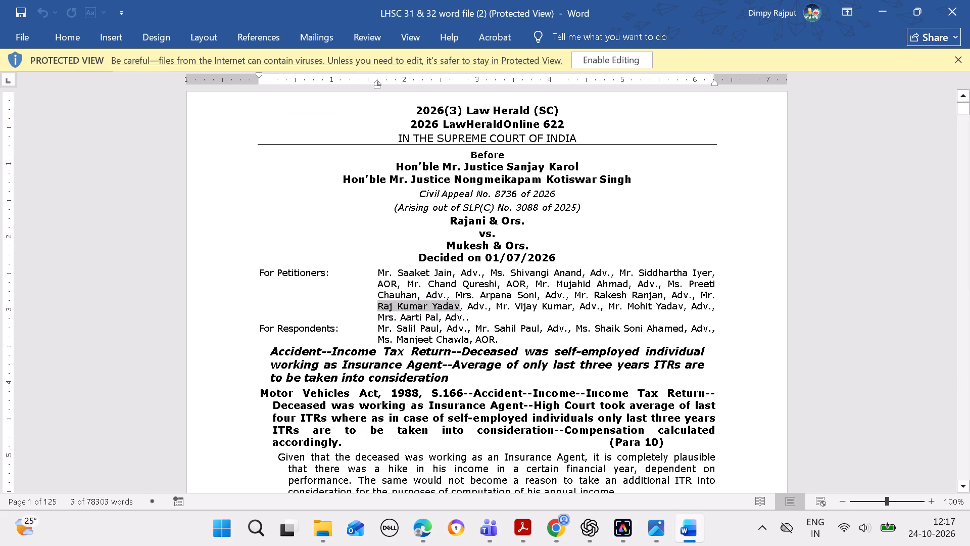
pyautogui.hotkey('ctrl', 'c')
pyautogui.click(424, 531)
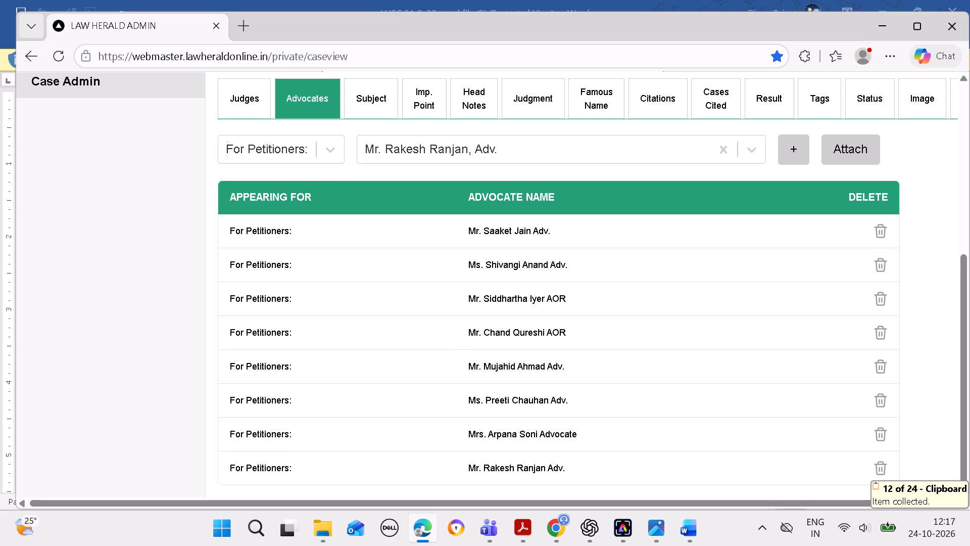
pyautogui.click(721, 147)
pyautogui.hotkey('ctrl', 'v')
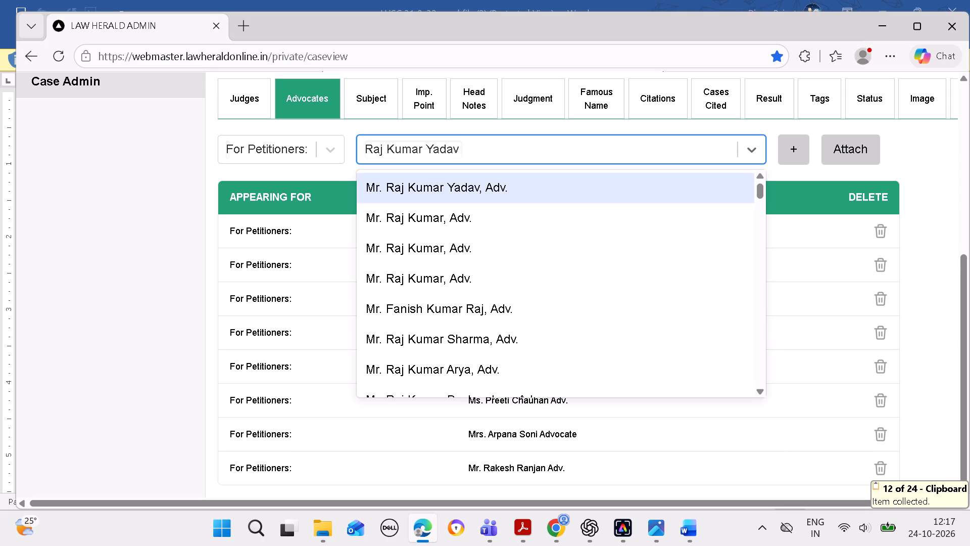
pyautogui.click(562, 188)
pyautogui.click(843, 151)
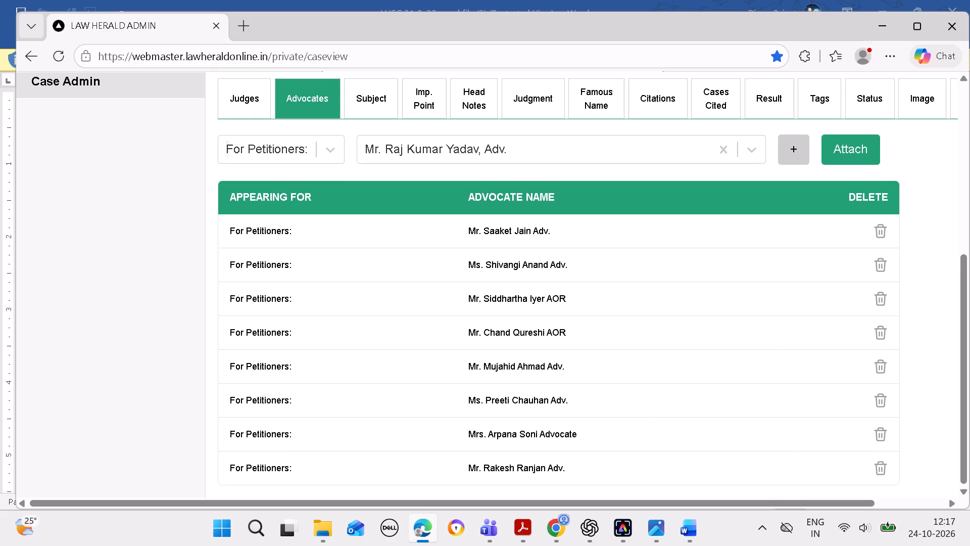
pyautogui.click(632, 156)
# Copy the tenth petitioners' advocate's name from the Word judgment and attach the first exactly matching "Adv." entry to the case in Edge.
pyautogui.scroll(-8, 631, 154)
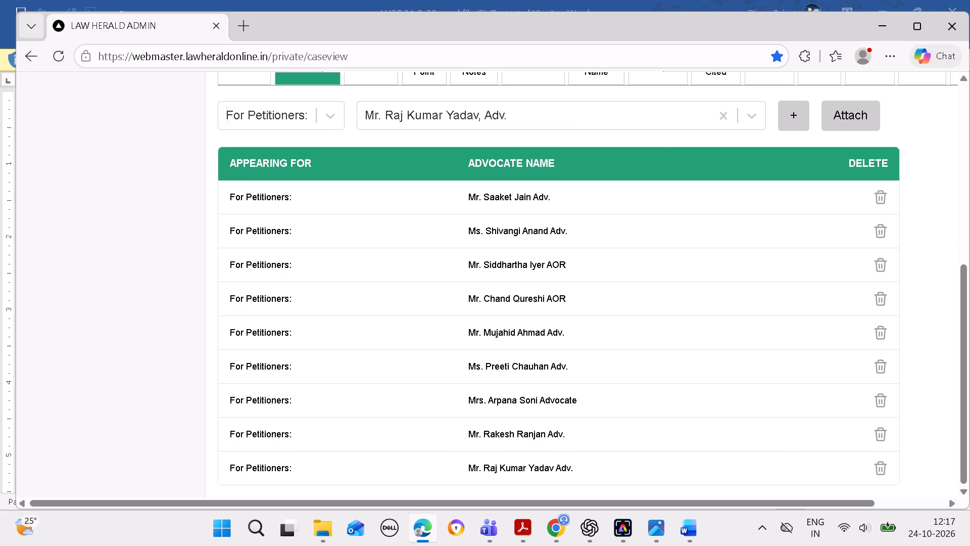
pyautogui.scroll(-3, 630, 174)
pyautogui.click(681, 520)
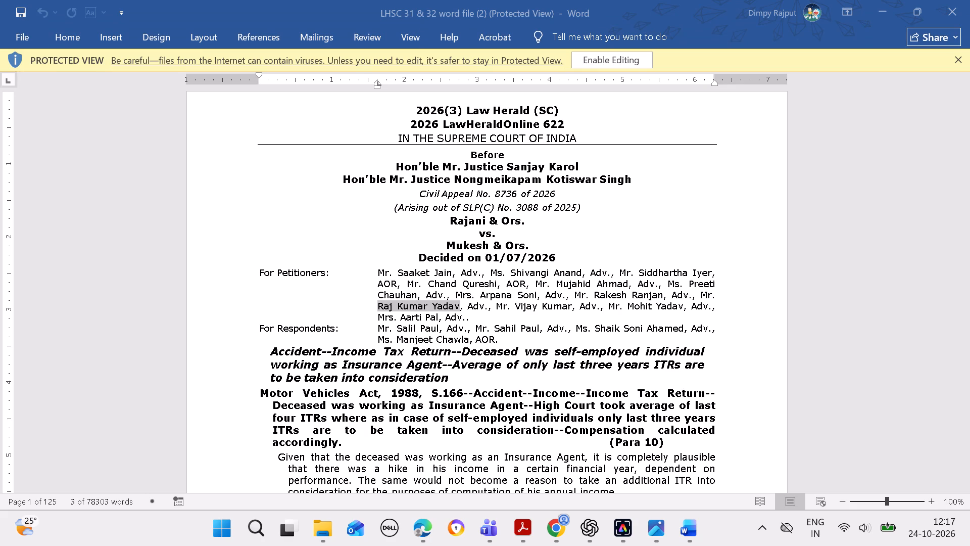
pyautogui.moveTo(515, 302); pyautogui.dragTo(524, 302)
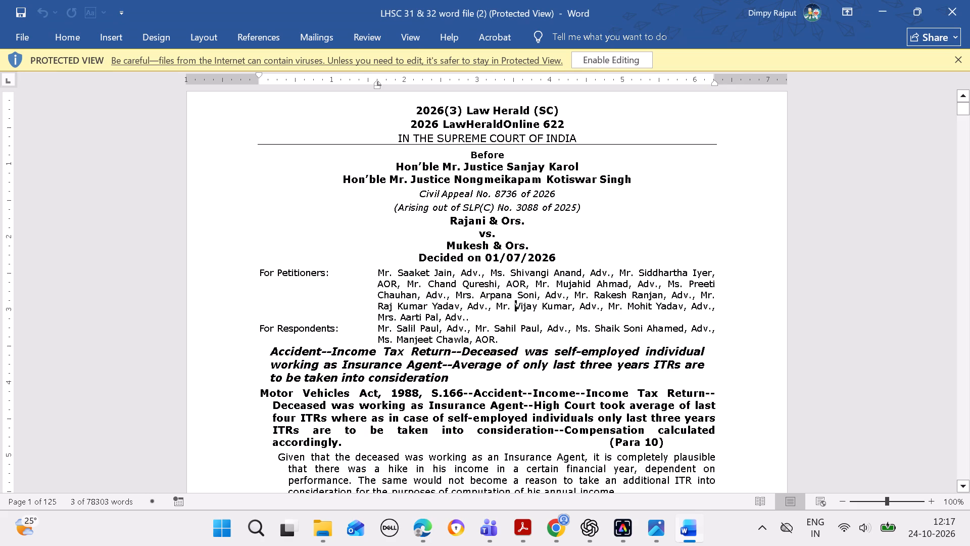
pyautogui.moveTo(524, 302); pyautogui.dragTo(570, 301)
pyautogui.hotkey('ctrl', 'c')
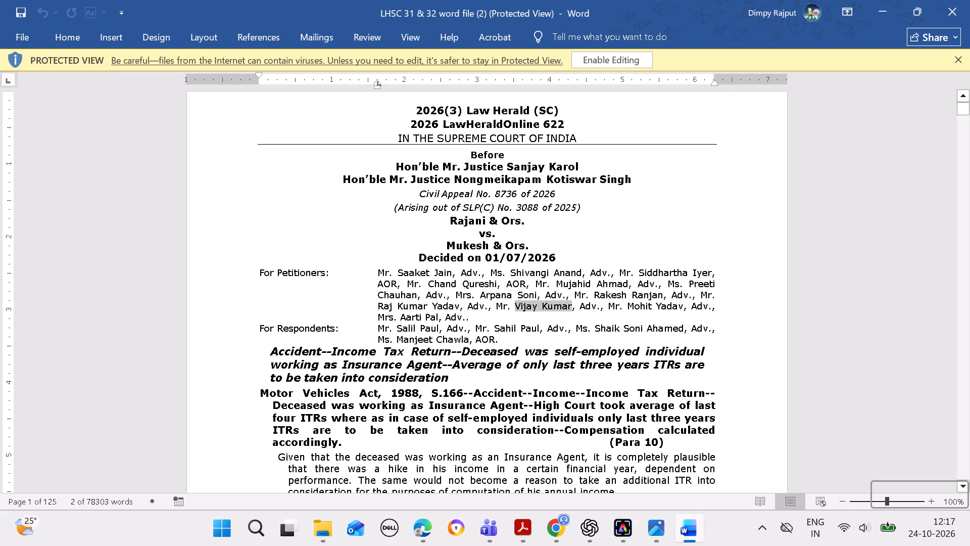
pyautogui.click(426, 533)
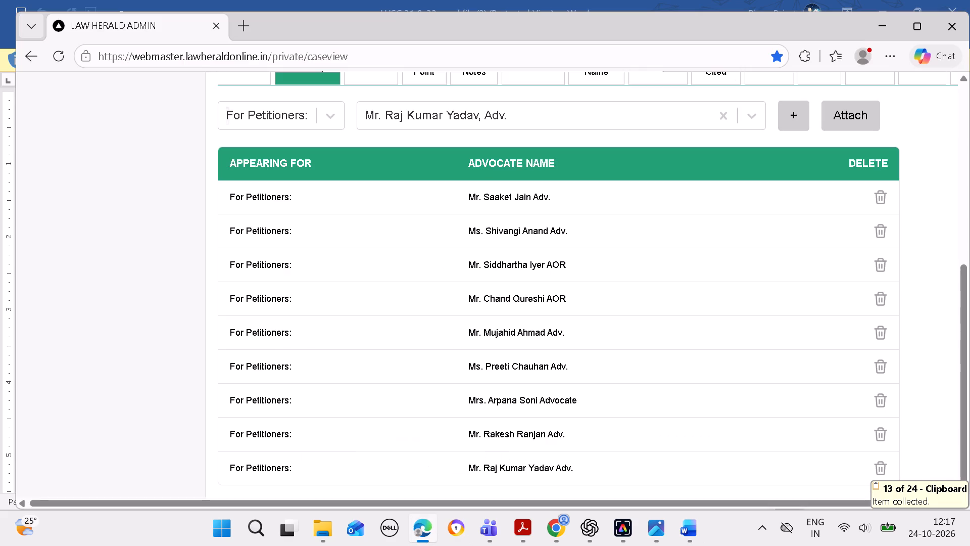
pyautogui.click(713, 114)
pyautogui.hotkey('ctrl', 'v')
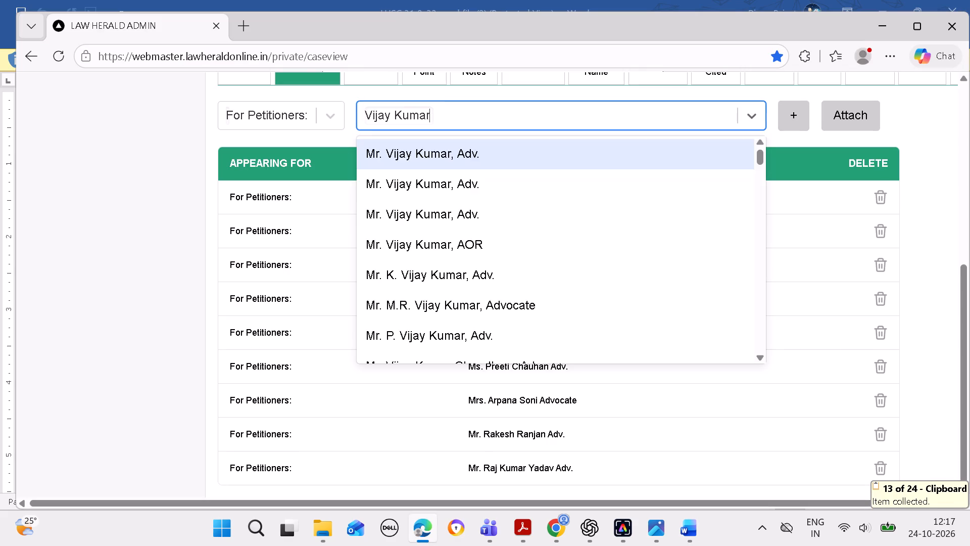
pyautogui.click(607, 155)
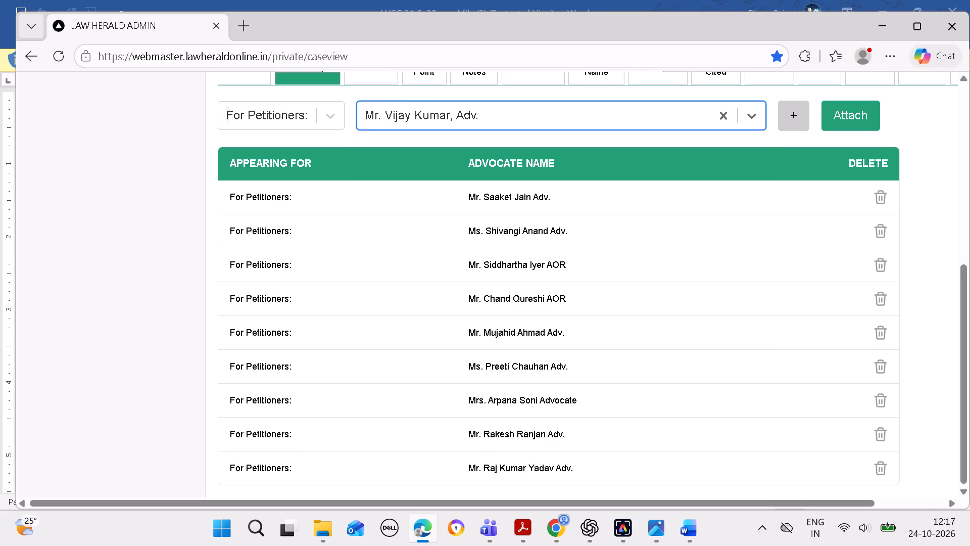
pyautogui.click(841, 118)
pyautogui.click(648, 161)
# Copy the eleventh petitioners' advocate's name from the Word judgment and attach the exactly matching "Adv." entry to the case in Edge.
pyautogui.scroll(-7, 648, 219)
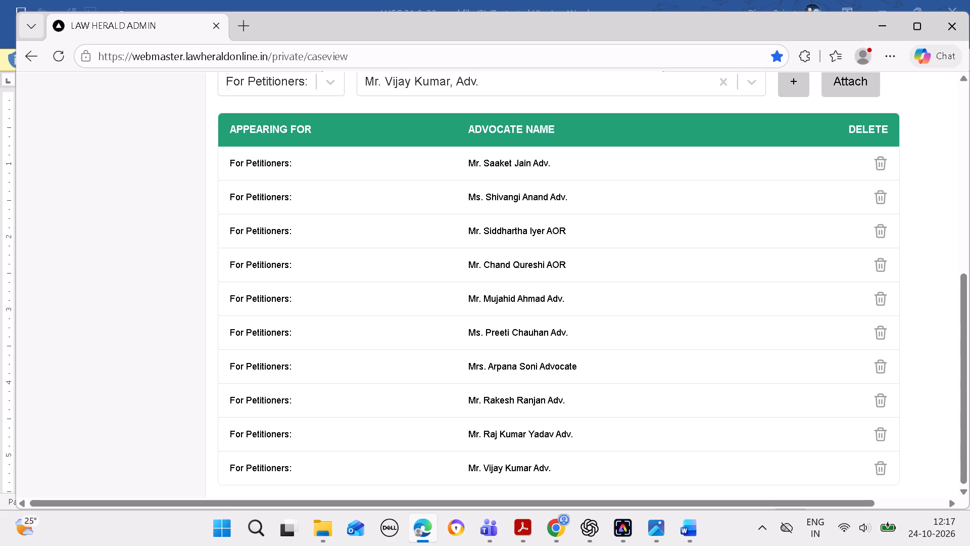
pyautogui.scroll(-2, 649, 249)
pyautogui.click(689, 517)
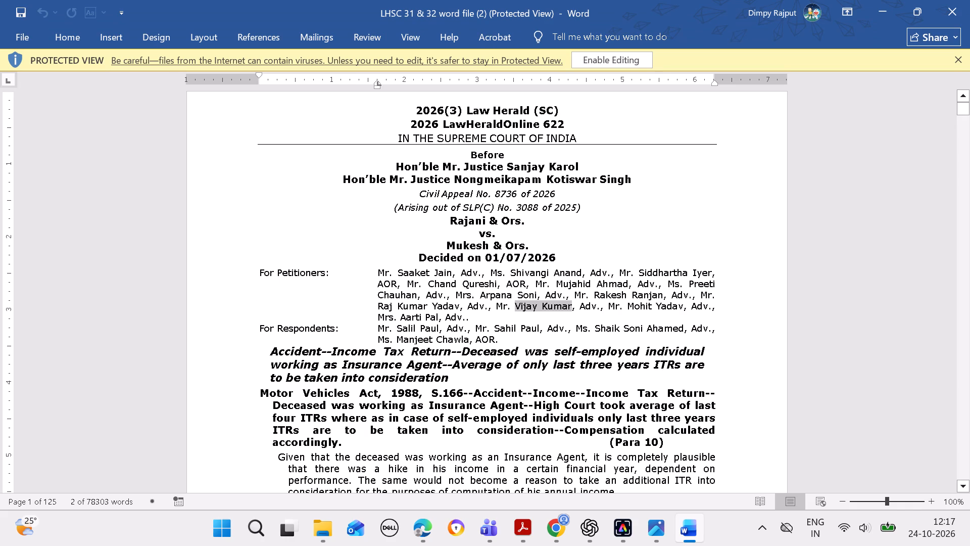
pyautogui.moveTo(629, 300); pyautogui.dragTo(669, 304)
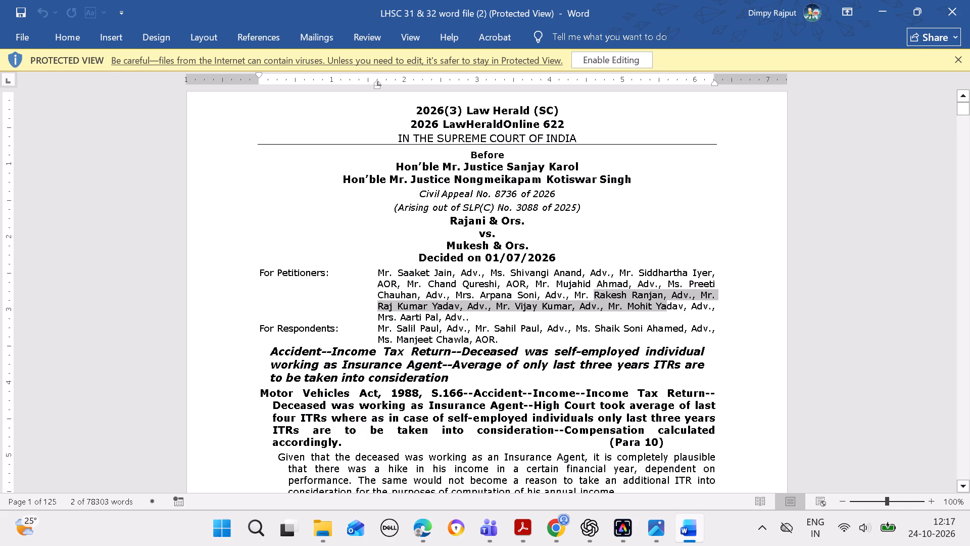
pyautogui.moveTo(669, 304); pyautogui.dragTo(669, 303)
pyautogui.click(670, 309)
pyautogui.moveTo(626, 305); pyautogui.dragTo(676, 307)
pyautogui.hotkey('ctrl', 'c')
pyautogui.click(427, 531)
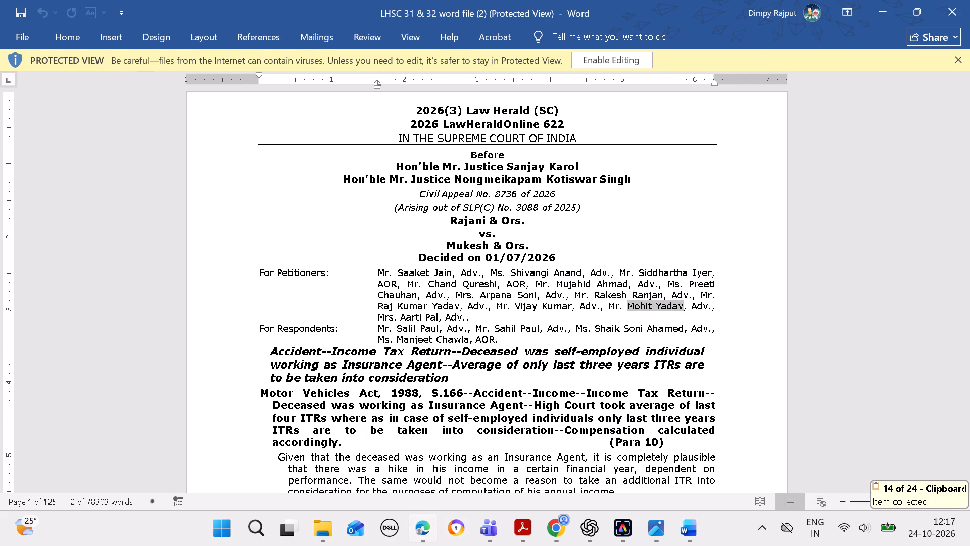
pyautogui.click(717, 82)
pyautogui.hotkey('ctrl', 'v')
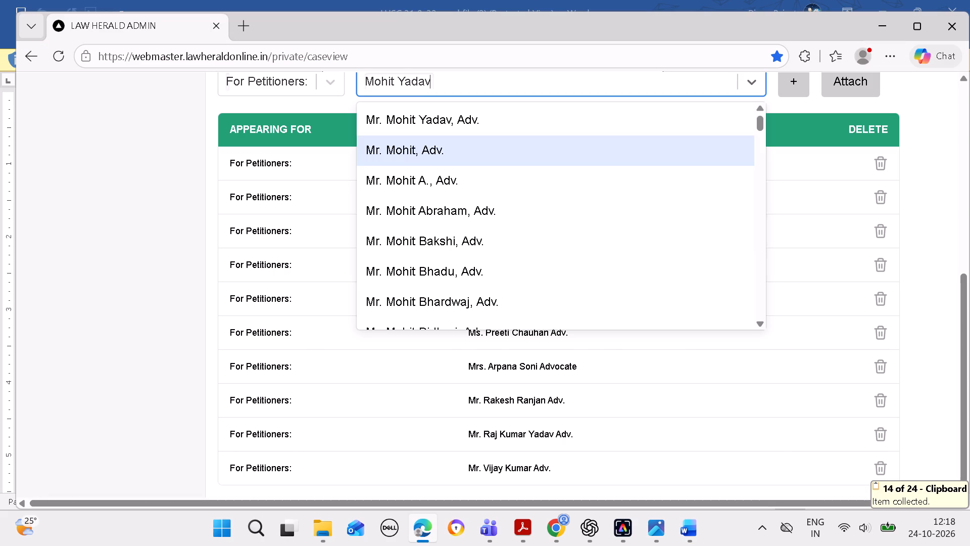
pyautogui.click(599, 123)
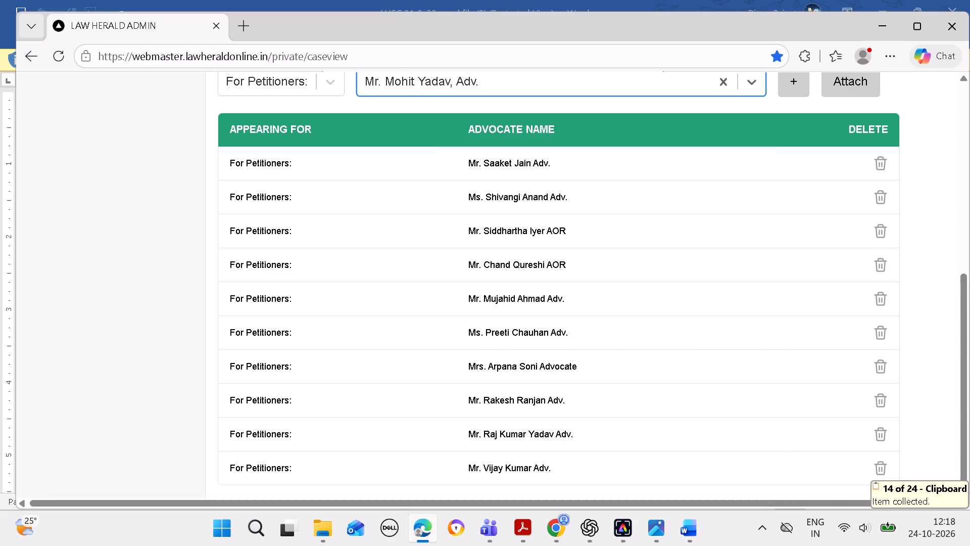
pyautogui.click(837, 82)
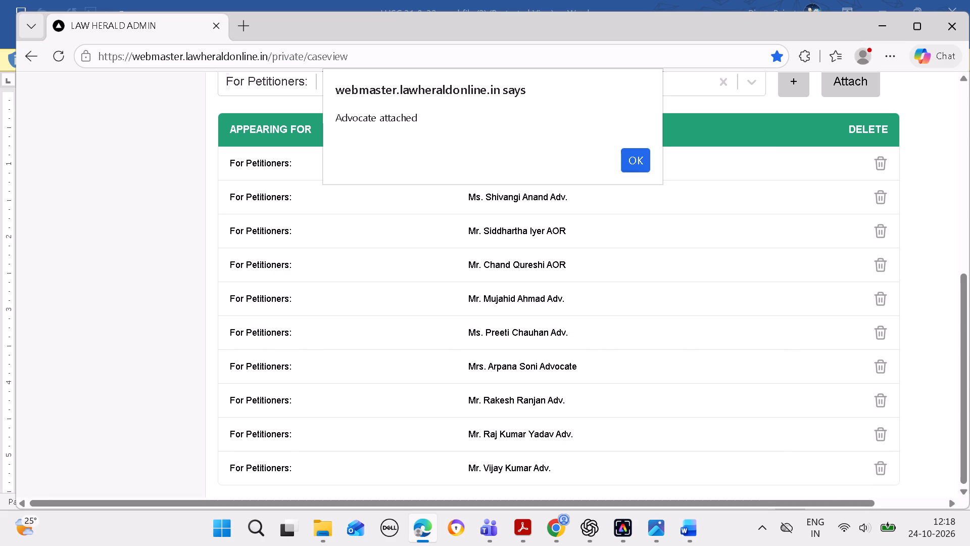
pyautogui.click(649, 155)
# Copy the twelfth petitioners' advocate's name from the Word judgment and attach the matching "Mrs." entry ending in "Advocate" to the case in Edge.
pyautogui.scroll(-10, 635, 189)
pyautogui.click(688, 525)
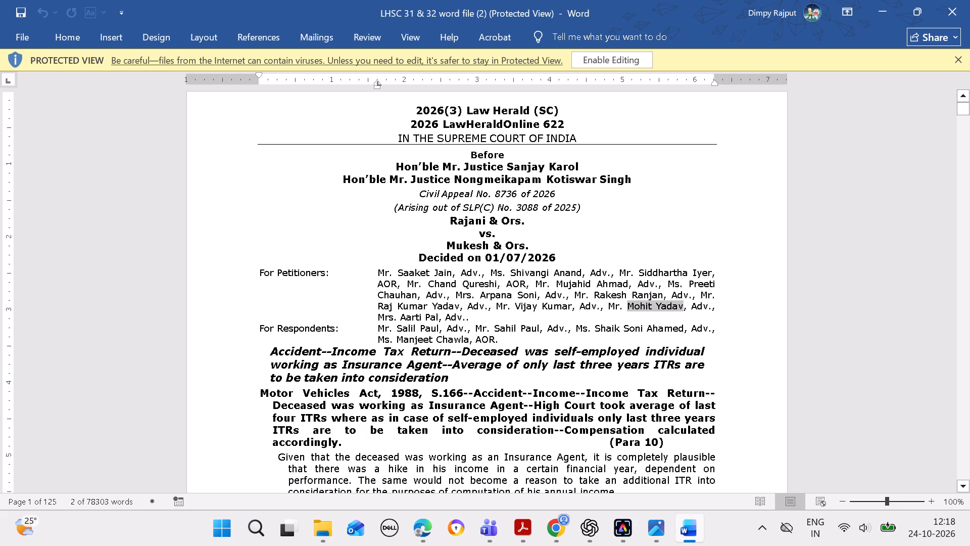
pyautogui.moveTo(401, 315); pyautogui.dragTo(403, 315)
pyautogui.moveTo(403, 315); pyautogui.dragTo(437, 315)
pyautogui.hotkey('ctrl', 'c')
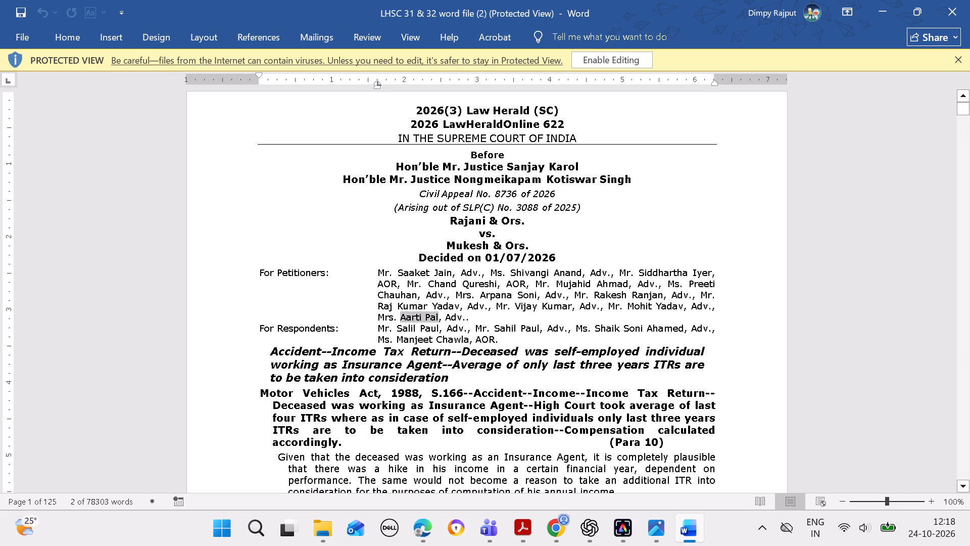
pyautogui.click(427, 530)
pyautogui.scroll(2, 520, 407)
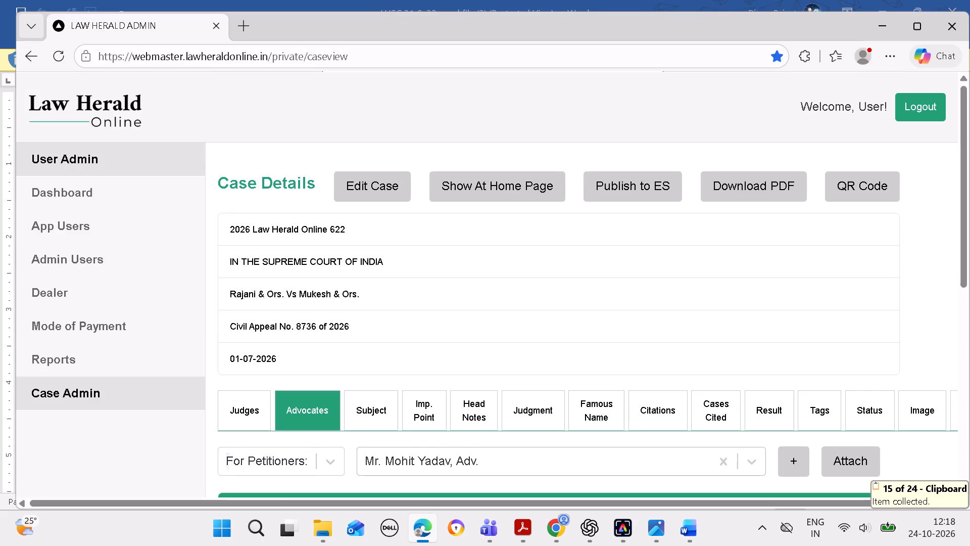
pyautogui.click(709, 457)
pyautogui.hotkey('ctrl', 'v')
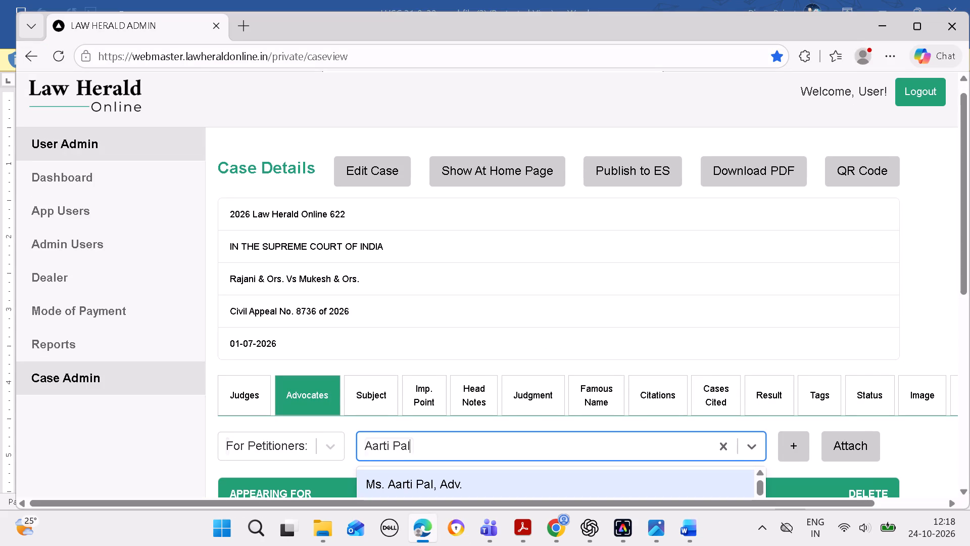
pyautogui.moveTo(969, 246); pyautogui.dragTo(967, 299)
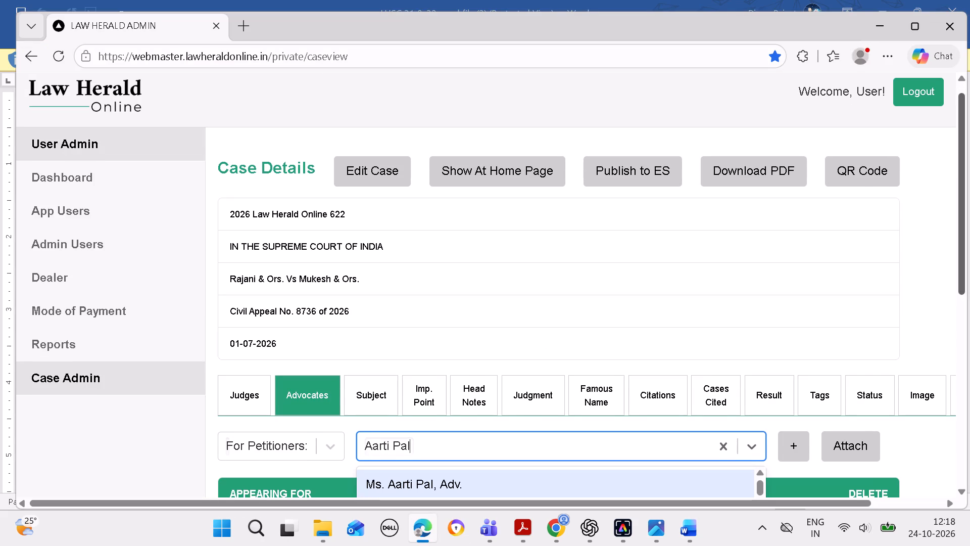
pyautogui.moveTo(958, 284); pyautogui.dragTo(963, 341)
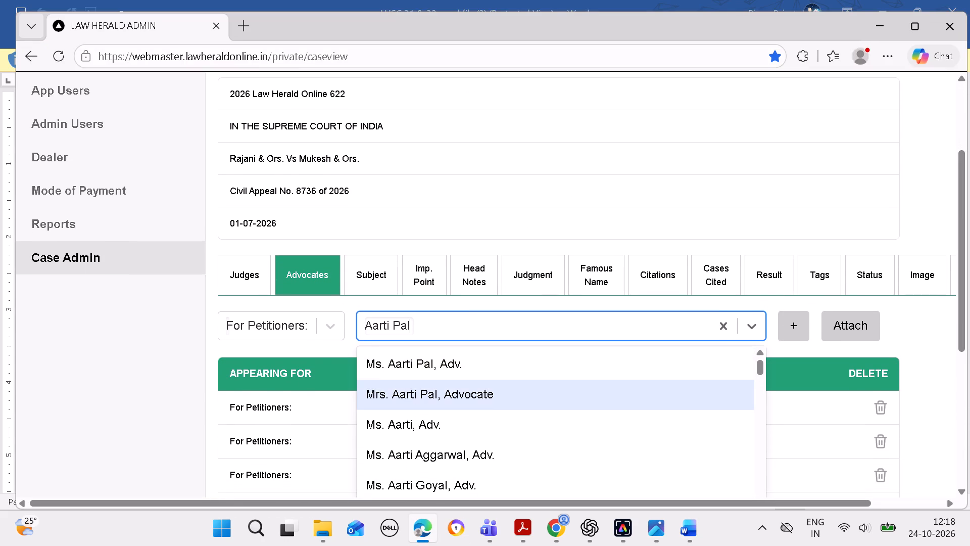
pyautogui.click(653, 396)
pyautogui.click(858, 329)
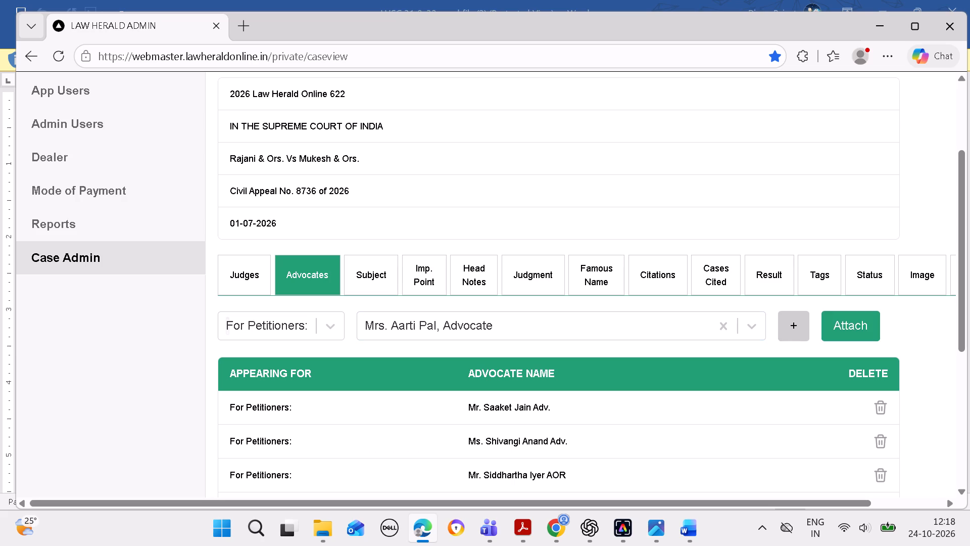
pyautogui.click(645, 160)
# Copy the first respondents' advocate's name from the Word judgment and attach the matching "Adv." entry in Edge as appearing "For Respondents:".
pyautogui.scroll(-11, 643, 164)
pyautogui.click(691, 533)
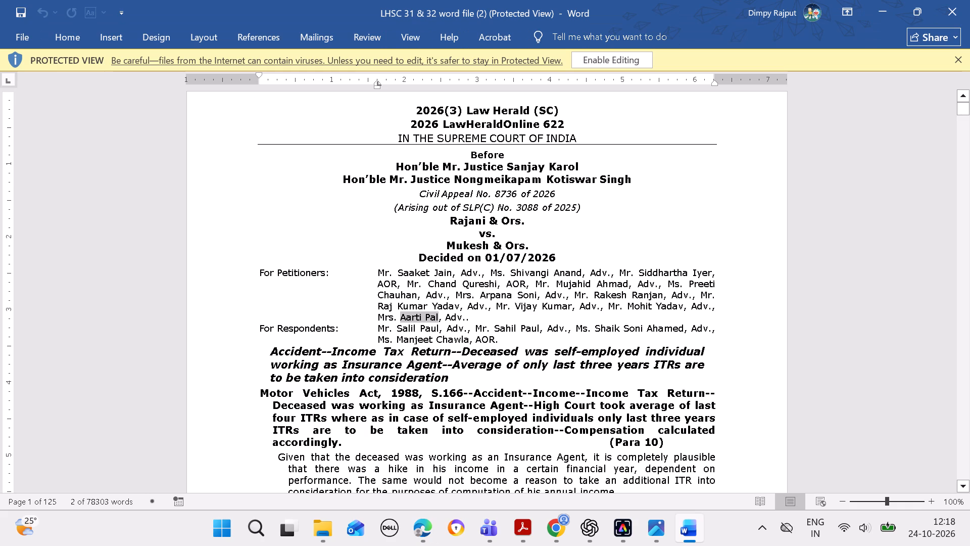
pyautogui.click(426, 529)
pyautogui.scroll(3, 462, 321)
pyautogui.click(325, 459)
pyautogui.scroll(-2, 325, 451)
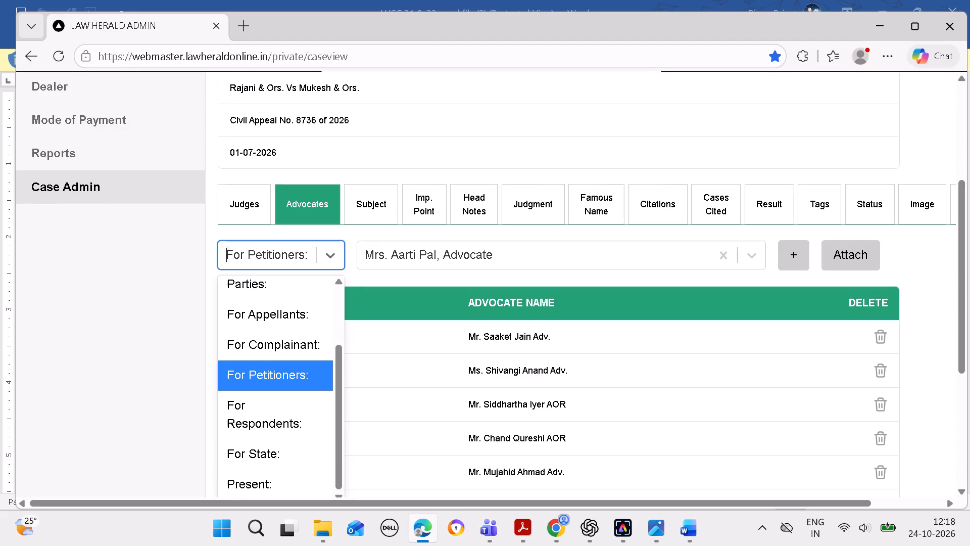
pyautogui.click(306, 427)
pyautogui.click(688, 538)
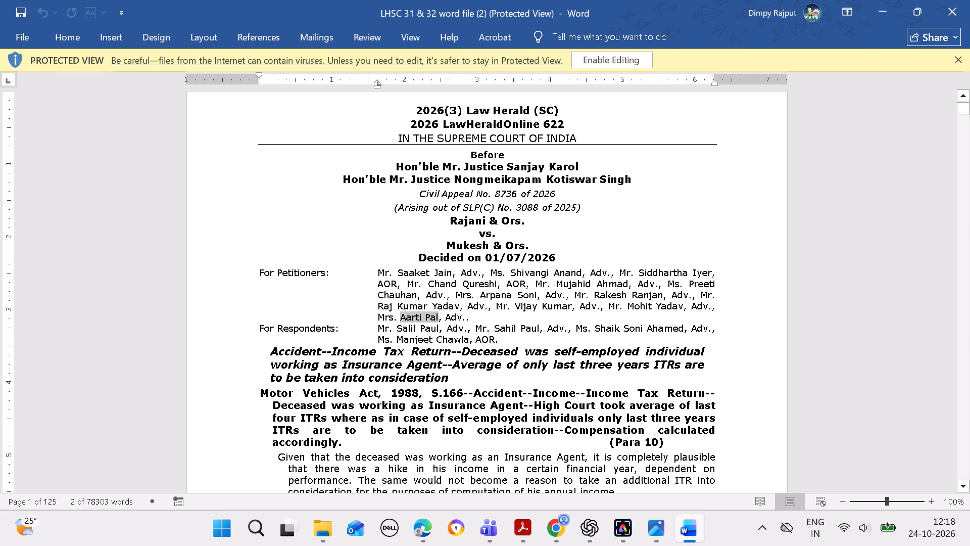
pyautogui.moveTo(395, 327); pyautogui.dragTo(412, 327)
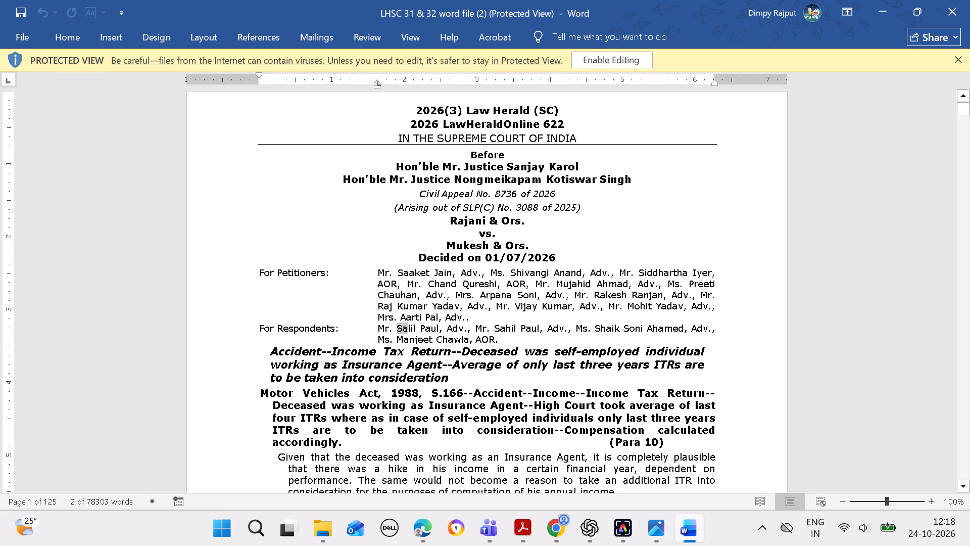
pyautogui.moveTo(412, 327); pyautogui.dragTo(432, 327)
pyautogui.hotkey('ctrl', 'c')
pyautogui.click(432, 527)
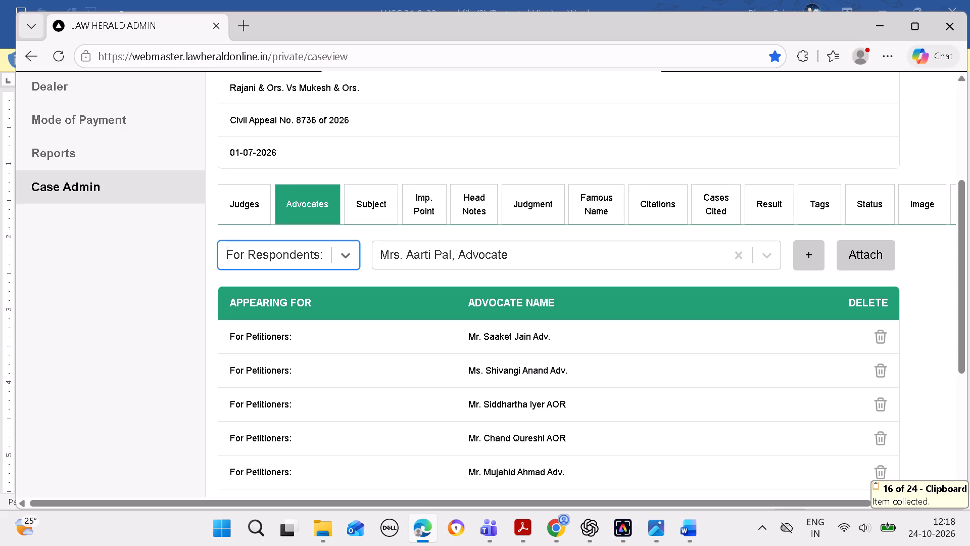
pyautogui.click(720, 254)
pyautogui.hotkey('ctrl', 'v')
pyautogui.click(704, 282)
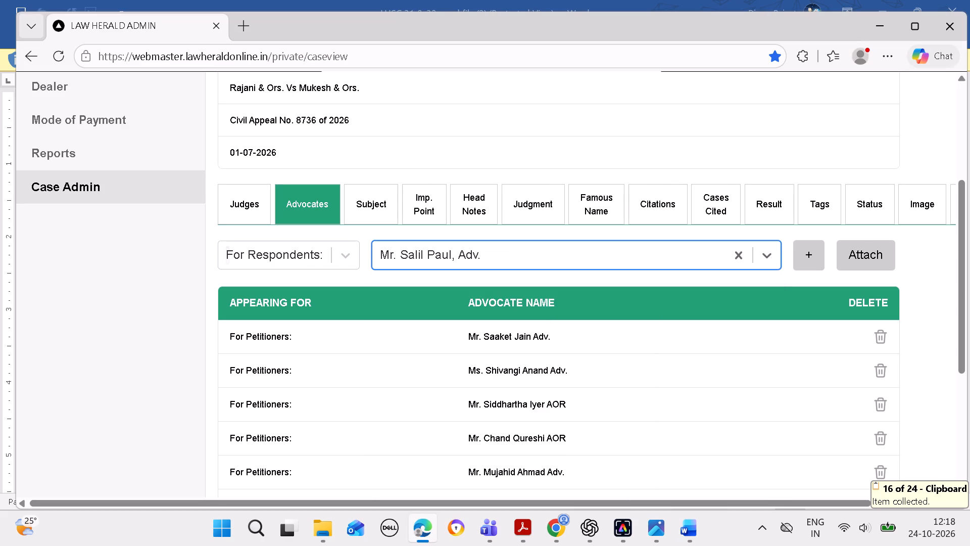
pyautogui.click(870, 250)
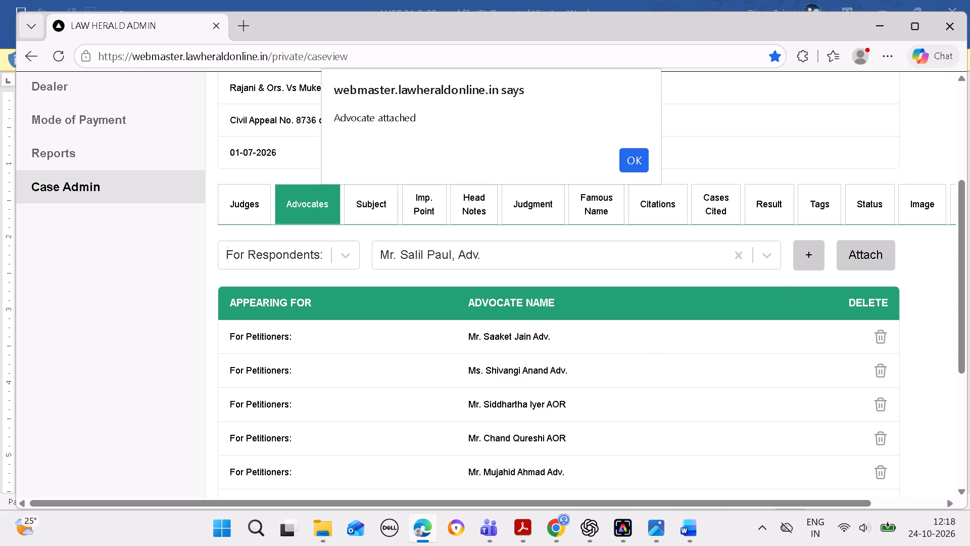
pyautogui.click(649, 164)
pyautogui.click(619, 159)
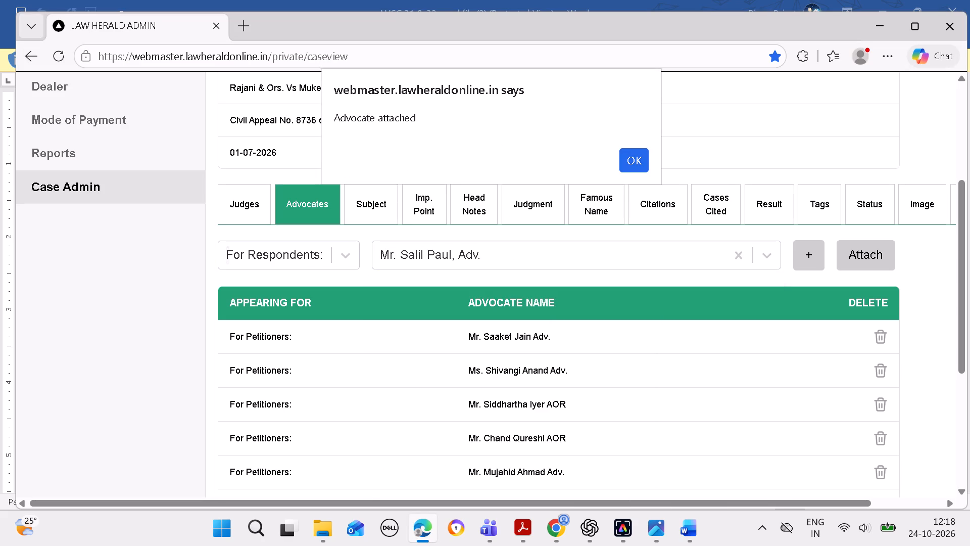
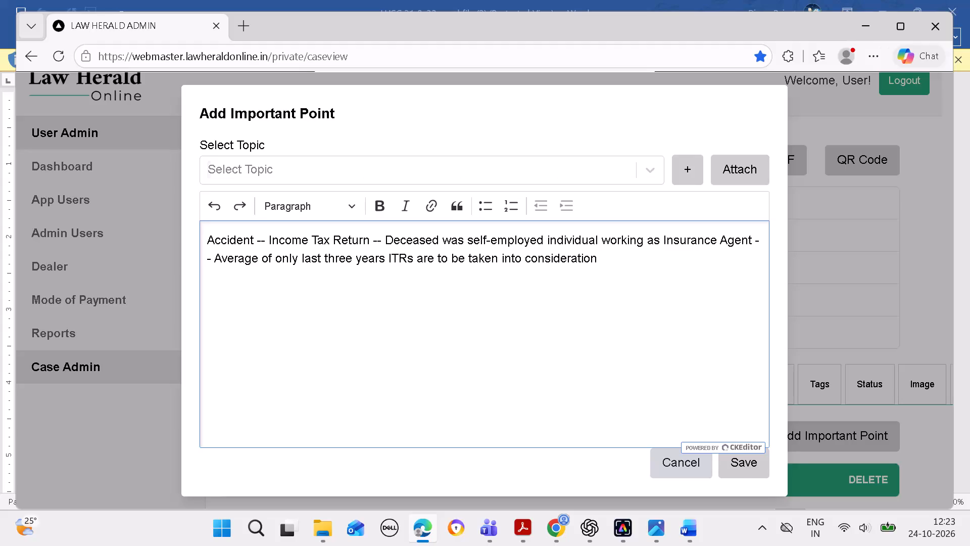
# Save the important point about averaging only the last three years' ITRs for the self-employed Insurance Agent to the case.
pyautogui.click(751, 471)
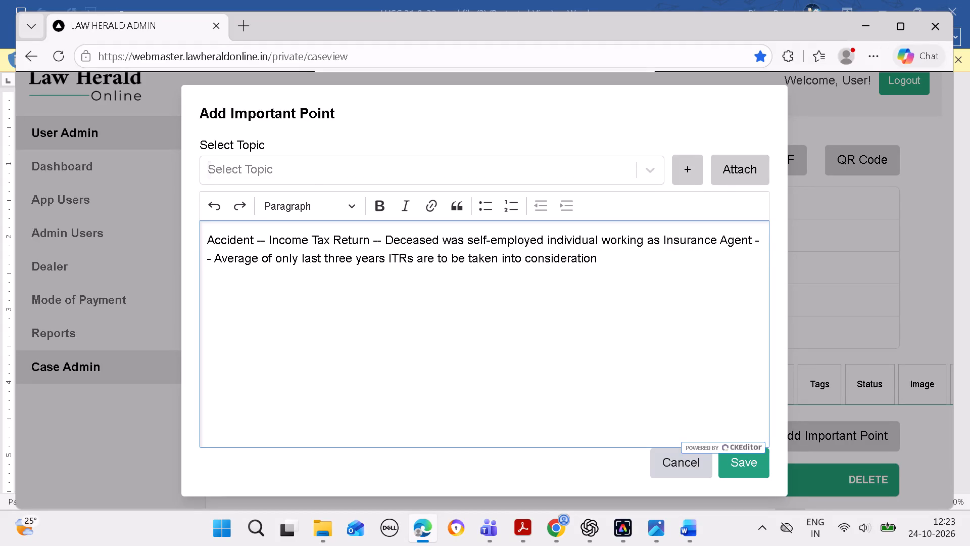
pyautogui.click(633, 162)
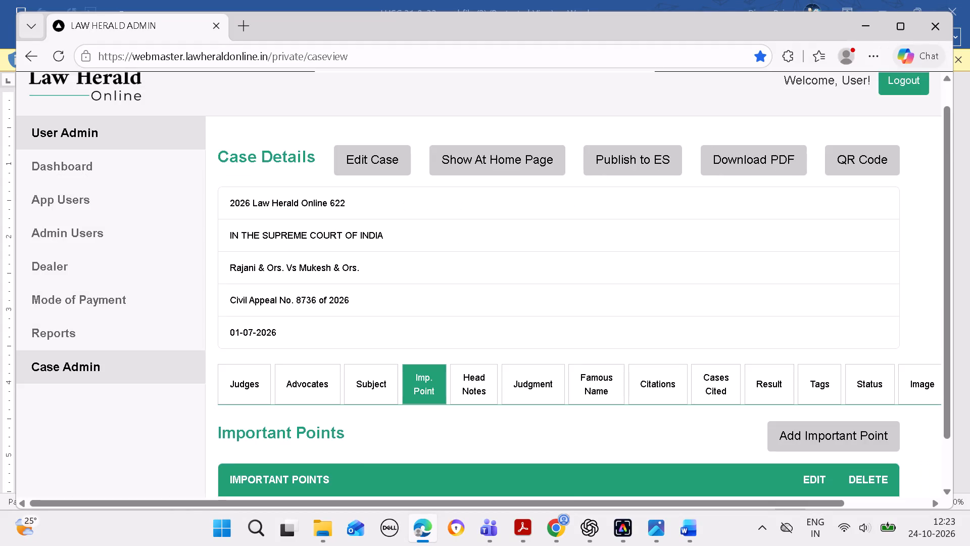
pyautogui.scroll(-8, 628, 263)
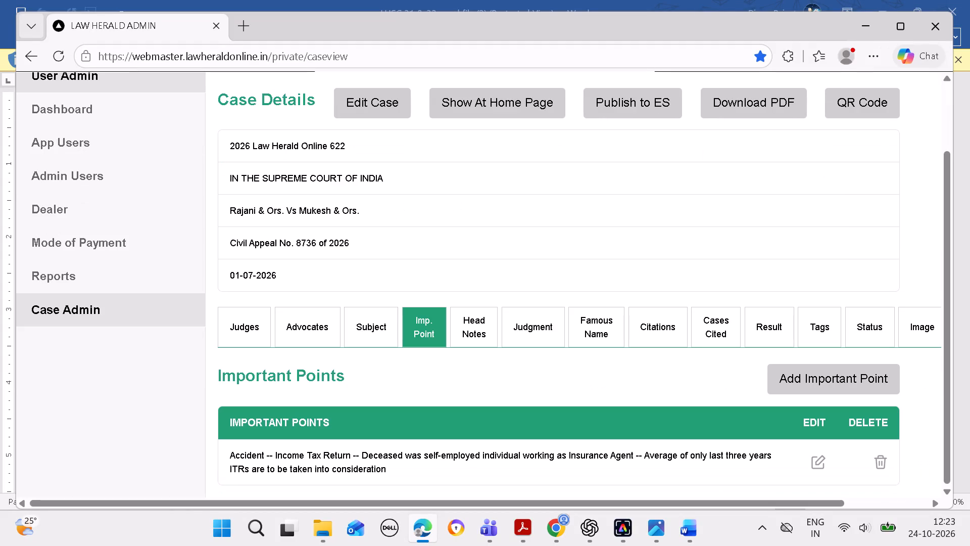
# Switch to the judgment document in Word.
pyautogui.click(698, 538)
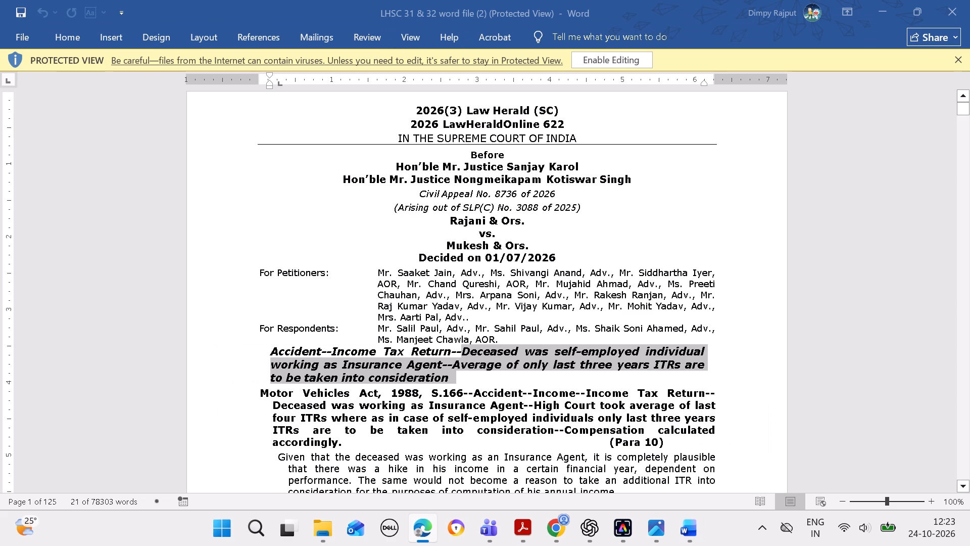
# Copy the act name "Motor Vehicles Act, 1988" from the start of the headnote in the Word judgment.
pyautogui.press('Down')
pyautogui.press('Down')
pyautogui.press('Down')
pyautogui.press('Down')
pyautogui.press('Down')
pyautogui.press('Down')
pyautogui.press('Down')
pyautogui.press('Down')
pyautogui.press('Down')
pyautogui.press('Down')
pyautogui.press('Down')
pyautogui.press('Down')
pyautogui.press('Down')
pyautogui.press('Down')
pyautogui.press('Down')
pyautogui.press('Down')
pyautogui.press('Down')
pyautogui.press('Down')
pyautogui.press('Down')
pyautogui.press('Down')
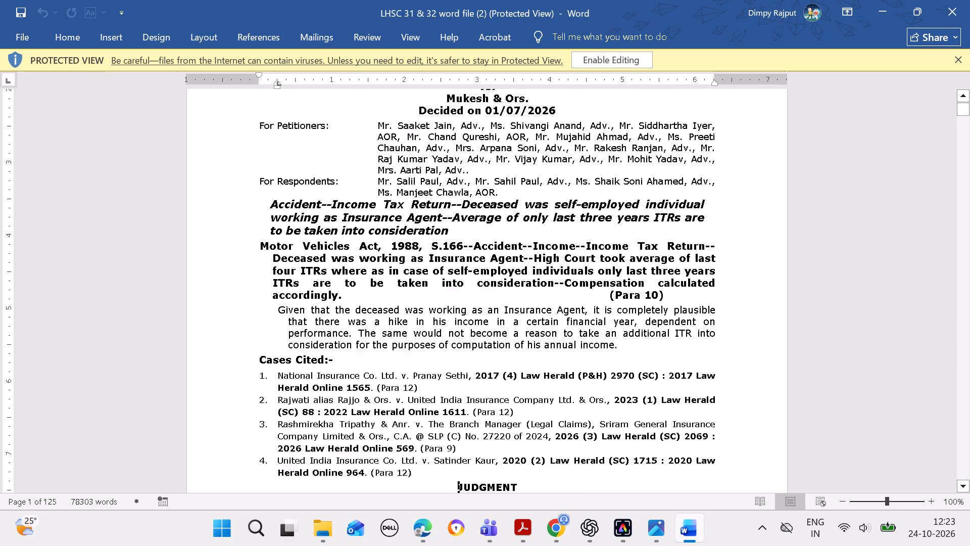
pyautogui.moveTo(260, 215); pyautogui.dragTo(367, 219)
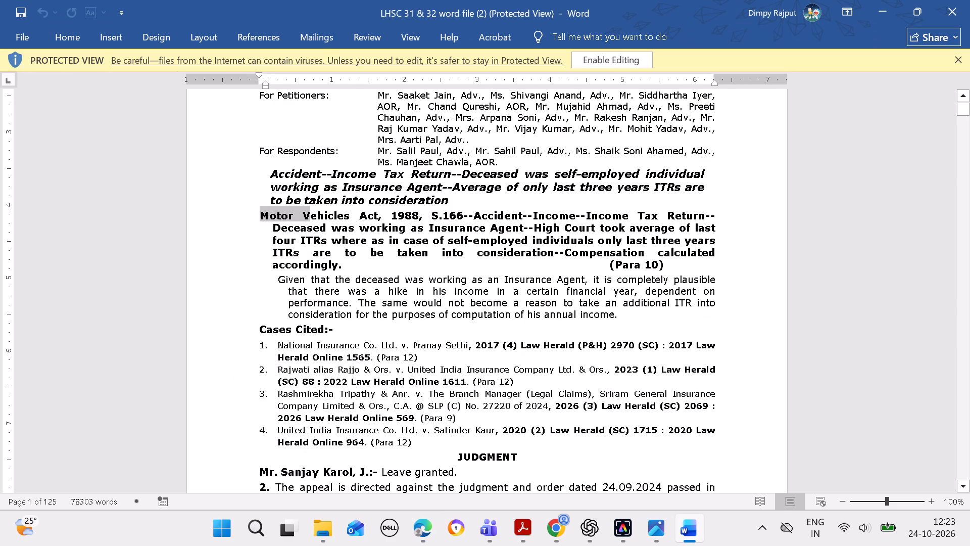
pyautogui.moveTo(367, 219); pyautogui.dragTo(402, 219)
pyautogui.hotkey('ctrl', 'c')
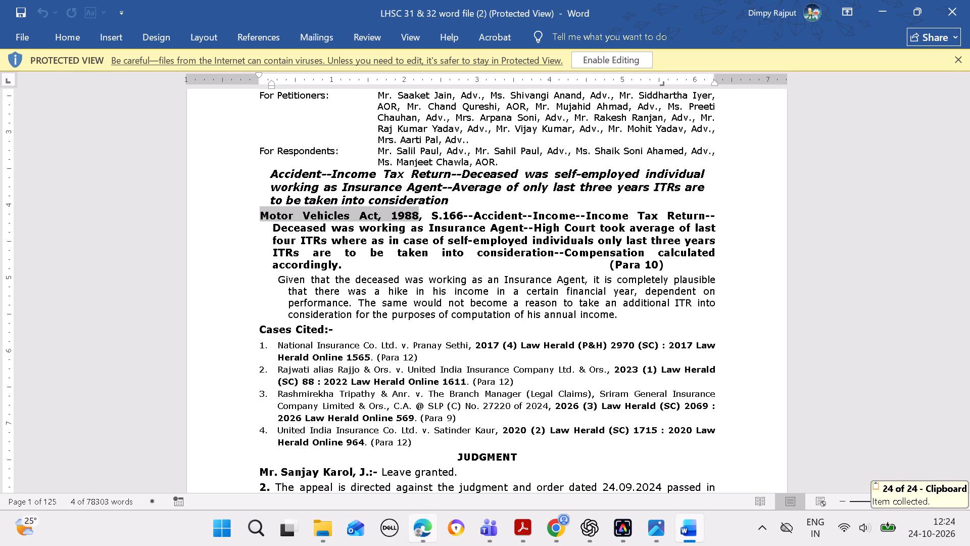
# In Edge, start a new headnote for the case and attach Motor Vehicles Act, 1988 as its act.
pyautogui.click(417, 518)
pyautogui.click(466, 333)
pyautogui.scroll(-4, 466, 331)
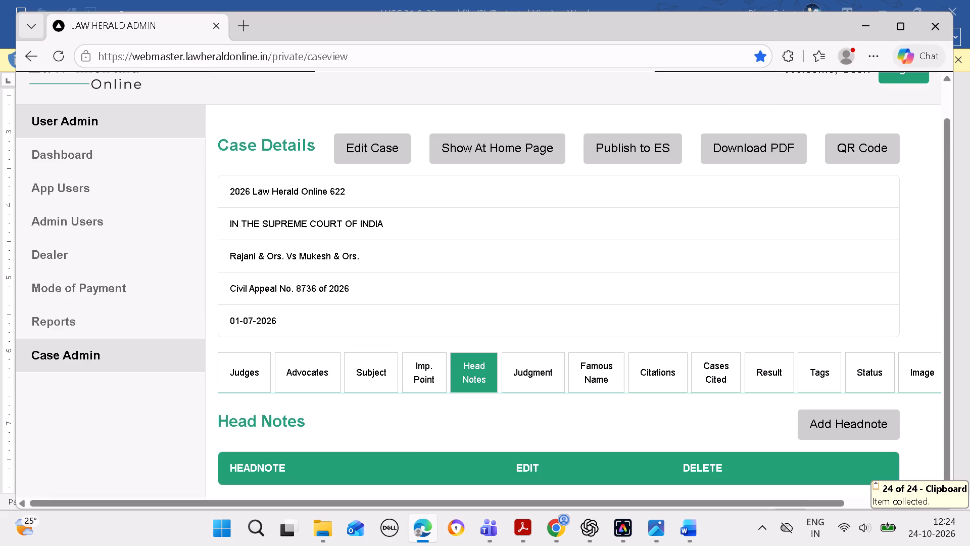
pyautogui.click(836, 419)
pyautogui.click(182, 172)
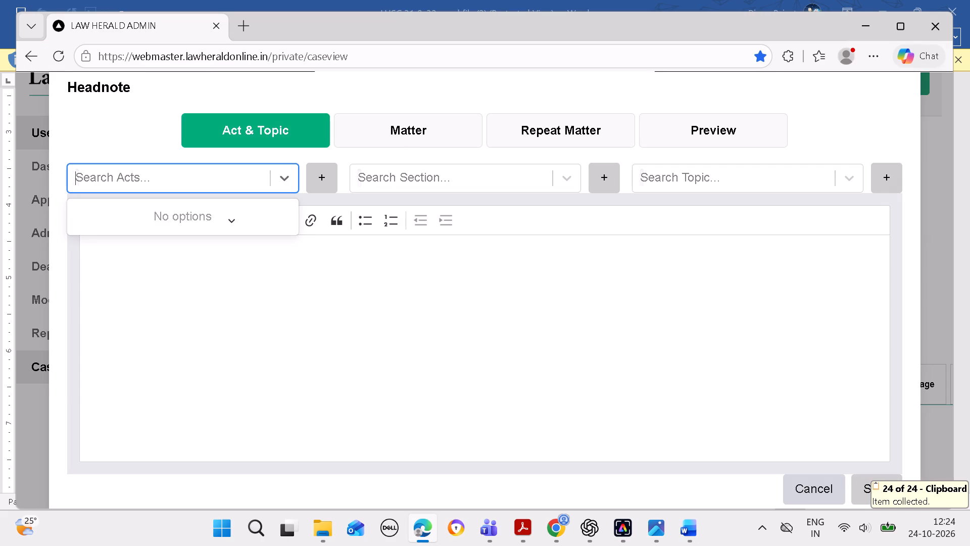
pyautogui.hotkey('ctrl', 'v')
pyautogui.click(260, 225)
pyautogui.click(476, 270)
pyautogui.press('space')
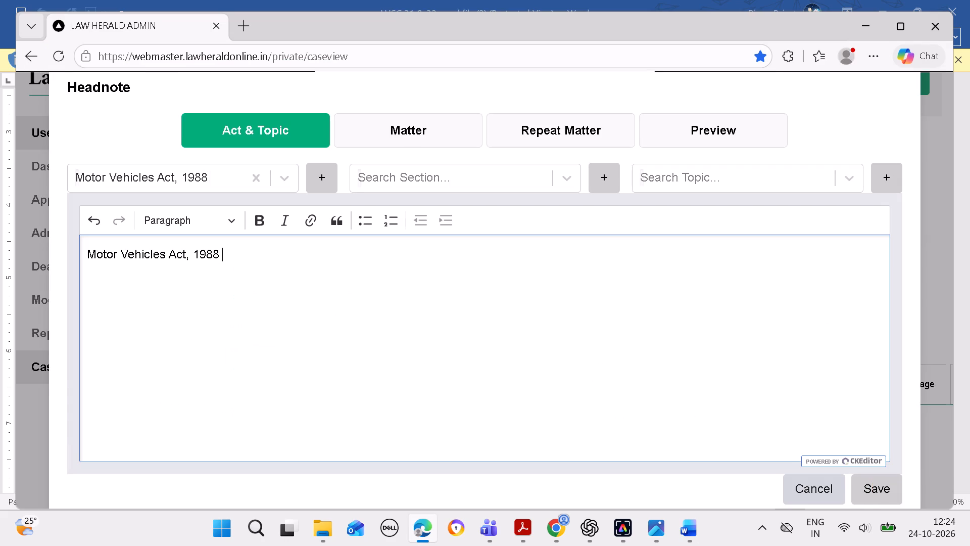
# Copy the section "S.166" from the Word judgment's headnote and attach it as the section of the new headnote in Edge.
pyautogui.click(701, 522)
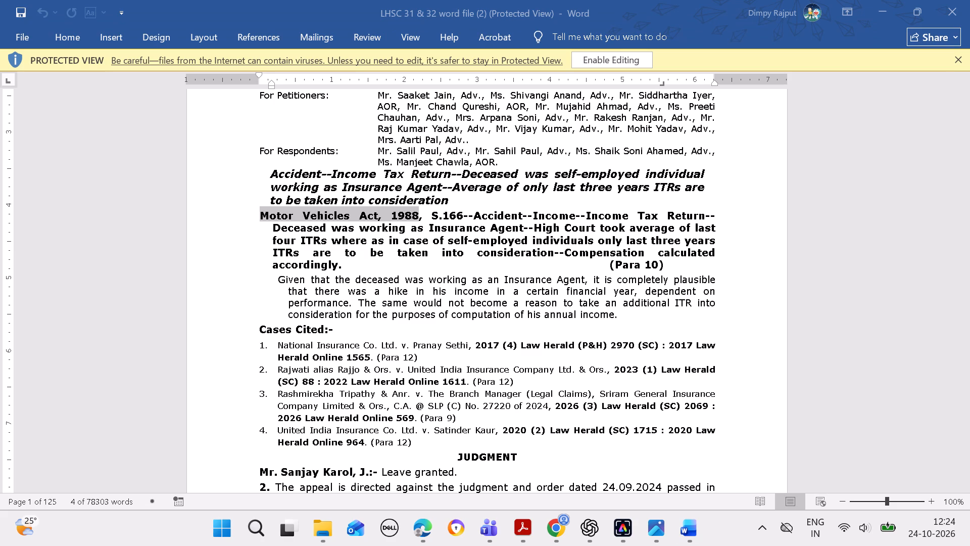
pyautogui.moveTo(430, 217); pyautogui.dragTo(458, 220)
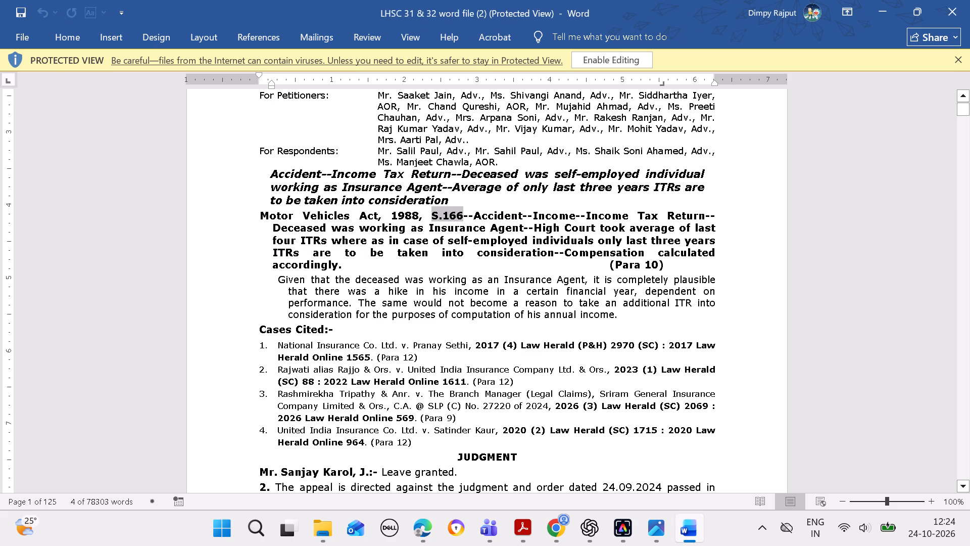
pyautogui.hotkey('ctrl', 'c')
pyautogui.click(421, 517)
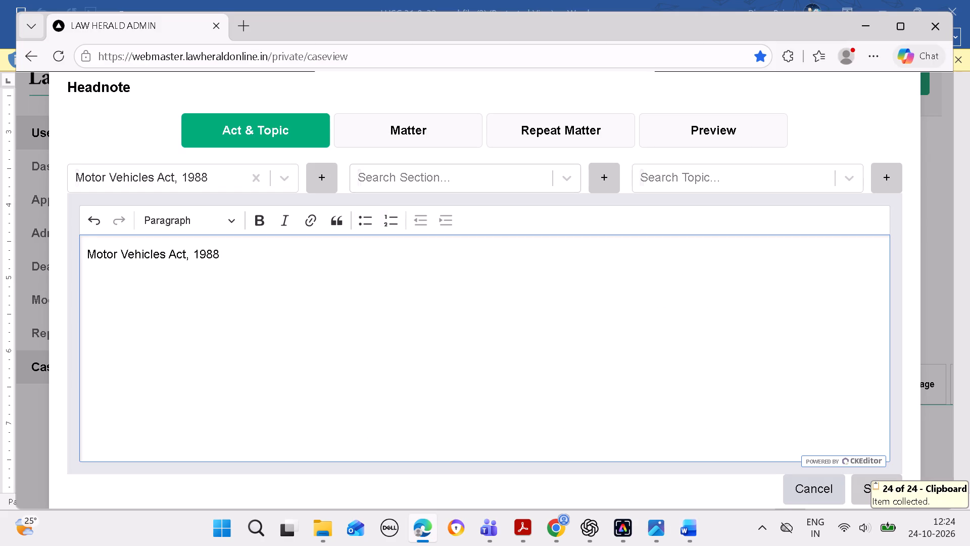
pyautogui.click(424, 181)
pyautogui.hotkey('ctrl', 'v')
pyautogui.click(522, 214)
pyautogui.click(765, 273)
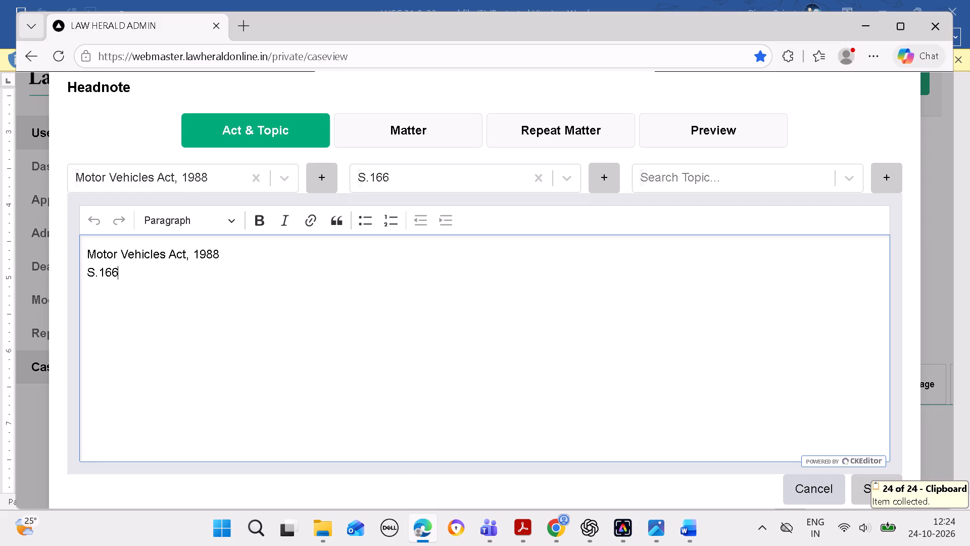
pyautogui.press('space')
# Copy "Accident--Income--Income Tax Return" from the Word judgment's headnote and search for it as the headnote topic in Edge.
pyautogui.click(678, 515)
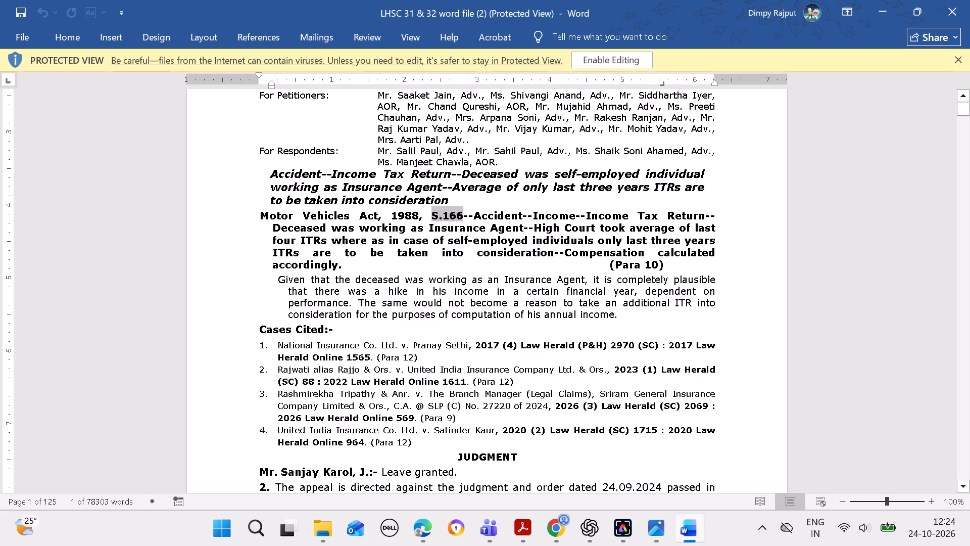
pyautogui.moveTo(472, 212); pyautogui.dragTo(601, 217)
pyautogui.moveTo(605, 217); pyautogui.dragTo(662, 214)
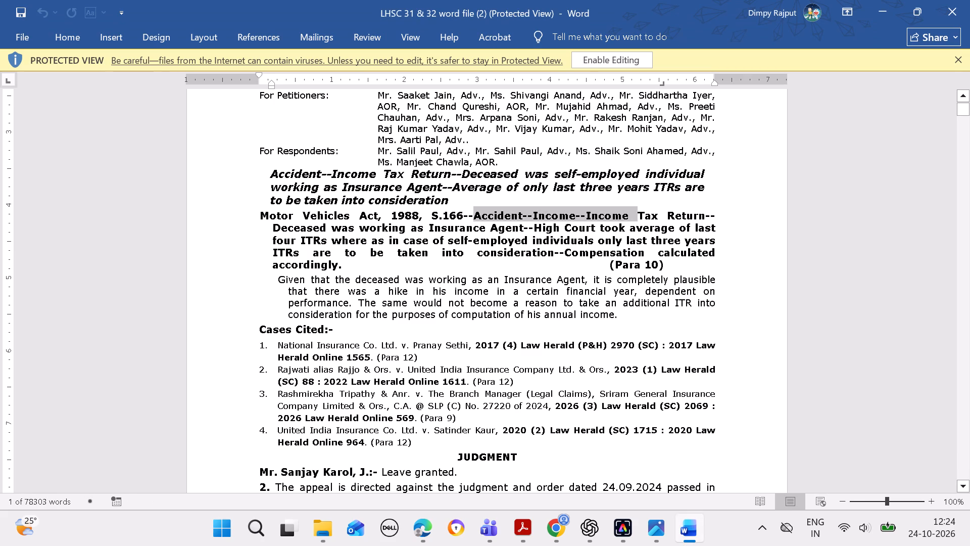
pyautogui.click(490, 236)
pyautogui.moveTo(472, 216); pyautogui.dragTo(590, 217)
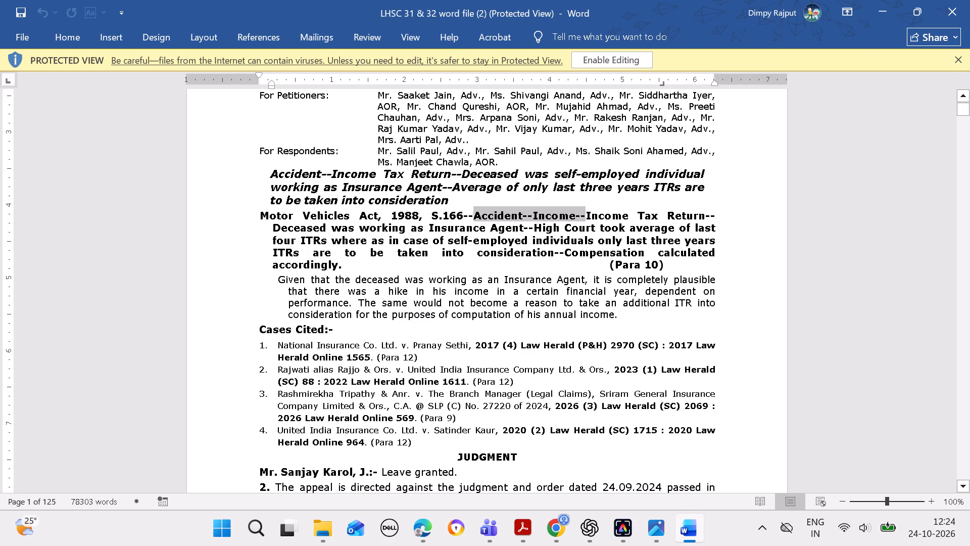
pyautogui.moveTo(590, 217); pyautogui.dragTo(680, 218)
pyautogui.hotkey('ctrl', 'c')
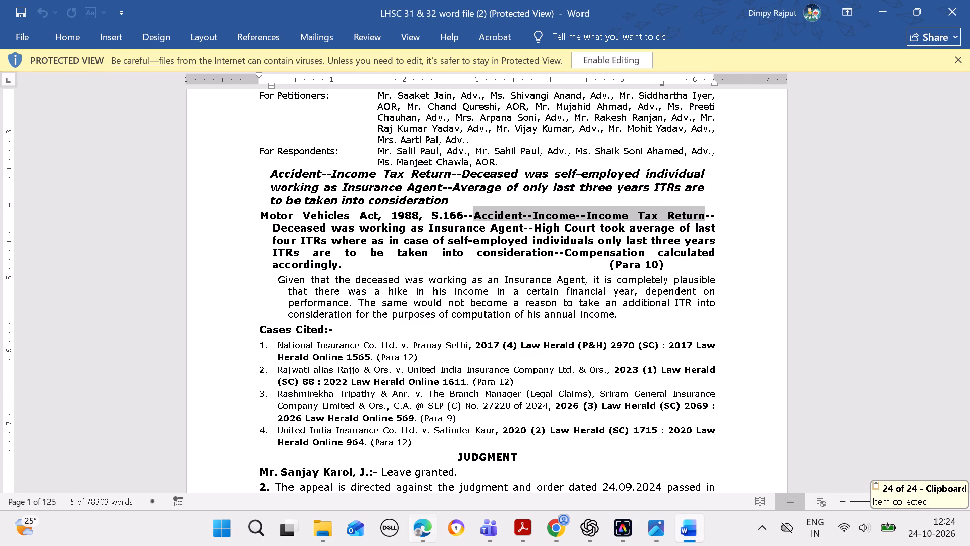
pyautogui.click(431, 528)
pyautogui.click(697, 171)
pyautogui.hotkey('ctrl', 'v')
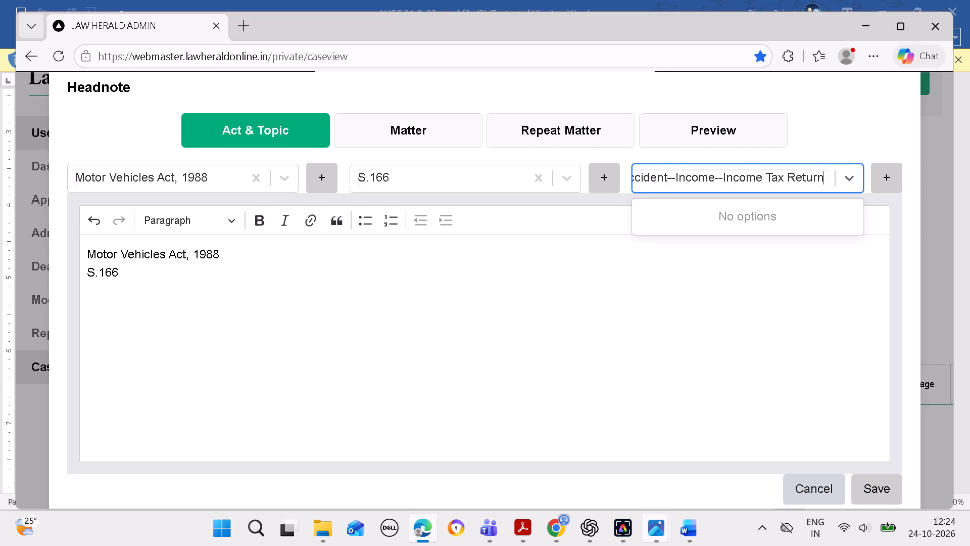
# Copy only "Accident--Income" from the Word judgment's headnote and search the headnote topics for it in Edge.
pyautogui.click(680, 521)
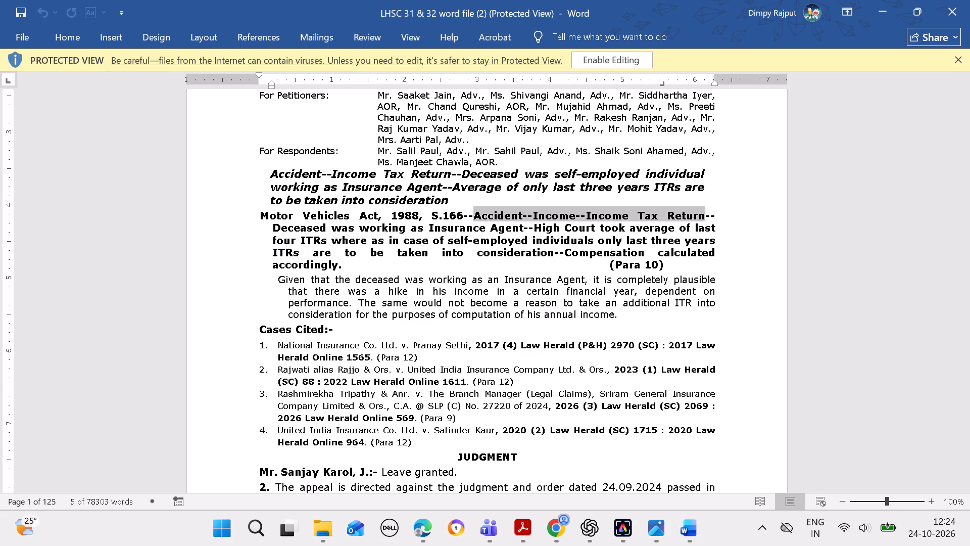
pyautogui.click(803, 268)
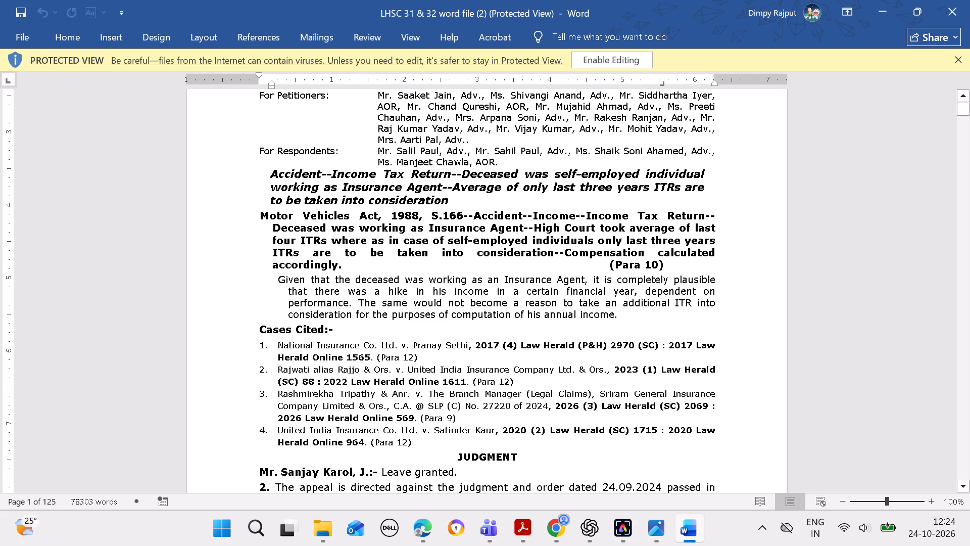
pyautogui.moveTo(475, 215); pyautogui.dragTo(479, 215)
pyautogui.moveTo(479, 215); pyautogui.dragTo(549, 215)
pyautogui.hotkey('ctrl', 'c')
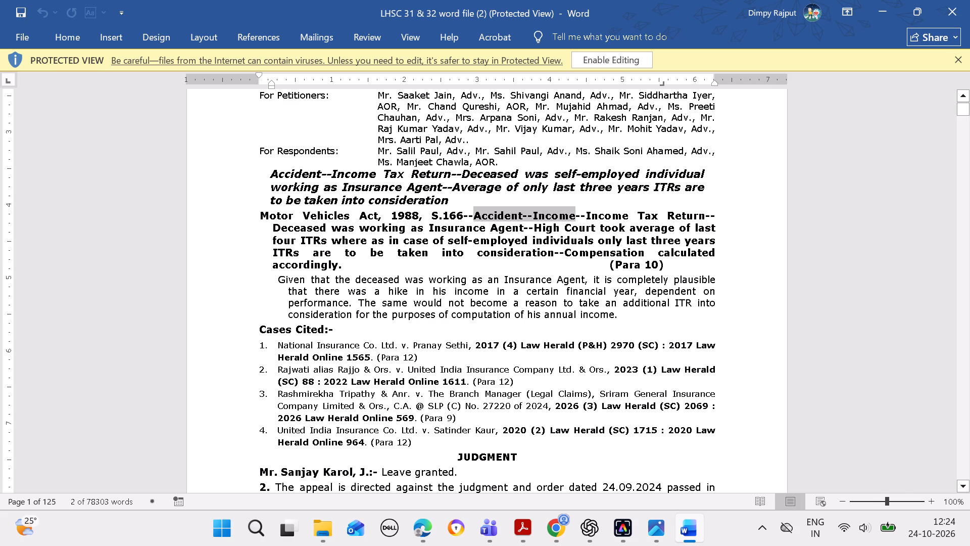
pyautogui.click(430, 535)
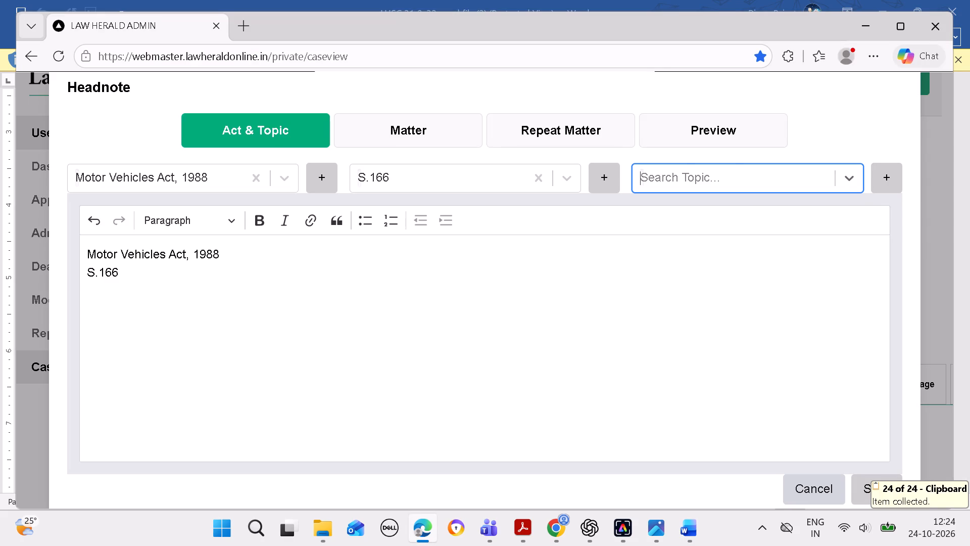
pyautogui.hotkey('ctrl', 'v')
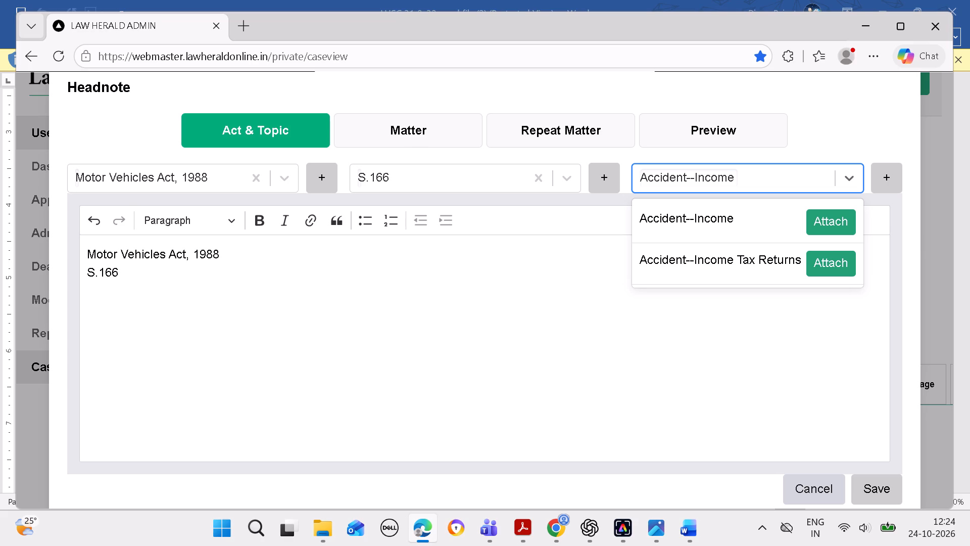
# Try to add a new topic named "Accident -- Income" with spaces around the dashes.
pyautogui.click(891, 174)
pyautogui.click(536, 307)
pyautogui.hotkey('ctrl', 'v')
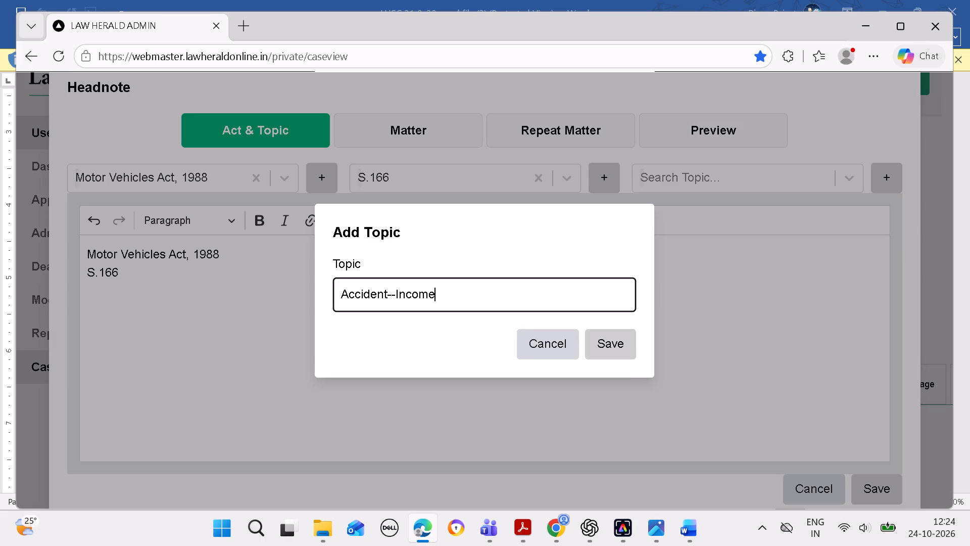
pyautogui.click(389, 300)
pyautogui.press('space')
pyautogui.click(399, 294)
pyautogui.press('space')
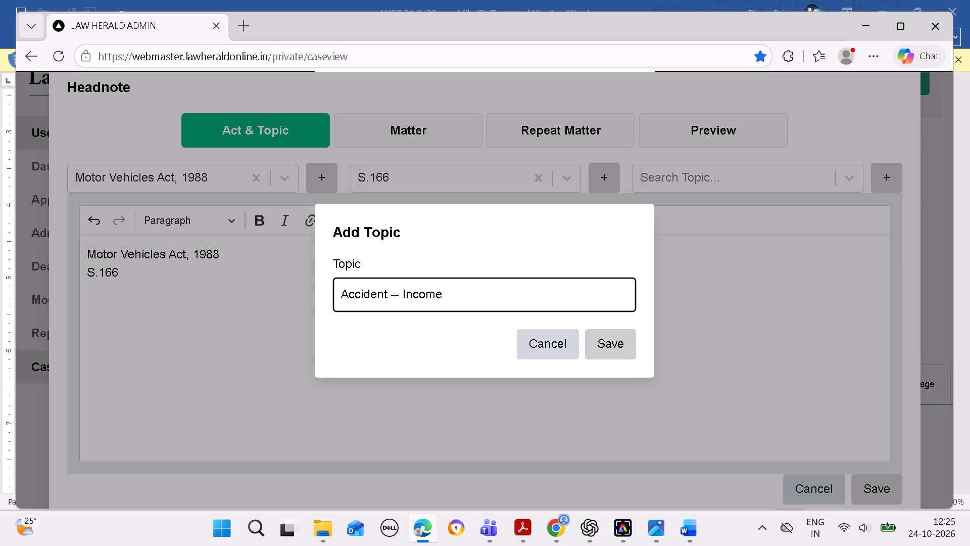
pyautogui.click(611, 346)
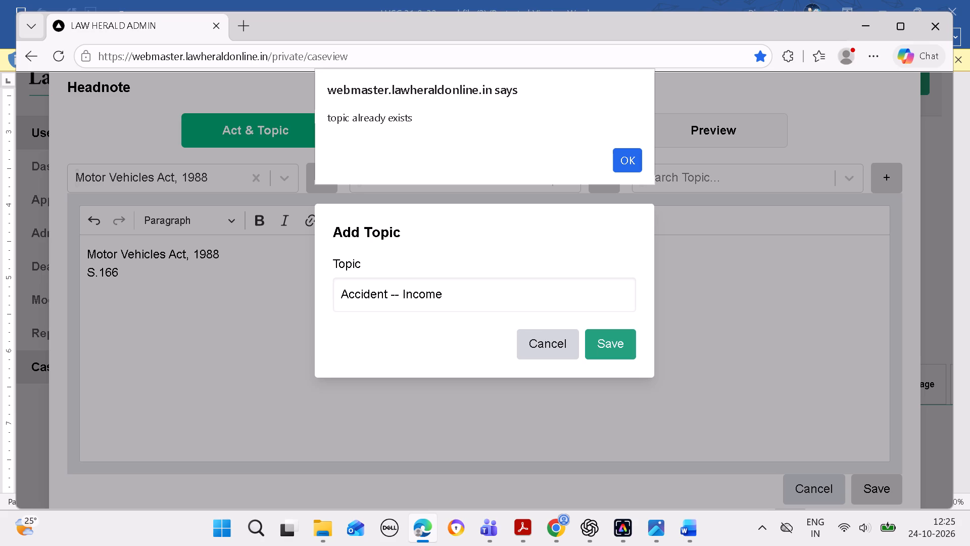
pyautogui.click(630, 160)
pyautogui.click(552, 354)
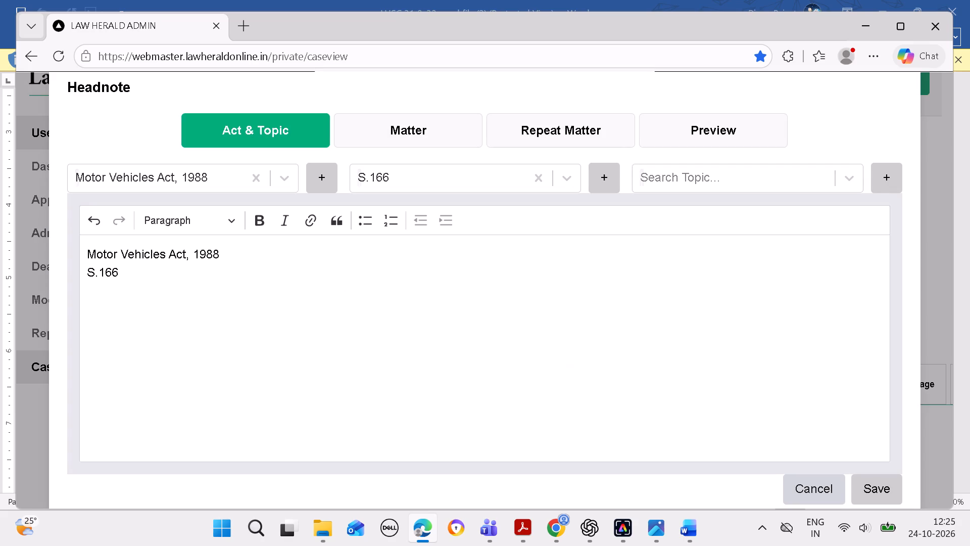
# Search the topics for "Accident--Income" and attach the exactly matching one to the headnote.
pyautogui.click(701, 175)
pyautogui.hotkey('ctrl', 'v')
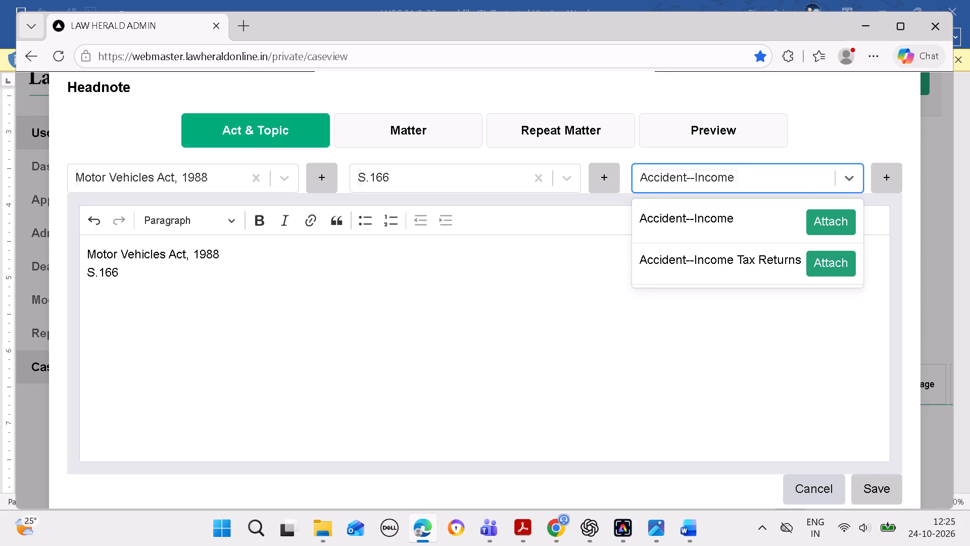
pyautogui.click(840, 221)
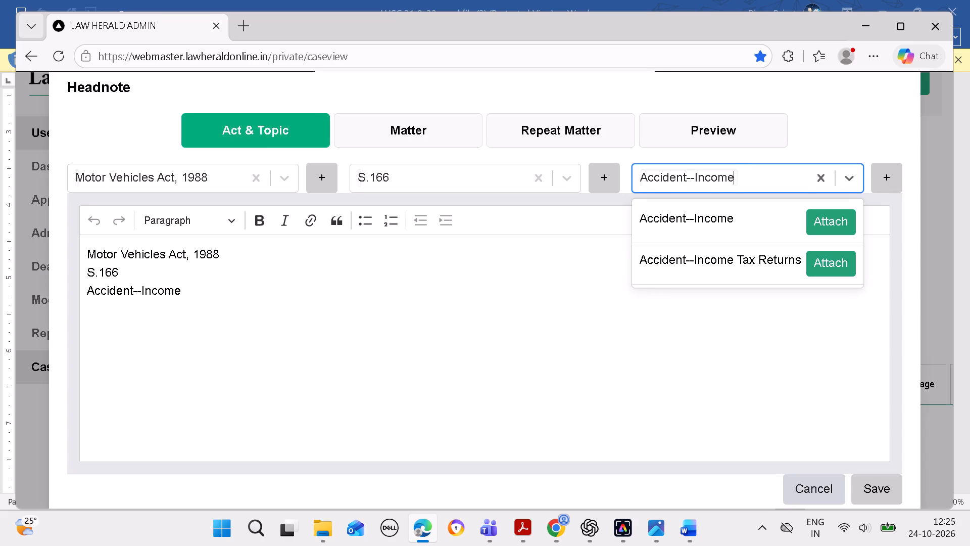
# Edit the topic line in the headnote text to read "Accident -- Income --", with spaced double hyphens.
pyautogui.click(134, 295)
pyautogui.press('space')
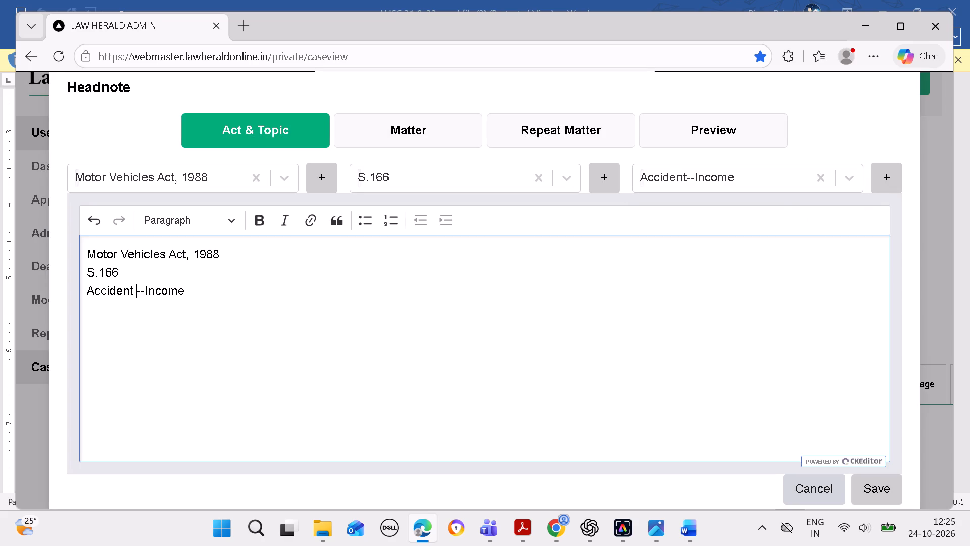
pyautogui.click(144, 298)
pyautogui.press('space')
pyautogui.press('BackSpace')
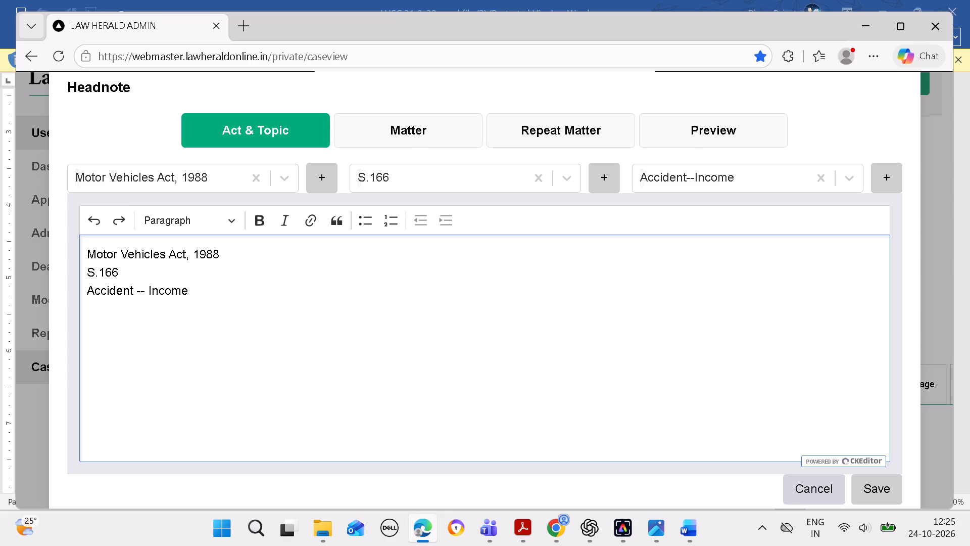
pyautogui.click(322, 326)
pyautogui.press('space')
pyautogui.write('--')
pyautogui.press('space')
pyautogui.press('BackSpace')
# Copy "Income Tax Return" from the Word judgment's headnote and attach the matching topic "Income tax Returns" to the headnote in Edge.
pyautogui.click(690, 529)
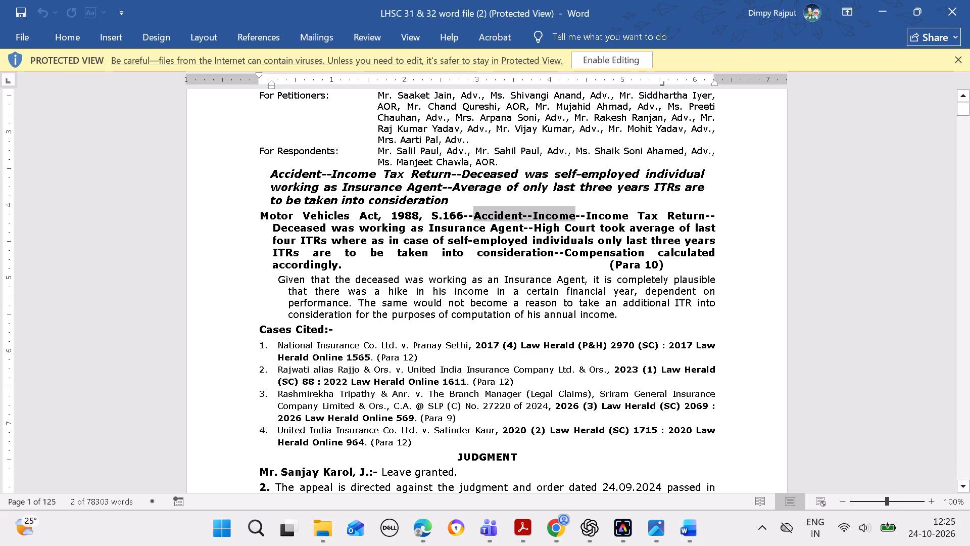
pyautogui.moveTo(587, 212); pyautogui.dragTo(695, 227)
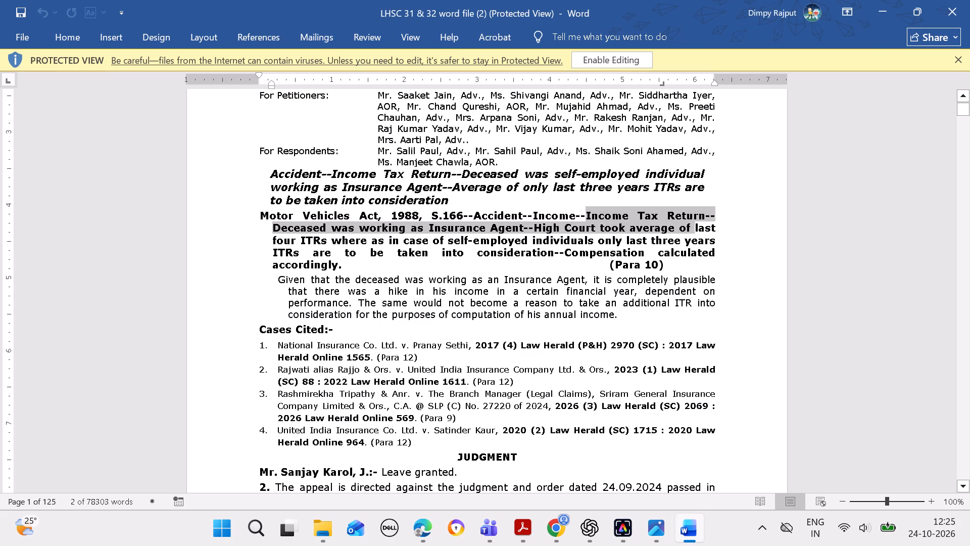
pyautogui.moveTo(695, 227); pyautogui.dragTo(699, 216)
pyautogui.hotkey('ctrl', 'c')
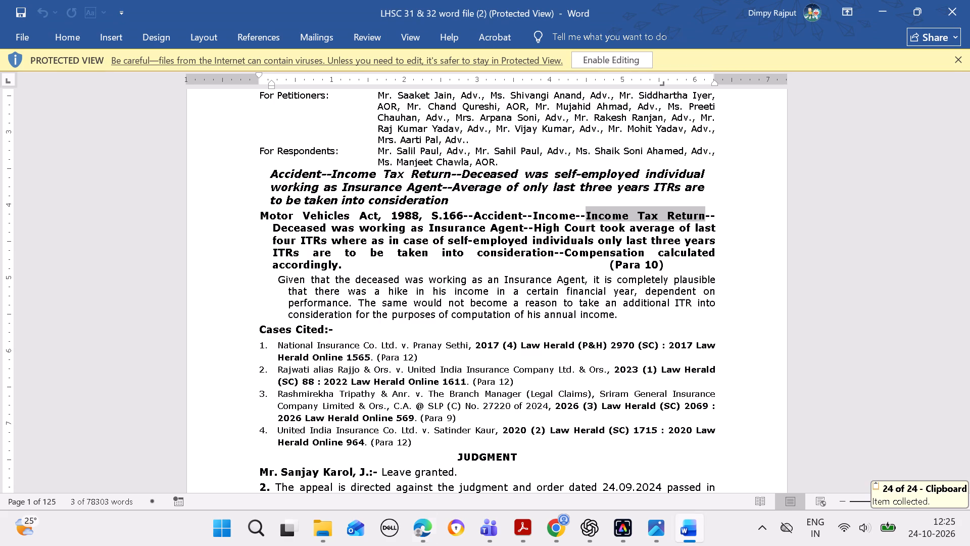
pyautogui.click(414, 526)
pyautogui.click(718, 173)
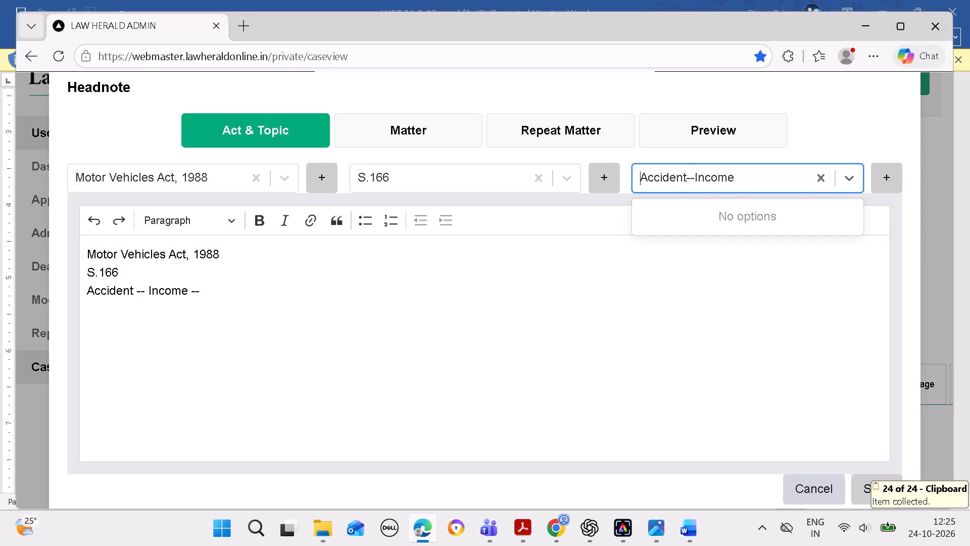
pyautogui.hotkey('ctrl', 'v')
pyautogui.click(825, 220)
pyautogui.click(595, 377)
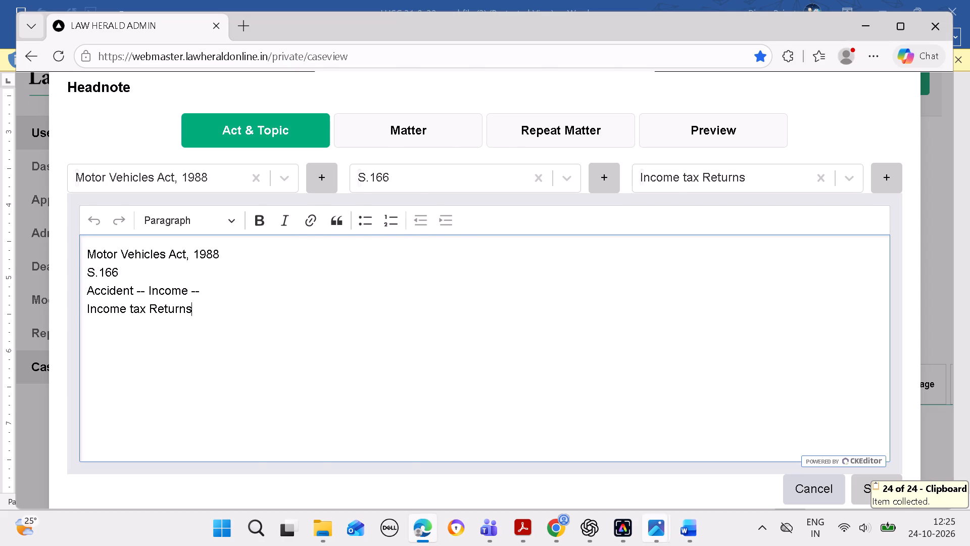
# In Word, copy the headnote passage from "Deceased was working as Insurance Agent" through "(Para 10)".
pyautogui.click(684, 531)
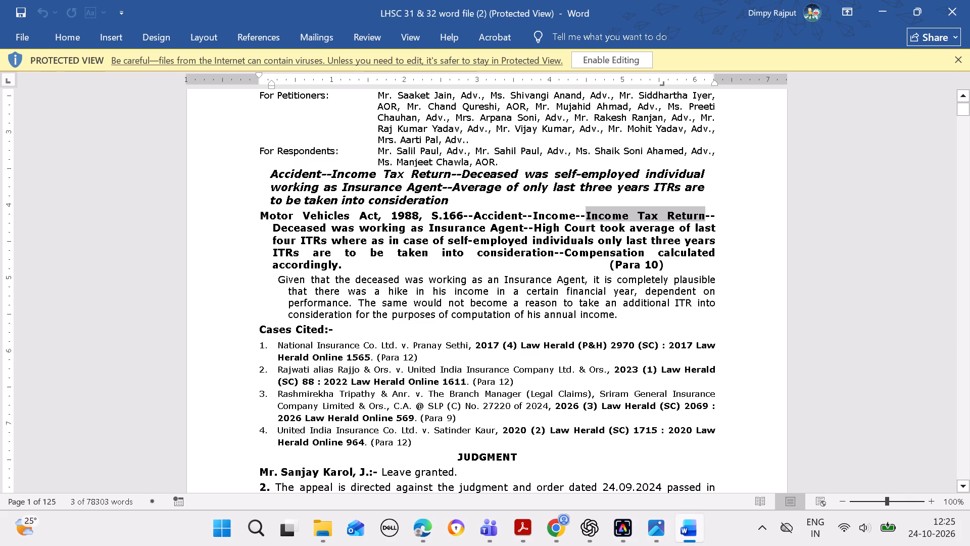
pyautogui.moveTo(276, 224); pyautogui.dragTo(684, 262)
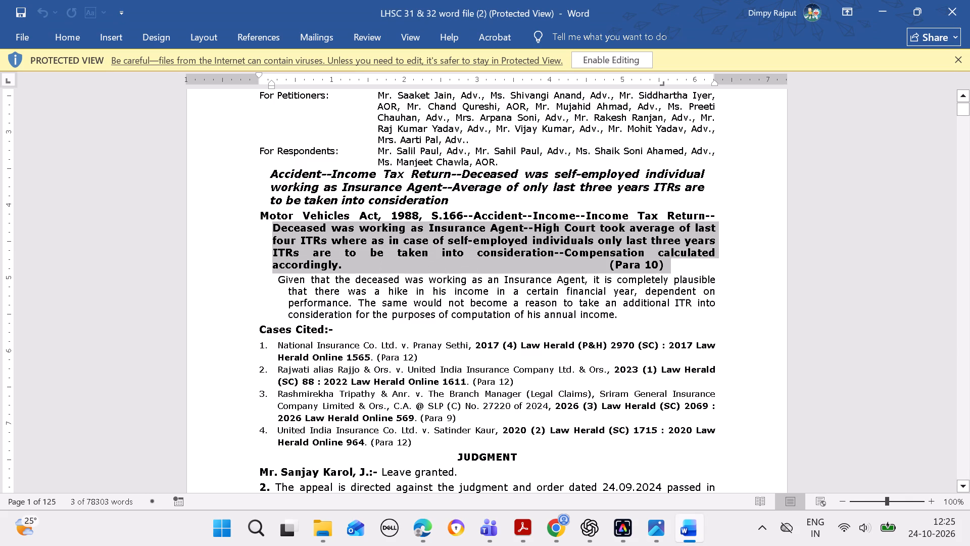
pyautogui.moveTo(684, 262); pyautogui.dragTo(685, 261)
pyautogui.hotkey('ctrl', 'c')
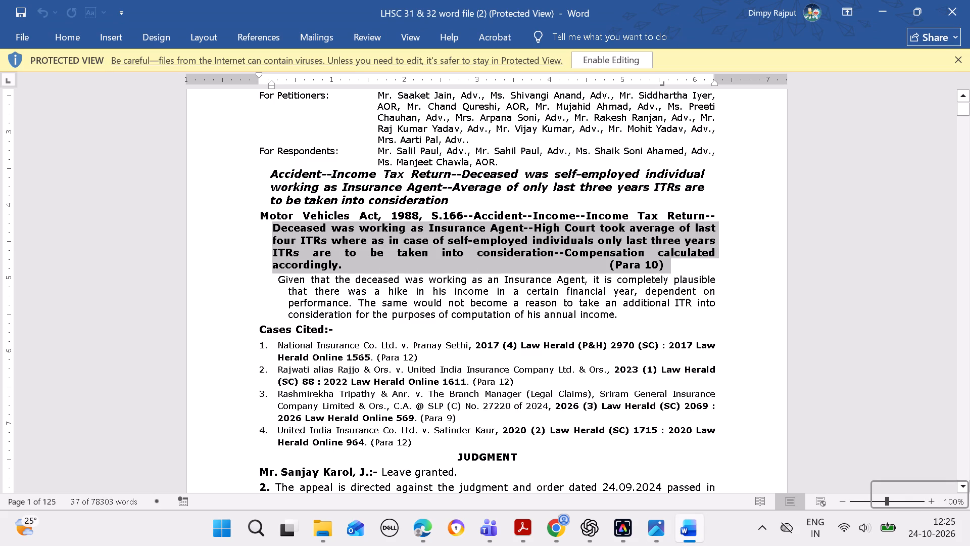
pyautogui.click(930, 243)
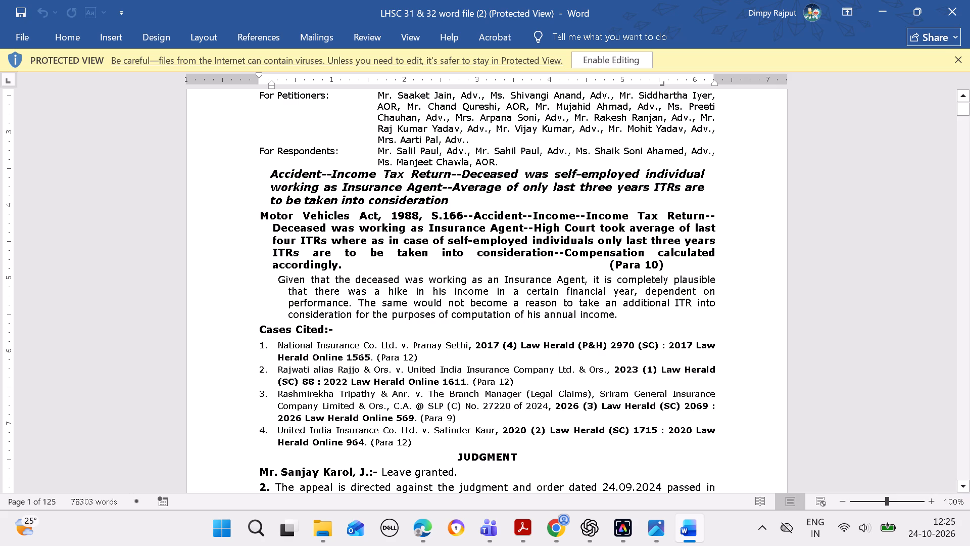
# Copy only "Deceased was working as Insurance Agent" from the Word headnote and return to the headnote form in Edge.
pyautogui.moveTo(274, 225); pyautogui.dragTo(453, 231)
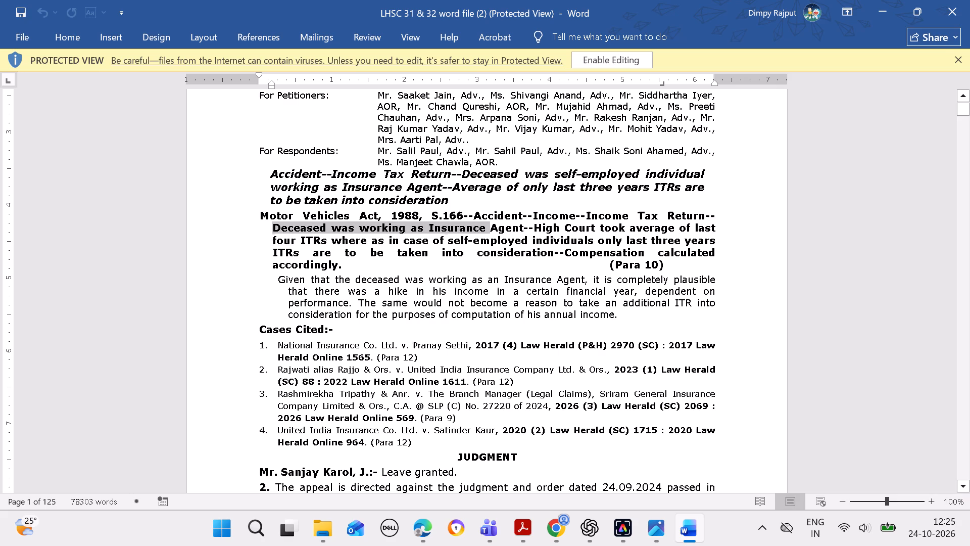
pyautogui.moveTo(453, 231); pyautogui.dragTo(498, 224)
pyautogui.moveTo(498, 224); pyautogui.dragTo(499, 224)
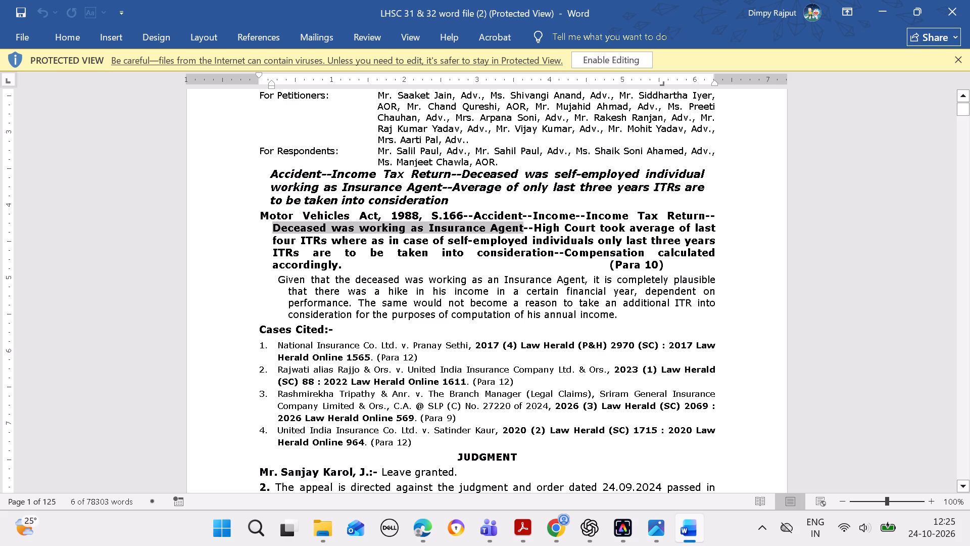
pyautogui.hotkey('ctrl', 'c')
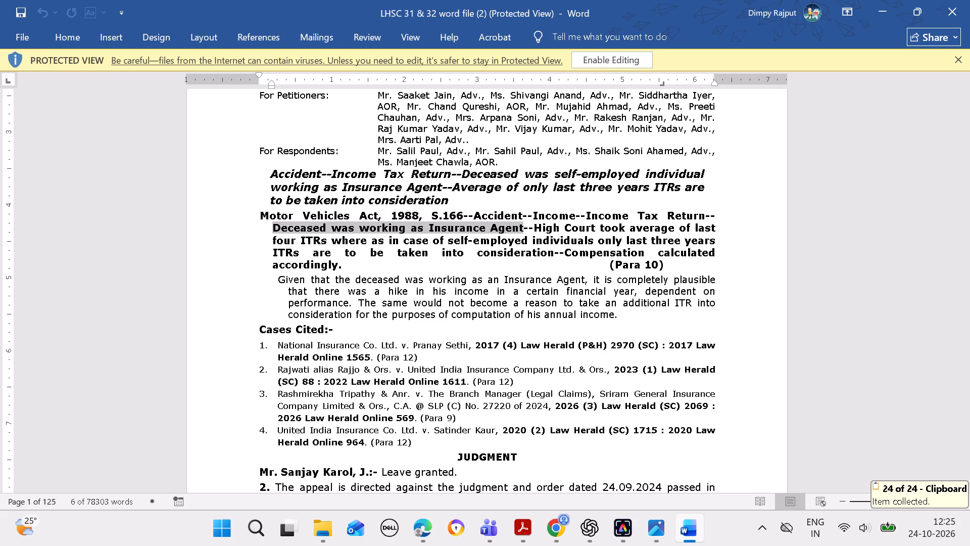
pyautogui.click(427, 520)
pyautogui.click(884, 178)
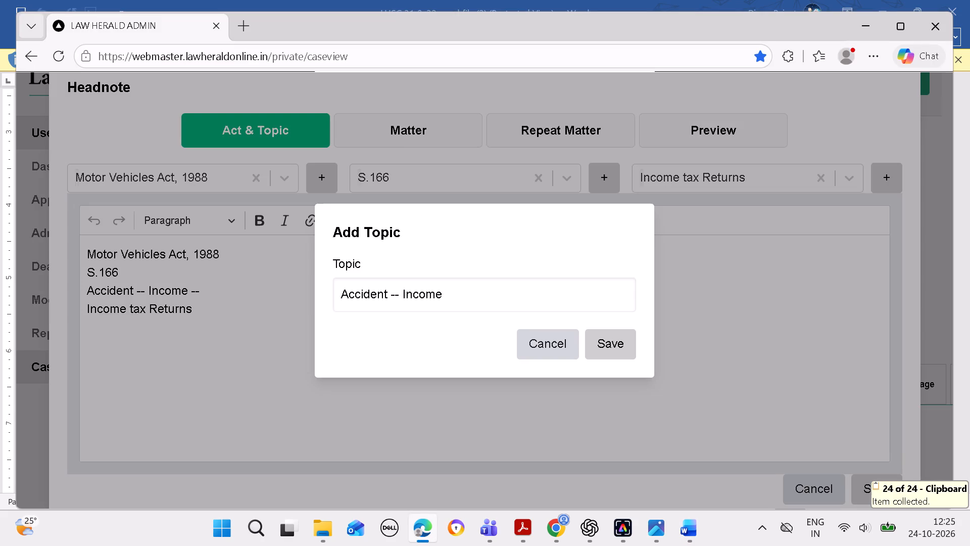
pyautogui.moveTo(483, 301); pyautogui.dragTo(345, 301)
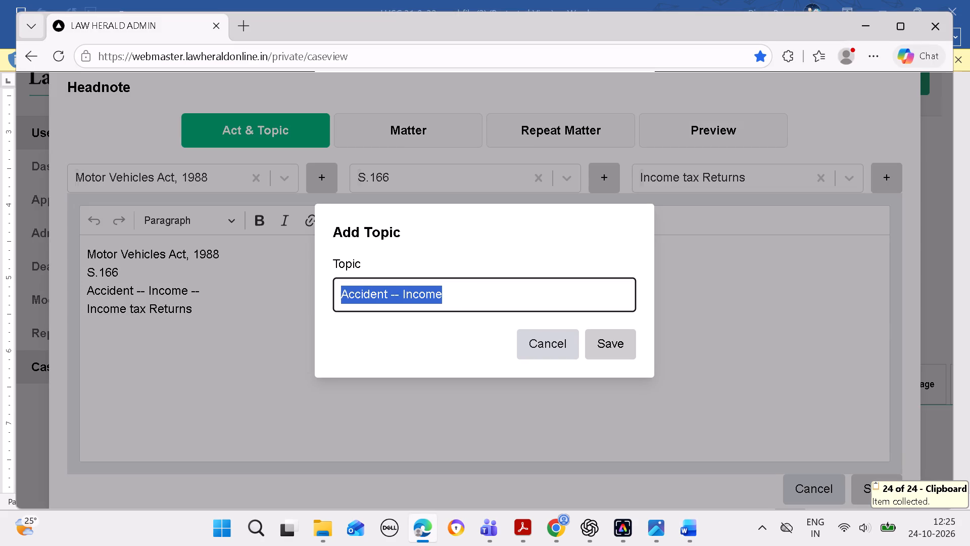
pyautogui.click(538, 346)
# Search the topics for "Deceased was working as Insurance Agent" and add that phrase as a new topic.
pyautogui.click(718, 175)
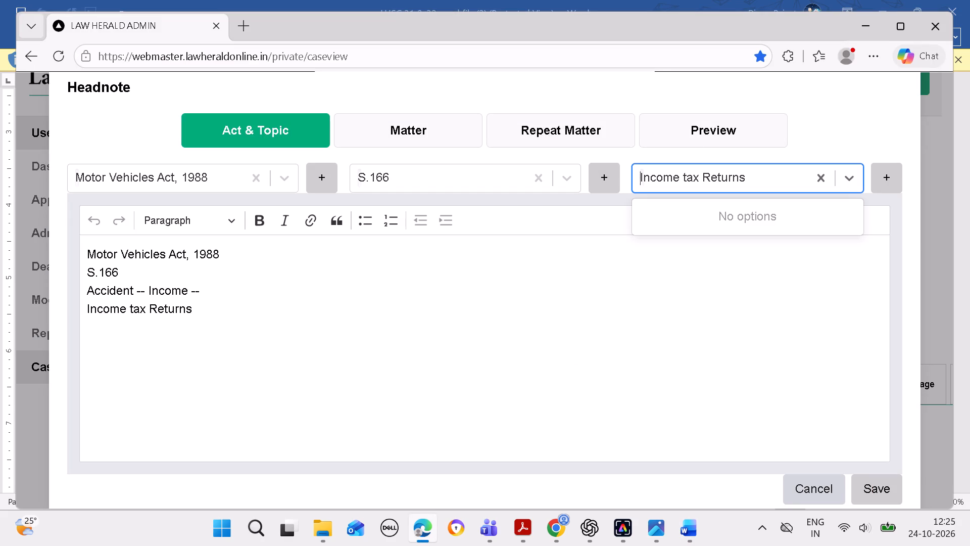
pyautogui.hotkey('ctrl', 'v')
pyautogui.click(886, 171)
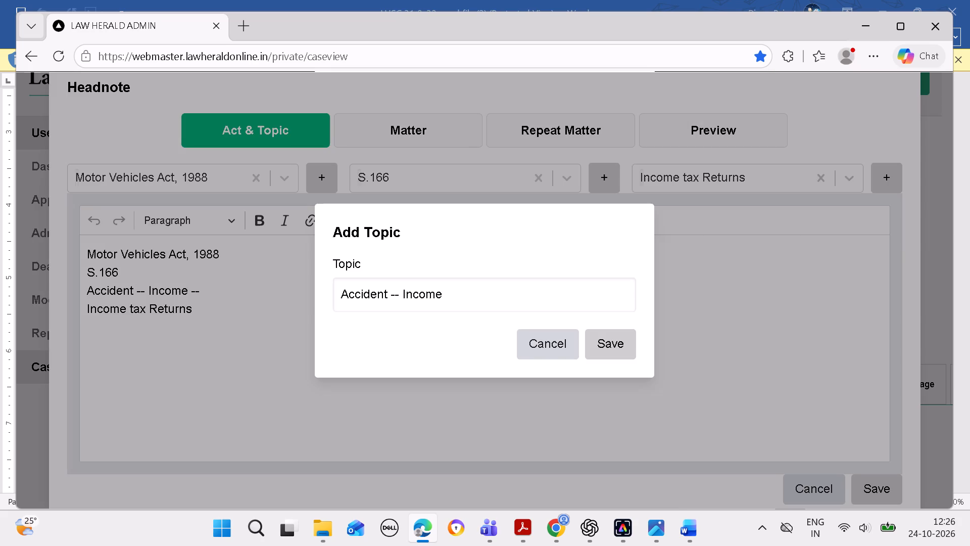
pyautogui.click(530, 291)
pyautogui.hotkey('ctrl', 'v')
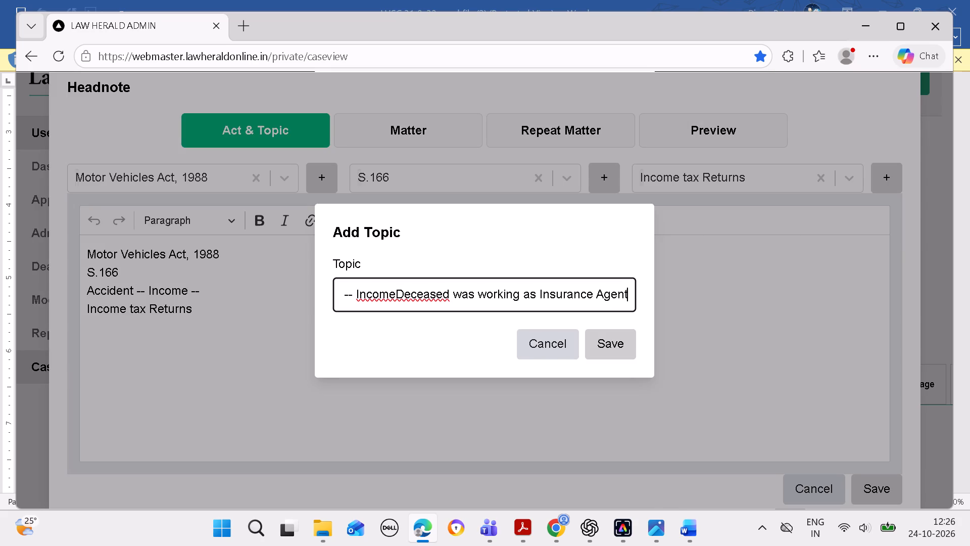
pyautogui.hotkey('ctrl', 'a')
pyautogui.press('BackSpace')
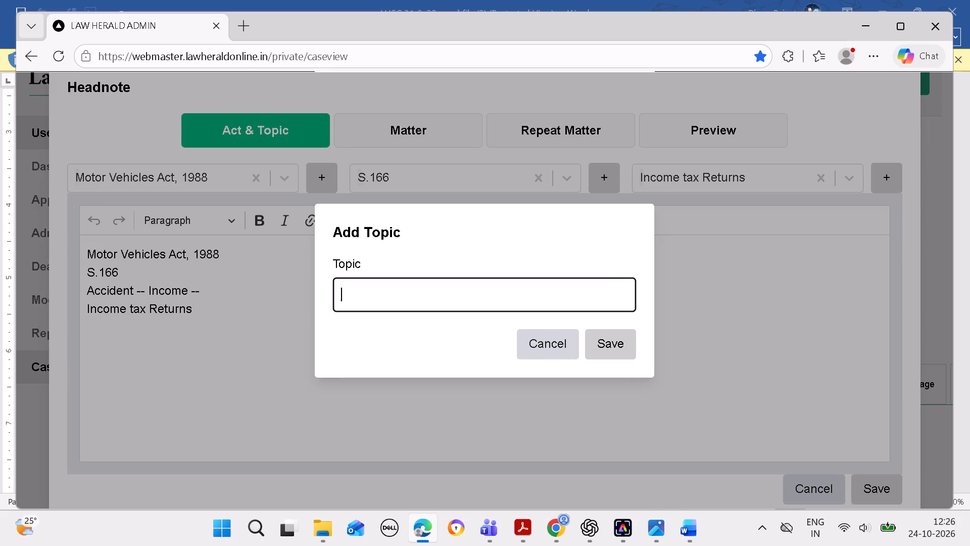
pyautogui.hotkey('ctrl', 'v')
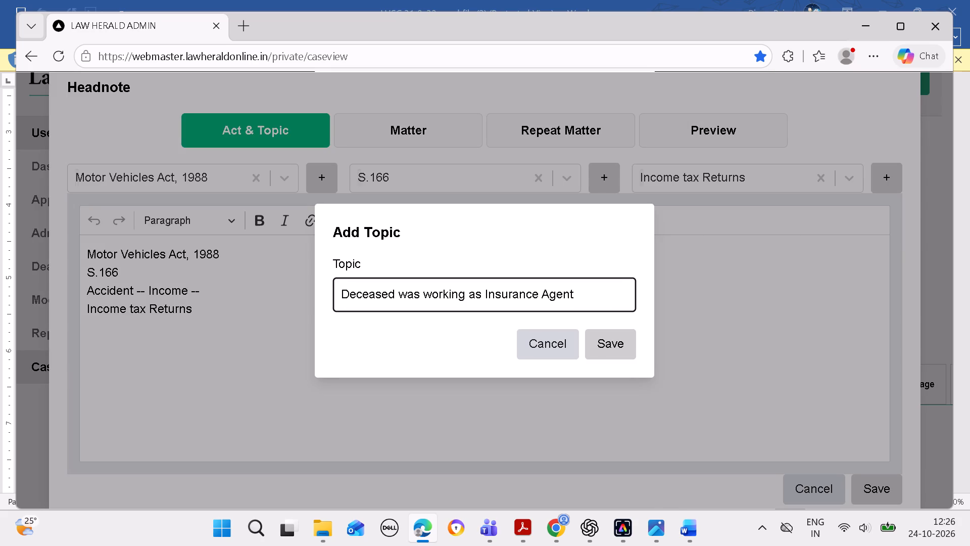
pyautogui.click(626, 347)
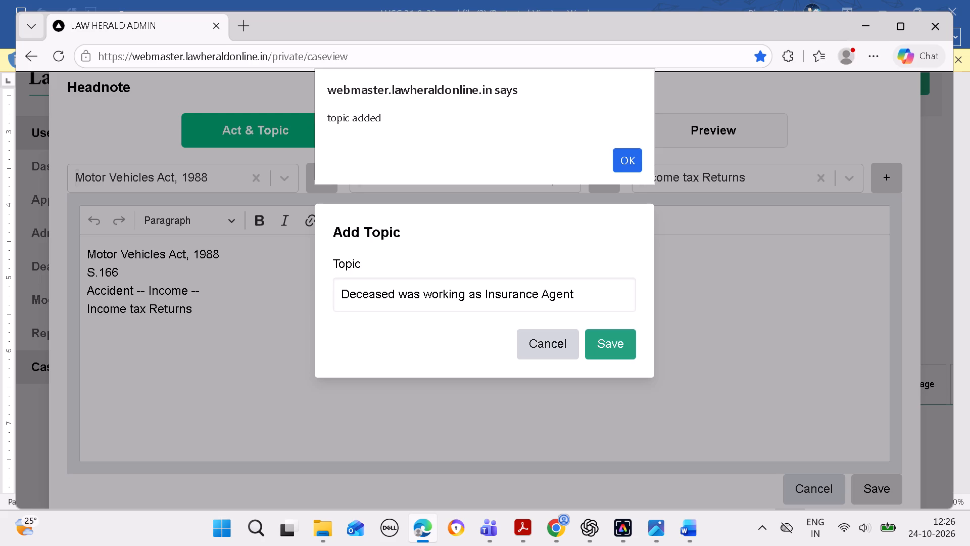
pyautogui.click(627, 159)
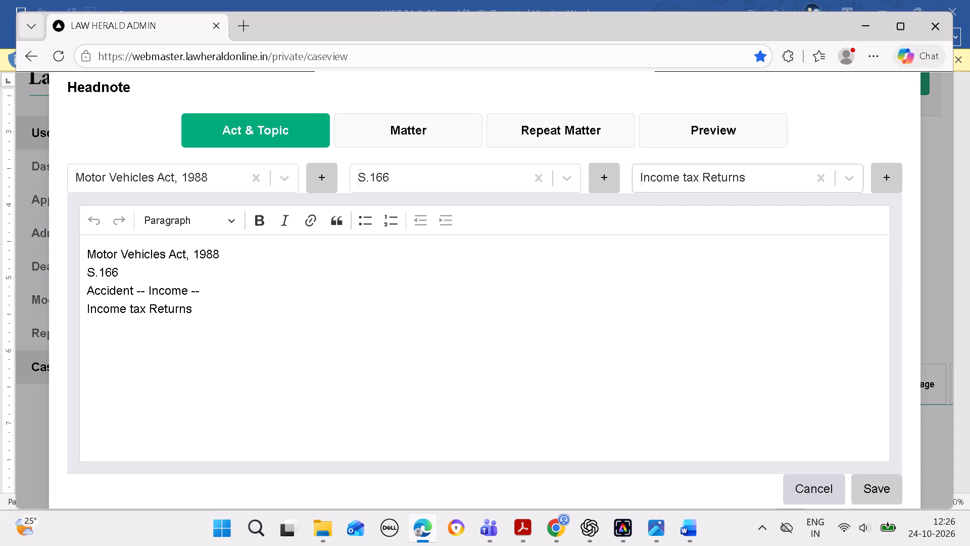
# Find the topic "Deceased was working as Insurance Agent" and attach it to the headnote.
pyautogui.click(718, 178)
pyautogui.hotkey('ctrl', 'v')
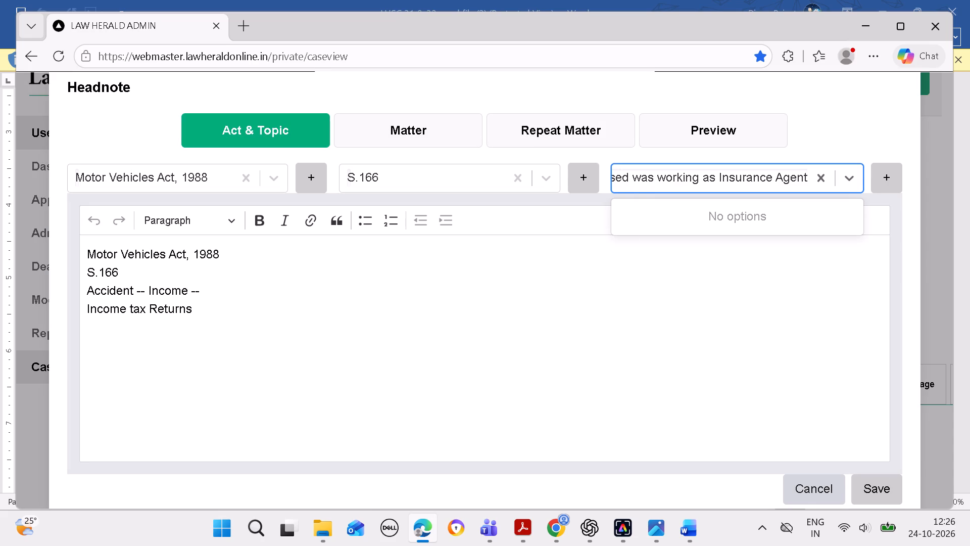
pyautogui.press('BackSpace')
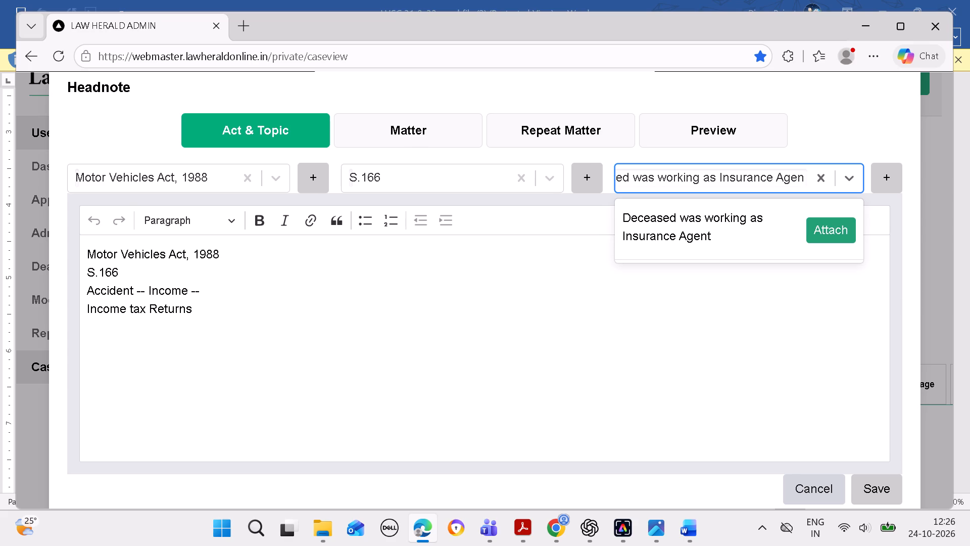
pyautogui.click(836, 230)
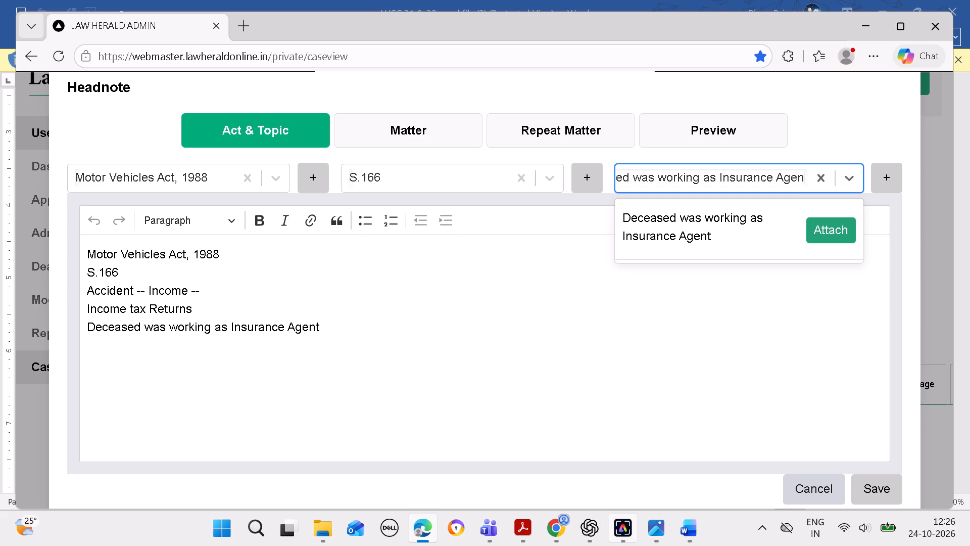
# Copy the Word headnote from "High Court took average" through "(Para 10)" into the headnote's Matter text in Edge.
pyautogui.click(686, 529)
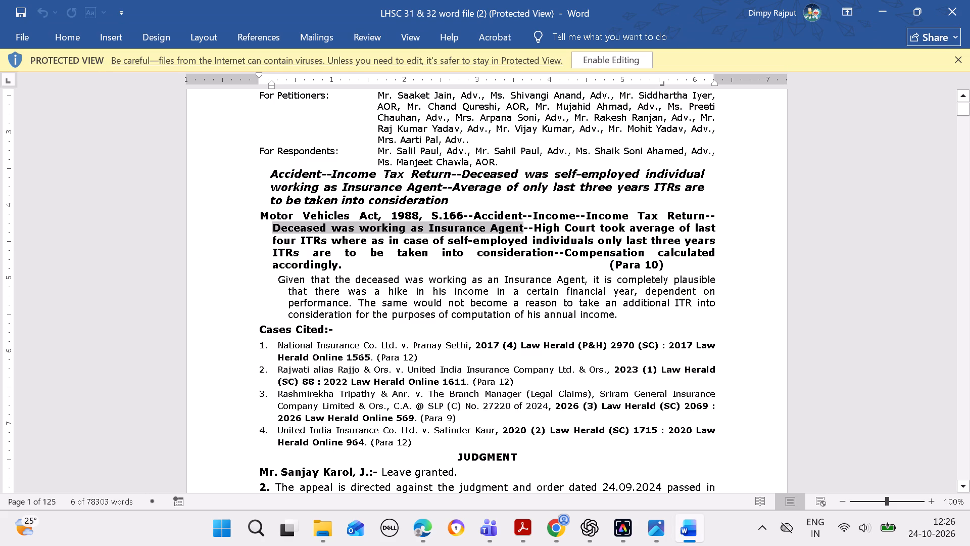
pyautogui.moveTo(536, 222); pyautogui.dragTo(661, 263)
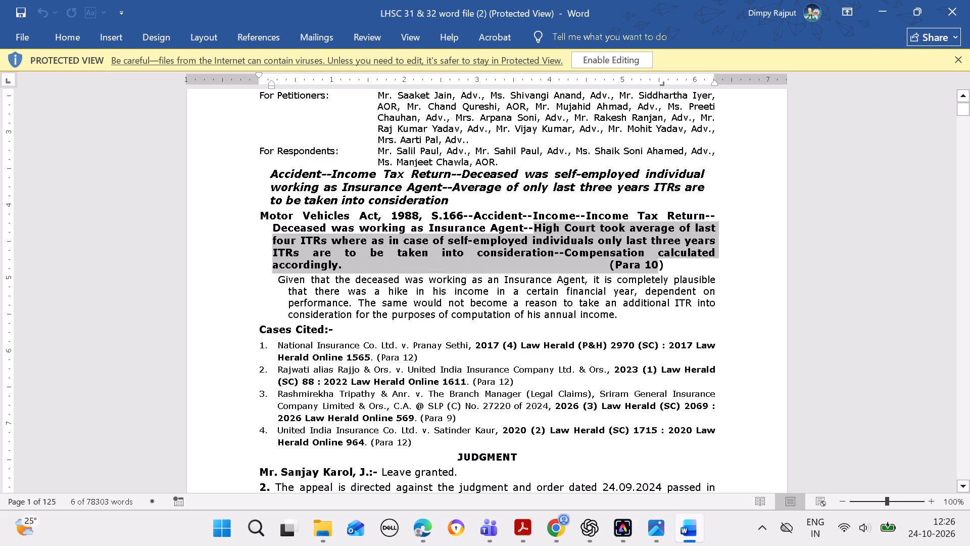
pyautogui.moveTo(661, 263); pyautogui.dragTo(663, 263)
pyautogui.hotkey('ctrl', 'c')
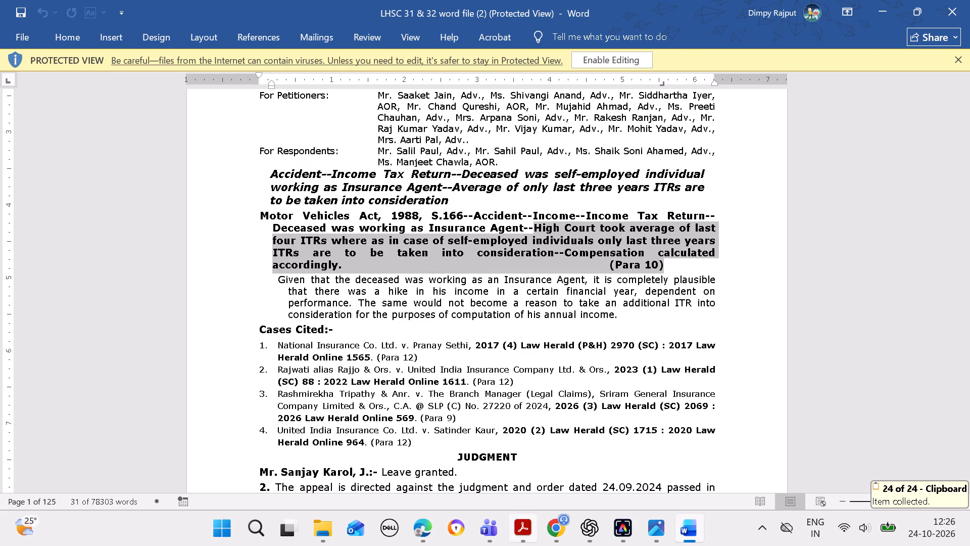
pyautogui.click(423, 531)
pyautogui.click(404, 132)
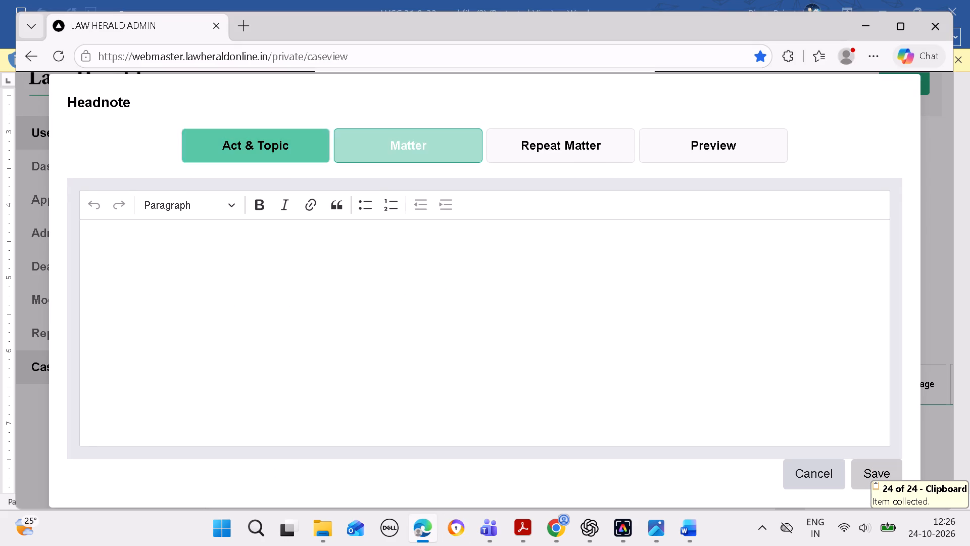
pyautogui.click(388, 283)
pyautogui.hotkey('ctrl', 'v')
# Remove the bold formatting from the entire Matter text.
pyautogui.hotkey('ctrl', 'a')
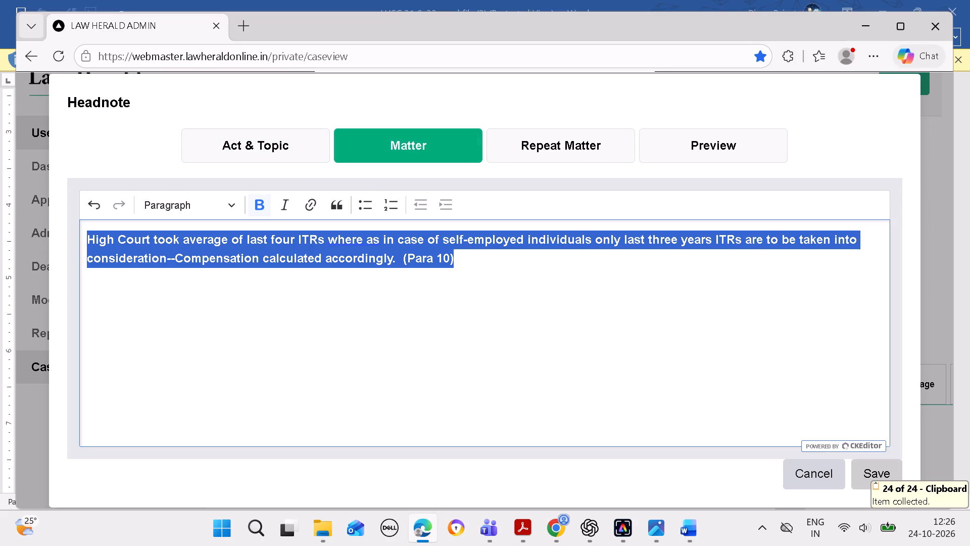
pyautogui.hotkey('ctrl', 'b')
pyautogui.click(546, 332)
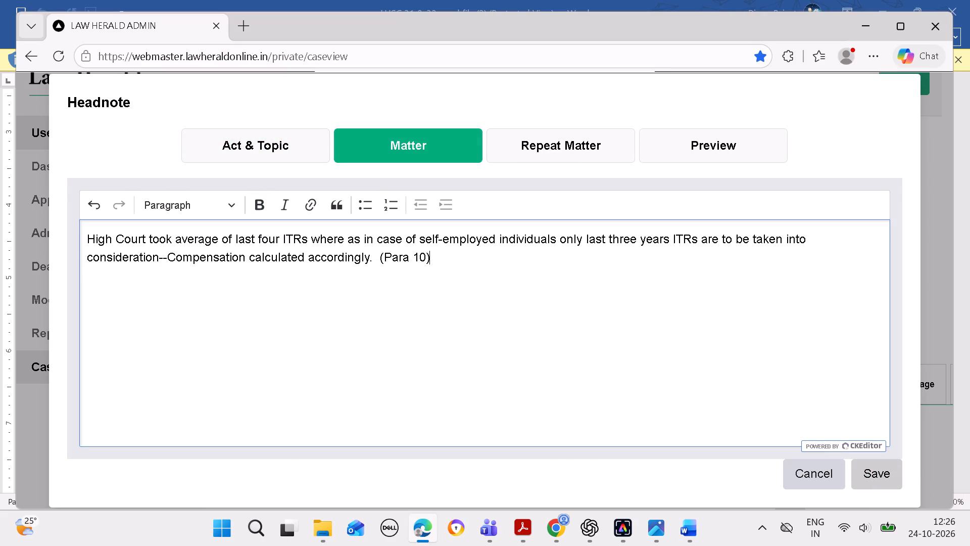
# Put spaces around the dashes between "consideration" and "Compensation" in the Matter text, keeping them as a double hyphen.
pyautogui.click(159, 259)
pyautogui.press('space')
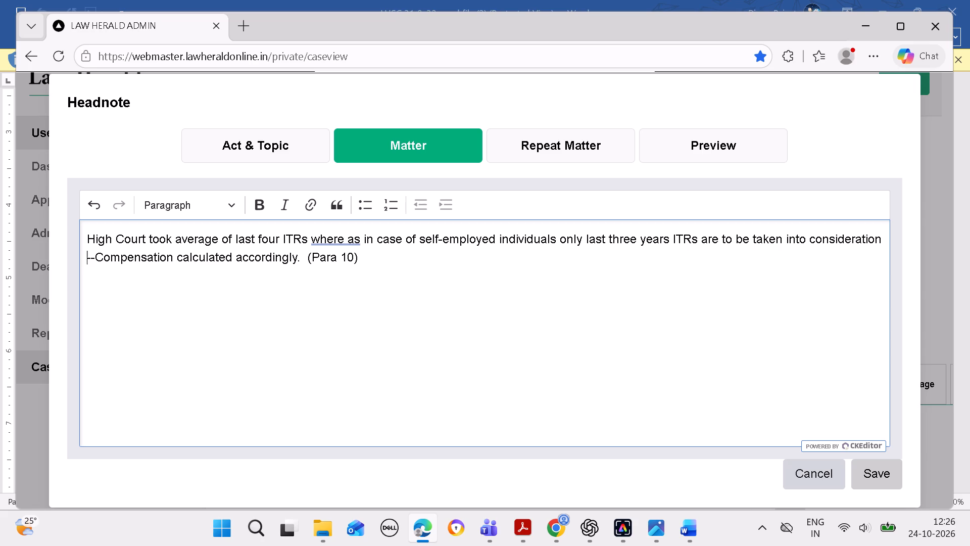
pyautogui.click(97, 256)
pyautogui.press('space')
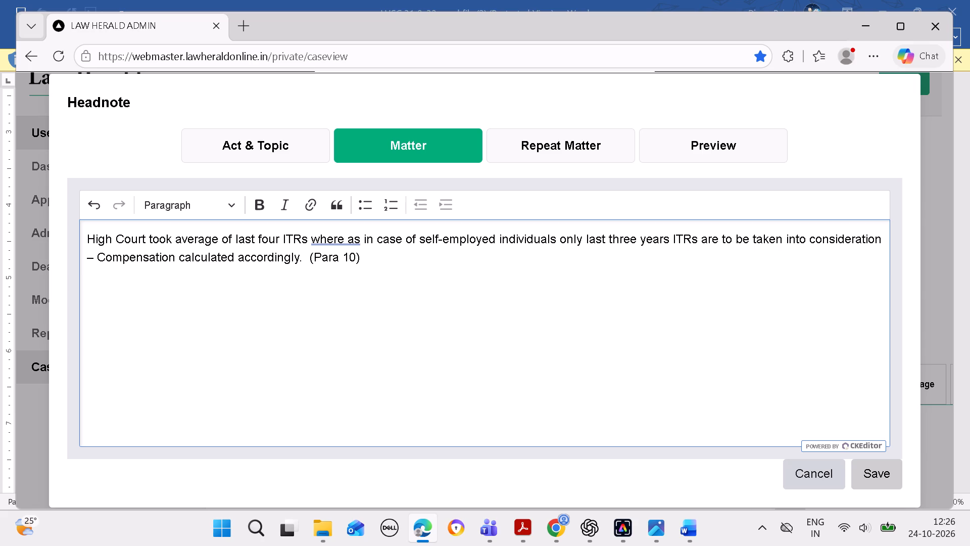
pyautogui.press('BackSpace')
pyautogui.click(311, 270)
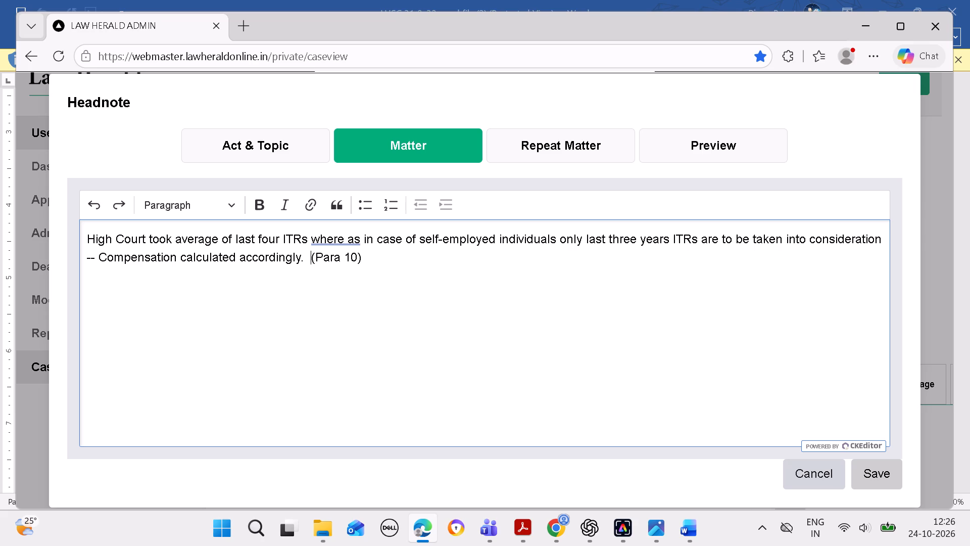
# Reduce the gap before "(Para 10)" in the Matter text to a single space.
pyautogui.press('BackSpace')
pyautogui.press('BackSpace')
pyautogui.press('space')
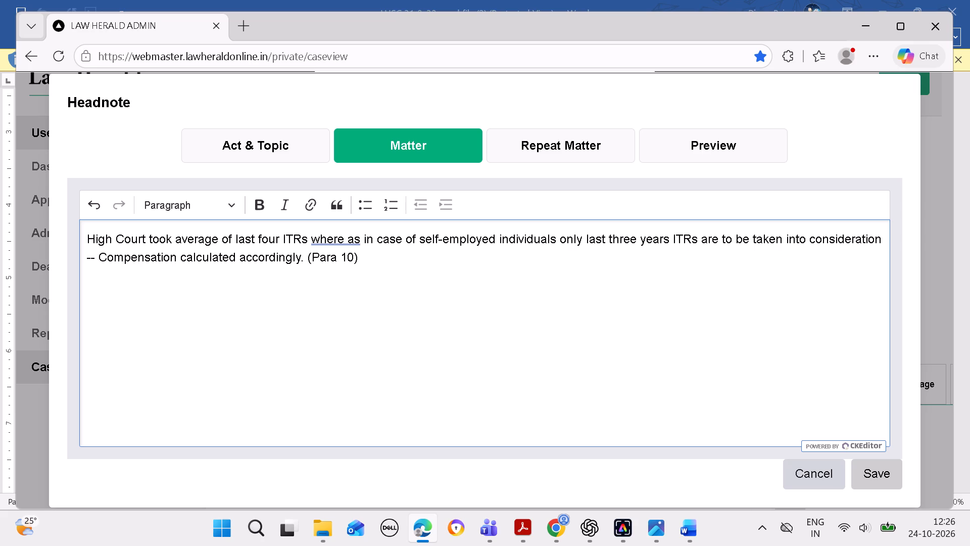
pyautogui.click(366, 256)
# In the Act & Topic text, join the "S.166" and "Accident -- Income --" lines onto the "Motor Vehicles Act, 1988" line.
pyautogui.click(229, 147)
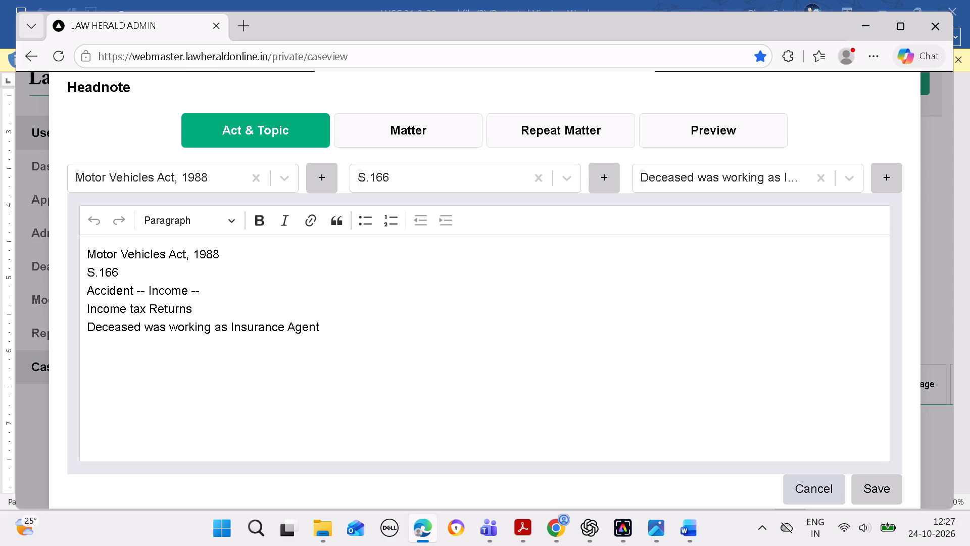
pyautogui.click(83, 271)
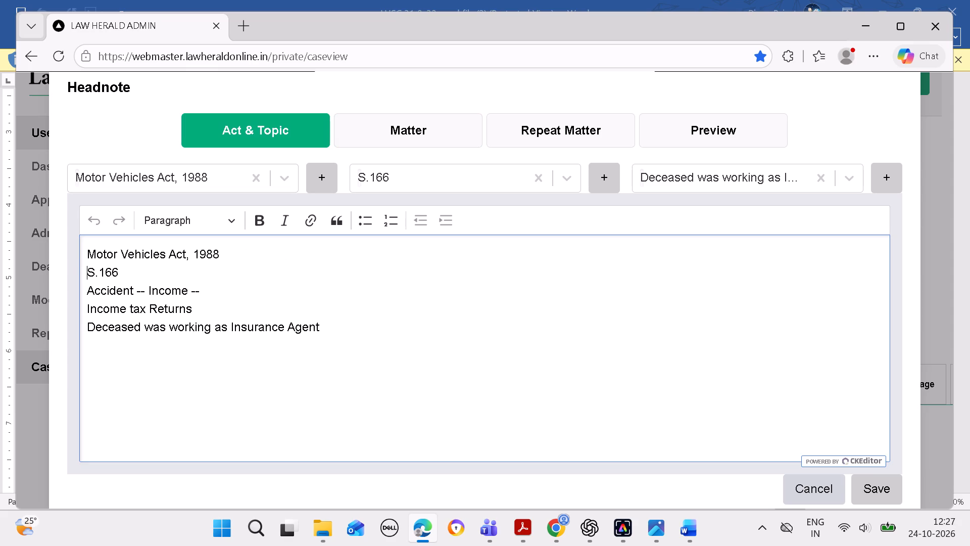
pyautogui.press('BackSpace')
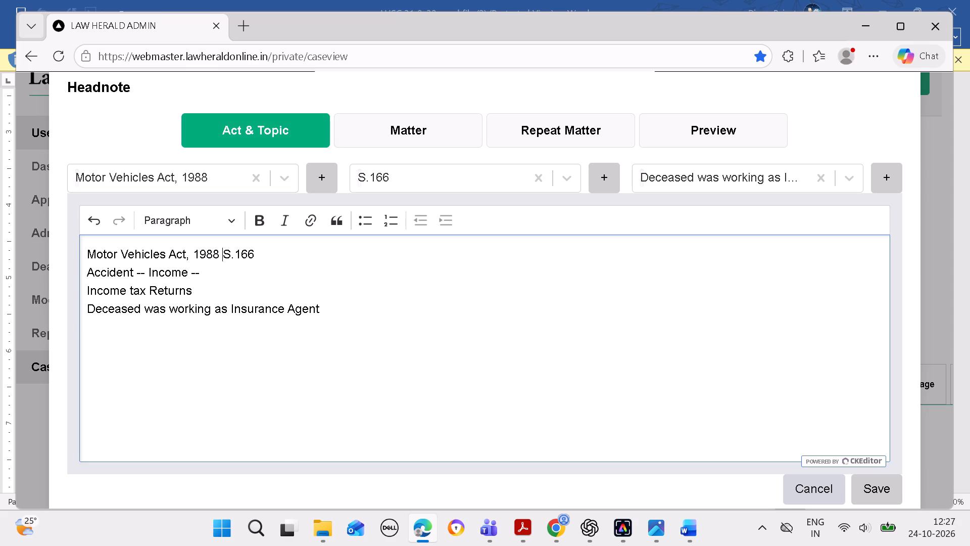
pyautogui.click(83, 273)
pyautogui.press('BackSpace')
# Insert a spaced double hyphen between "S.166" and "Accident" in the Act & Topic text.
pyautogui.click(83, 273)
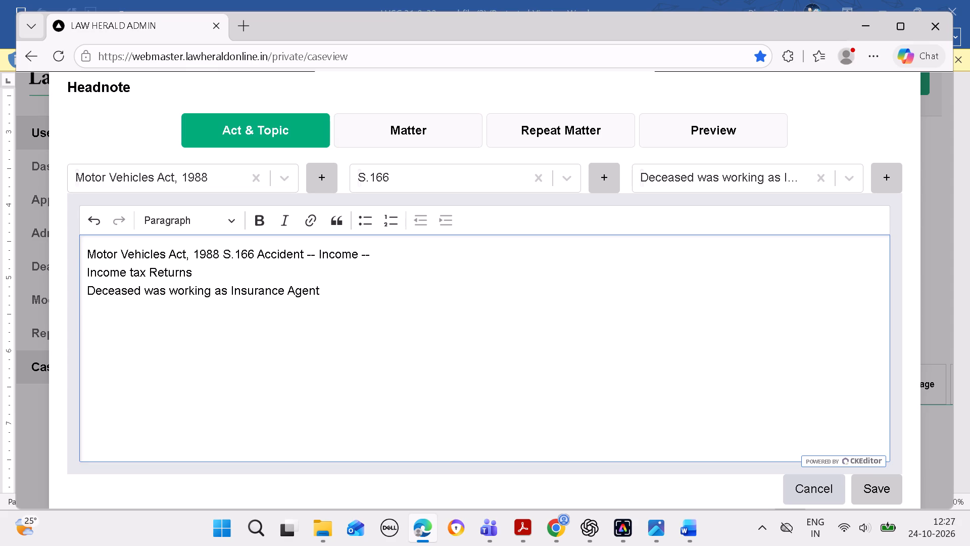
pyautogui.press('-')
pyautogui.press('BackSpace')
pyautogui.click(255, 258)
pyautogui.press('space')
pyautogui.write('--')
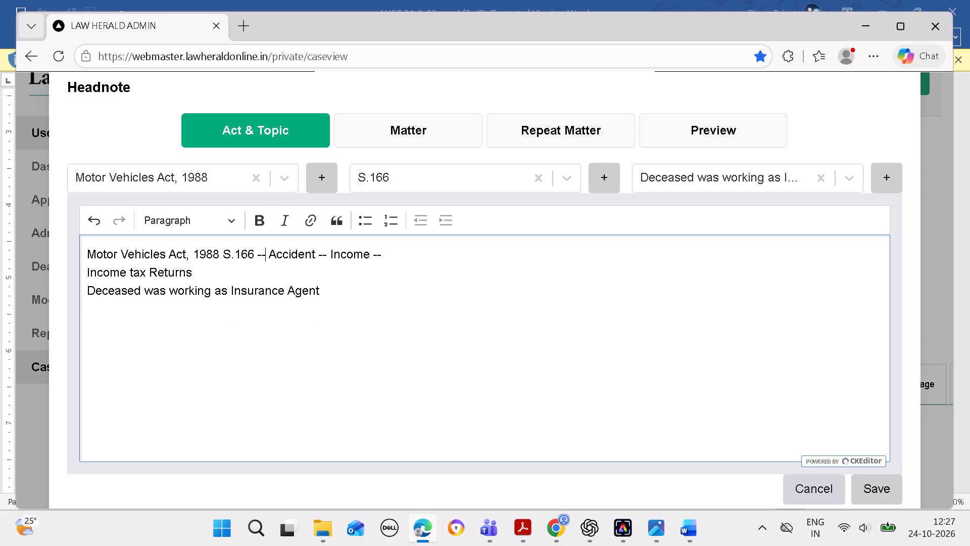
pyautogui.press('space')
pyautogui.press('BackSpace')
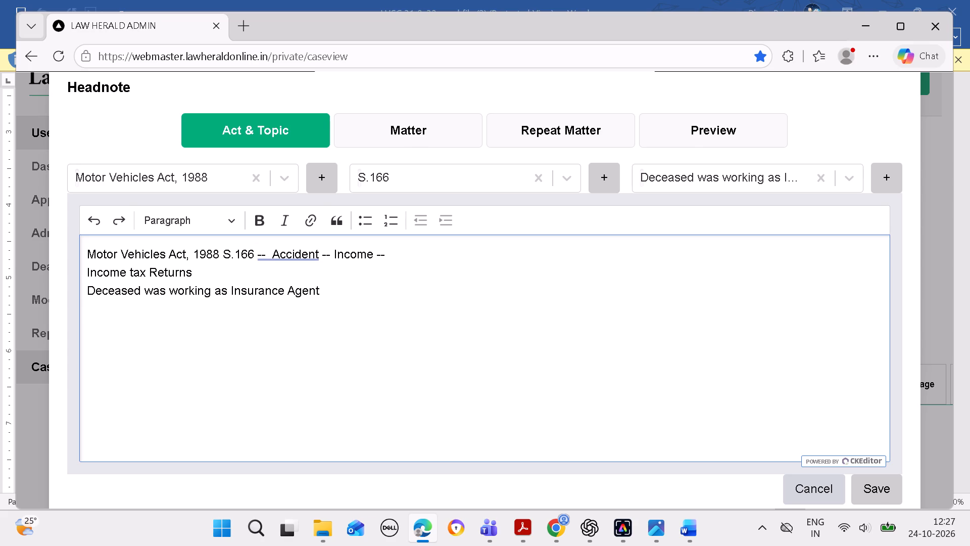
pyautogui.press('Right')
pyautogui.press('BackSpace')
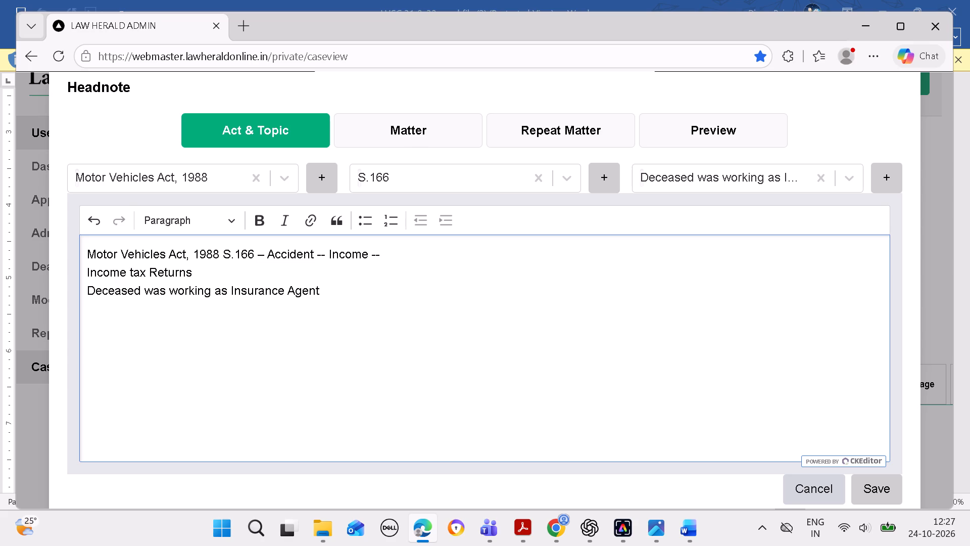
pyautogui.press('BackSpace')
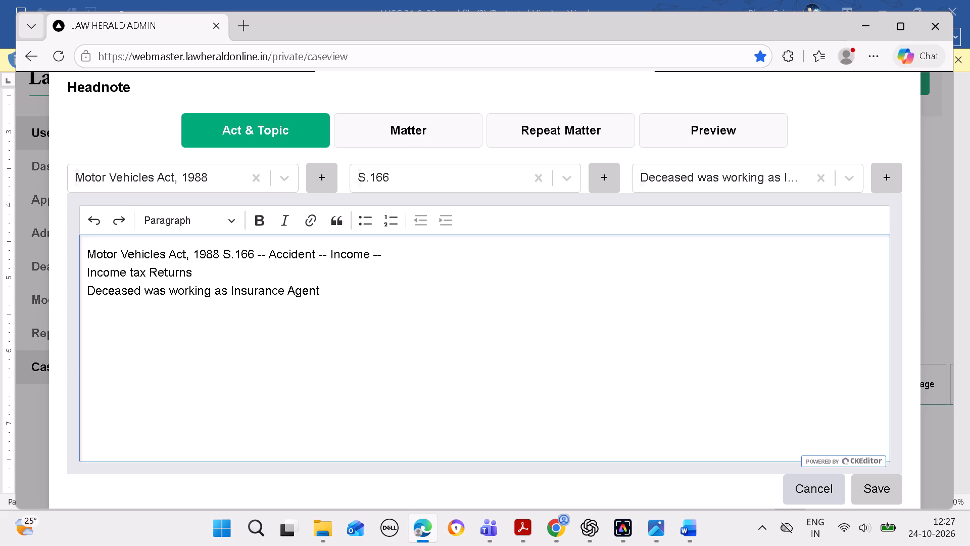
# Join "Income tax Returns" and "Deceased was working as Insurance Agent" onto the first line, each preceded by a spaced double hyphen.
pyautogui.click(84, 277)
pyautogui.press('BackSpace')
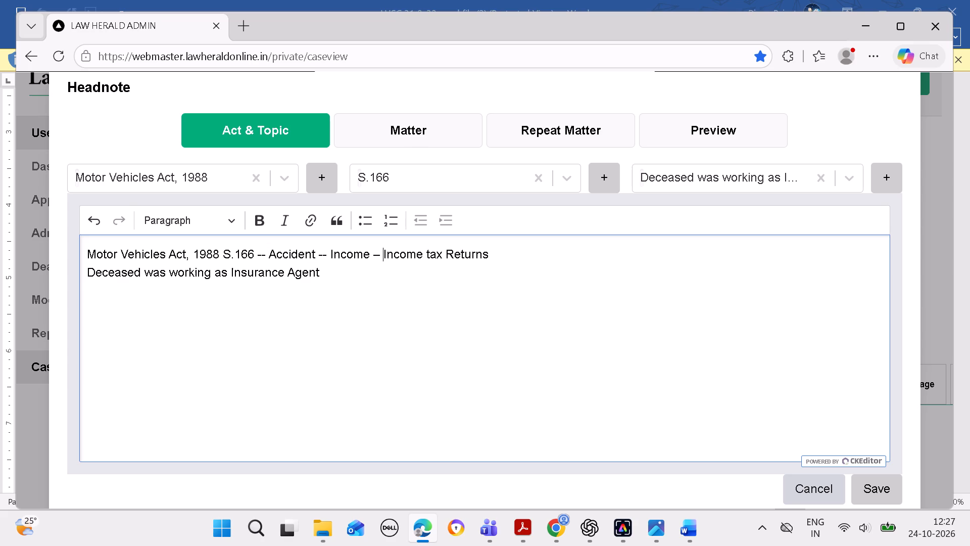
pyautogui.press('BackSpace')
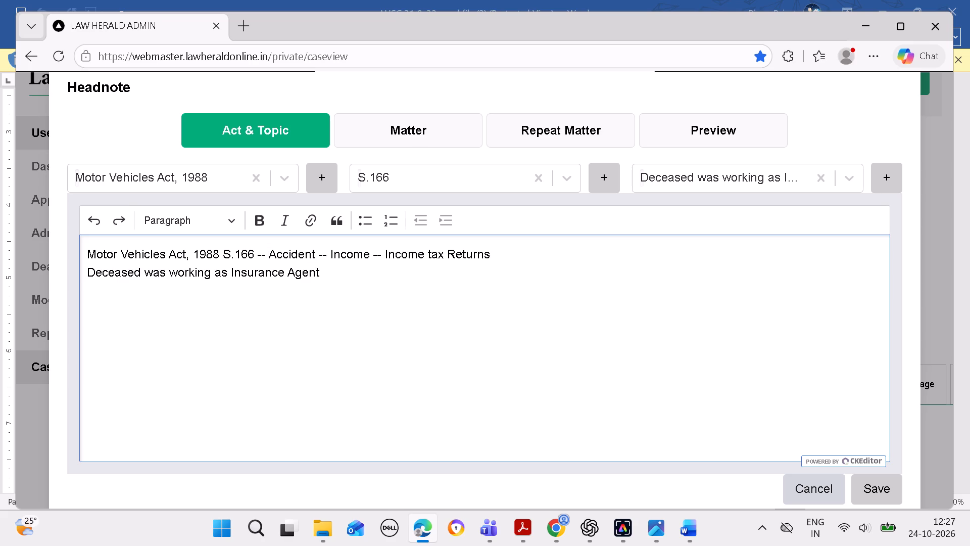
pyautogui.click(89, 283)
pyautogui.press('BackSpace')
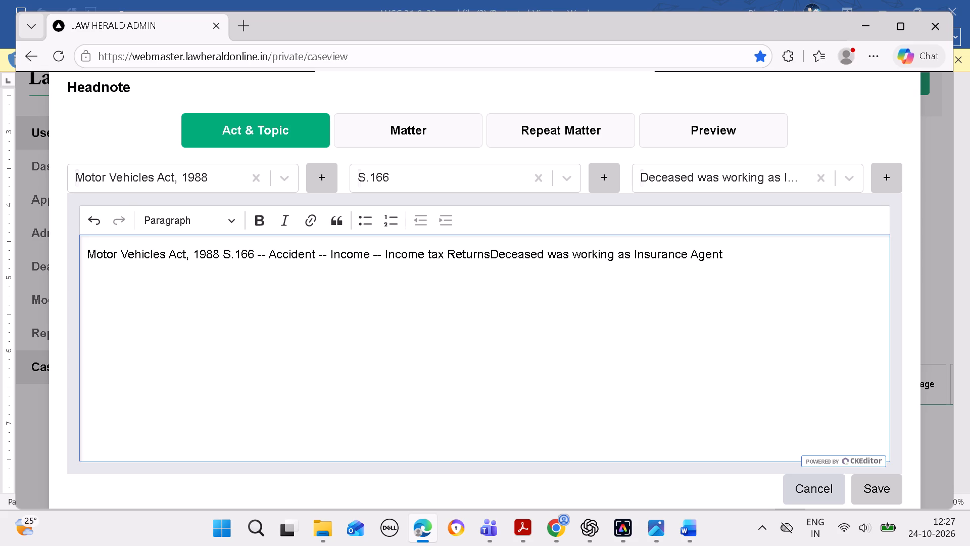
pyautogui.press('space')
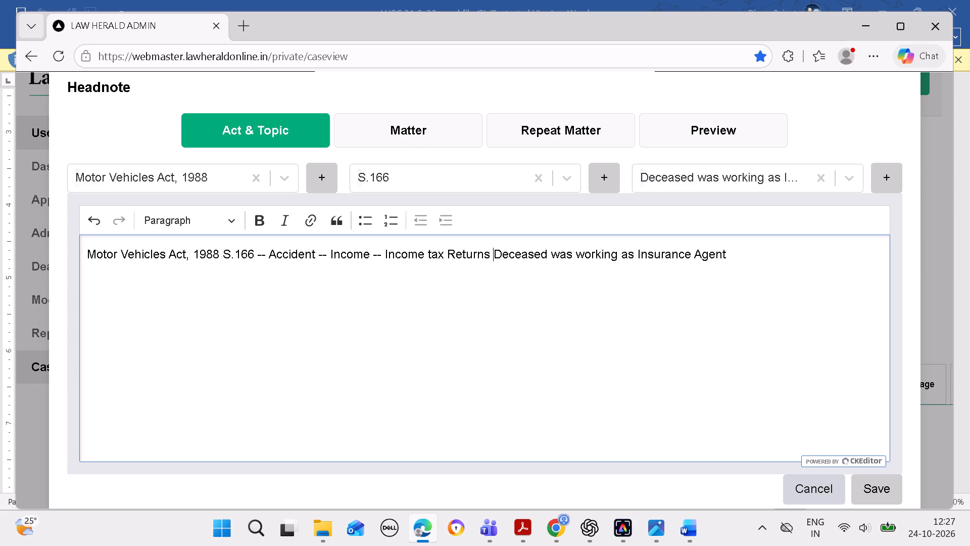
pyautogui.write('--')
pyautogui.press('space')
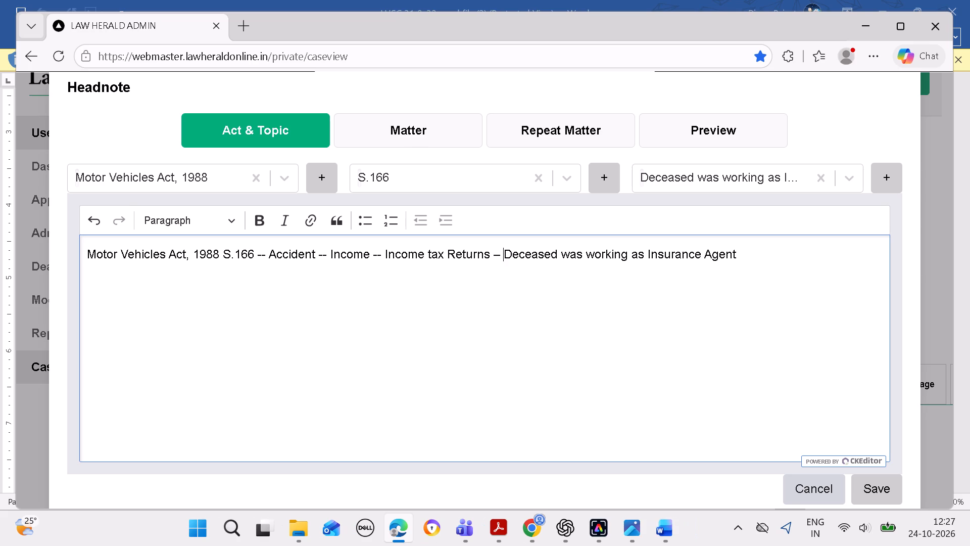
pyautogui.press('BackSpace')
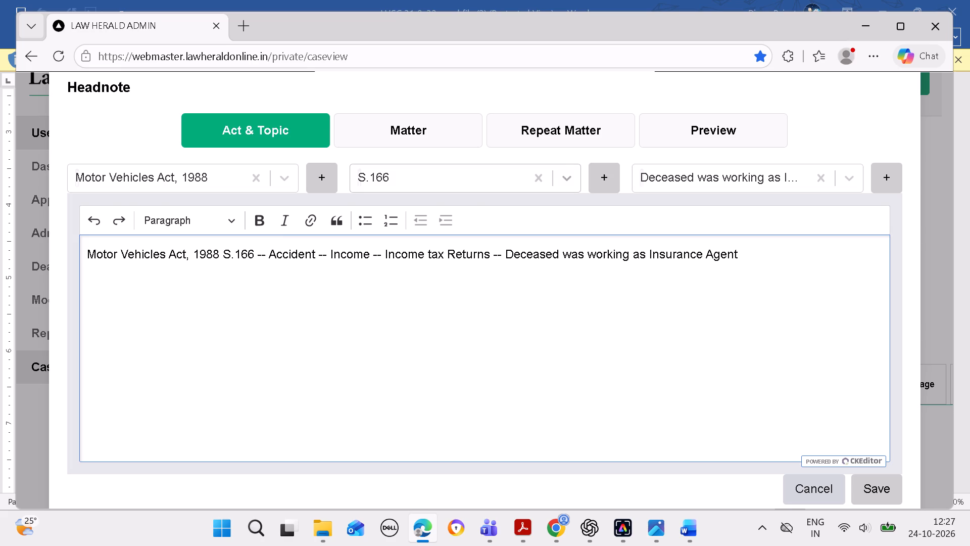
# Copy the Word paragraph from "Given that the deceased" through "annual income." into the headnote's Repeat Matter text in Edge.
pyautogui.click(451, 134)
pyautogui.click(560, 142)
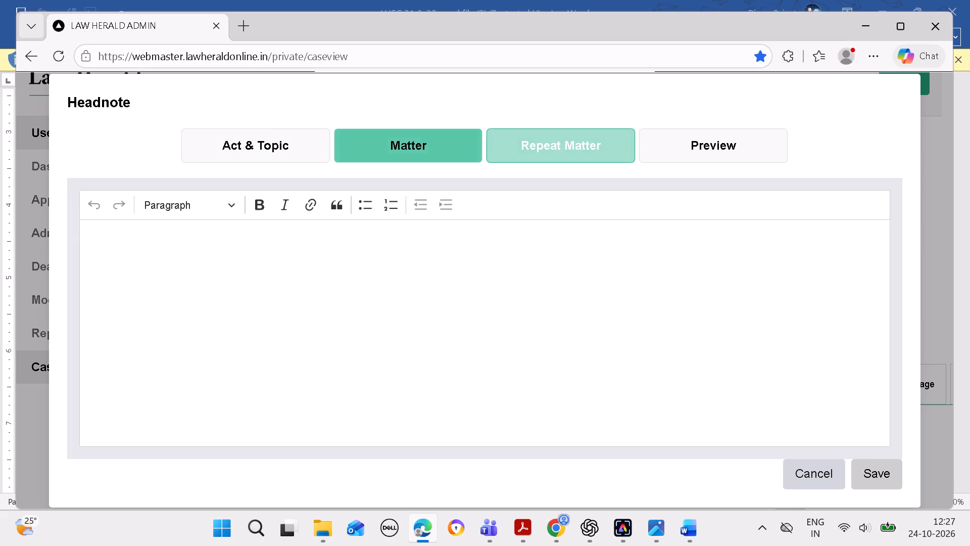
pyautogui.click(685, 534)
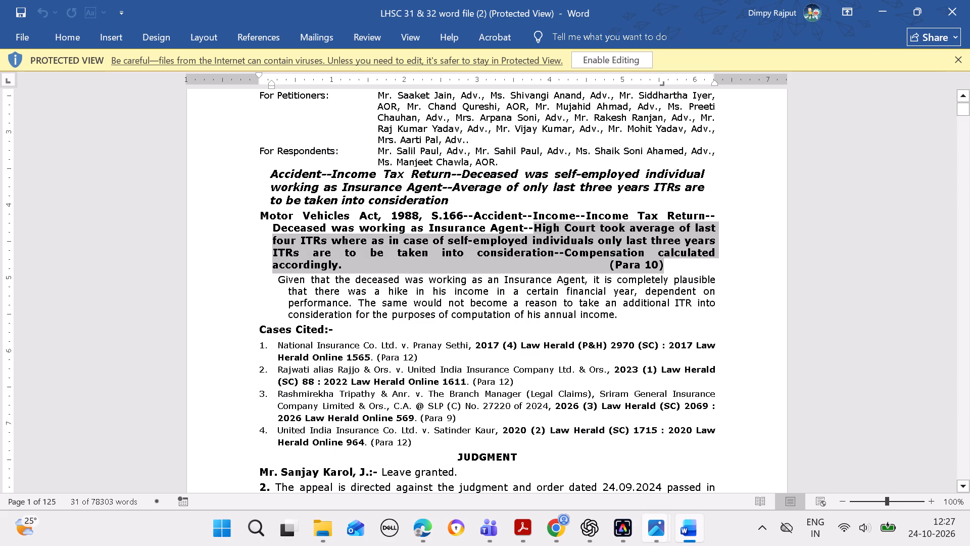
pyautogui.moveTo(277, 276); pyautogui.dragTo(644, 316)
pyautogui.hotkey('ctrl', 'c')
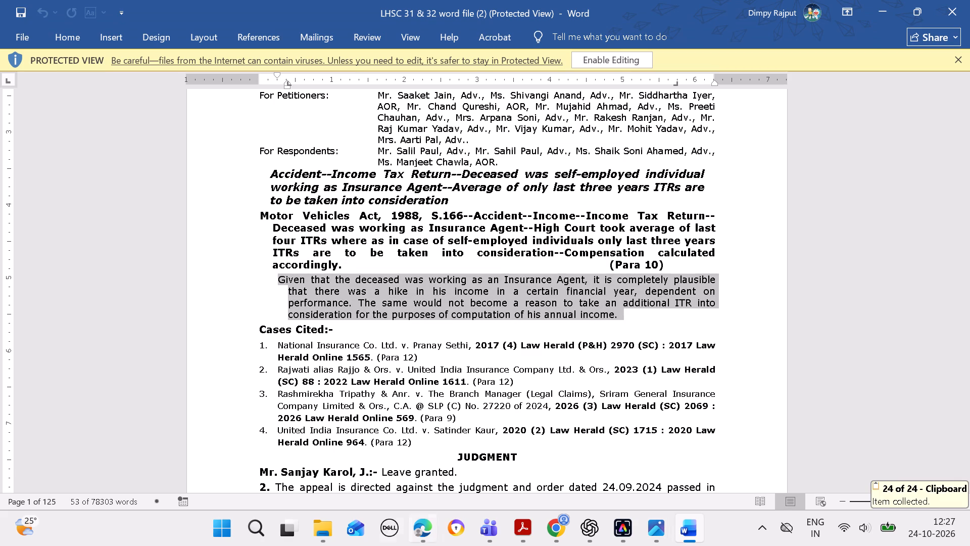
pyautogui.click(421, 539)
pyautogui.click(358, 314)
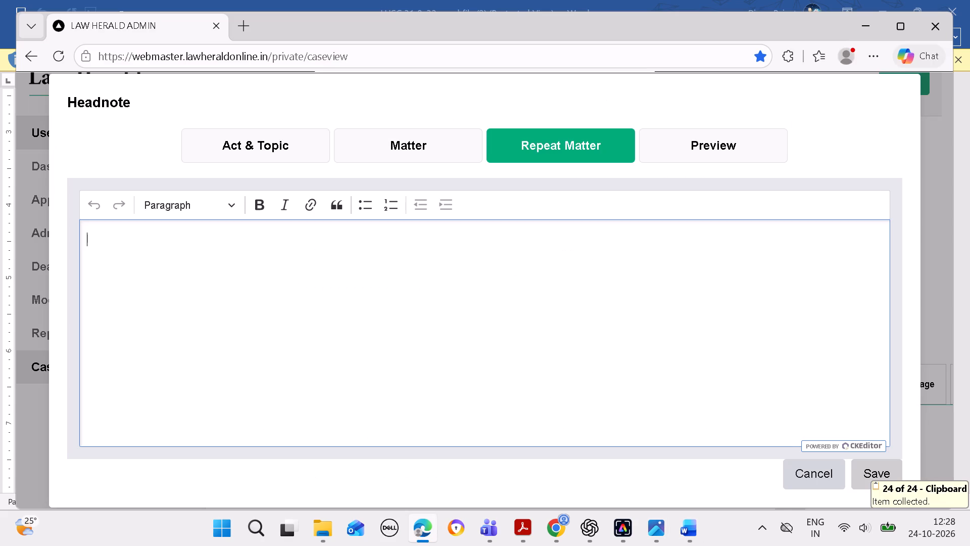
pyautogui.hotkey('ctrl', 'v')
# Review the Act & Topic, Matter and Repeat Matter texts and save the headnote to the case.
pyautogui.click(278, 144)
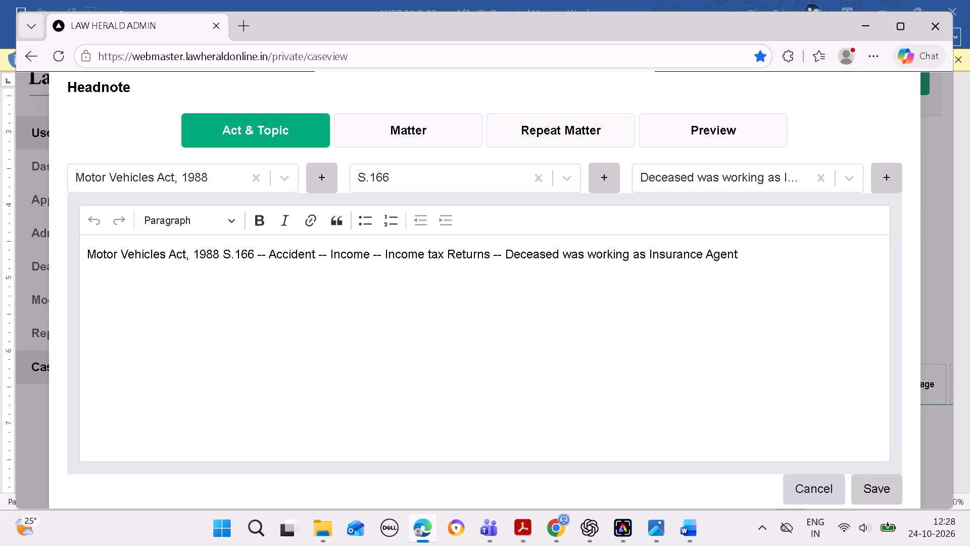
pyautogui.click(426, 130)
pyautogui.click(544, 137)
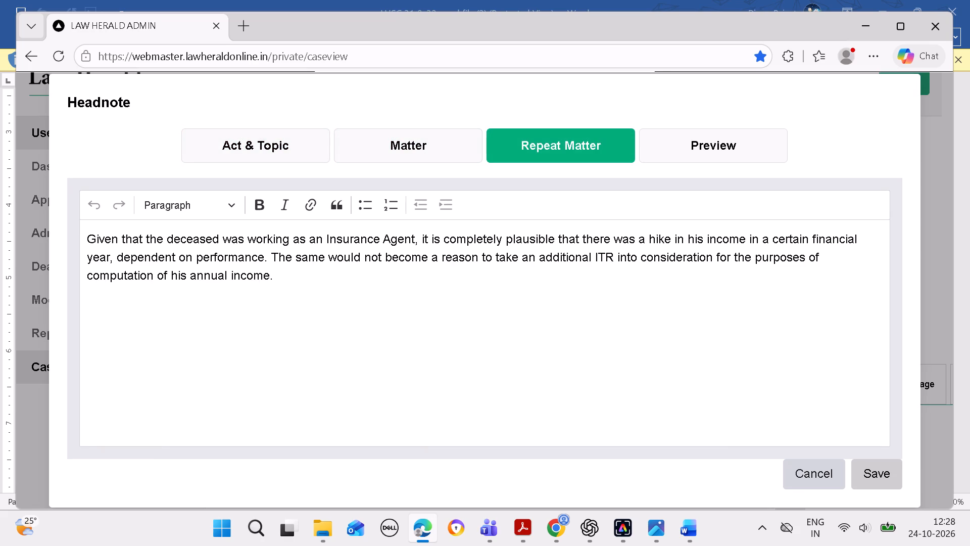
pyautogui.click(427, 149)
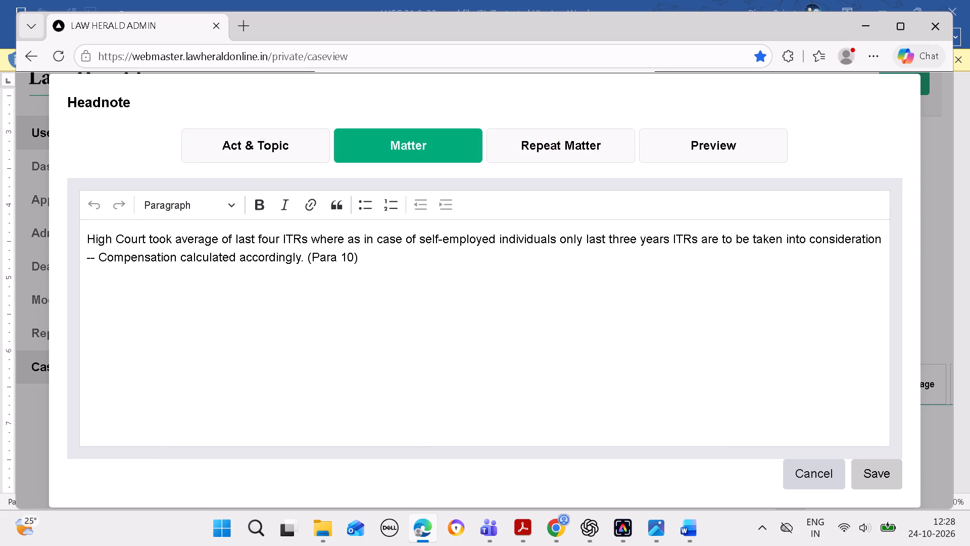
pyautogui.click(250, 130)
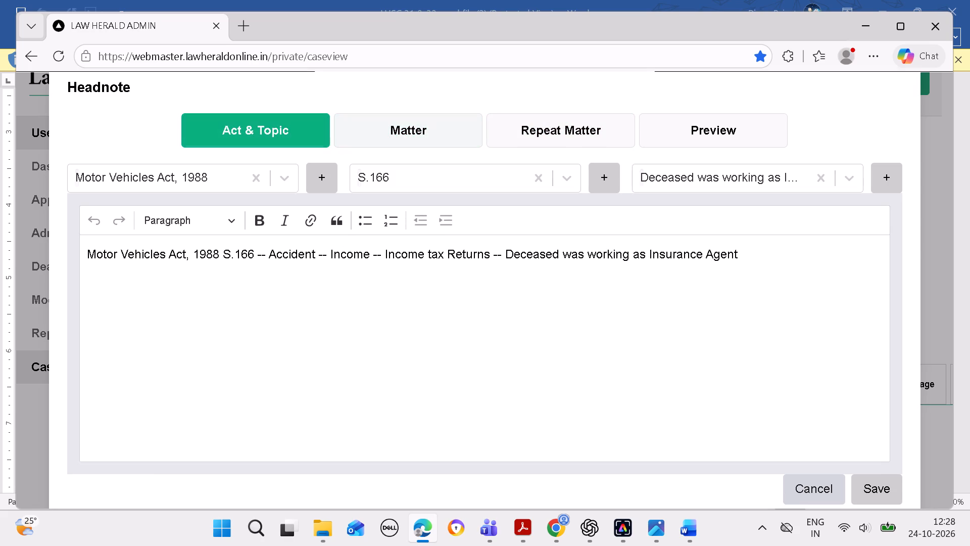
pyautogui.click(394, 134)
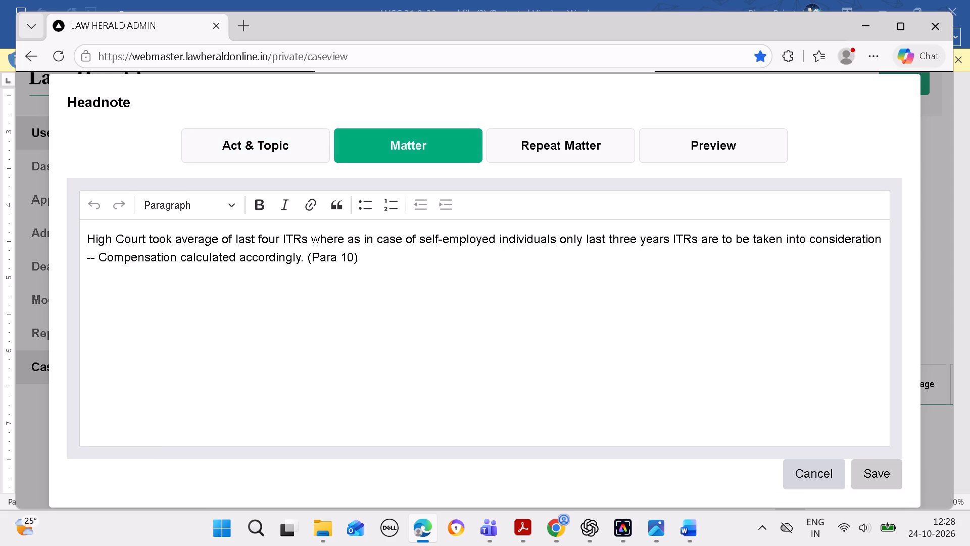
pyautogui.click(548, 128)
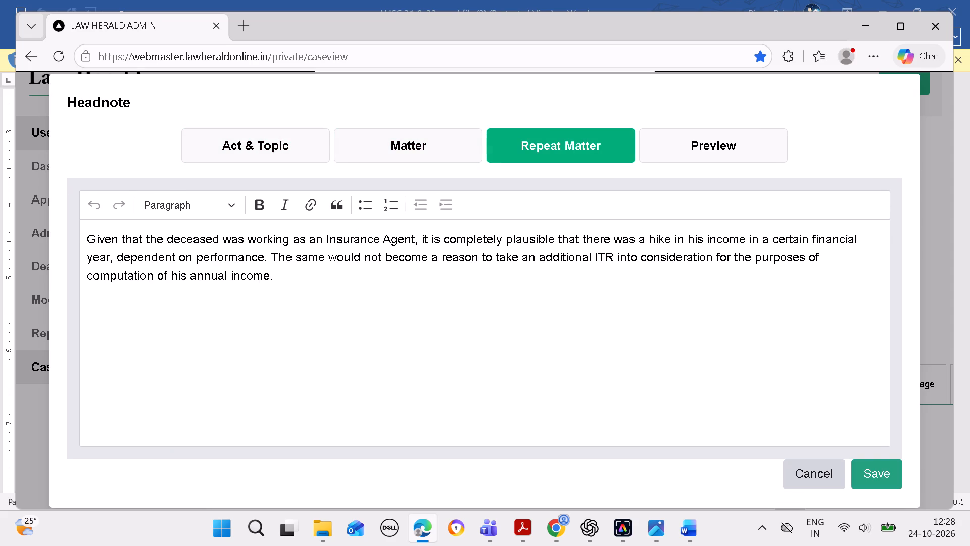
pyautogui.click(874, 466)
pyautogui.click(623, 166)
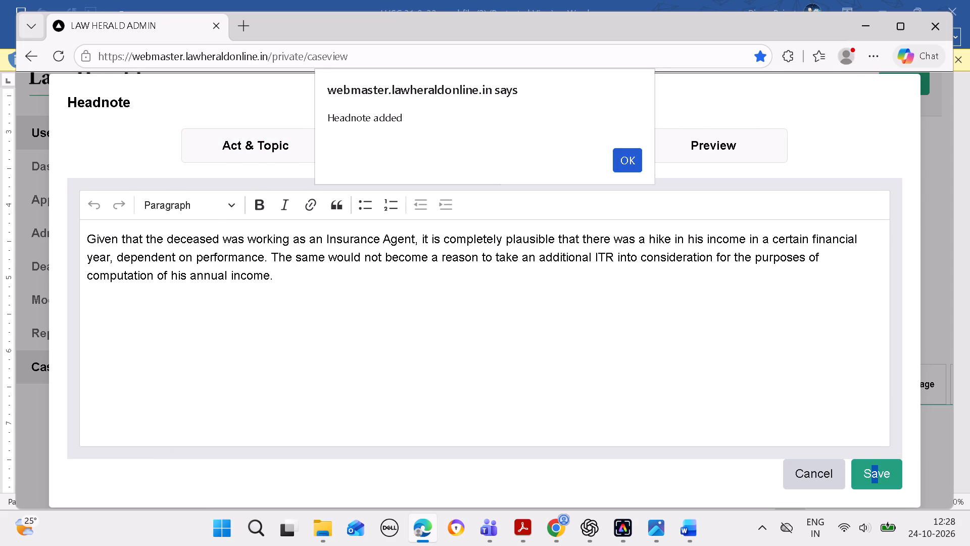
pyautogui.scroll(-8, 618, 326)
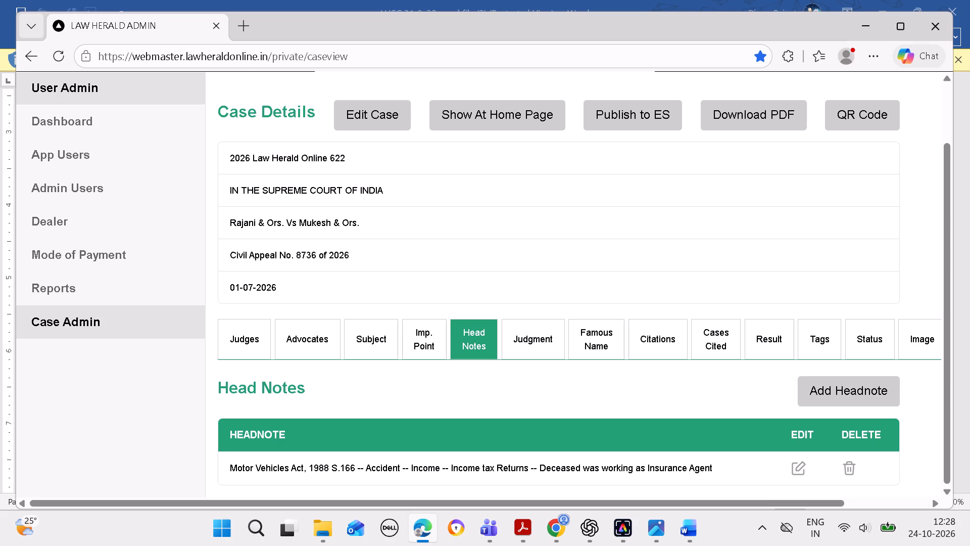
# Copy "National Insurance Co. Ltd." from the first cited case in Word into the petitioner search for attaching cited cases in Edge.
pyautogui.click(689, 527)
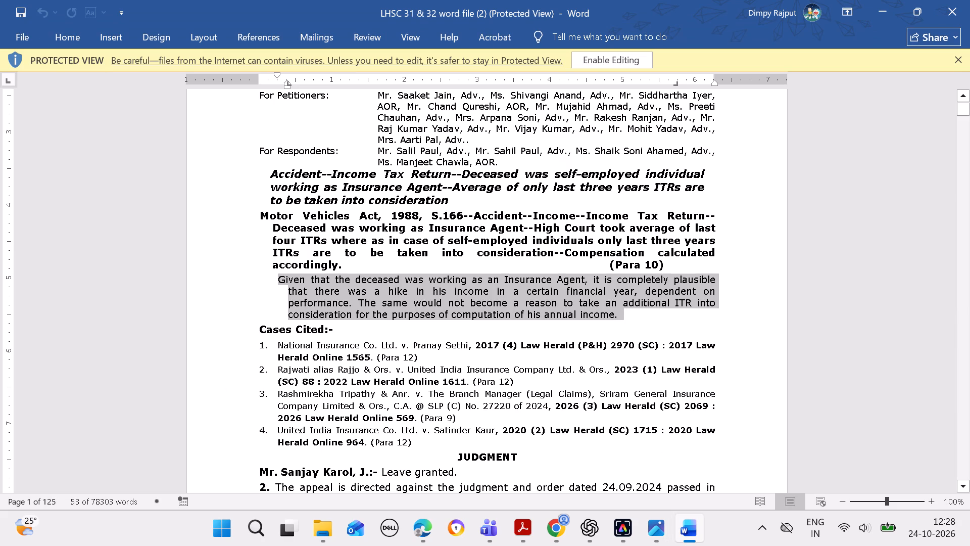
pyautogui.press('Down')
pyautogui.press('Down')
pyautogui.press('Down')
pyautogui.press('Down')
pyautogui.press('Down')
pyautogui.press('Down')
pyautogui.press('Down')
pyautogui.press('Down')
pyautogui.press('Down')
pyautogui.press('Down')
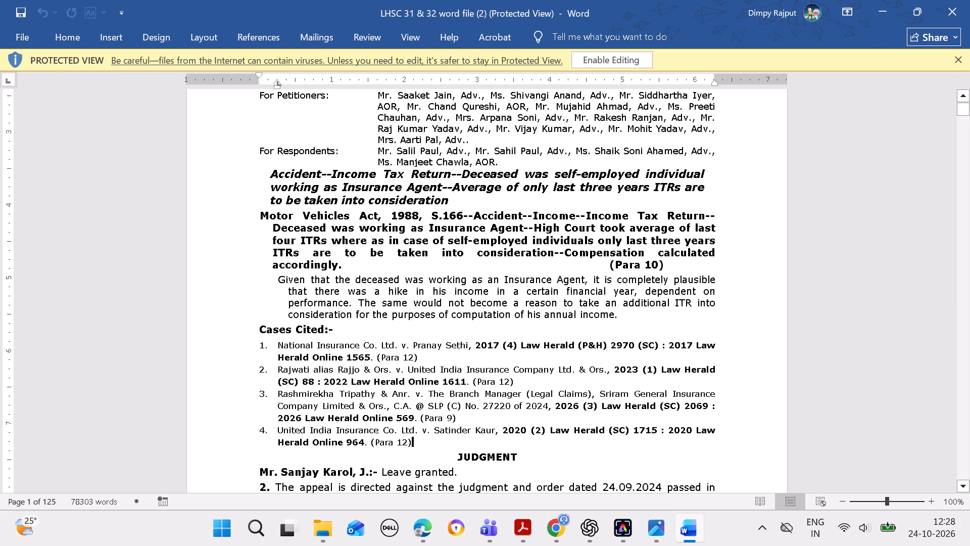
pyautogui.moveTo(276, 344); pyautogui.dragTo(282, 344)
pyautogui.moveTo(282, 344); pyautogui.dragTo(396, 343)
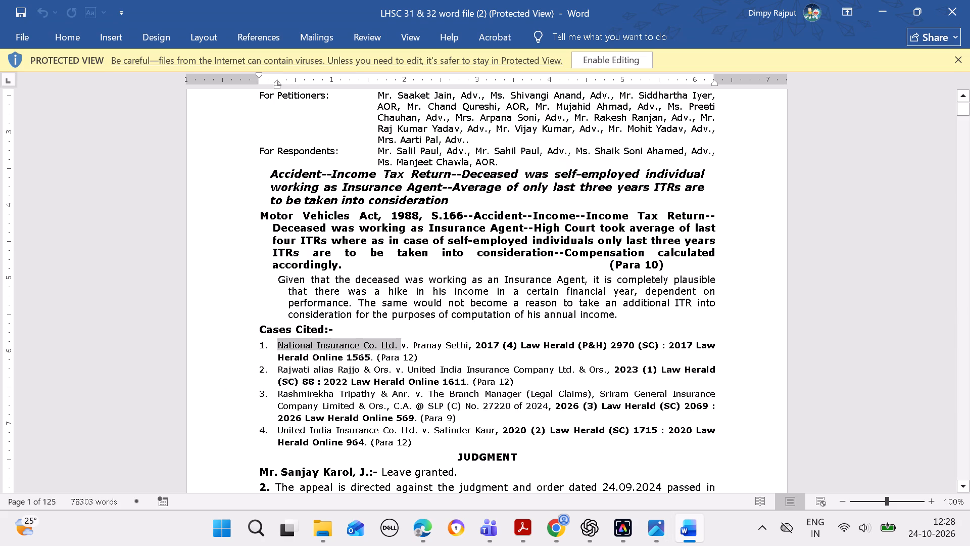
pyautogui.hotkey('ctrl', 'c')
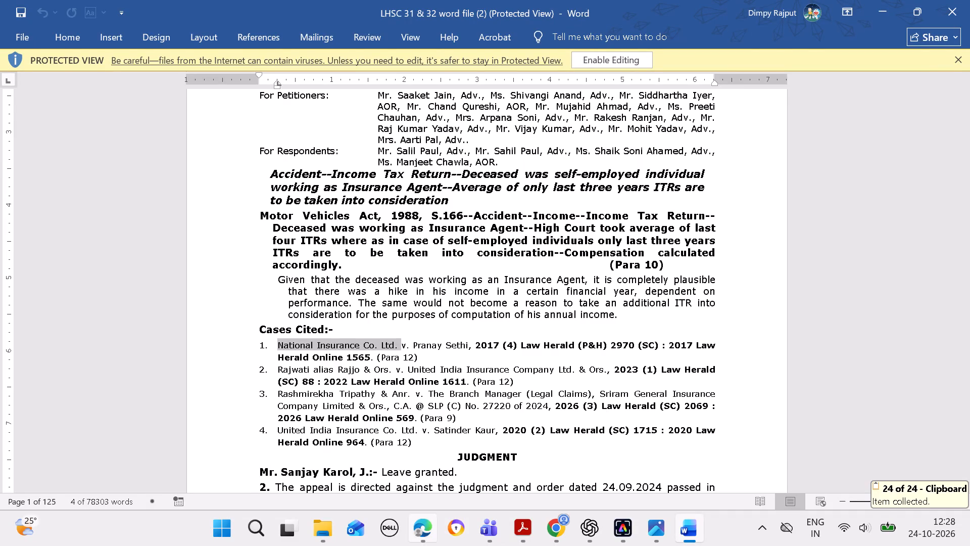
pyautogui.click(424, 527)
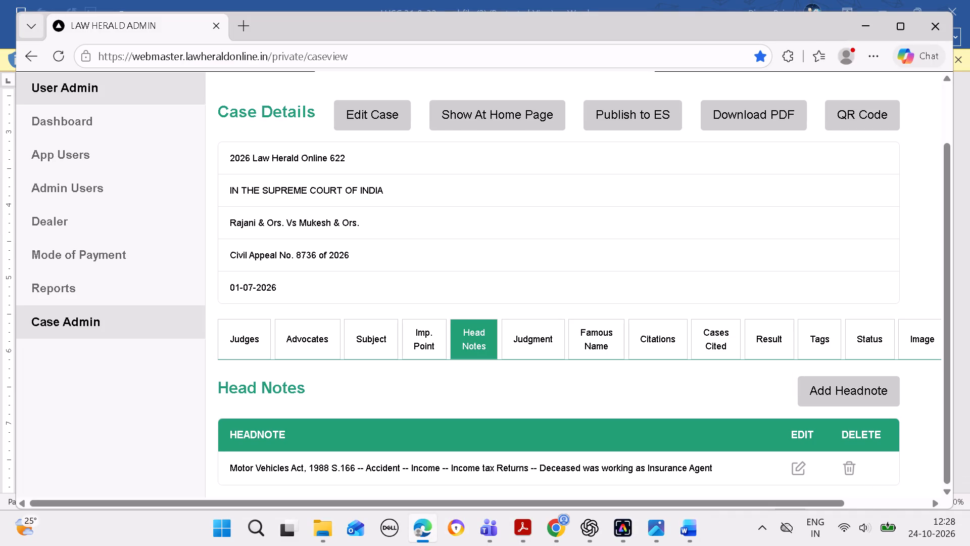
pyautogui.click(726, 336)
pyautogui.scroll(-5, 723, 329)
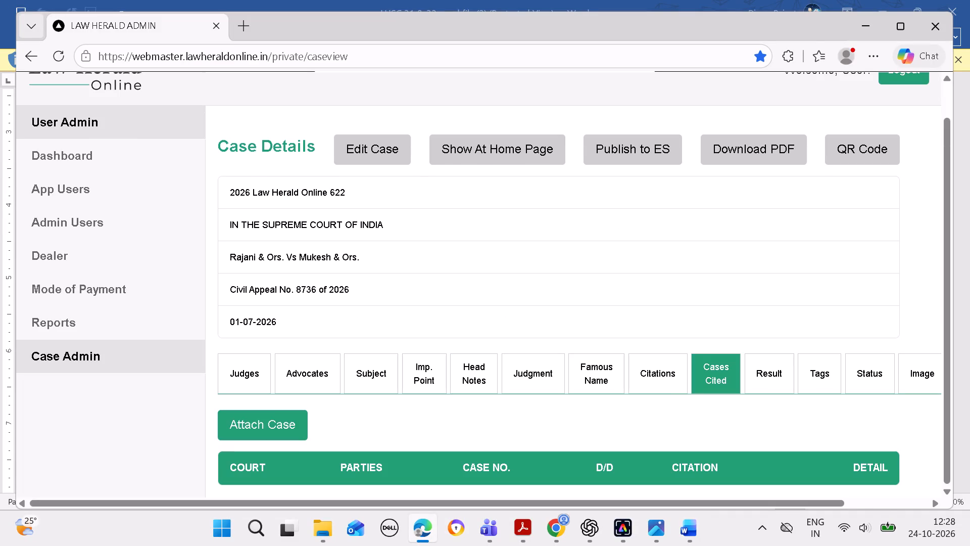
pyautogui.click(264, 425)
pyautogui.click(437, 160)
pyautogui.hotkey('ctrl', 'v')
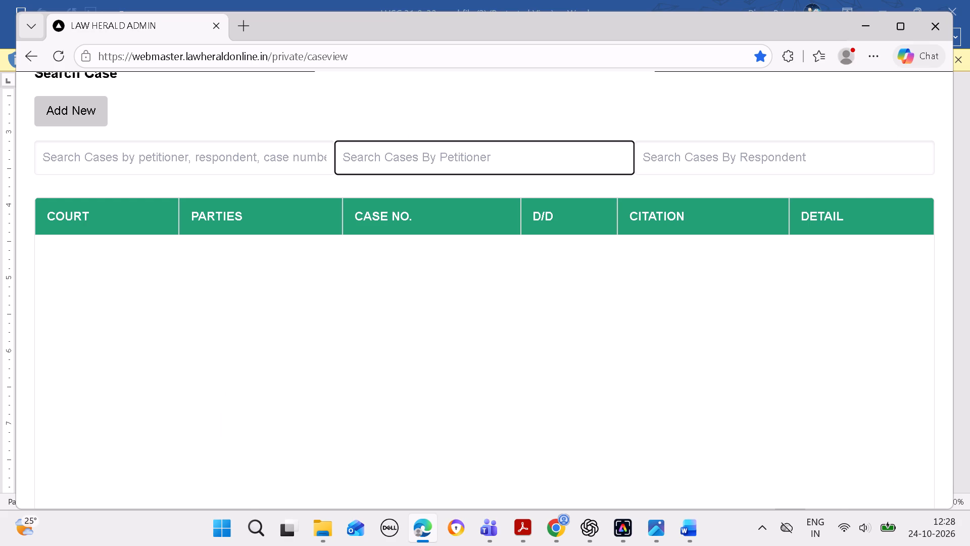
# Copy the first cited case's respondent name from Word into the respondent search in Edge.
pyautogui.click(692, 517)
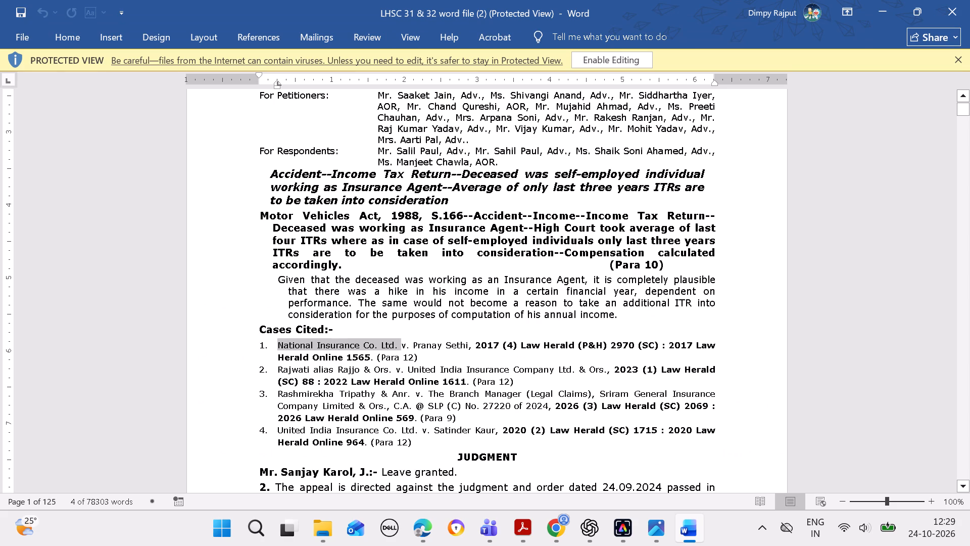
pyautogui.moveTo(413, 339); pyautogui.dragTo(468, 345)
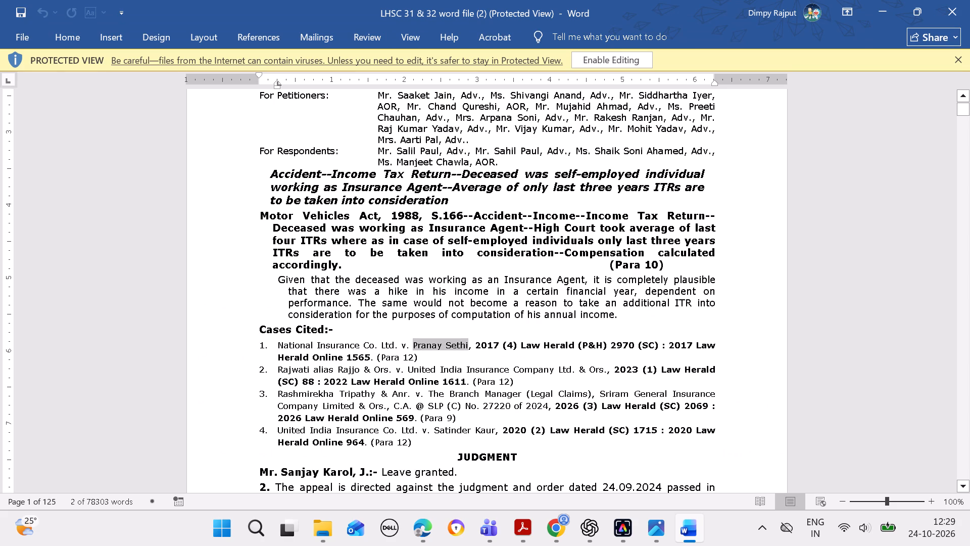
pyautogui.hotkey('ctrl', 'c')
pyautogui.click(420, 528)
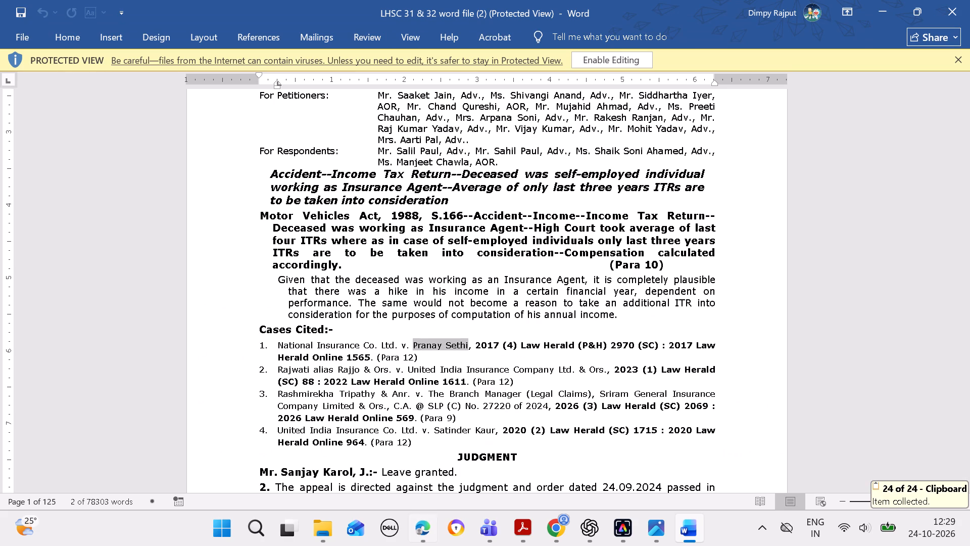
pyautogui.click(414, 525)
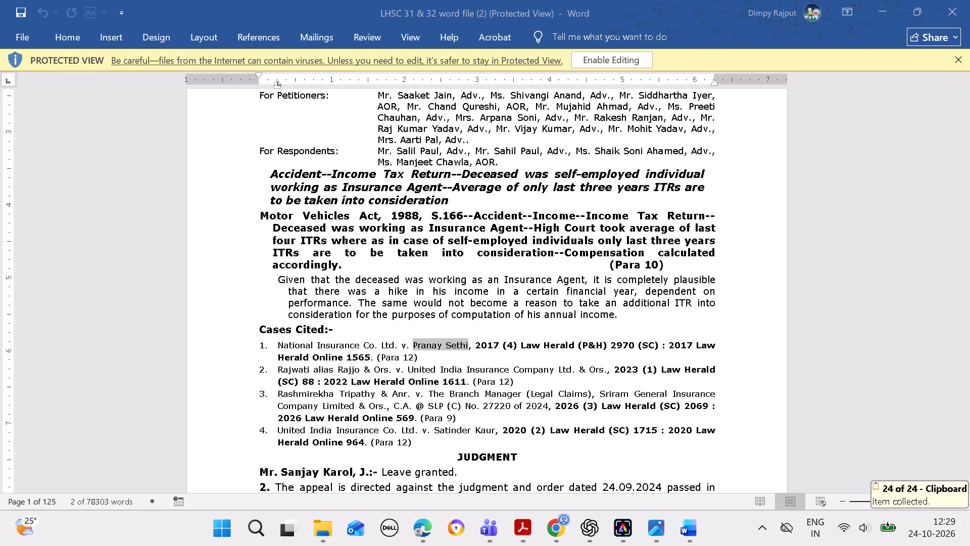
pyautogui.click(428, 524)
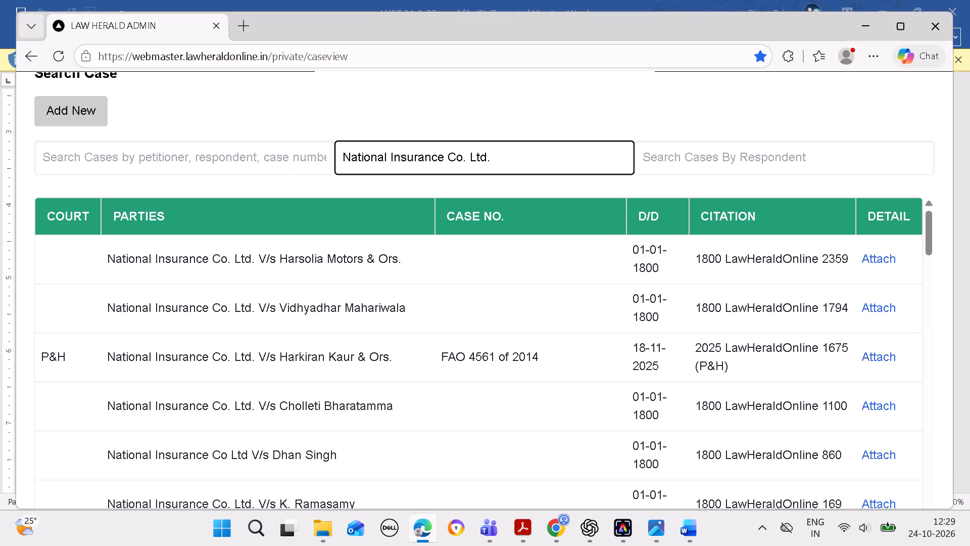
pyautogui.click(695, 155)
pyautogui.hotkey('ctrl', 'v')
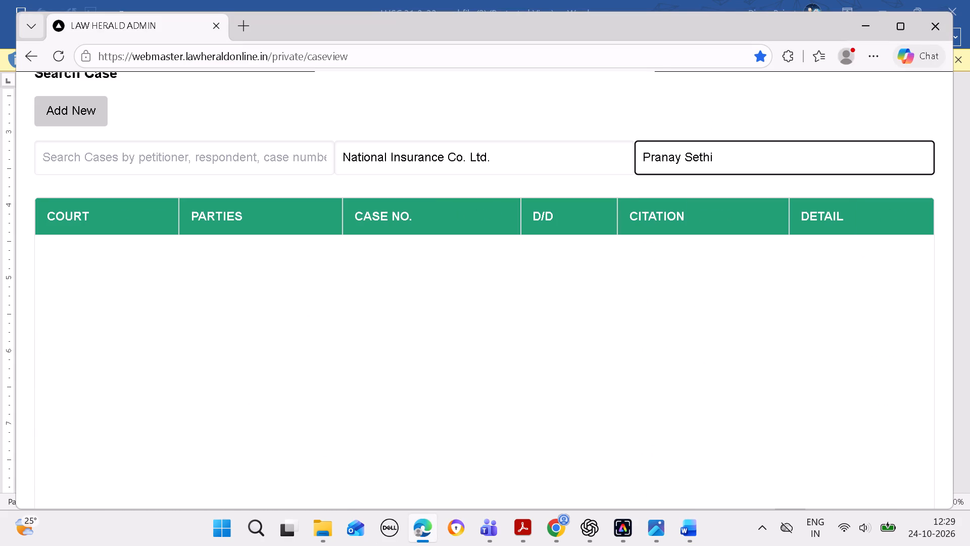
# Shorten the petitioner search to "National Insu" and trim the last three letters from the respondent search.
pyautogui.click(570, 149)
pyautogui.press('BackSpace')
pyautogui.press('BackSpace')
pyautogui.press('BackSpace')
pyautogui.press('BackSpace')
pyautogui.press('BackSpace')
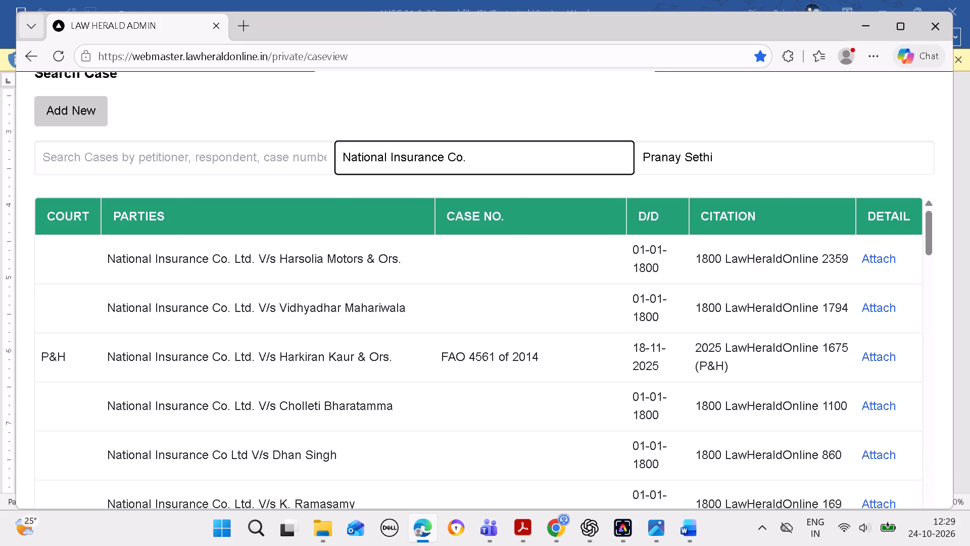
pyautogui.press('BackSpace')
pyautogui.press('BackSpace')
pyautogui.press('BackSpace')
pyautogui.press('BackSpace')
pyautogui.press('BackSpace')
pyautogui.press('BackSpace')
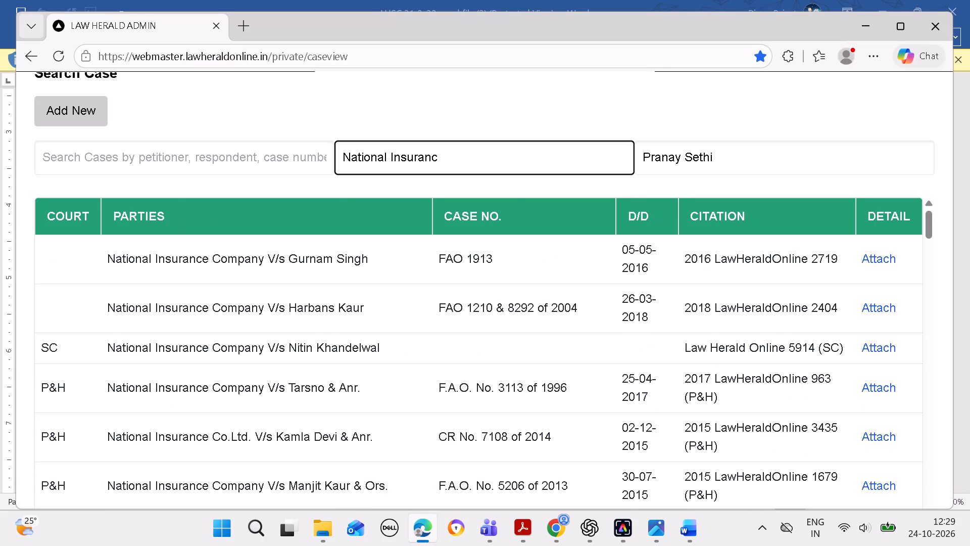
pyautogui.press('BackSpace')
pyautogui.press('BackSpace')
pyautogui.press('BackSpace')
pyautogui.press('BackSpace')
pyautogui.click(744, 154)
pyautogui.press('BackSpace')
pyautogui.press('BackSpace')
pyautogui.press('BackSpace')
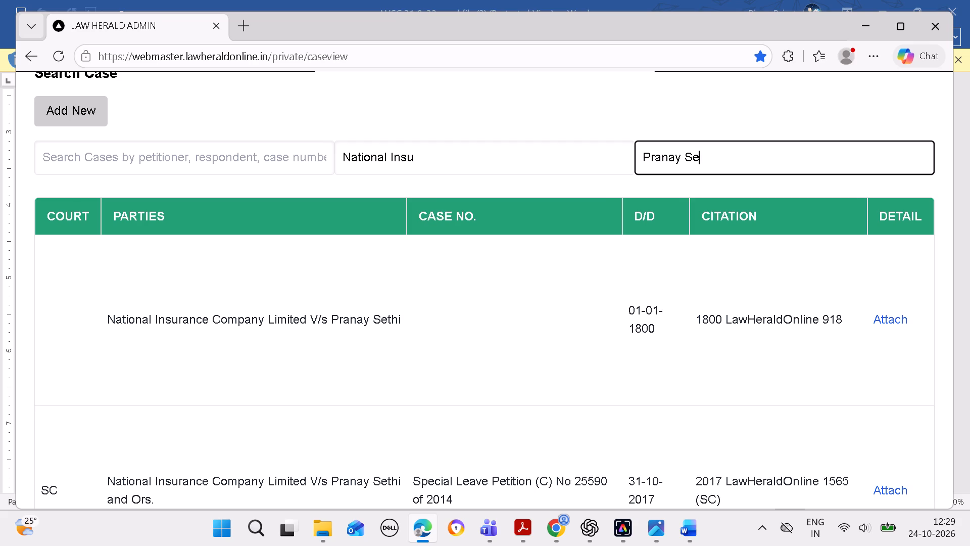
# Attach the National Insurance Company Limited case cited as 2017 LawHeraldOnline 1565 (SC) and check the cases cited list.
pyautogui.click(894, 489)
pyautogui.click(637, 166)
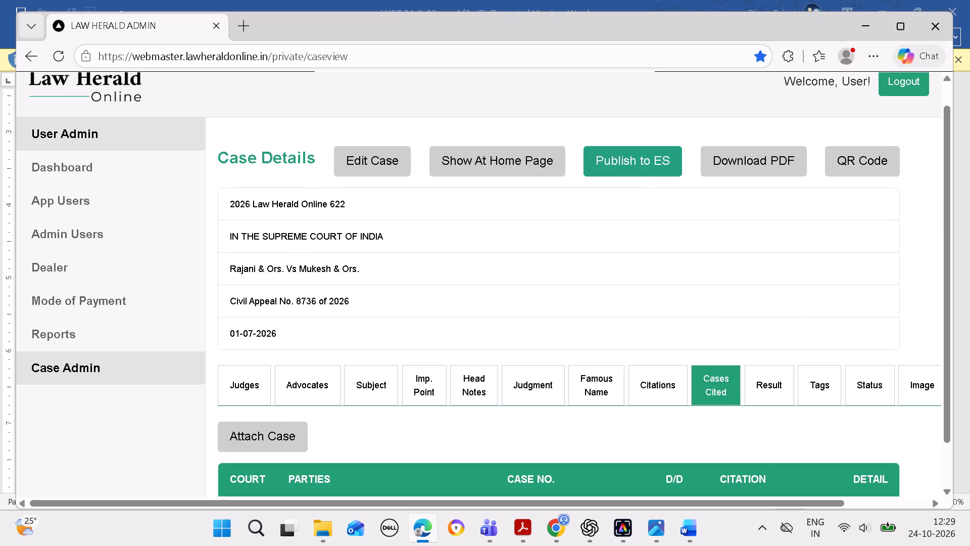
pyautogui.scroll(-7, 662, 226)
pyautogui.scroll(1, 663, 235)
pyautogui.scroll(-4, 663, 242)
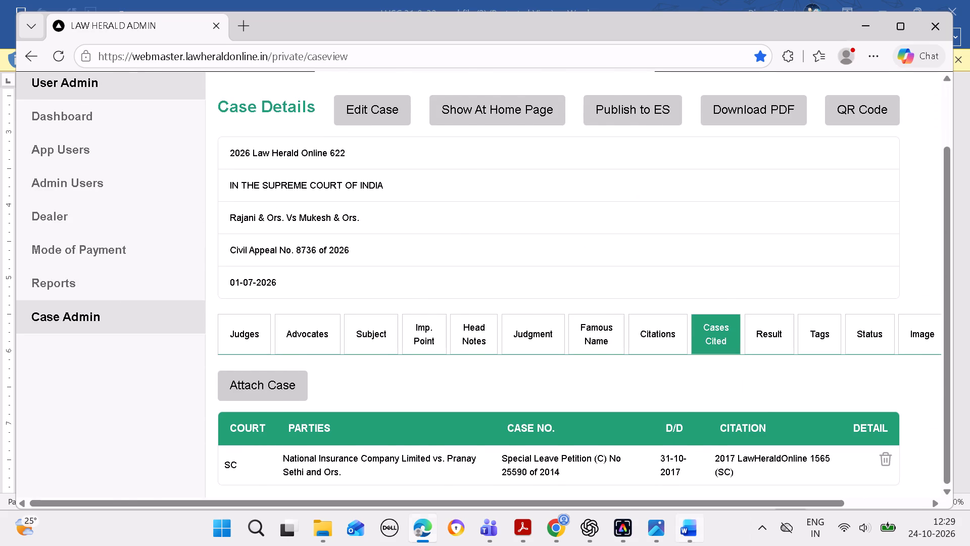
# Copy the petitioner text of the second cited case, including "& Ors.", from the Word file.
pyautogui.click(690, 534)
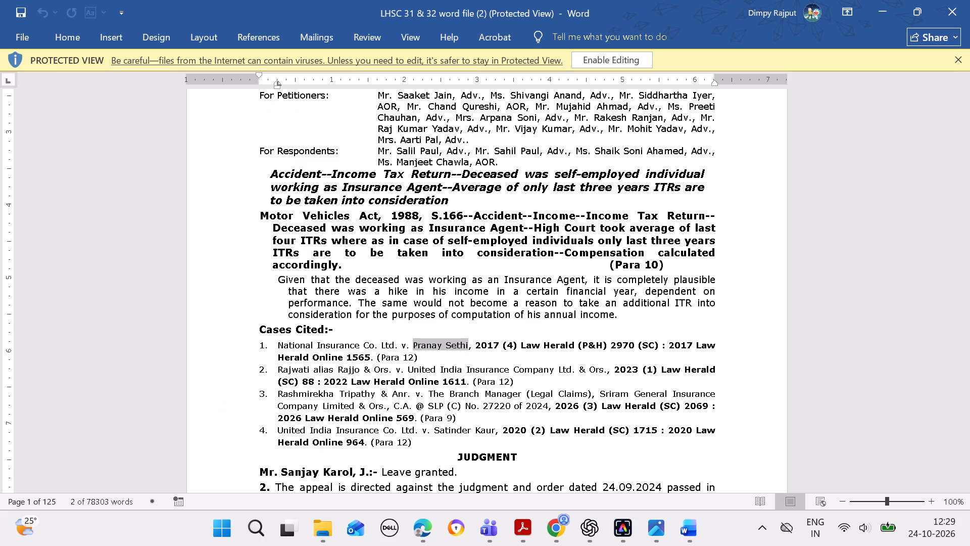
pyautogui.moveTo(276, 368); pyautogui.dragTo(291, 368)
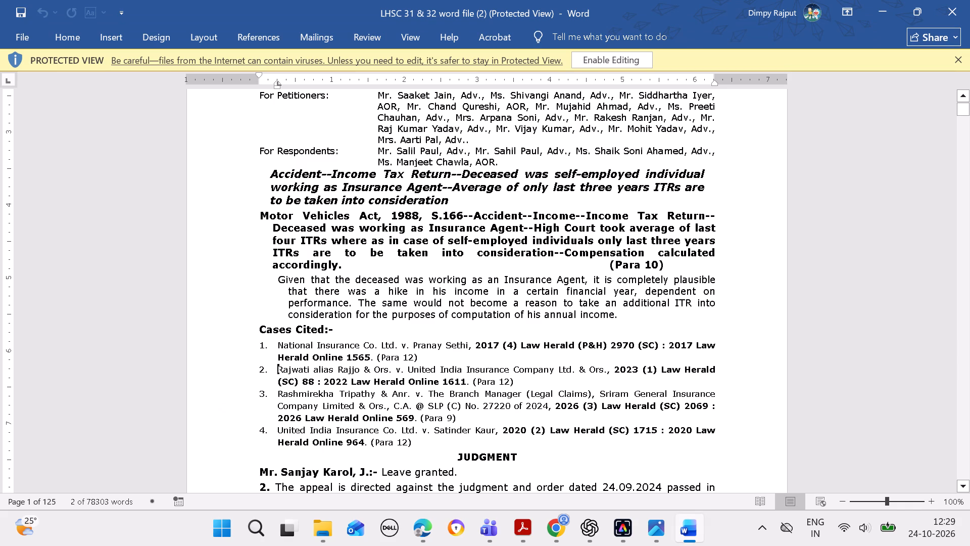
pyautogui.moveTo(291, 368); pyautogui.dragTo(390, 374)
pyautogui.hotkey('ctrl', 'v')
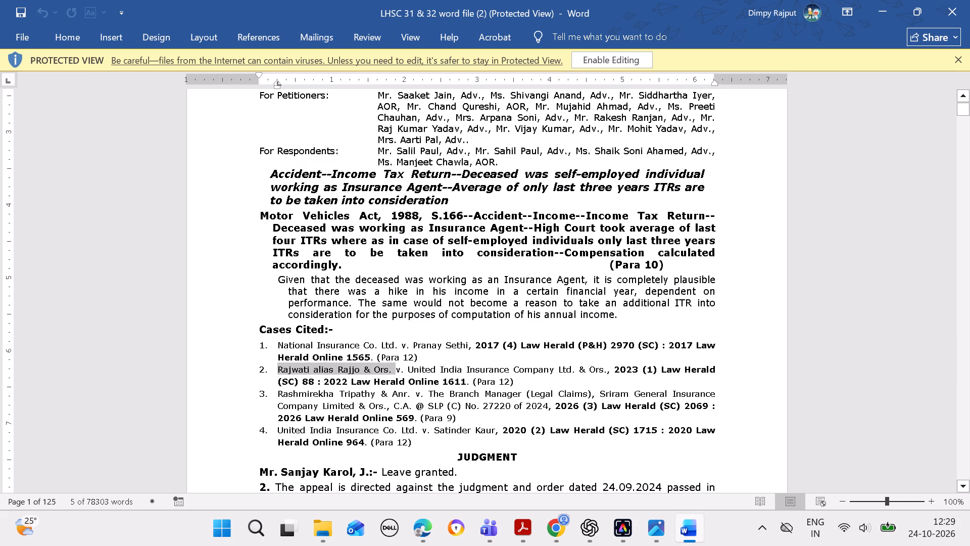
pyautogui.hotkey('ctrl', 'c')
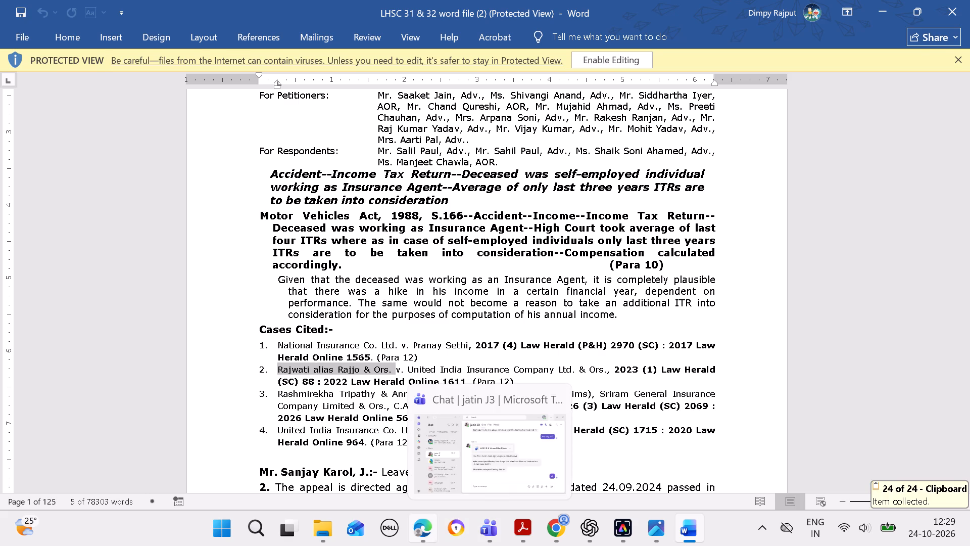
# Reopen the search for attaching a cited case in Edge and clear the old petitioner and respondent terms.
pyautogui.click(425, 524)
pyautogui.click(274, 385)
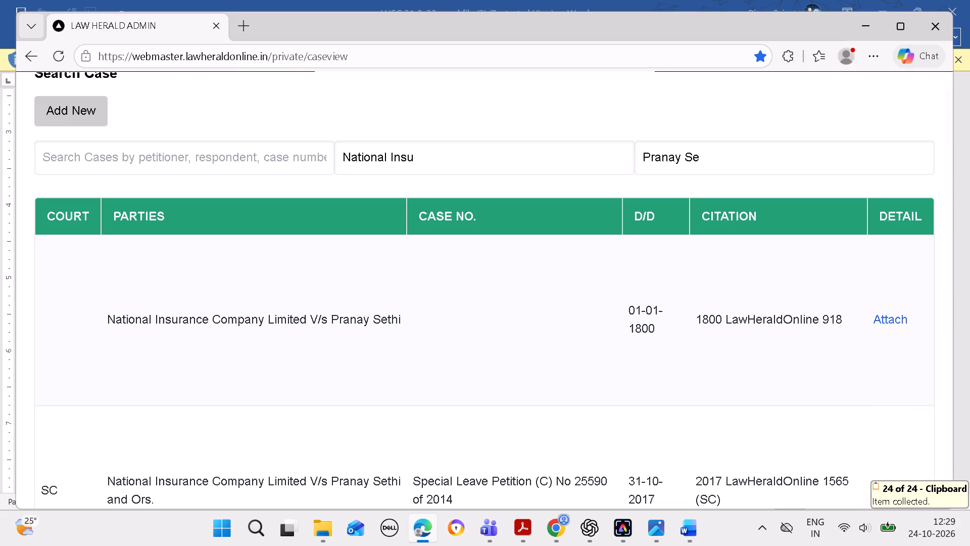
pyautogui.moveTo(501, 170); pyautogui.dragTo(311, 157)
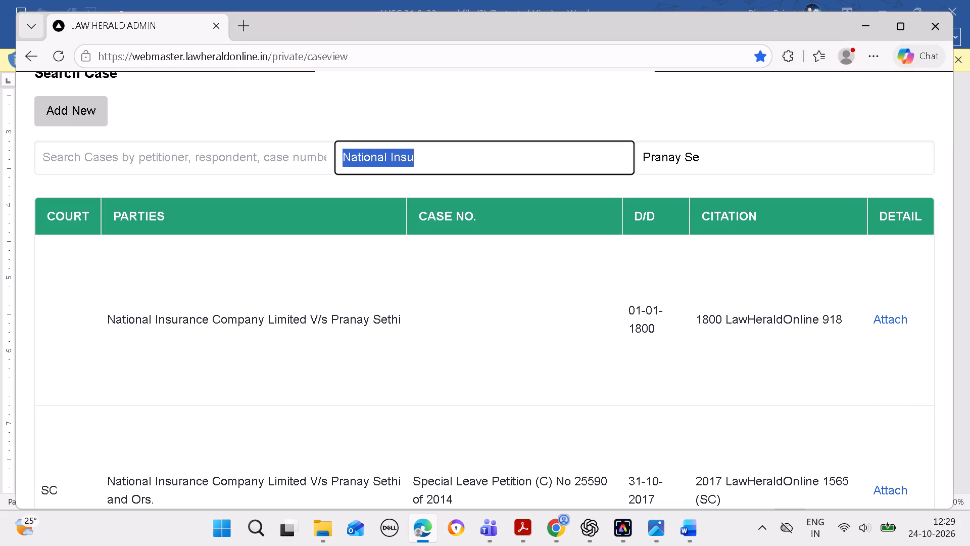
pyautogui.press('BackSpace')
pyautogui.moveTo(707, 155); pyautogui.dragTo(591, 155)
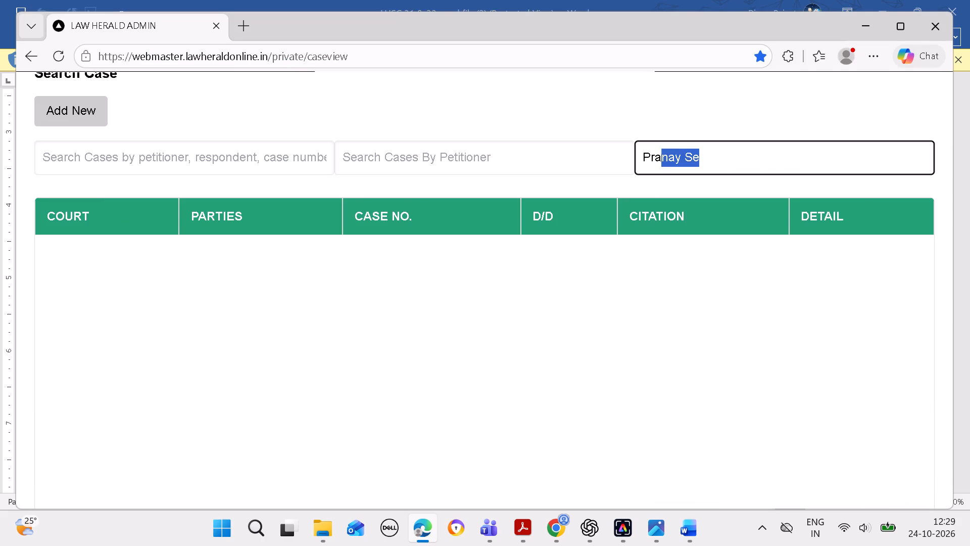
pyautogui.press('BackSpace')
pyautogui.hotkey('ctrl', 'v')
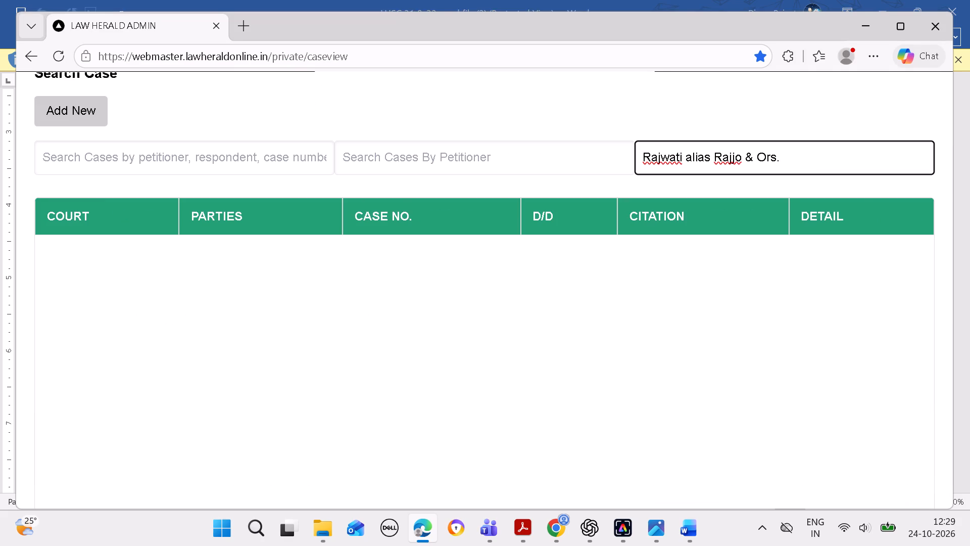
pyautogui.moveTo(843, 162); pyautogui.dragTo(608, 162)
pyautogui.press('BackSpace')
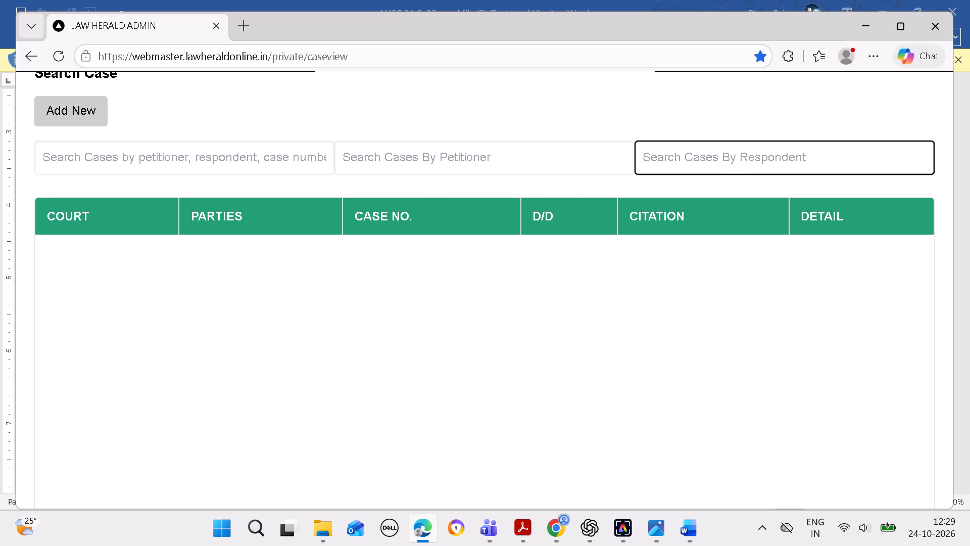
# Search by petitioner with the copied name, trimming "Ors." so that the term ends with "&".
pyautogui.click(460, 164)
pyautogui.hotkey('ctrl', 'v')
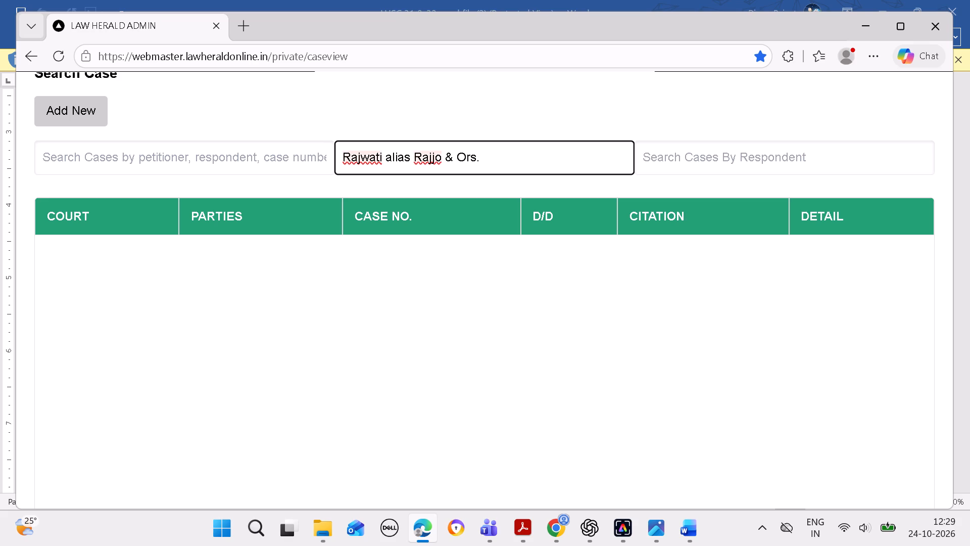
pyautogui.press('BackSpace')
pyautogui.press('BackSpace')
pyautogui.press('BackSpace')
pyautogui.press('BackSpace')
pyautogui.press('BackSpace')
pyautogui.press('BackSpace')
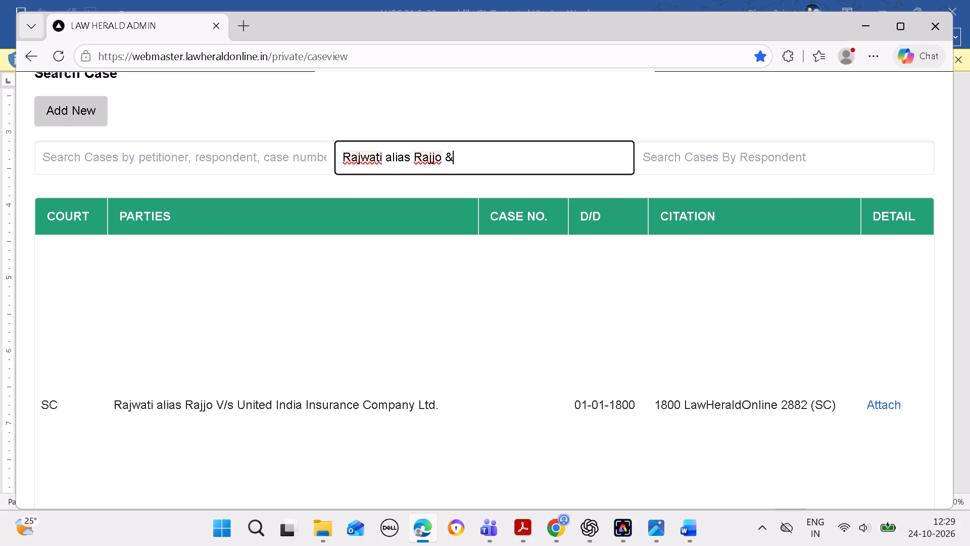
# Attach the case against United India Insurance Company Ltd., 1800 LawHeraldOnline 2882 (SC), and check it against the Word citation list.
pyautogui.click(894, 403)
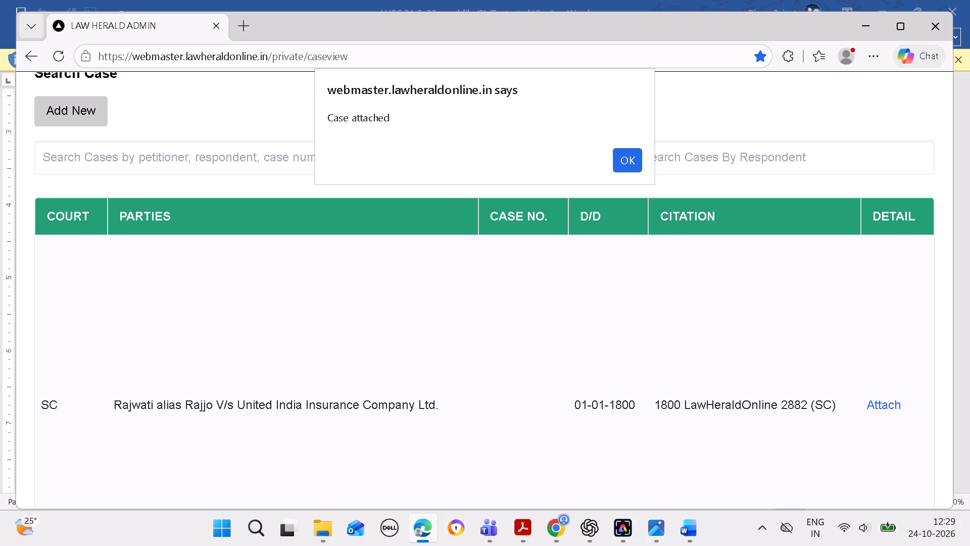
pyautogui.click(630, 165)
pyautogui.scroll(-5, 627, 265)
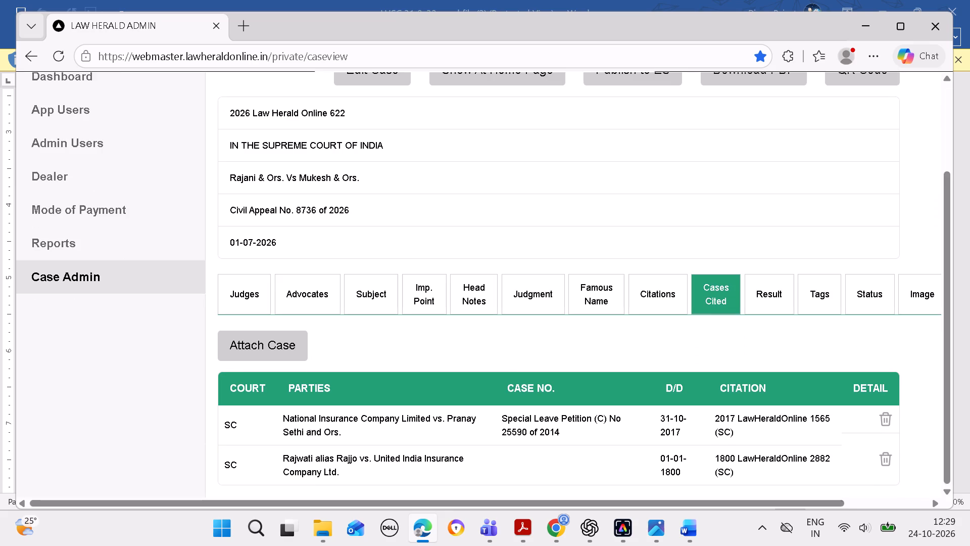
pyautogui.click(689, 532)
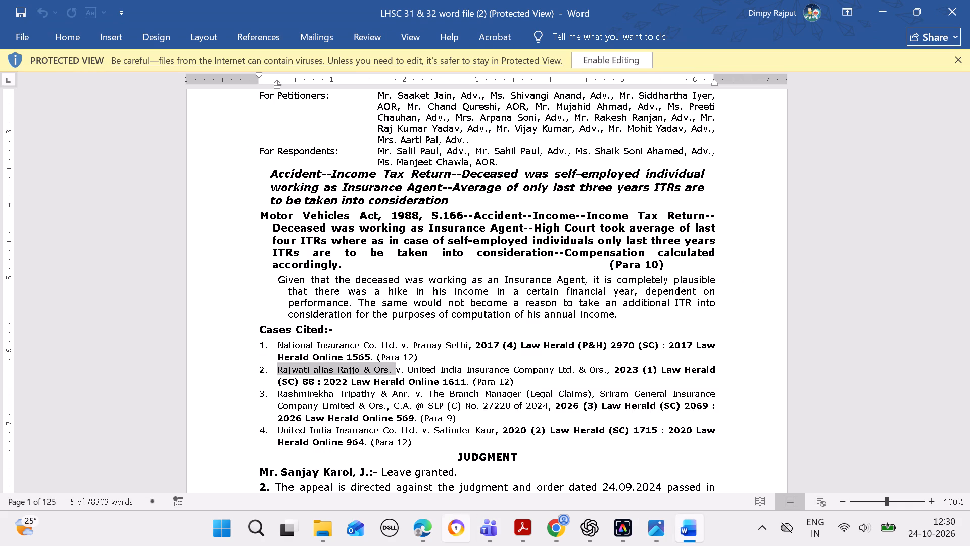
pyautogui.click(431, 526)
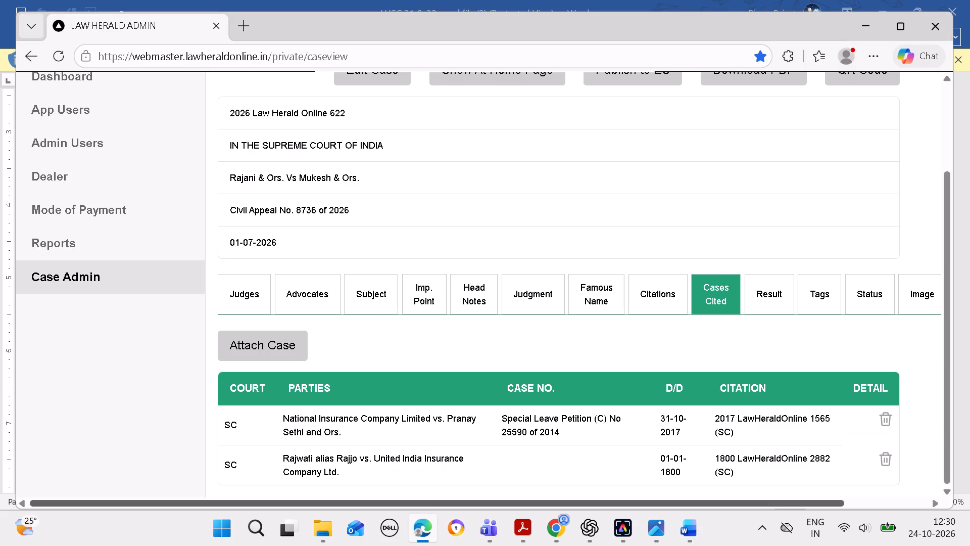
# Delete the wrongly attached case with citation 1800 LawHeraldOnline 2882 (SC) from the cited cases list.
pyautogui.click(888, 461)
pyautogui.click(580, 161)
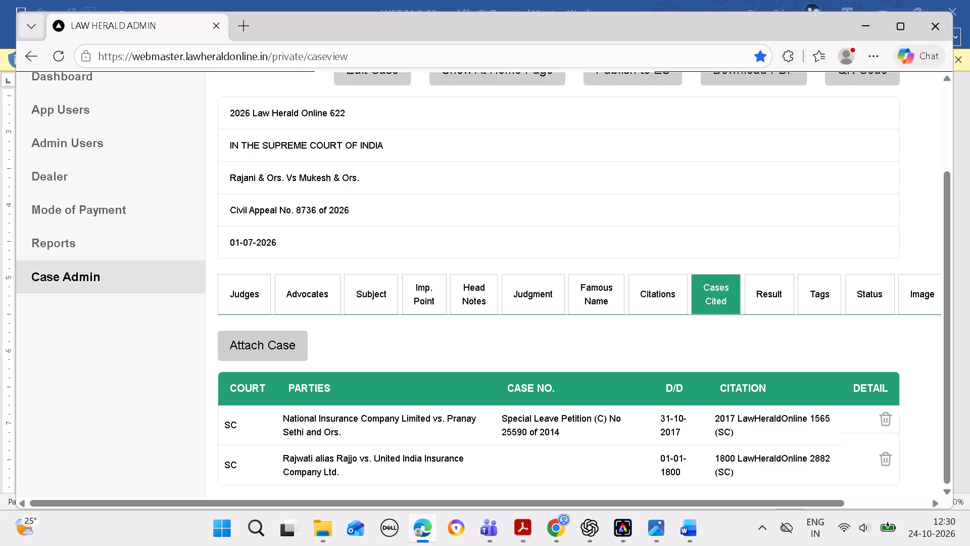
pyautogui.click(633, 164)
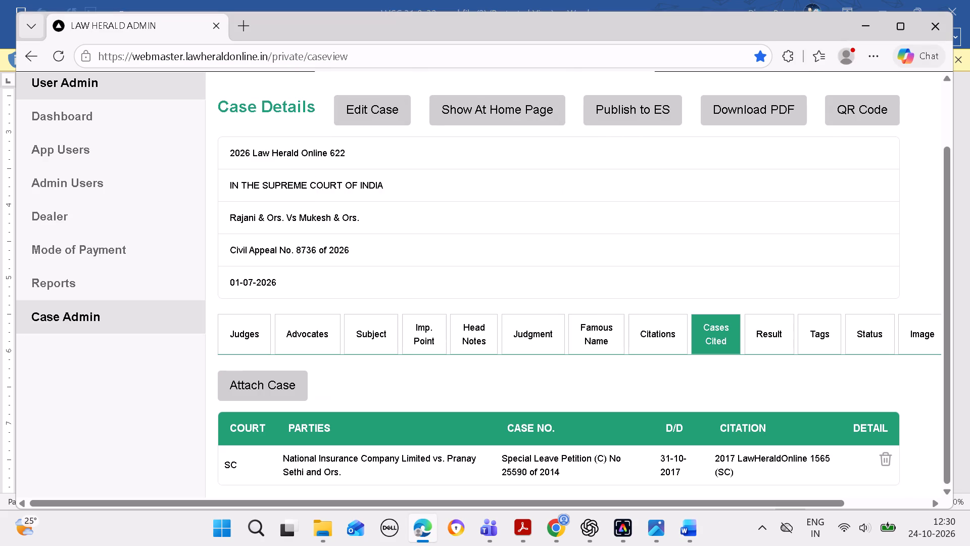
pyautogui.scroll(-5, 594, 238)
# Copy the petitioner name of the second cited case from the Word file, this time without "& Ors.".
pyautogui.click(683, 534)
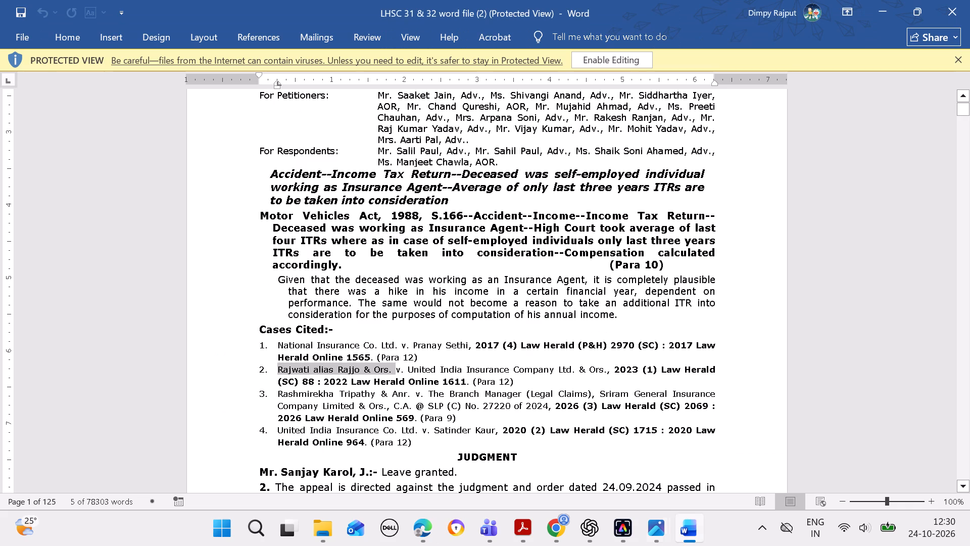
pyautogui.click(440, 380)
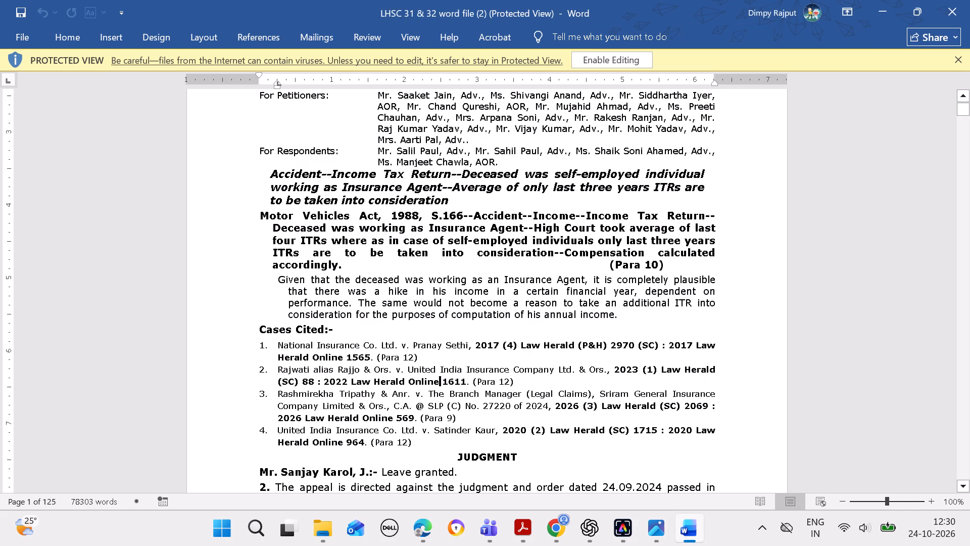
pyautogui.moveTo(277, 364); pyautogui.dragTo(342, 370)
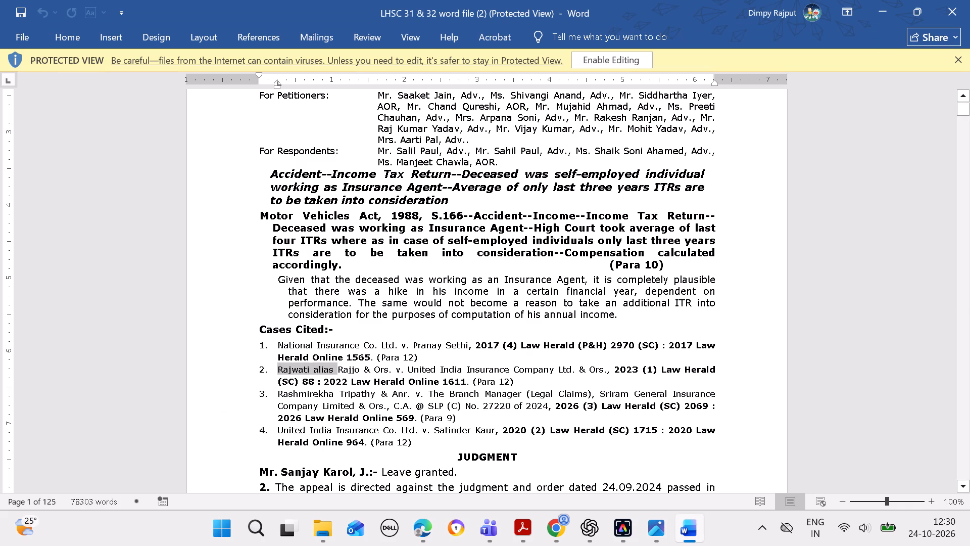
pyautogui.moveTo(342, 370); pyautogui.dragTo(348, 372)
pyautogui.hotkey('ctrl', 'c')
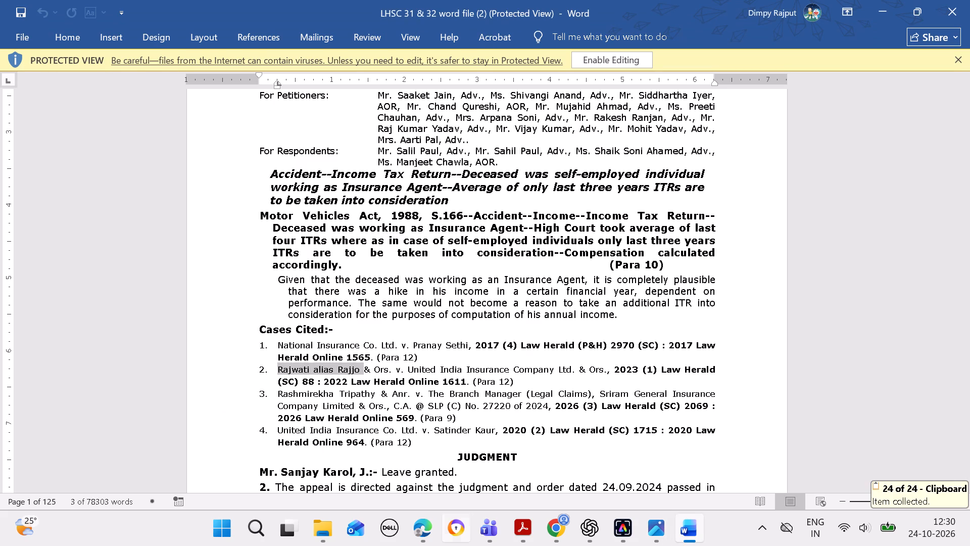
# Reopen the search for attaching a cited case in Edge and remove the trailing "&" from the petitioner term.
pyautogui.click(432, 520)
pyautogui.click(289, 380)
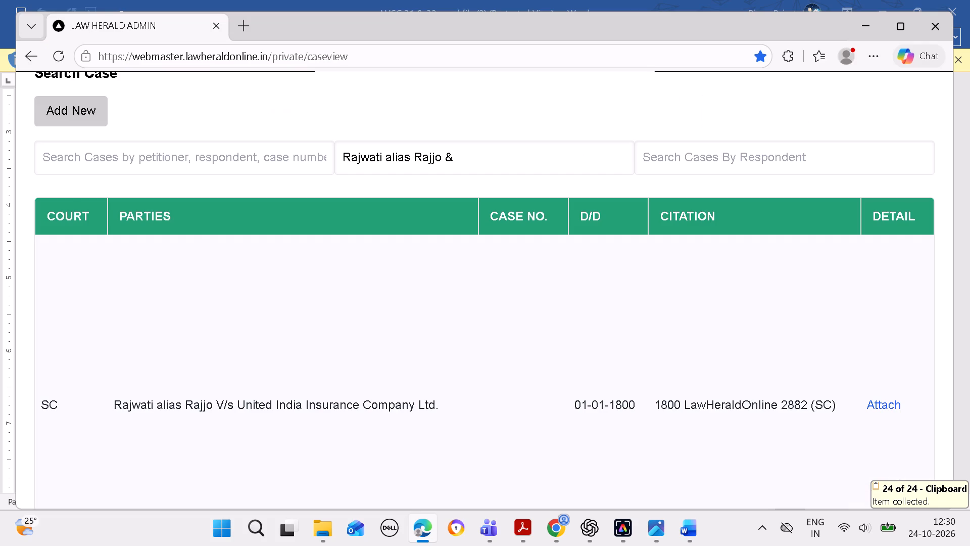
pyautogui.click(463, 162)
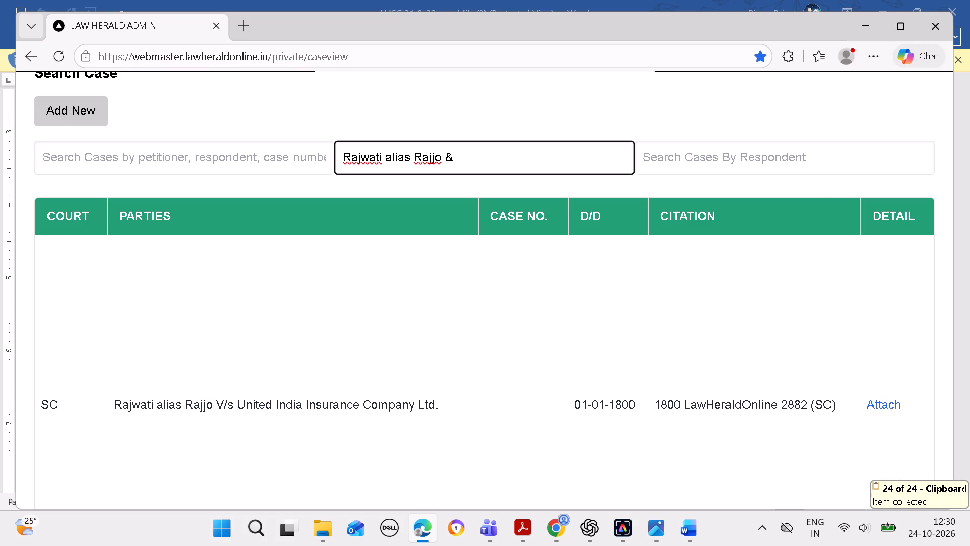
pyautogui.press('BackSpace')
pyautogui.press('BackSpace')
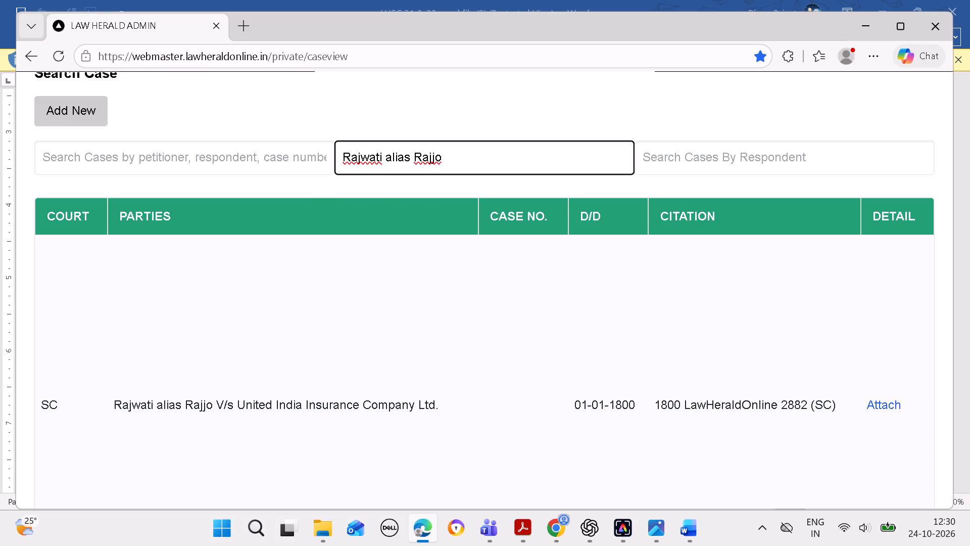
# Copy the second cited case's respondent text, "United India Insurance Company Ltd. & Ors.", from the Word file.
pyautogui.click(680, 526)
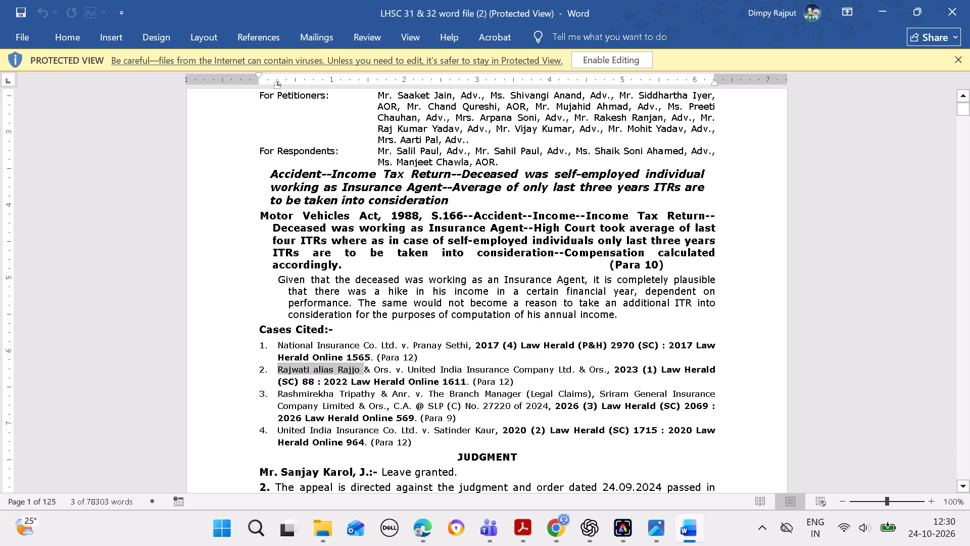
pyautogui.moveTo(407, 371); pyautogui.dragTo(542, 367)
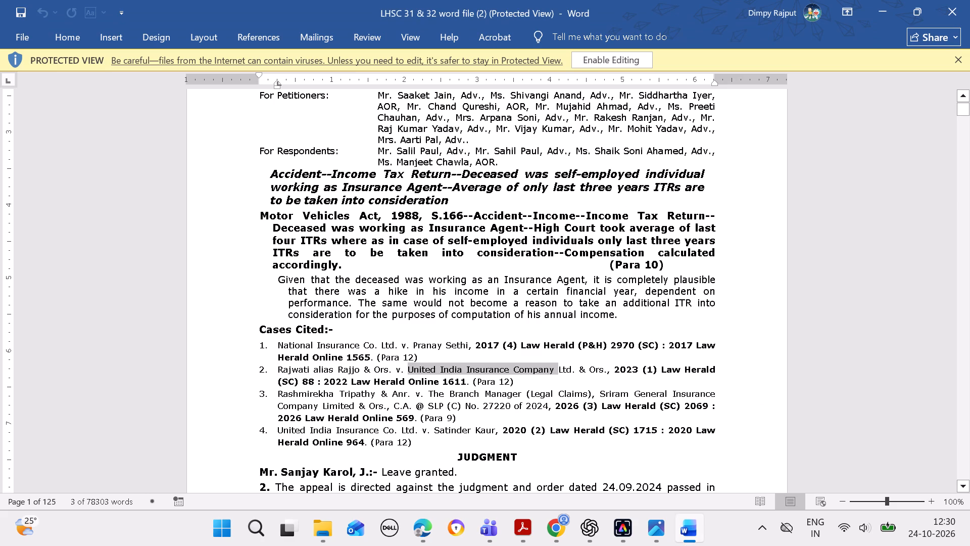
pyautogui.moveTo(542, 367); pyautogui.dragTo(586, 372)
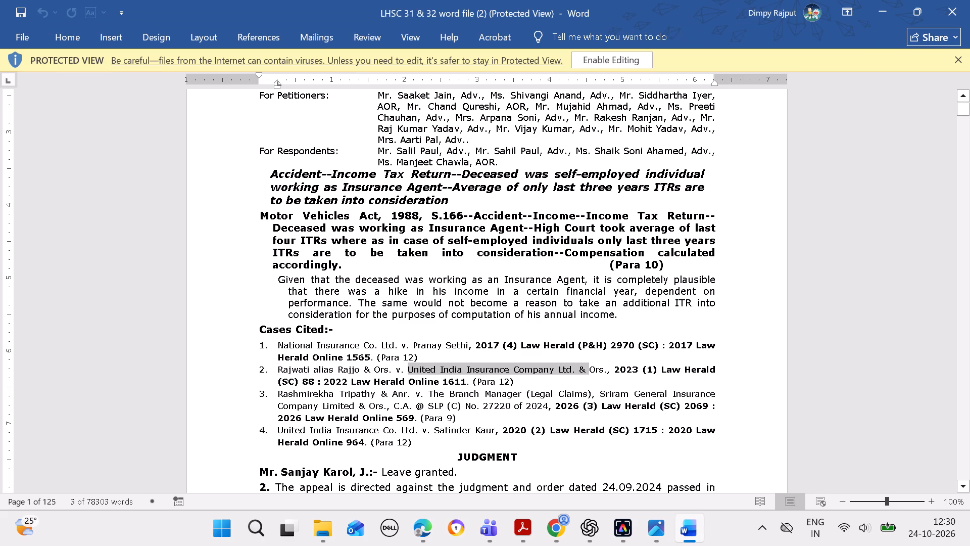
pyautogui.moveTo(586, 372); pyautogui.dragTo(602, 369)
pyautogui.moveTo(602, 369); pyautogui.dragTo(606, 370)
pyautogui.hotkey('ctrl', 'c')
# Add the copied respondent to the case search in Edge and trim the term to "United India Insurance".
pyautogui.click(432, 524)
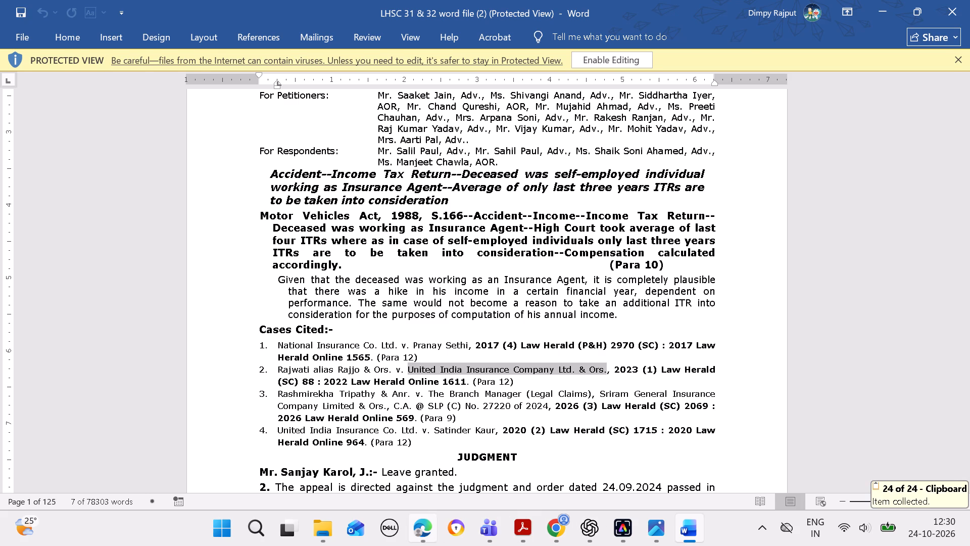
pyautogui.click(745, 158)
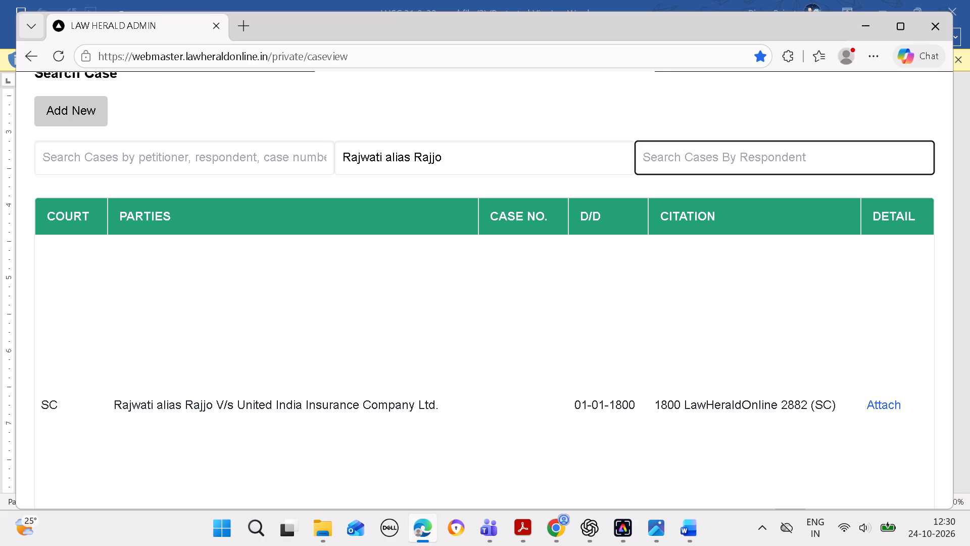
pyautogui.hotkey('ctrl', 'v')
pyautogui.press('BackSpace')
pyautogui.press('BackSpace')
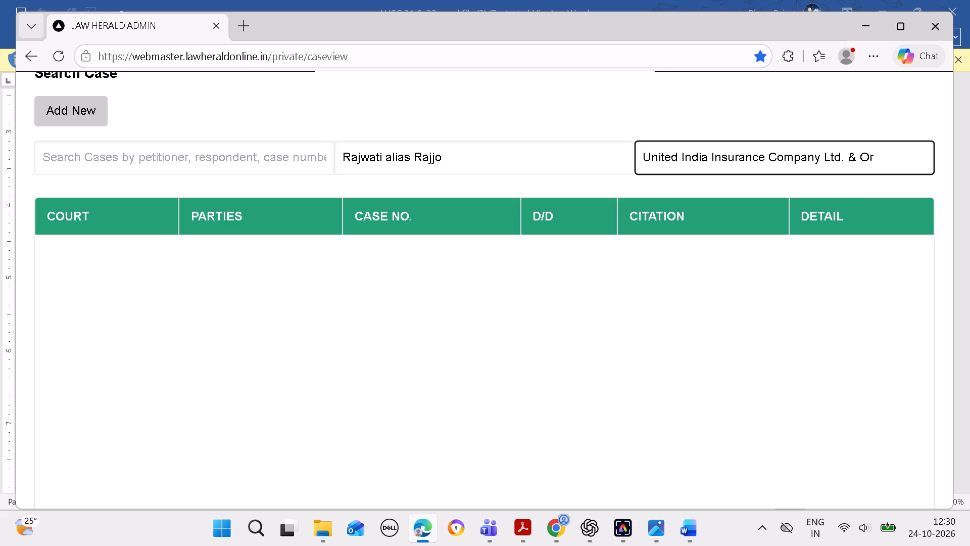
pyautogui.press('BackSpace')
pyautogui.press('BackSpace')
pyautogui.press('BackSpace')
pyautogui.press('BackSpace')
pyautogui.press('BackSpace')
pyautogui.press('BackSpace')
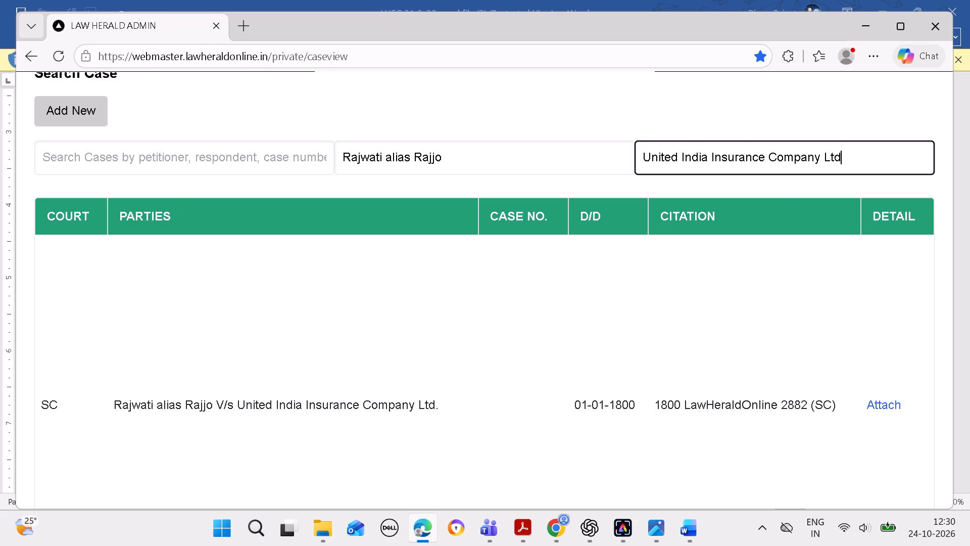
pyautogui.press('BackSpace')
pyautogui.press('BackSpace')
pyautogui.press('BackSpace')
pyautogui.press('BackSpace')
pyautogui.press('BackSpace')
pyautogui.press('BackSpace')
pyautogui.press('BackSpace')
pyautogui.press('BackSpace')
pyautogui.press('BackSpace')
pyautogui.press('BackSpace')
pyautogui.press('BackSpace')
# Widen the case search by shortening the petitioner term to the first name only, keeping "United India Insurance" as respondent.
pyautogui.click(486, 155)
pyautogui.press('BackSpace')
pyautogui.press('BackSpace')
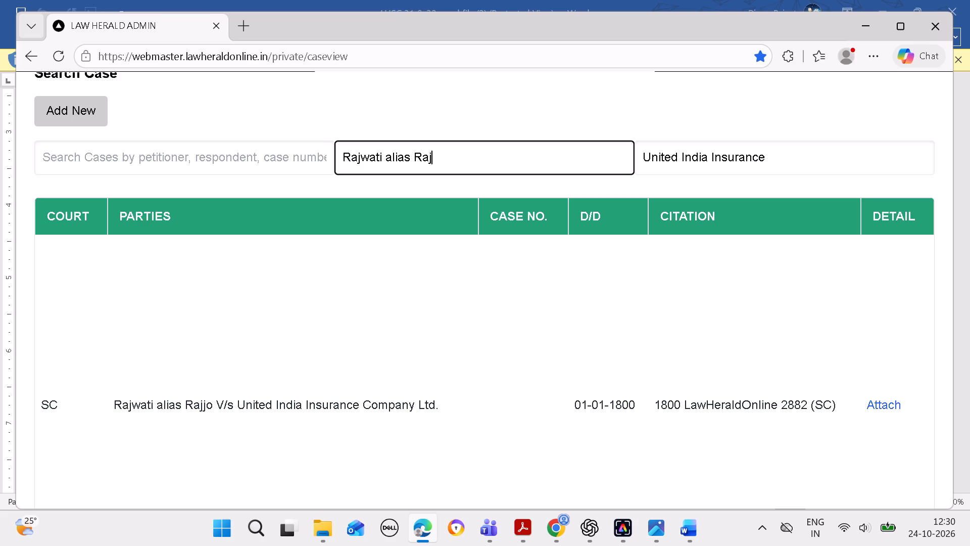
pyautogui.press('BackSpace')
pyautogui.press('BackSpace')
pyautogui.press('BackSpace')
pyautogui.press('BackSpace')
pyautogui.press('BackSpace')
pyautogui.press('BackSpace')
pyautogui.press('BackSpace')
pyautogui.press('BackSpace')
pyautogui.press('BackSpace')
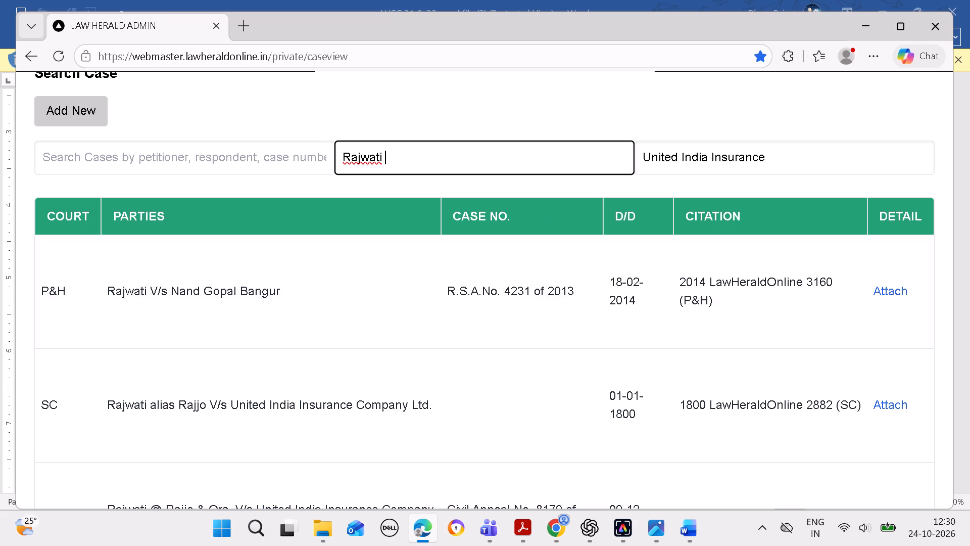
pyautogui.scroll(-3, 771, 387)
pyautogui.click(819, 158)
pyautogui.press('BackSpace')
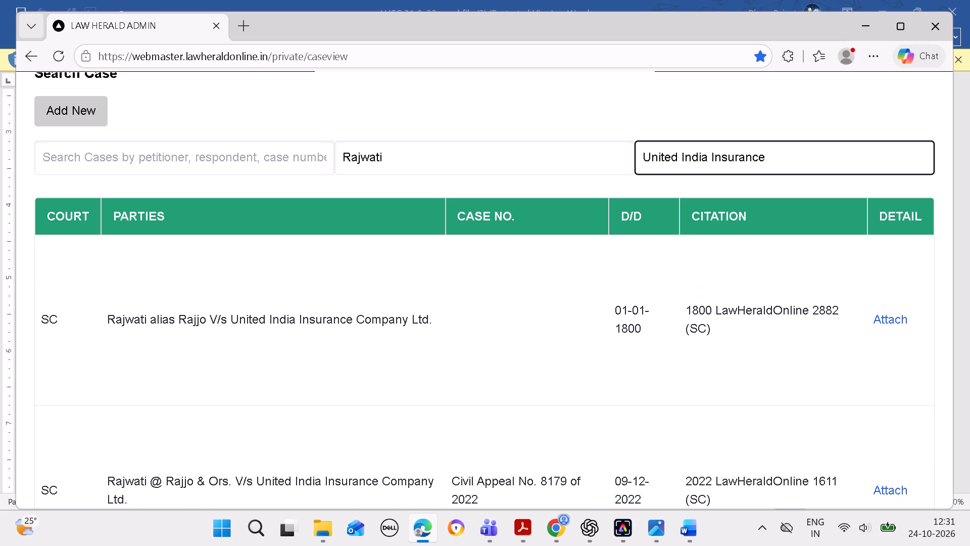
# Check the second citation in the Word file and attach the matching case, 2022 LawHeraldOnline 1611 (SC), in Edge.
pyautogui.click(693, 528)
pyautogui.click(692, 527)
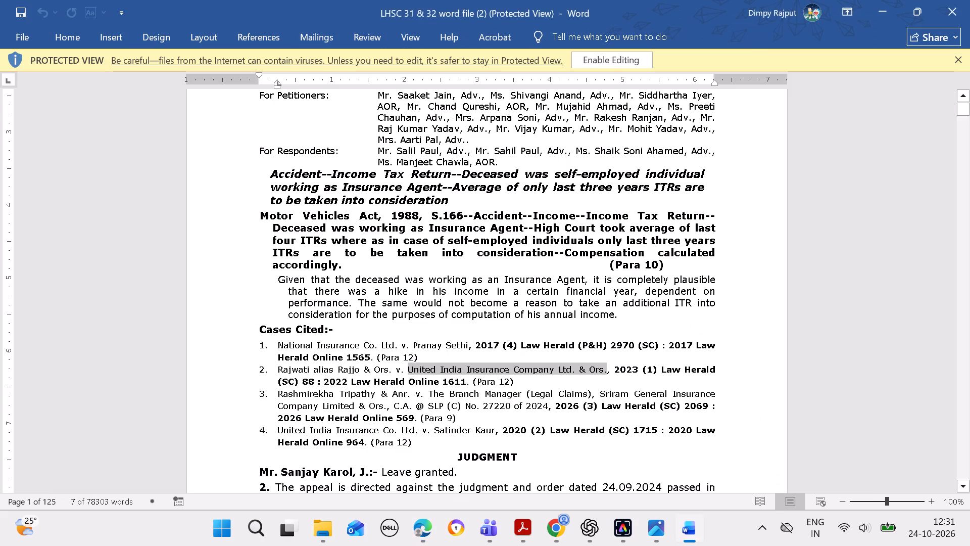
pyautogui.click(692, 527)
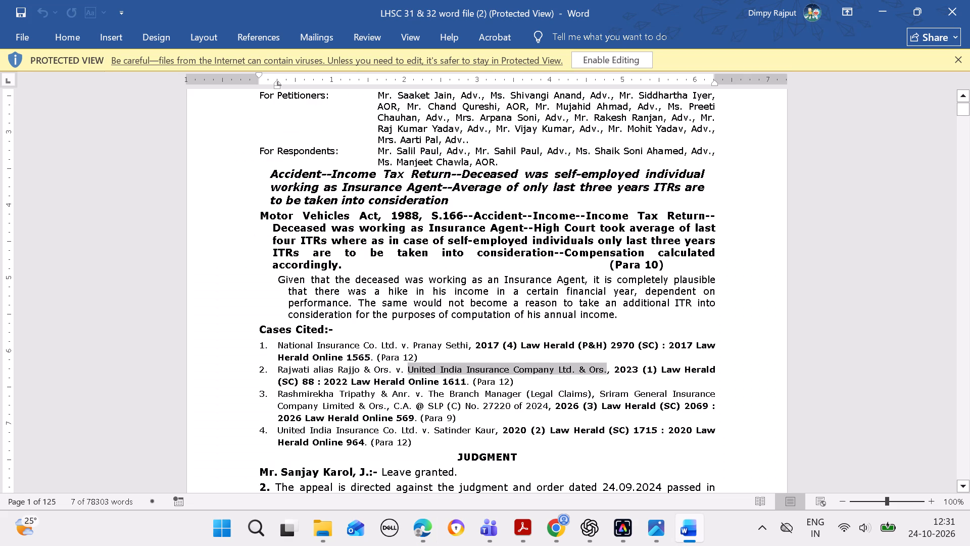
pyautogui.click(414, 525)
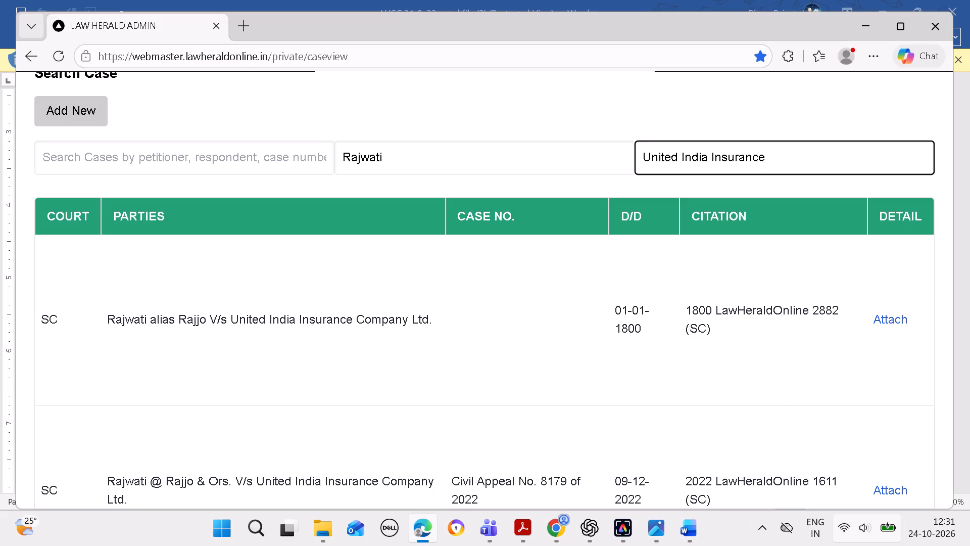
pyautogui.click(898, 486)
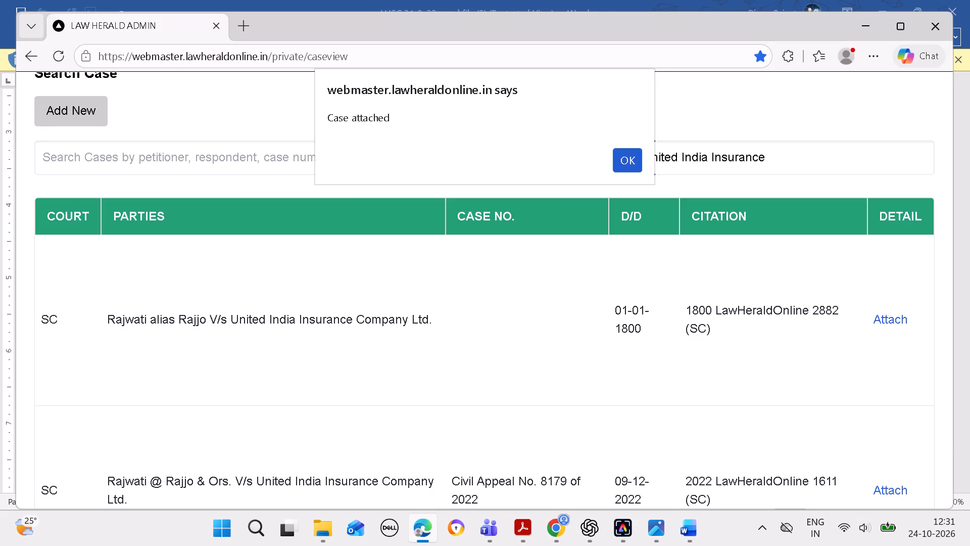
pyautogui.click(634, 164)
pyautogui.scroll(-5, 641, 305)
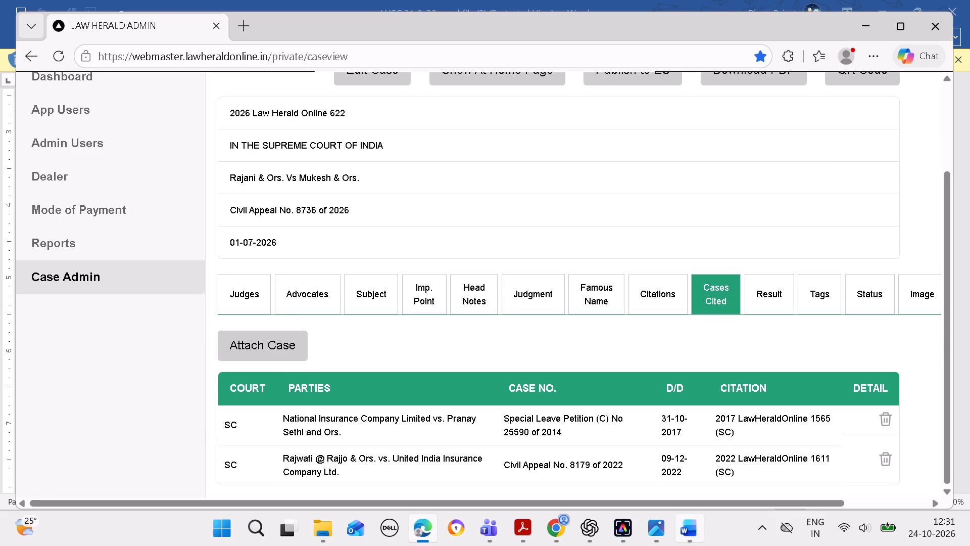
# Copy the petitioner text of the third cited case, including "& Anr.", from the Word file.
pyautogui.click(689, 532)
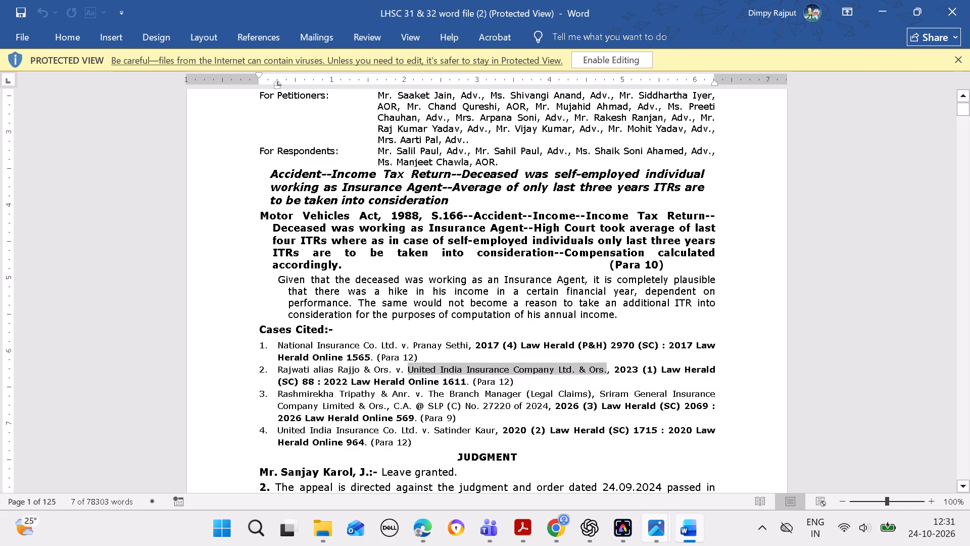
pyautogui.moveTo(277, 392); pyautogui.dragTo(343, 392)
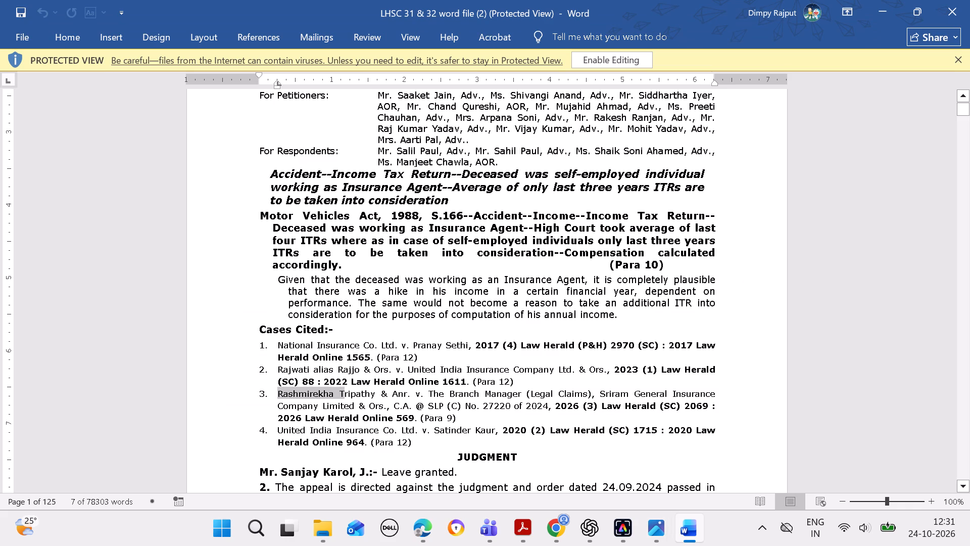
pyautogui.moveTo(343, 392); pyautogui.dragTo(411, 395)
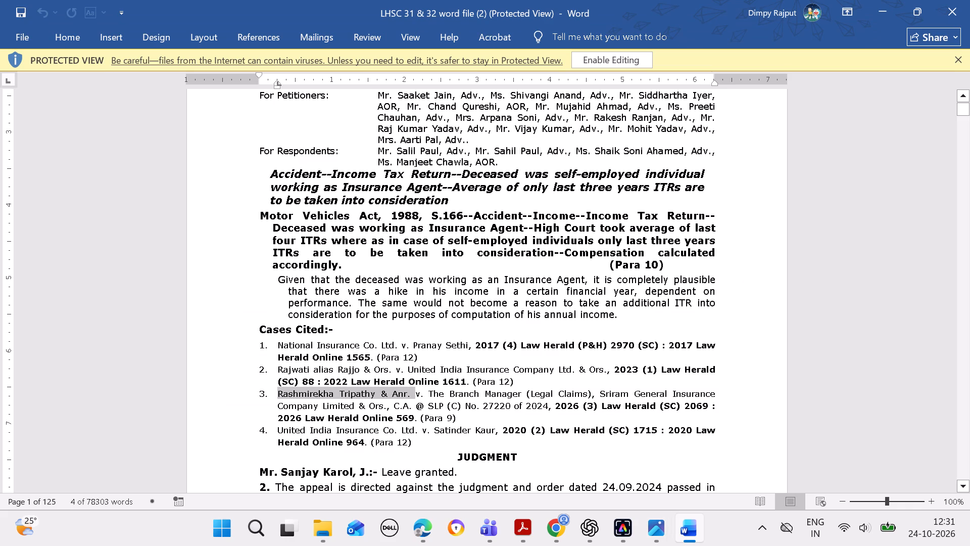
pyautogui.hotkey('ctrl', 'c')
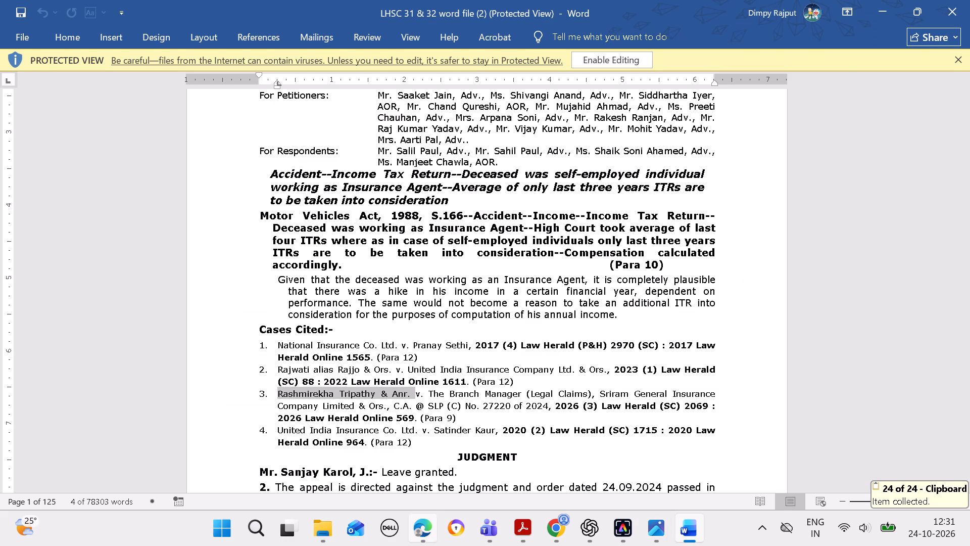
# In Edge, open a new case search, clear the previous petitioner and respondent terms, and search by the copied third-case petitioner.
pyautogui.keyDown('ctrl'); pyautogui.click(420, 526); pyautogui.keyUp('ctrl')
pyautogui.keyDown('ctrl'); pyautogui.click(294, 347); pyautogui.keyUp('ctrl')
pyautogui.moveTo(427, 160); pyautogui.dragTo(333, 153)
pyautogui.press('BackSpace')
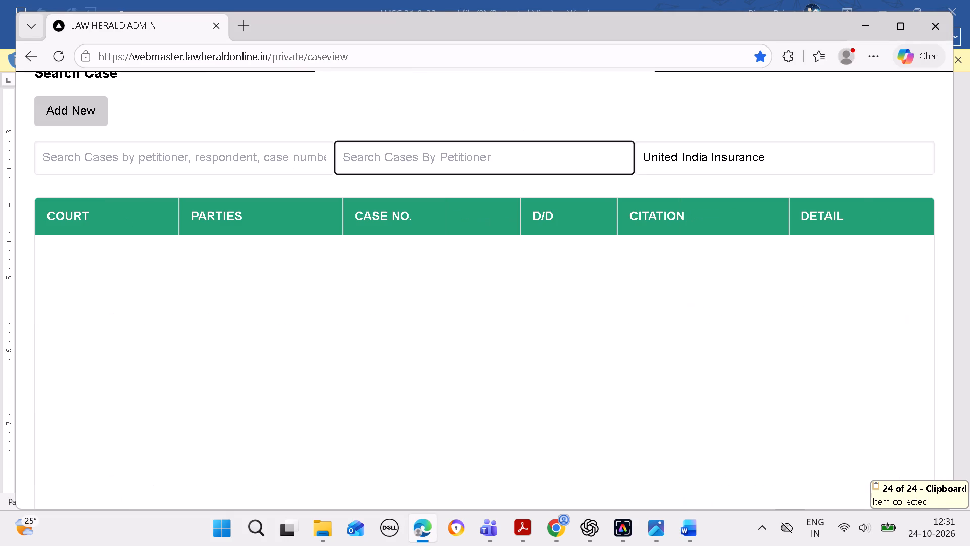
pyautogui.moveTo(787, 157); pyautogui.dragTo(577, 157)
pyautogui.press('BackSpace')
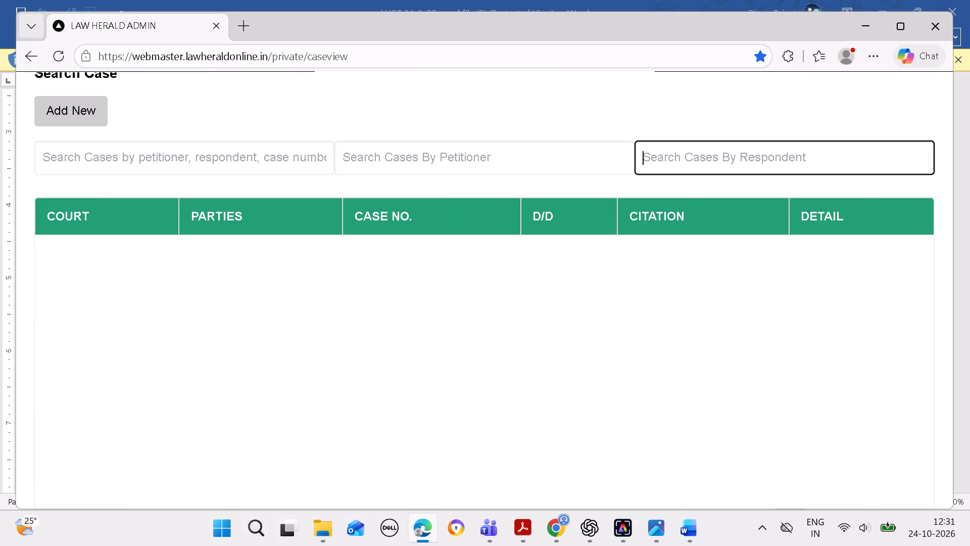
pyautogui.click(422, 154)
pyautogui.hotkey('ctrl', 'v')
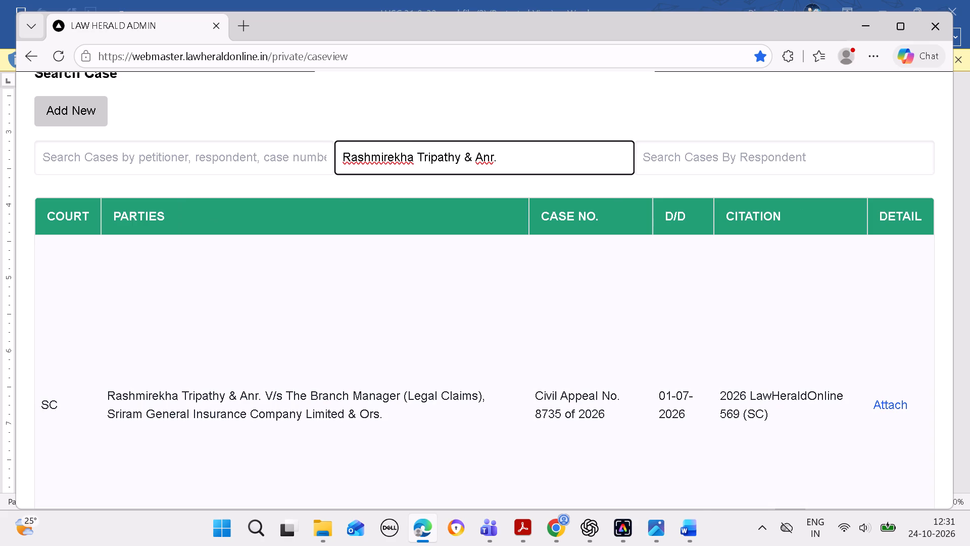
# Check the third citation in the Word file and attach the matching case, 2026 LawHeraldOnline 569 (SC), in Edge.
pyautogui.click(692, 529)
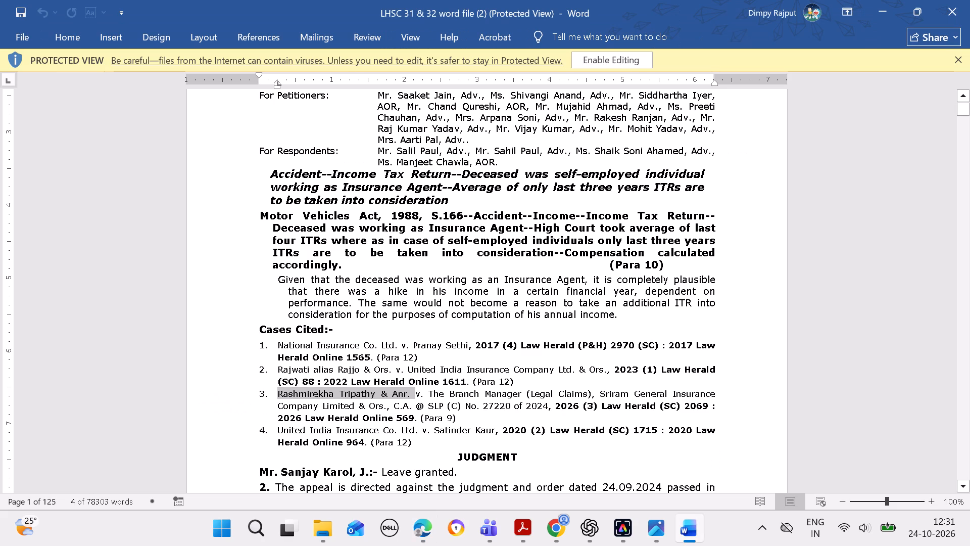
pyautogui.click(430, 531)
pyautogui.click(891, 405)
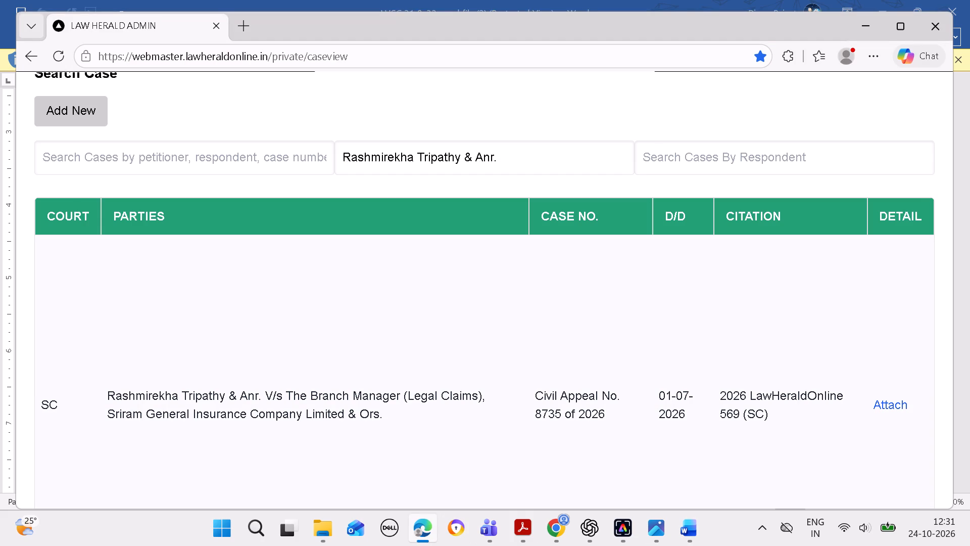
pyautogui.click(627, 167)
pyautogui.scroll(-8, 635, 306)
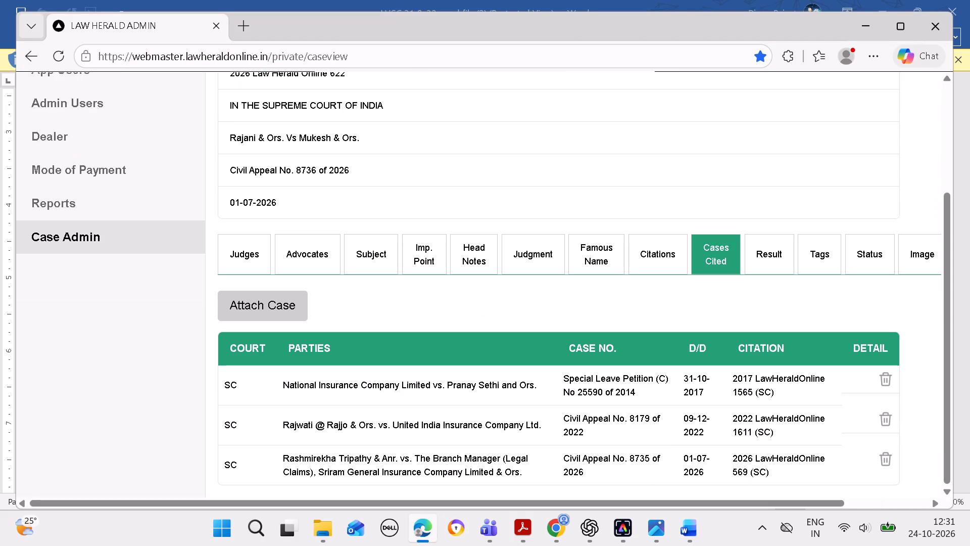
# Copy "United India Insurance" from the fourth cited case in Word and use it as the petitioner in a new Edge case search.
pyautogui.click(693, 518)
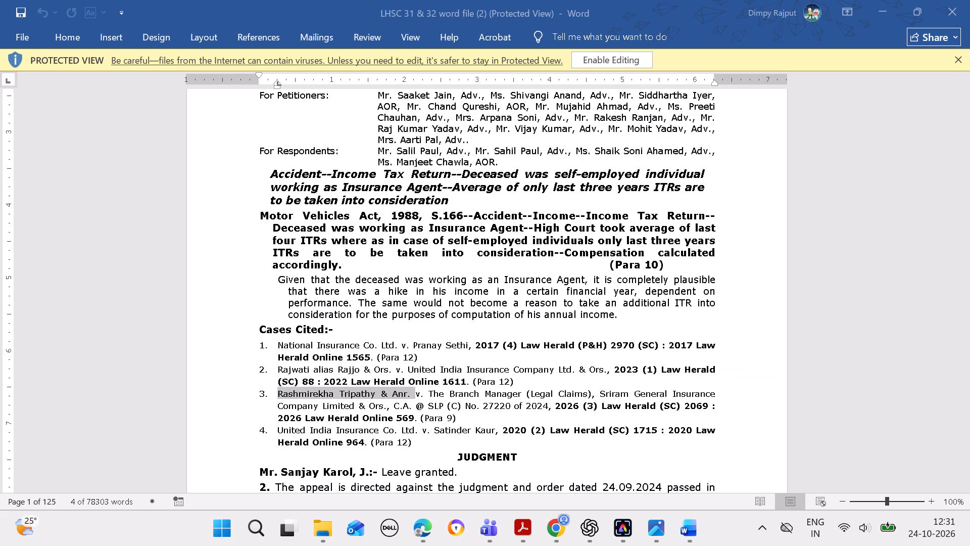
pyautogui.moveTo(276, 427); pyautogui.dragTo(396, 429)
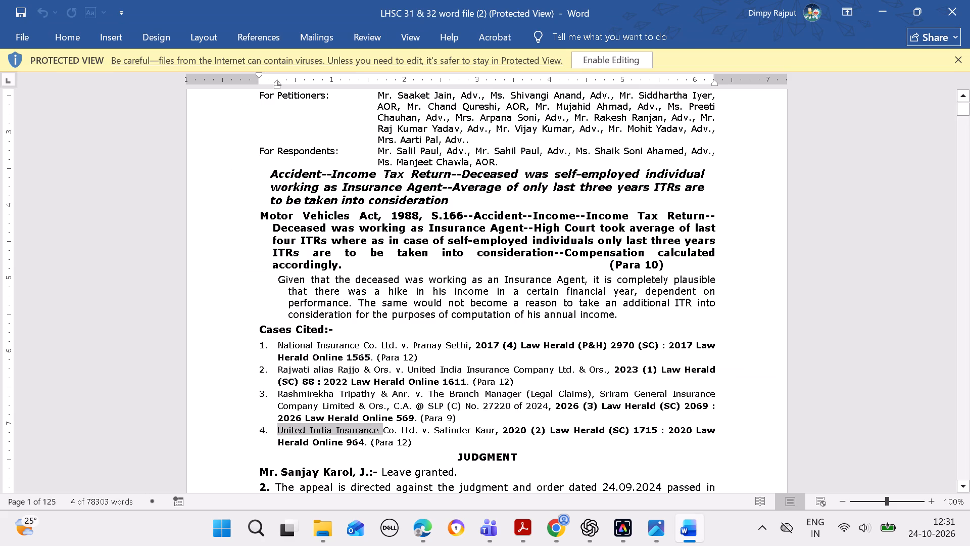
pyautogui.moveTo(396, 429); pyautogui.dragTo(378, 428)
pyautogui.hotkey('ctrl', 'c')
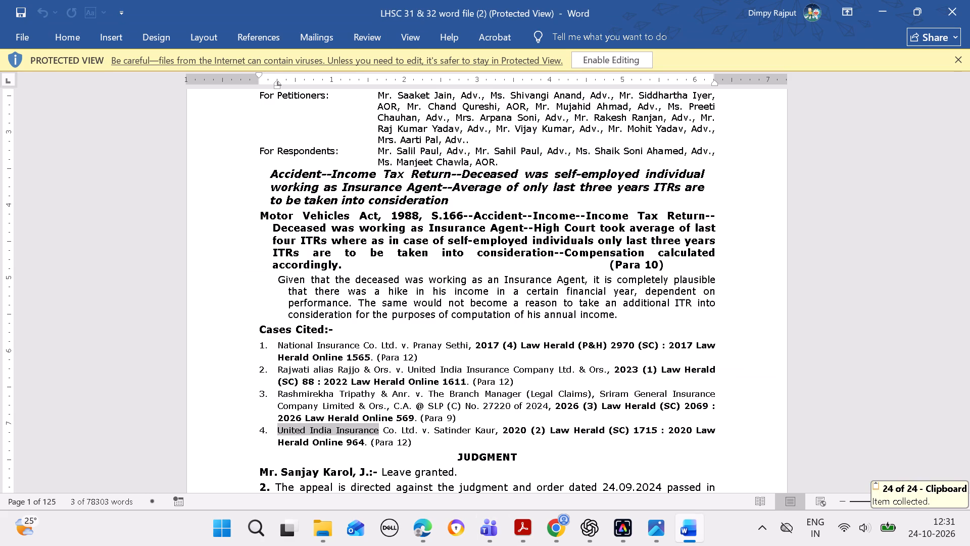
pyautogui.click(429, 522)
pyautogui.click(294, 301)
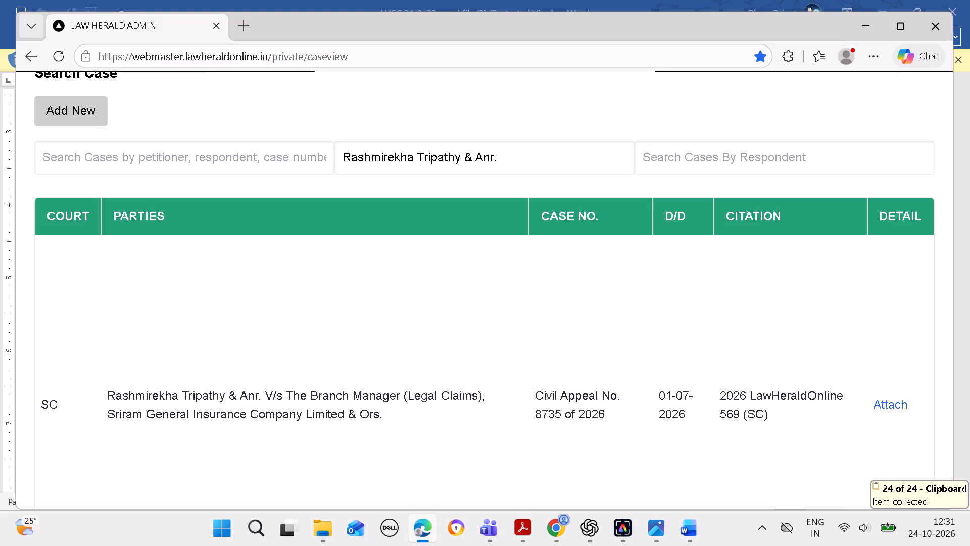
pyautogui.moveTo(549, 166); pyautogui.dragTo(344, 158)
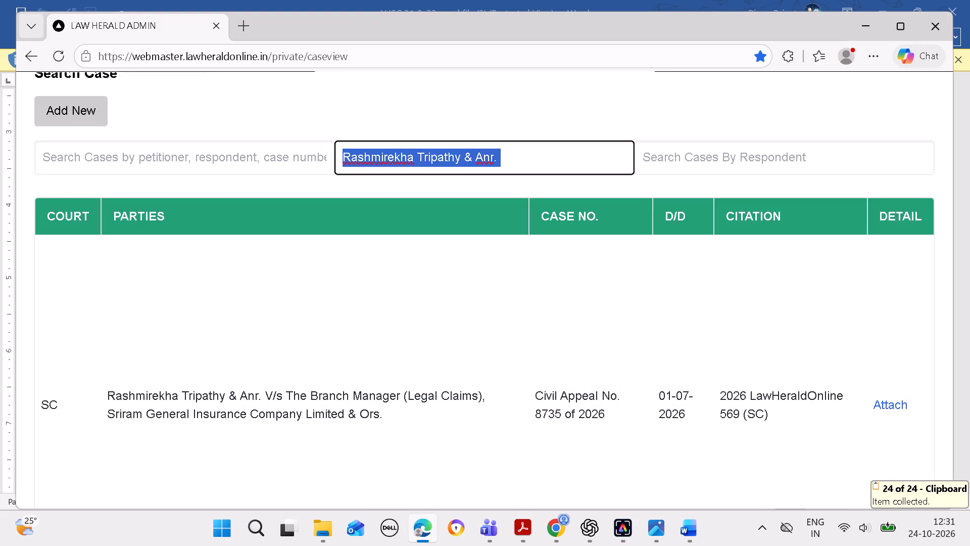
pyautogui.press('BackSpace')
pyautogui.hotkey('ctrl', 'v')
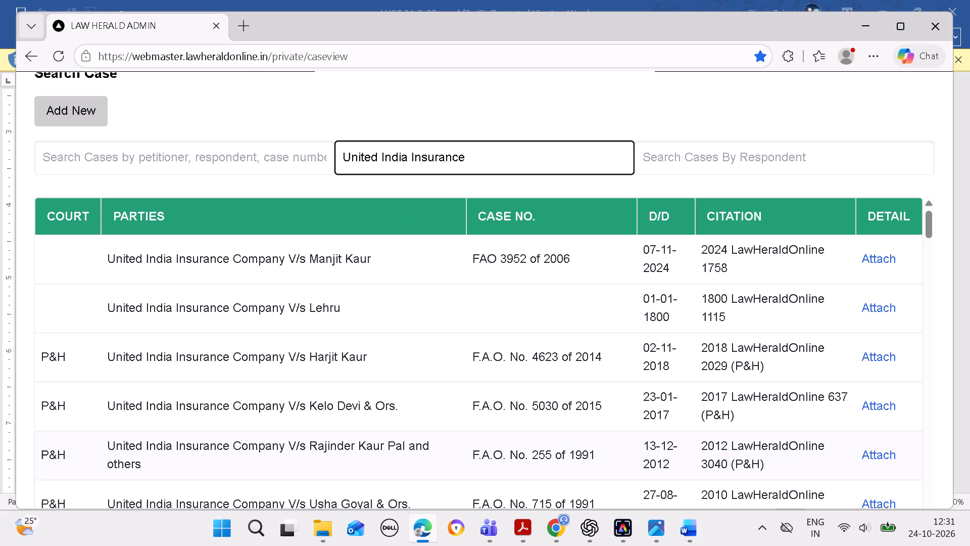
# Copy the fourth cited case's respondent name from Word and add it as the respondent in the Edge case search.
pyautogui.click(690, 531)
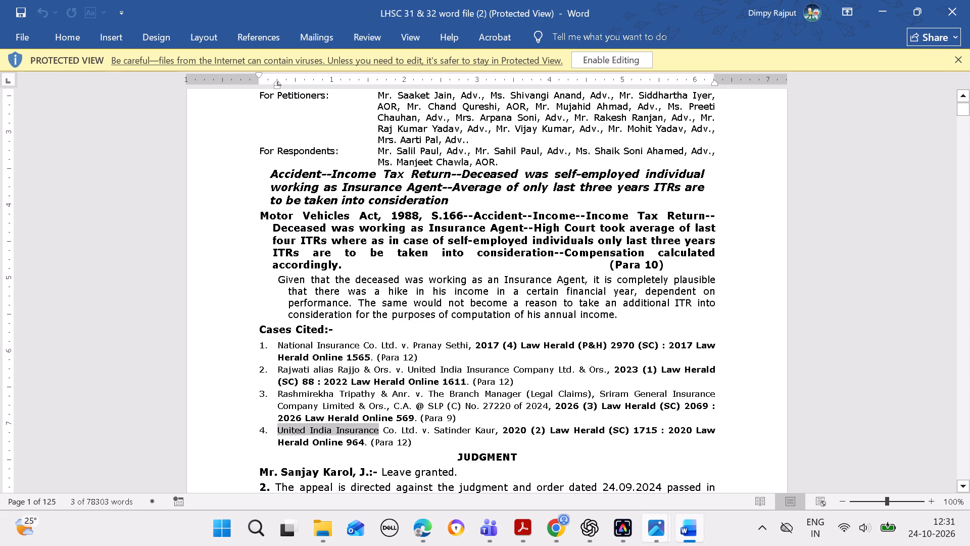
pyautogui.moveTo(432, 431); pyautogui.dragTo(487, 433)
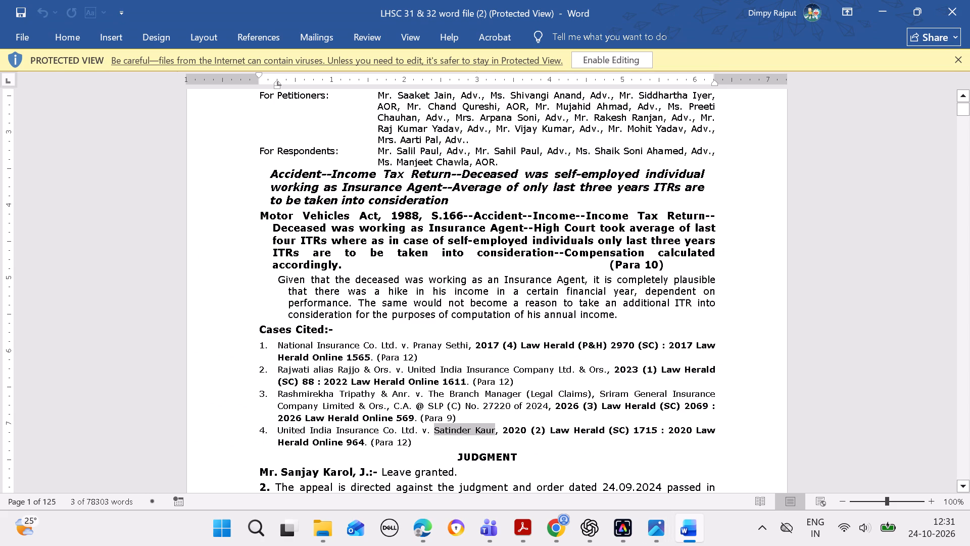
pyautogui.moveTo(487, 433); pyautogui.dragTo(487, 432)
pyautogui.hotkey('ctrl', 'c')
pyautogui.click(435, 529)
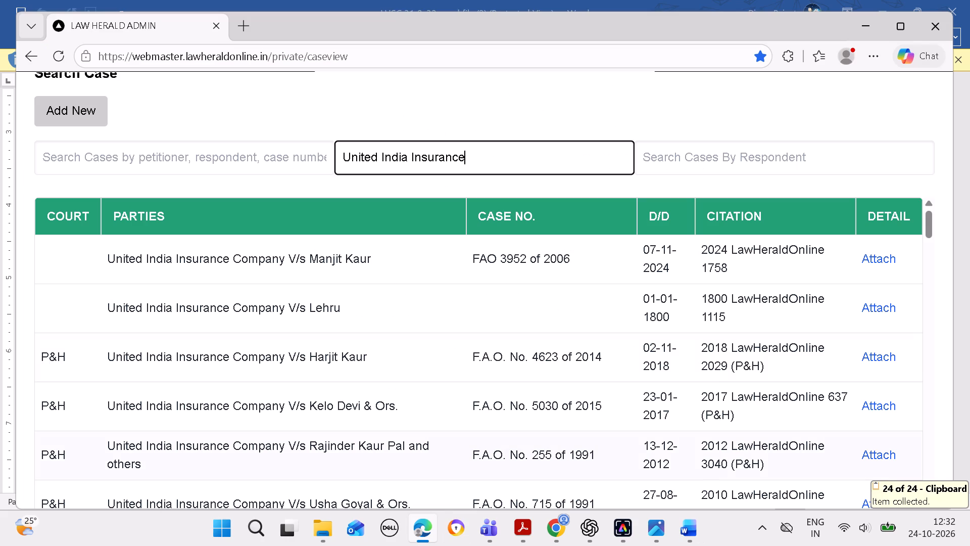
pyautogui.click(799, 163)
pyautogui.hotkey('ctrl', 'b')
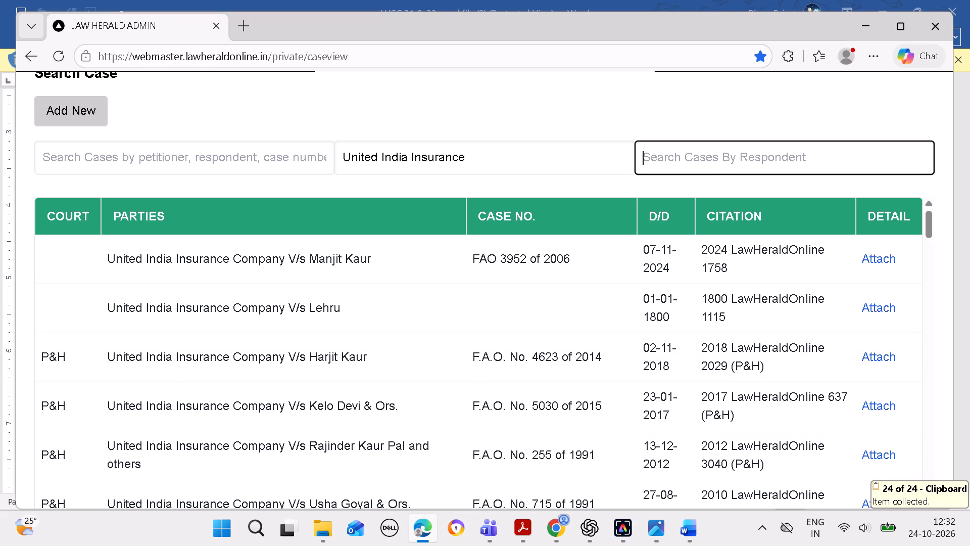
pyautogui.hotkey('ctrl', 'v')
# Check the fourth citation in the Word file and attach the matching case, 2020 LawHeraldOnline 964 (SC), in Edge.
pyautogui.click(699, 527)
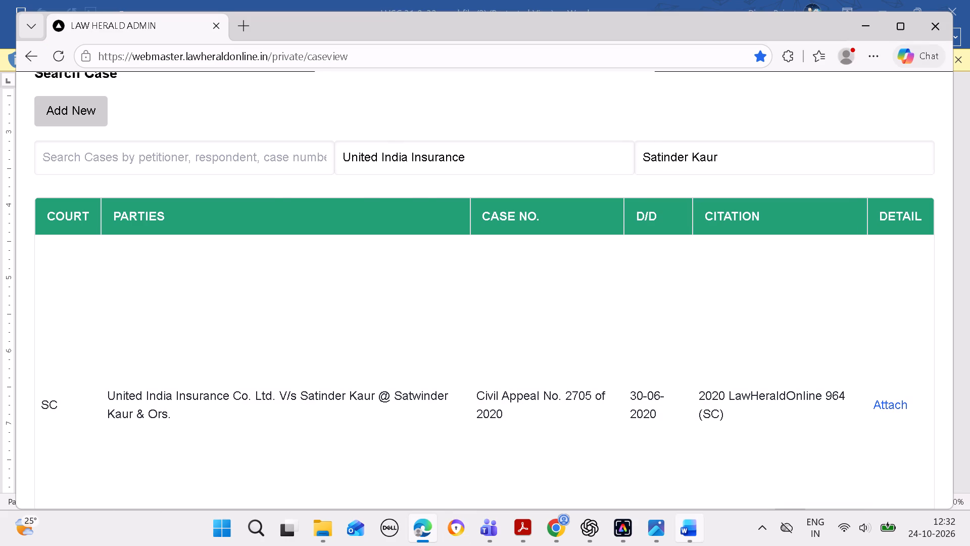
pyautogui.click(423, 531)
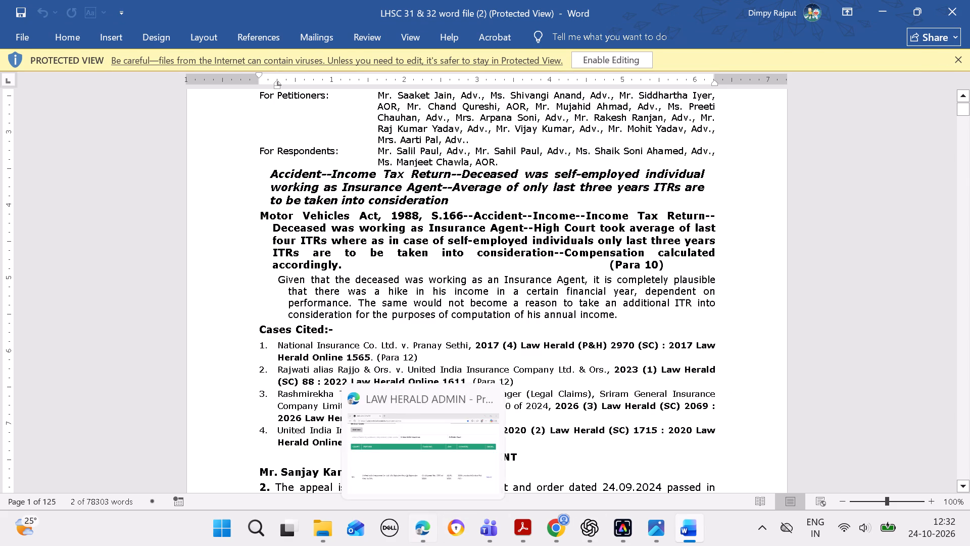
pyautogui.click(889, 405)
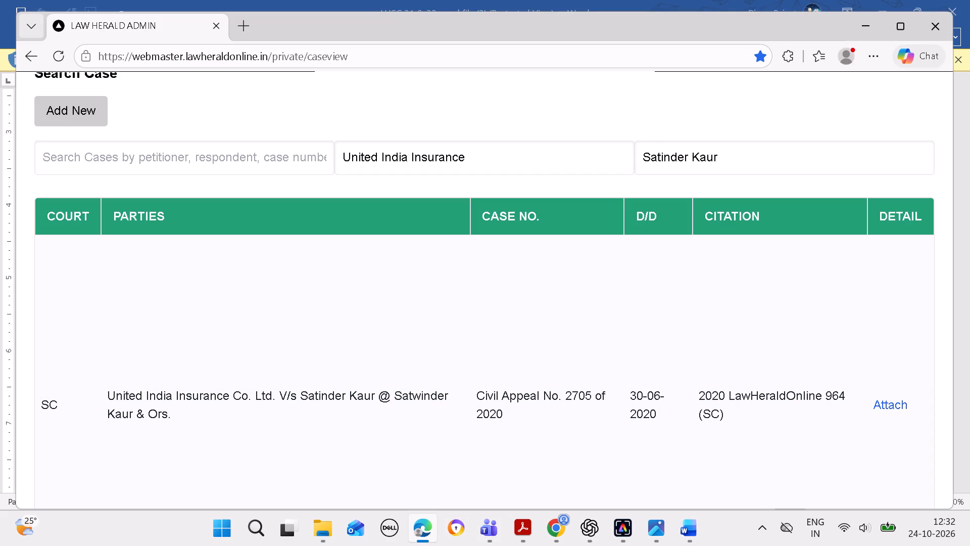
pyautogui.click(630, 162)
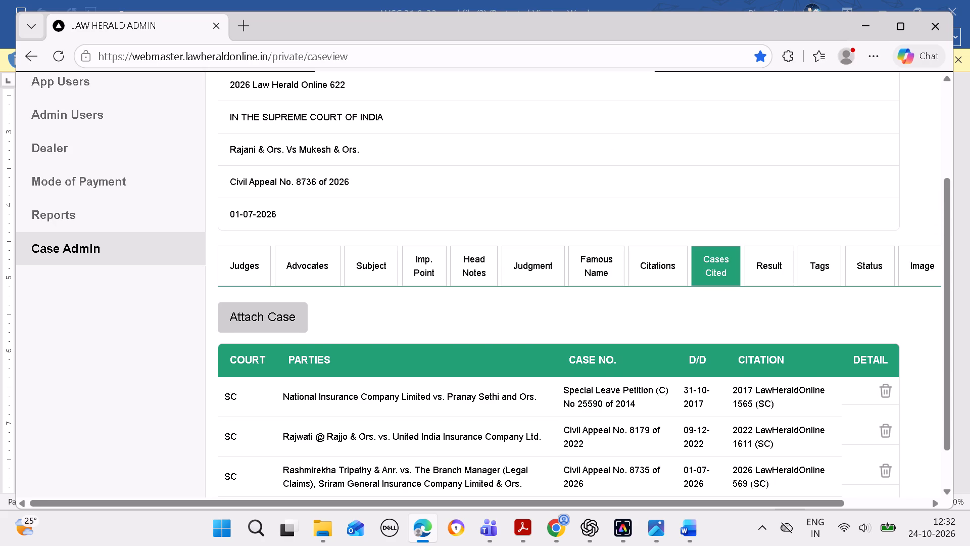
pyautogui.scroll(-5, 595, 288)
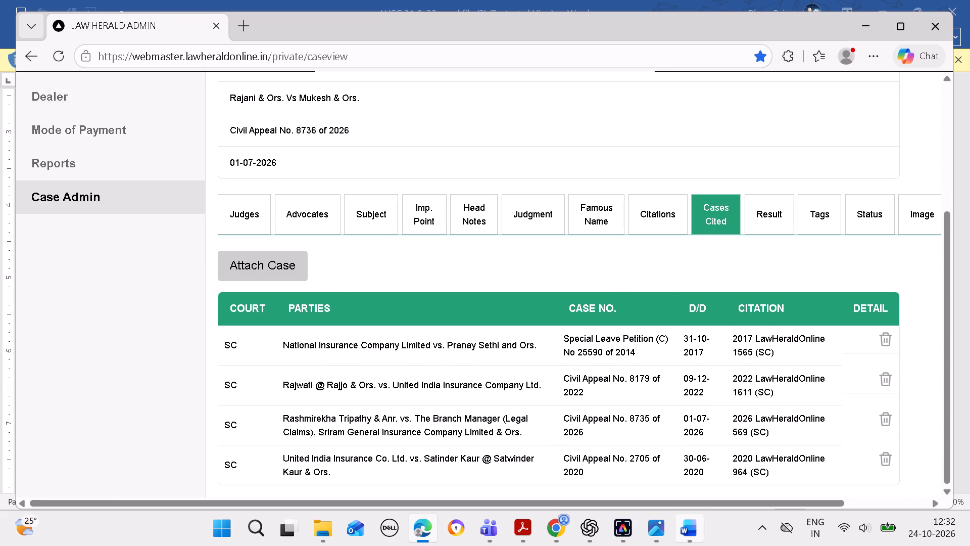
# Copy the full judgment text from the Word file, from the JUDGMENT heading through paragraph 15 and its closing dashed line.
pyautogui.click(684, 529)
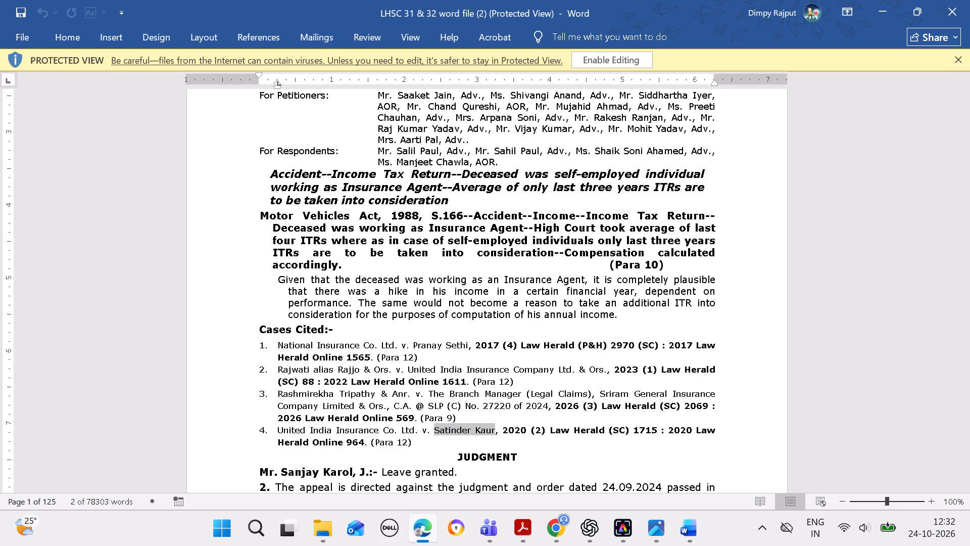
pyautogui.moveTo(460, 450); pyautogui.dragTo(524, 492)
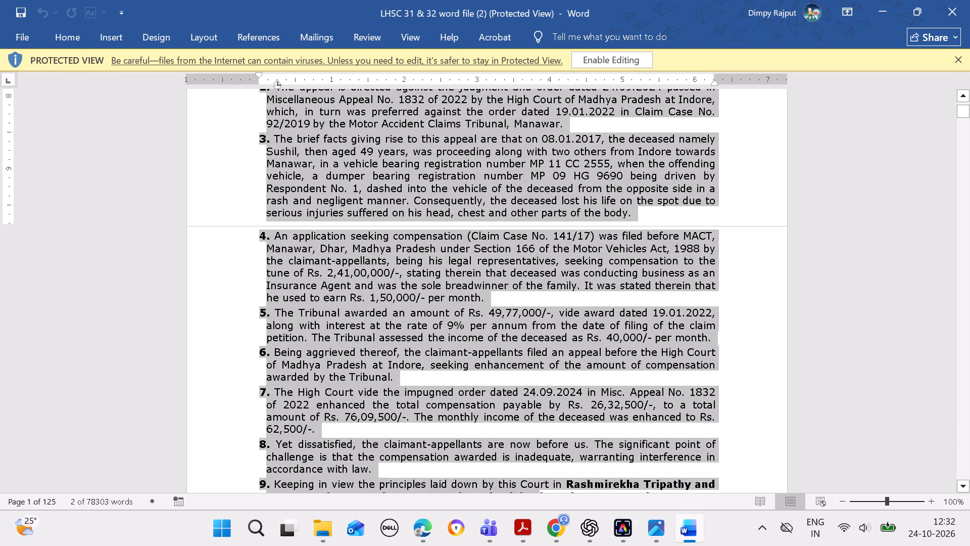
pyautogui.moveTo(524, 492); pyautogui.dragTo(547, 423)
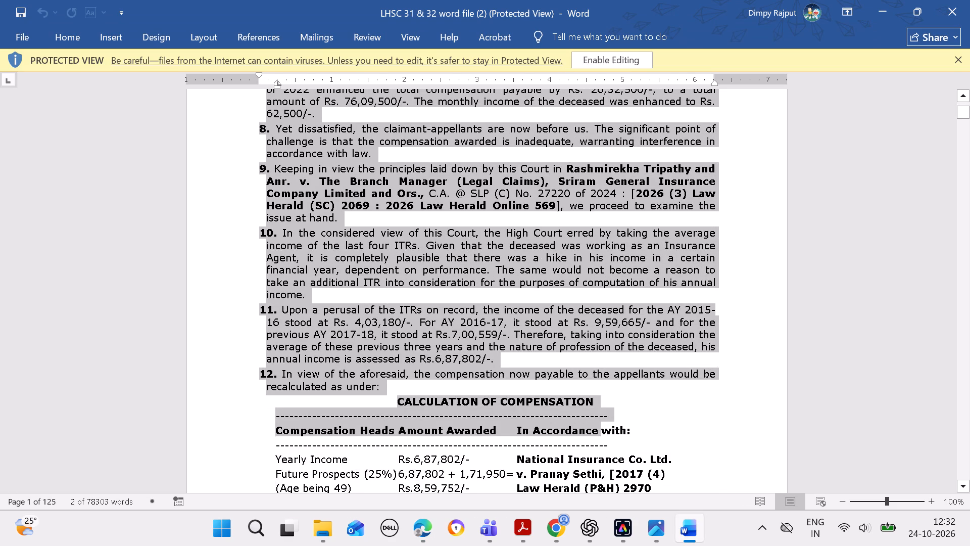
pyautogui.moveTo(547, 423); pyautogui.dragTo(605, 506)
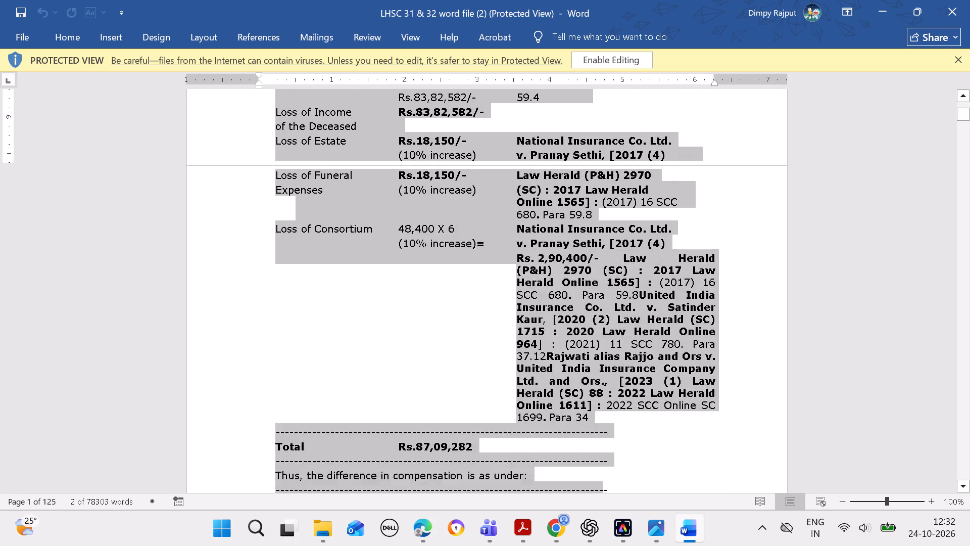
pyautogui.moveTo(605, 506); pyautogui.dragTo(583, 336)
pyautogui.hotkey('ctrl', 'c')
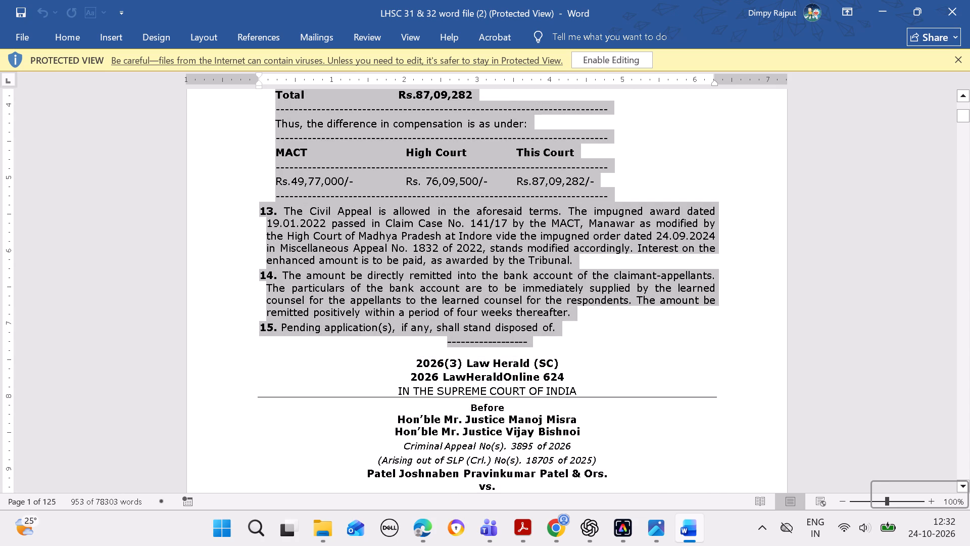
# Paste the copied judgment text into the record's empty Judgment editor in Edge.
pyautogui.click(424, 526)
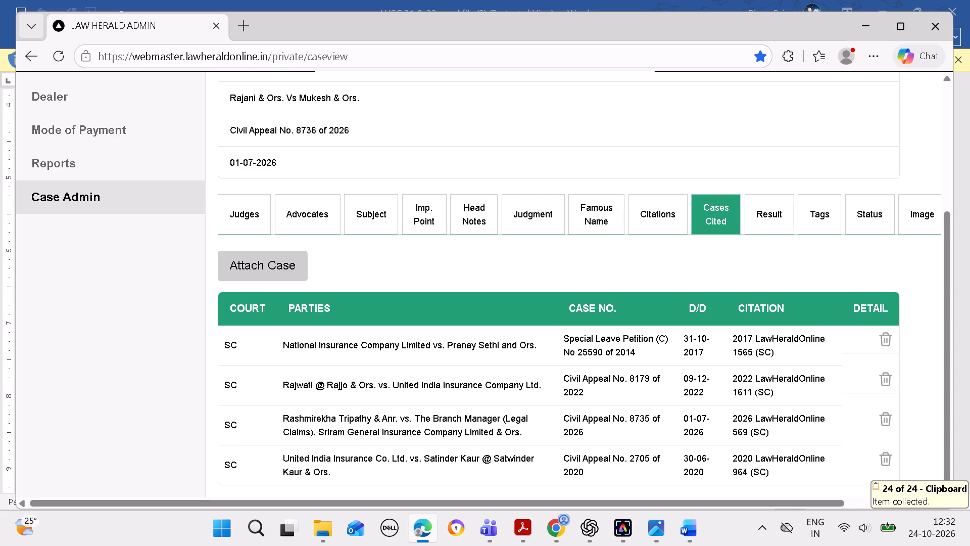
pyautogui.click(532, 219)
pyautogui.click(504, 346)
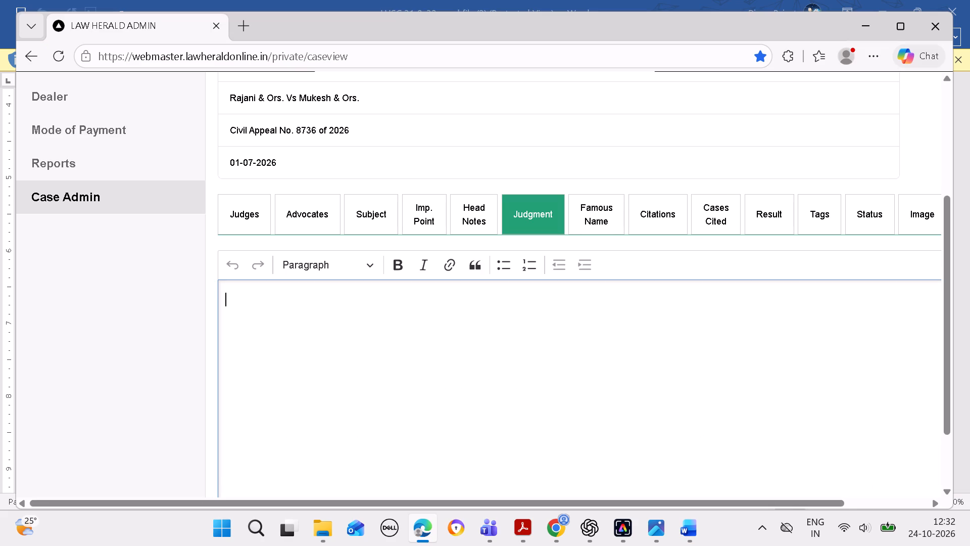
pyautogui.hotkey('ctrl', 'v')
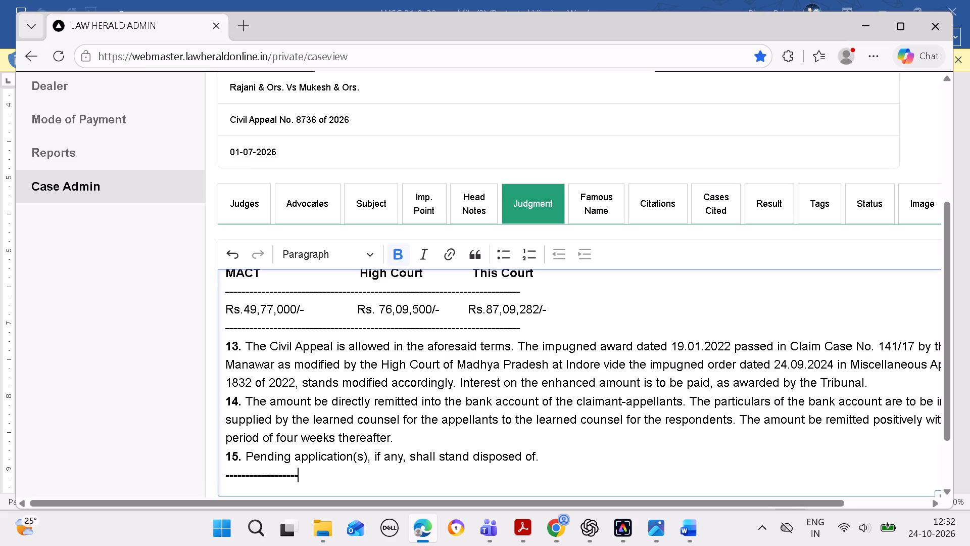
# Extend the dashed line at the end of the judgment by six dashes and remove its bold formatting.
pyautogui.press('-')
pyautogui.press('-')
pyautogui.press('-')
pyautogui.press('-')
pyautogui.press('-')
pyautogui.press('-')
pyautogui.moveTo(352, 466); pyautogui.dragTo(244, 480)
pyautogui.click(362, 487)
pyautogui.moveTo(351, 476); pyautogui.dragTo(282, 476)
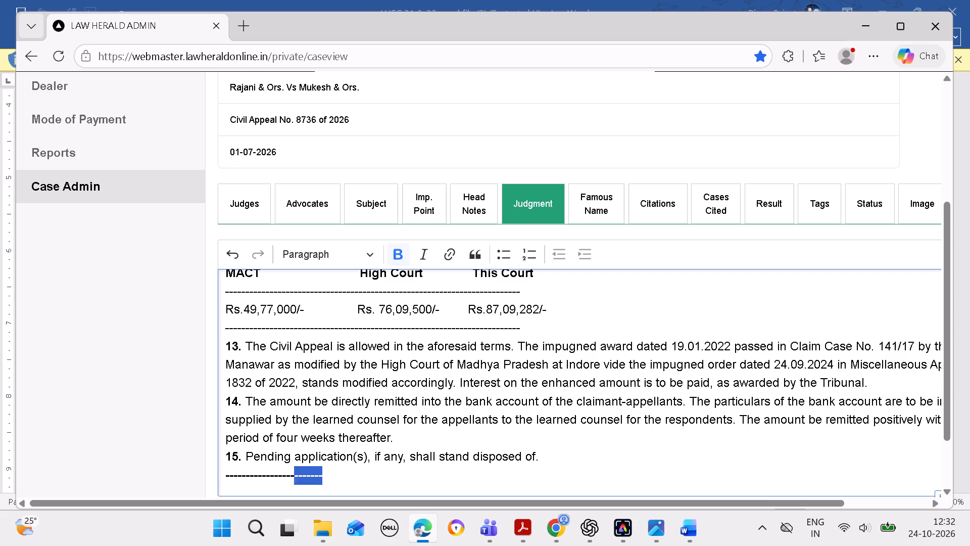
pyautogui.moveTo(282, 476); pyautogui.dragTo(196, 476)
pyautogui.hotkey('ctrl', 'b')
pyautogui.click(354, 478)
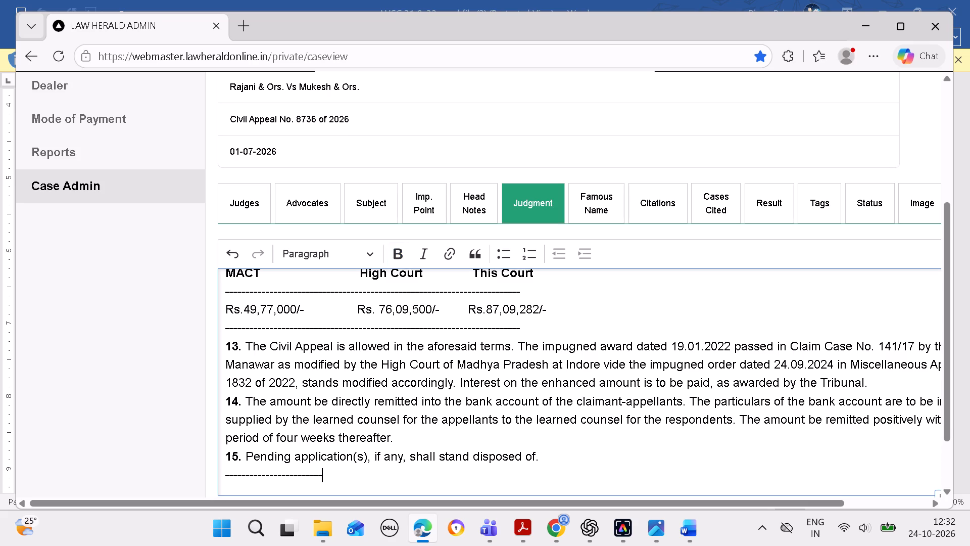
# Review the beginning and end of the pasted judgment and save it to the record with Update.
pyautogui.moveTo(943, 351); pyautogui.dragTo(952, 381)
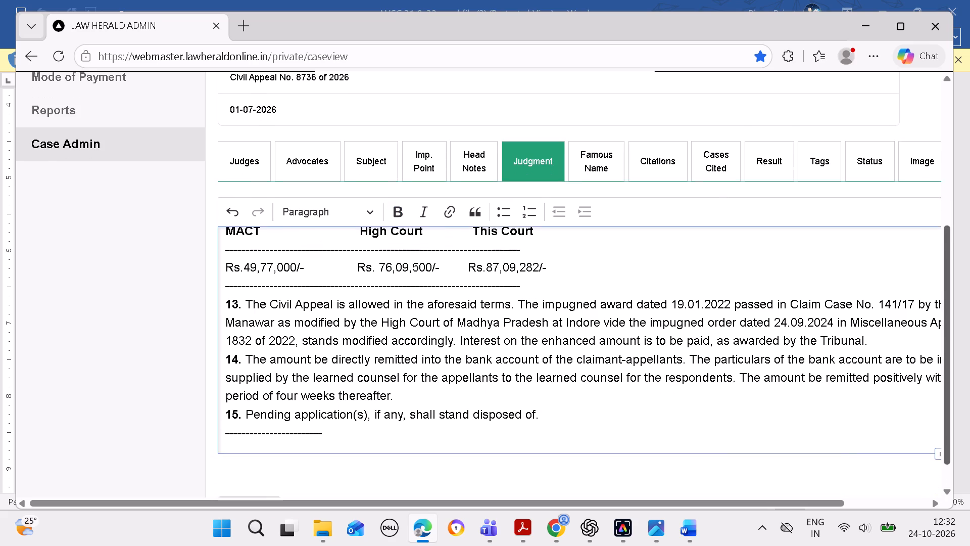
pyautogui.moveTo(952, 381); pyautogui.dragTo(959, 427)
pyautogui.scroll(-2, 583, 363)
pyautogui.scroll(5, 583, 363)
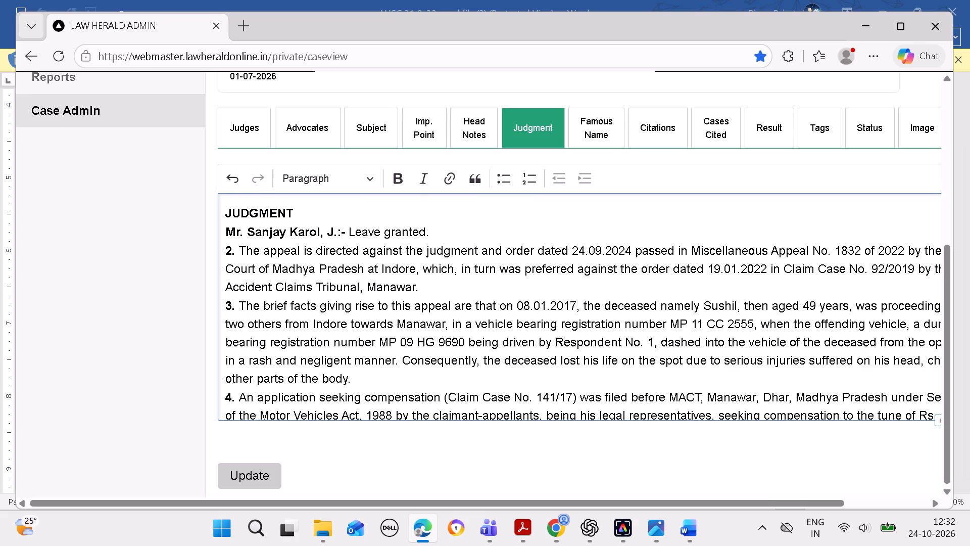
pyautogui.scroll(-6, 578, 363)
pyautogui.click(245, 470)
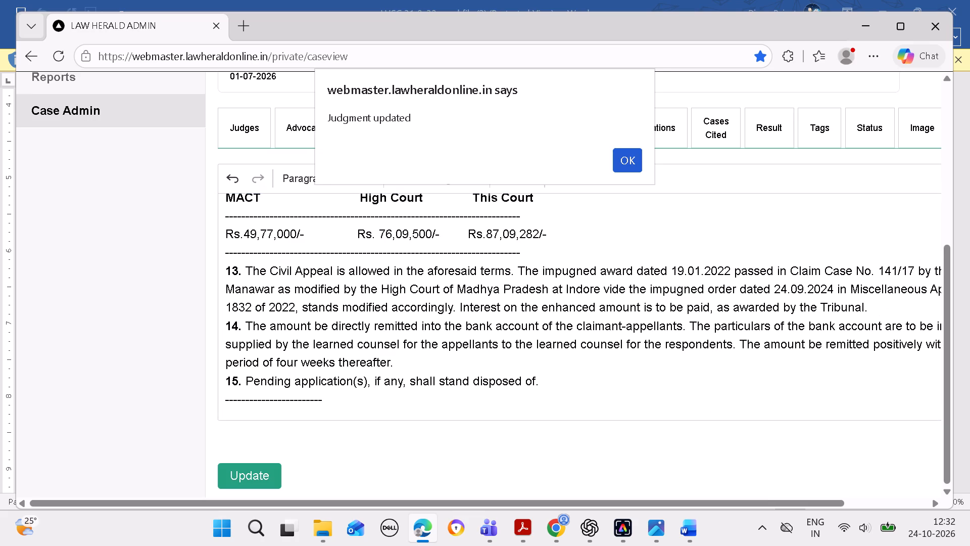
pyautogui.click(627, 162)
pyautogui.click(259, 465)
pyautogui.click(624, 163)
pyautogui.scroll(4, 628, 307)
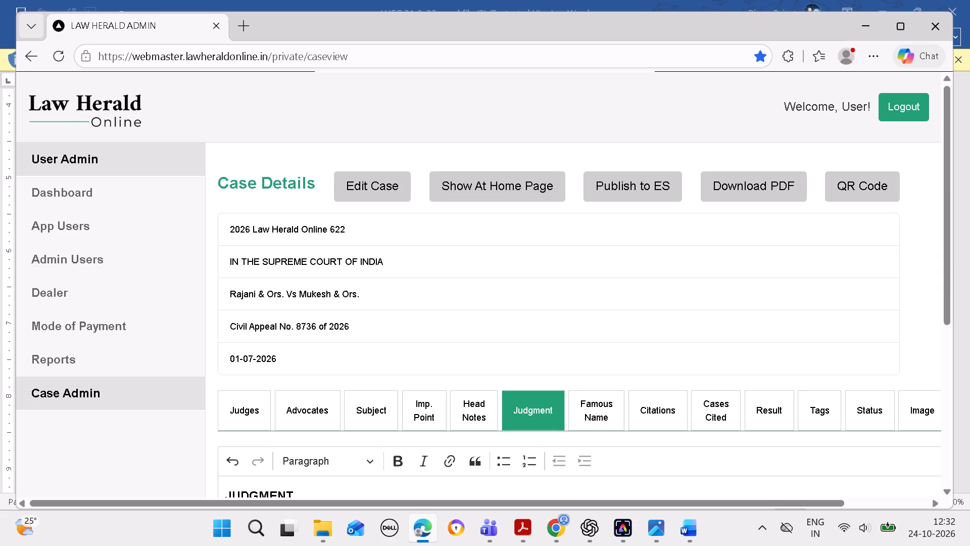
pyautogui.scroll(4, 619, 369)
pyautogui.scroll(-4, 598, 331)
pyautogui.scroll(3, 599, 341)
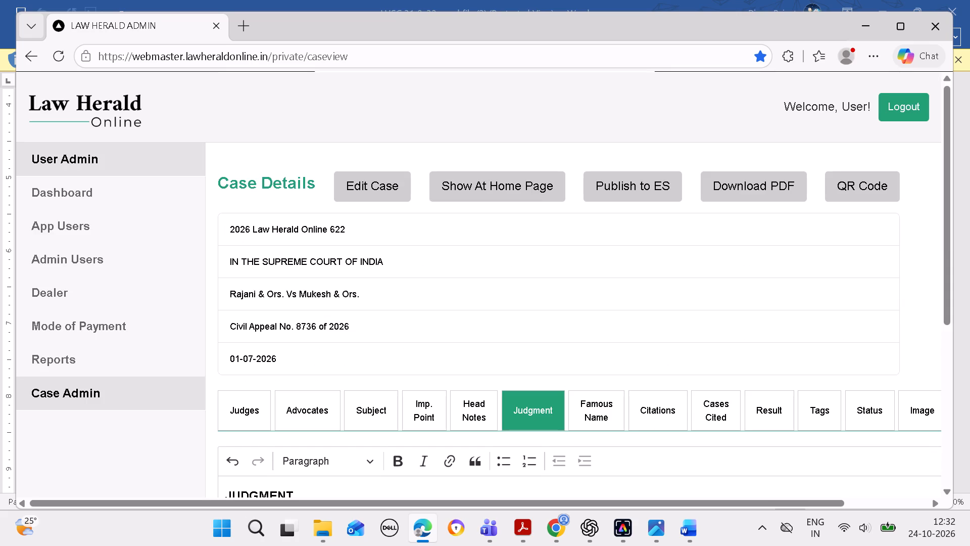
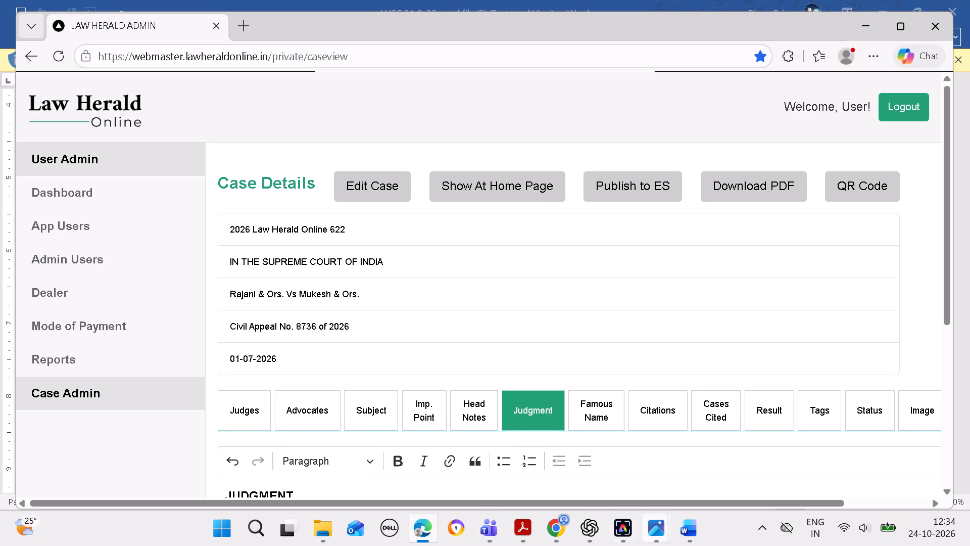
# Check the headnote and subject entries saved in the record for Civil Appeal No. 8736 of 2026.
pyautogui.click(475, 418)
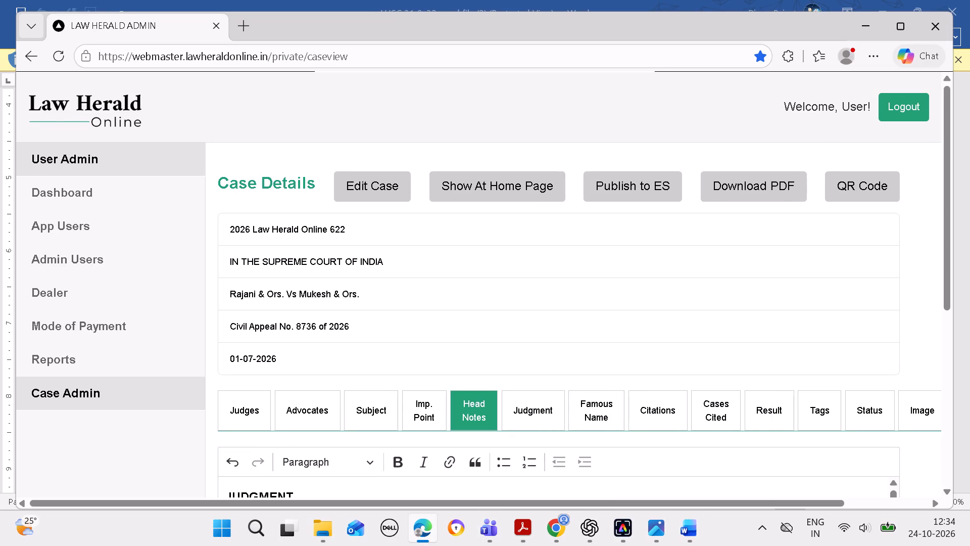
pyautogui.scroll(-3, 443, 424)
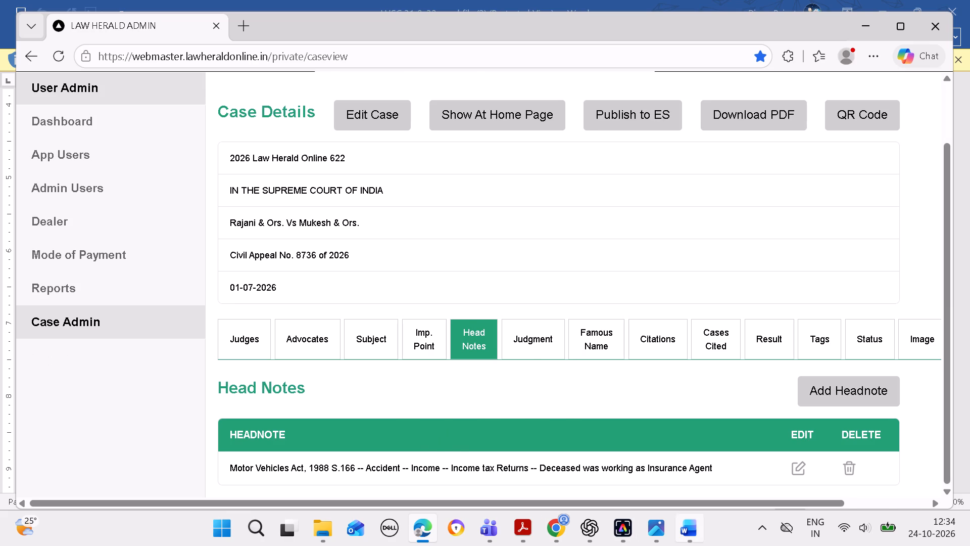
pyautogui.click(694, 524)
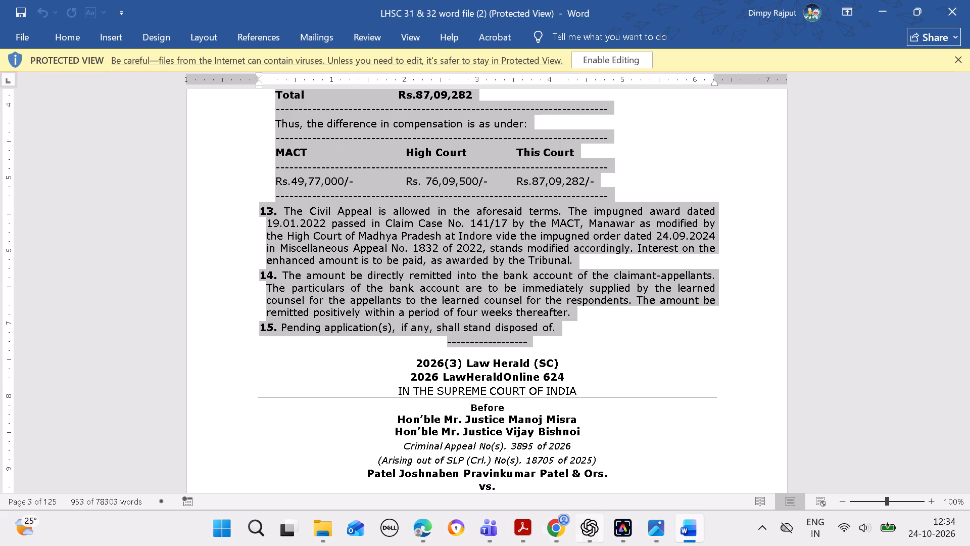
pyautogui.moveTo(427, 526); pyautogui.dragTo(427, 521)
pyautogui.click(421, 532)
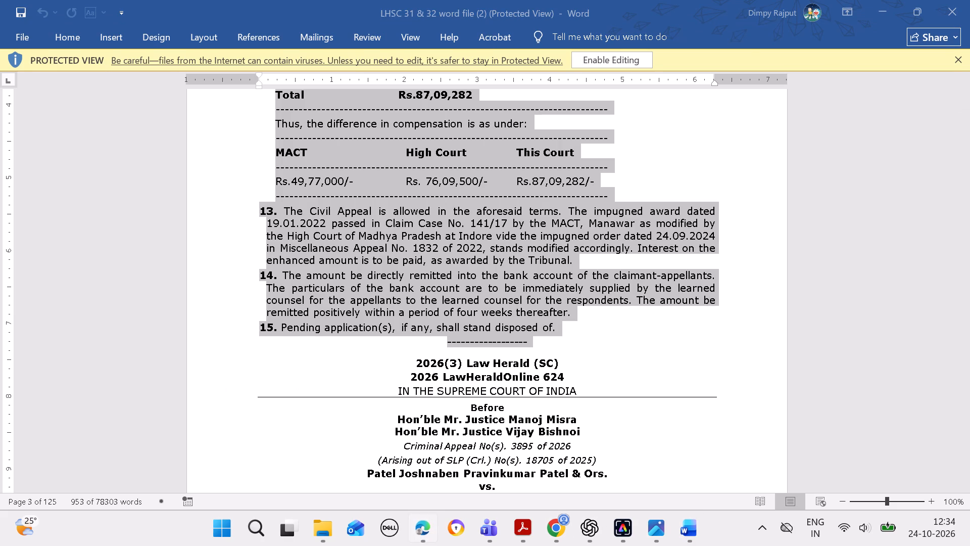
pyautogui.click(376, 333)
pyautogui.scroll(-5, 373, 330)
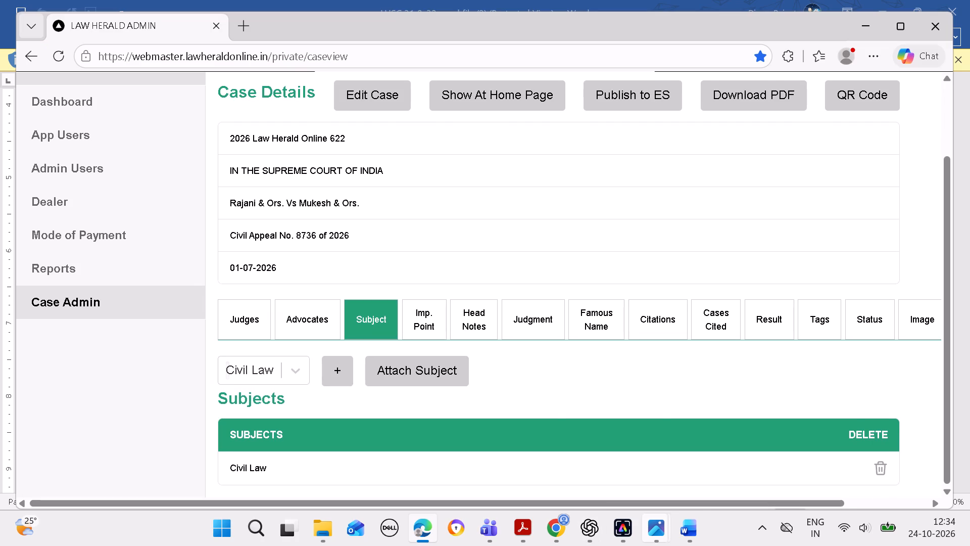
# Switch to Word and copy the next judgment's case number, 3895 of 2026, from its Criminal Appeal line.
pyautogui.click(691, 529)
pyautogui.press('Down')
pyautogui.press('Down')
pyautogui.press('Down')
pyautogui.press('Down')
pyautogui.press('Down')
pyautogui.press('Down')
pyautogui.press('Down')
pyautogui.press('Down')
pyautogui.press('Down')
pyautogui.press('Down')
pyautogui.press('Down')
pyautogui.press('Down')
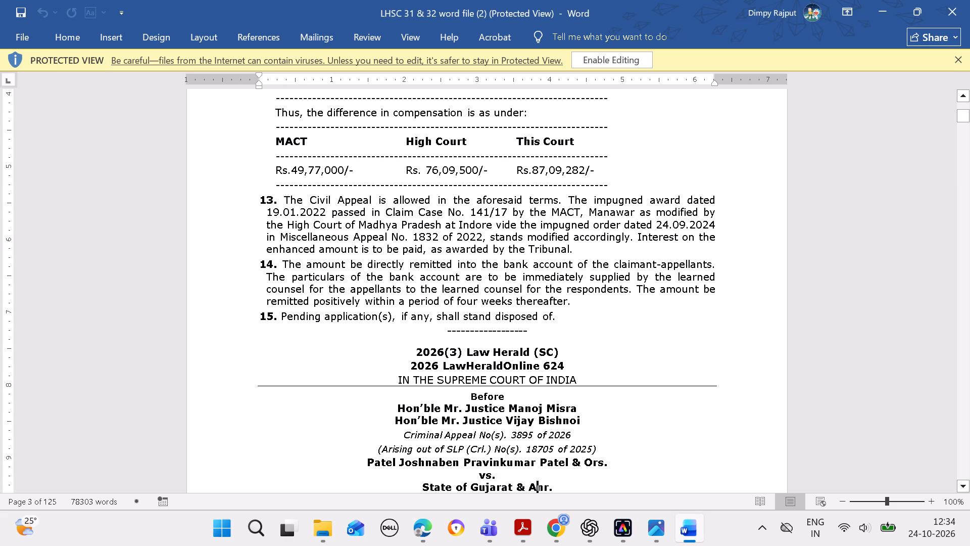
pyautogui.moveTo(513, 436); pyautogui.dragTo(562, 432)
pyautogui.hotkey('ctrl', 'c')
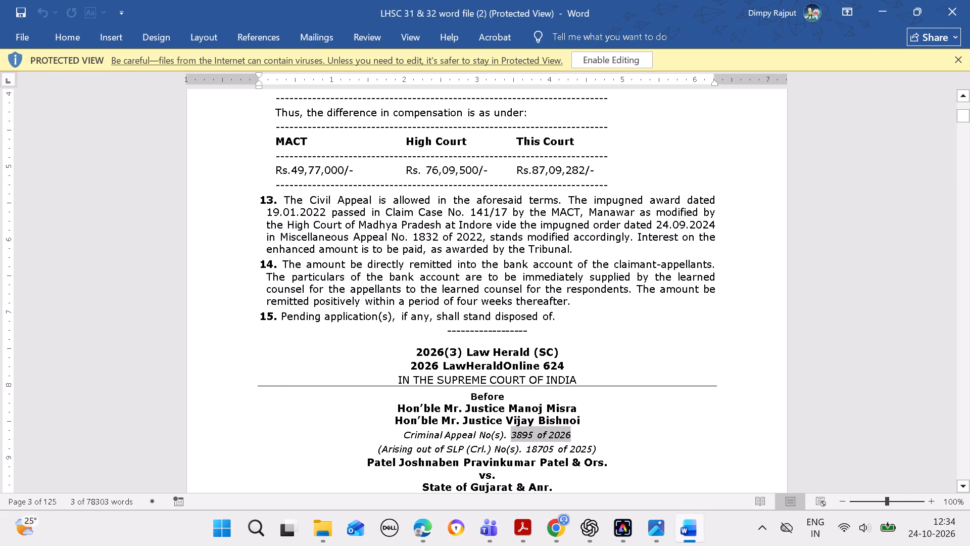
# In Edge, search the Case Admin cases for number 3895 of year 2026 and open the matching record.
pyautogui.click(426, 525)
pyautogui.click(79, 301)
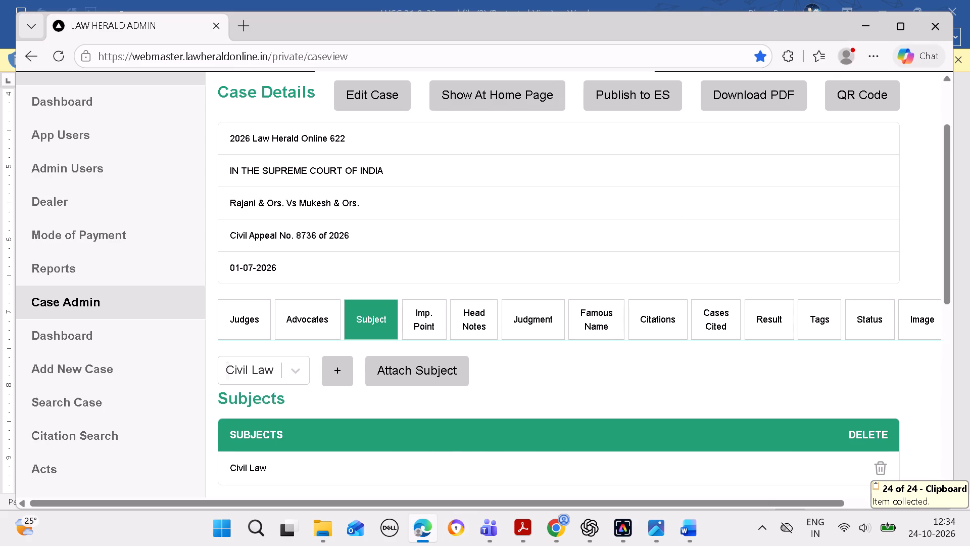
pyautogui.click(83, 404)
pyautogui.click(310, 204)
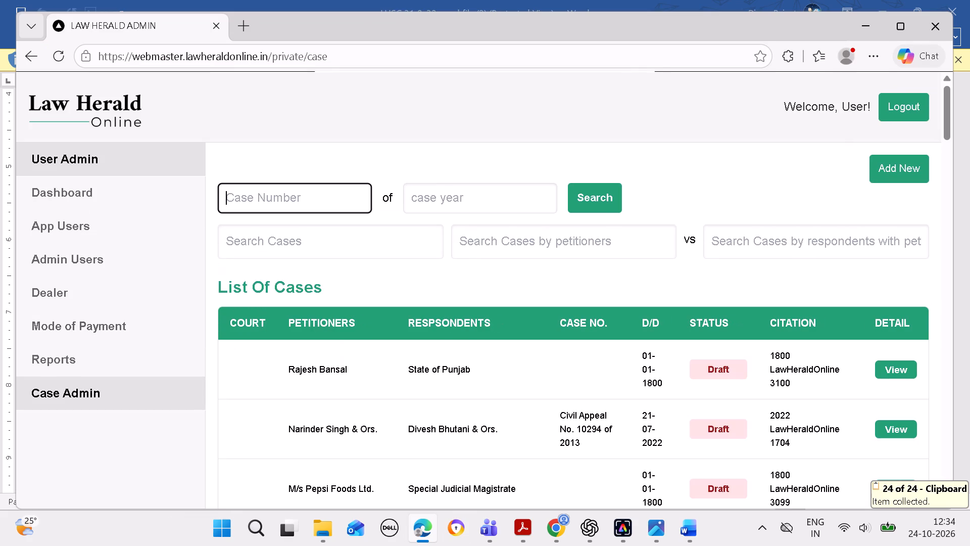
pyautogui.hotkey('ctrl', 'v')
pyautogui.click(438, 192)
pyautogui.hotkey('ctrl', 'v')
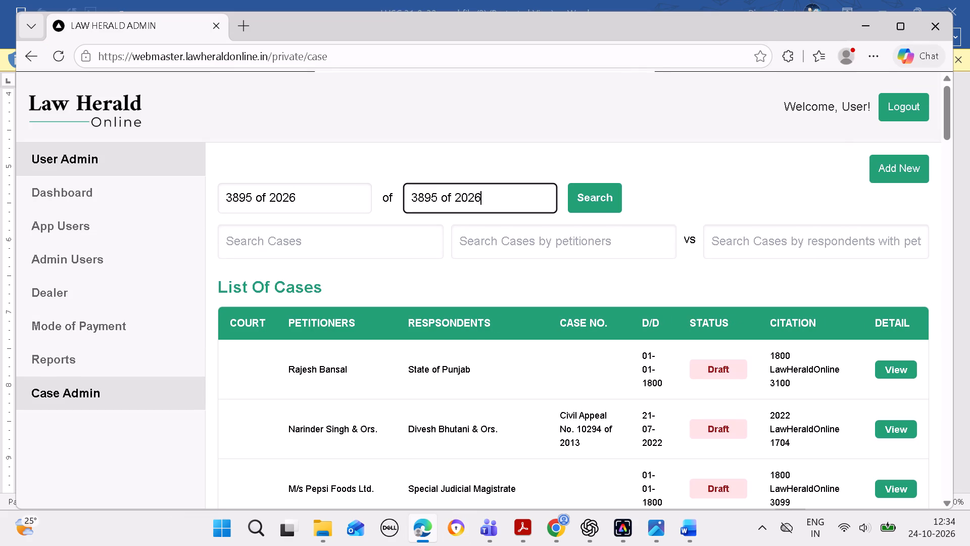
pyautogui.click(454, 203)
pyautogui.press('BackSpace')
pyautogui.press('BackSpace')
pyautogui.press('BackSpace')
pyautogui.press('BackSpace')
pyautogui.press('BackSpace')
pyautogui.press('BackSpace')
pyautogui.press('BackSpace')
pyautogui.press('BackSpace')
pyautogui.press('BackSpace')
pyautogui.press('BackSpace')
pyautogui.press('BackSpace')
pyautogui.press('BackSpace')
pyautogui.press('BackSpace')
pyautogui.press('BackSpace')
pyautogui.press('BackSpace')
pyautogui.press('BackSpace')
pyautogui.press('BackSpace')
pyautogui.press('BackSpace')
pyautogui.press('BackSpace')
pyautogui.click(327, 194)
pyautogui.press('BackSpace')
pyautogui.press('BackSpace')
pyautogui.press('BackSpace')
pyautogui.press('BackSpace')
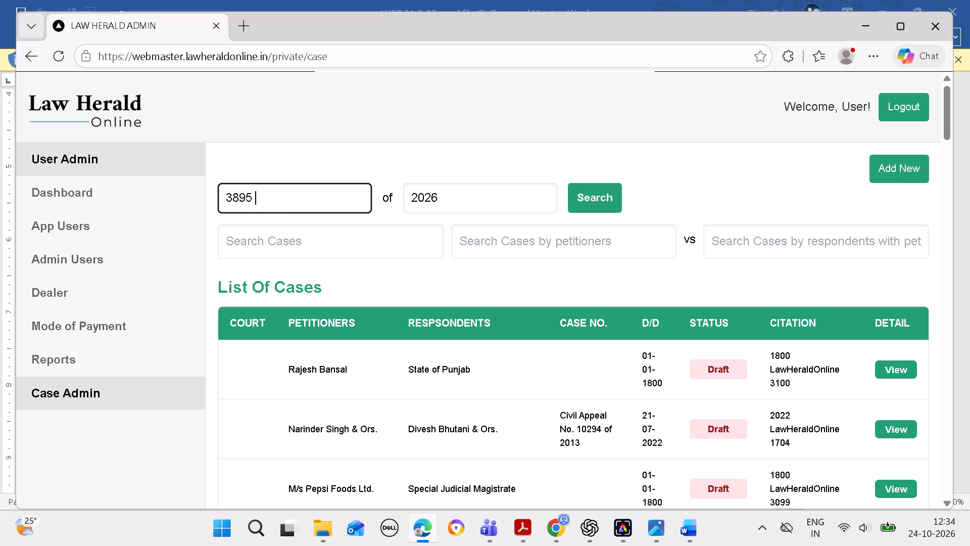
pyautogui.press('BackSpace')
pyautogui.click(587, 203)
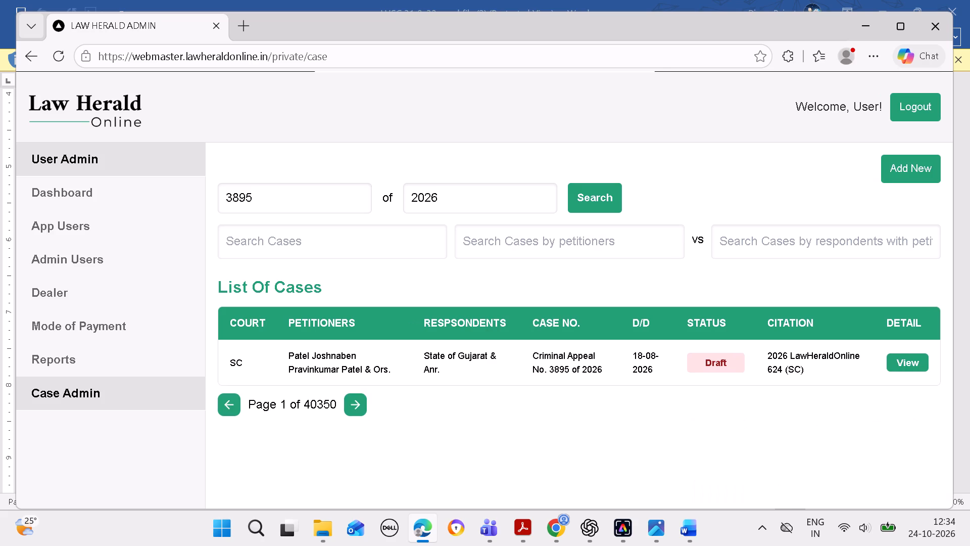
pyautogui.click(898, 360)
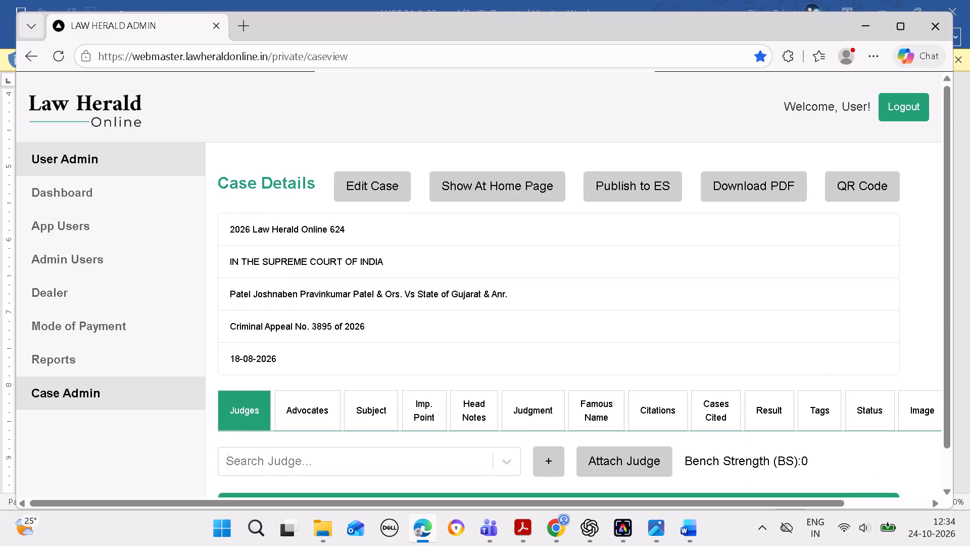
# Copy the first judge's name, Manoj Misra, from the Word file and return to the record in Edge.
pyautogui.scroll(-2, 593, 326)
pyautogui.click(688, 522)
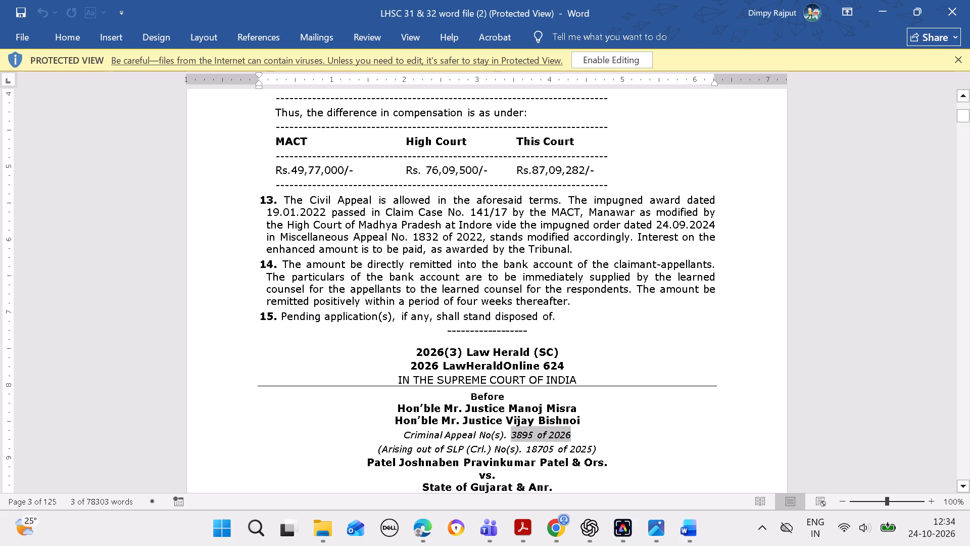
pyautogui.moveTo(510, 407); pyautogui.dragTo(516, 407)
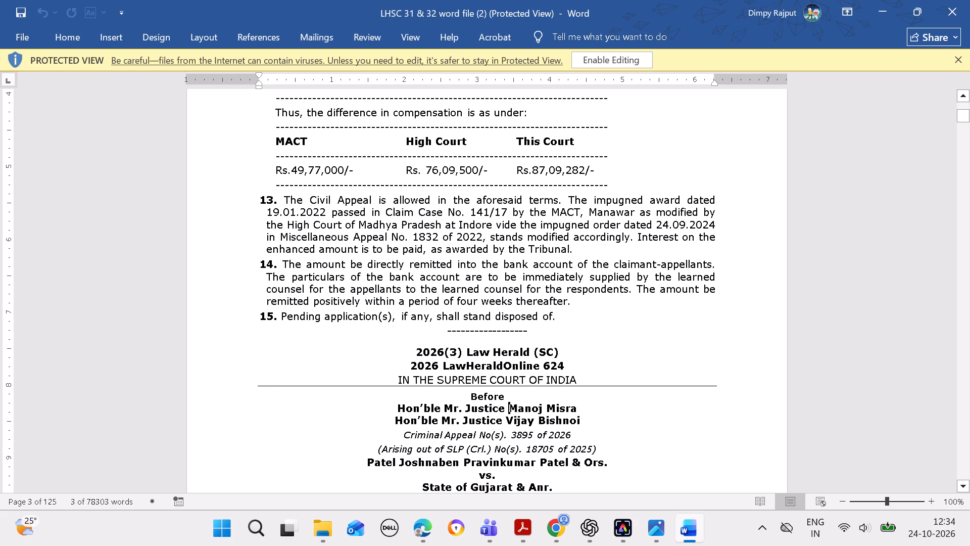
pyautogui.moveTo(516, 407); pyautogui.dragTo(565, 407)
pyautogui.hotkey('ctrl', 'c')
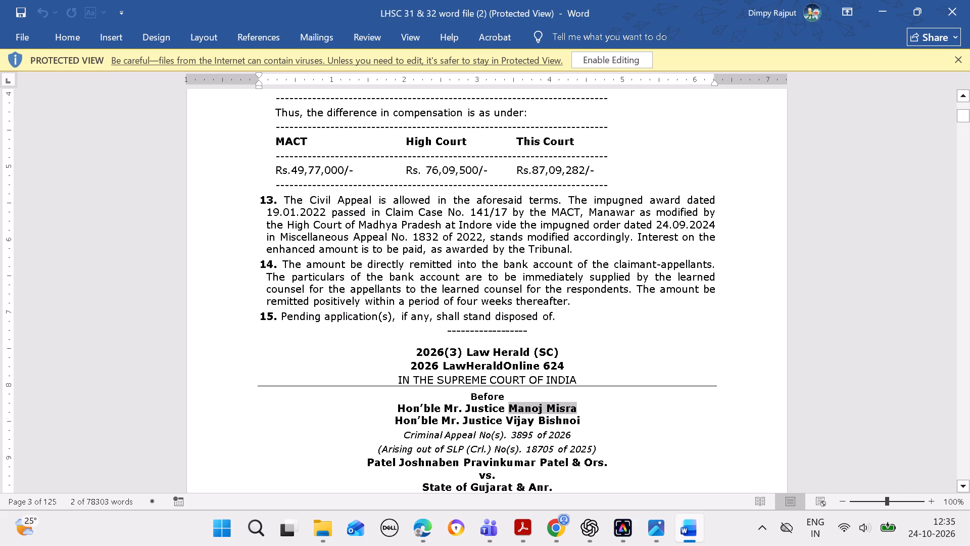
pyautogui.click(419, 524)
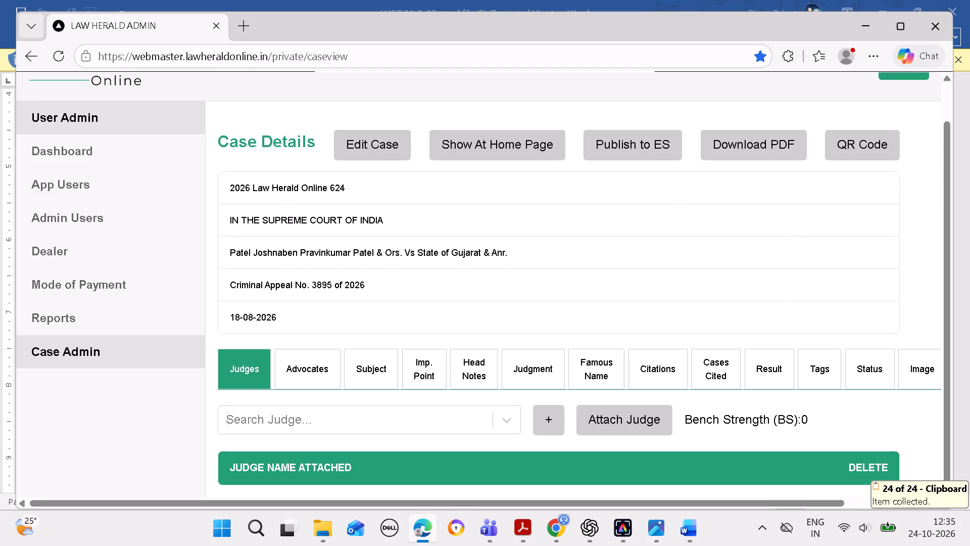
# Attach the judge Manoj Misra to the Criminal Appeal No. 3895 of 2026 record.
pyautogui.click(378, 406)
pyautogui.hotkey('ctrl', 'v')
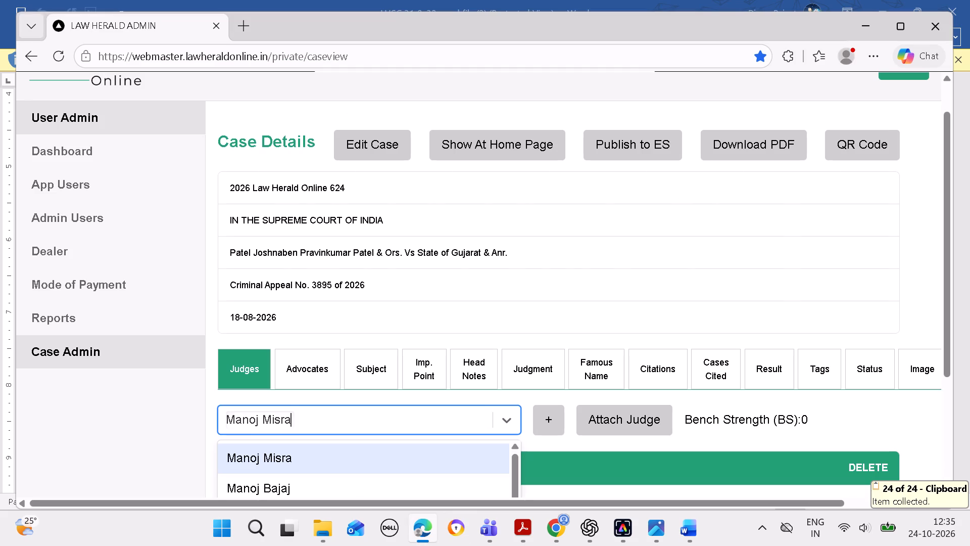
pyautogui.click(423, 458)
pyautogui.click(625, 416)
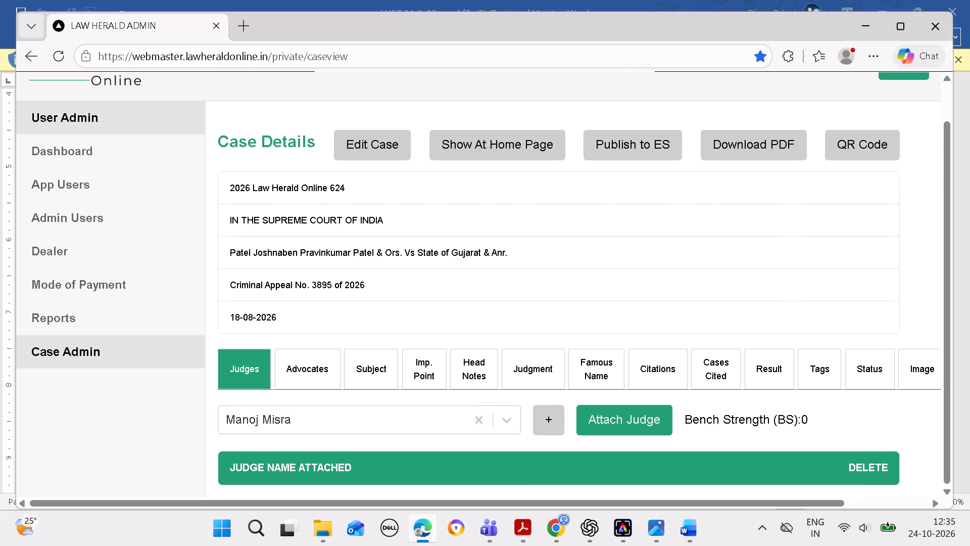
pyautogui.click(624, 171)
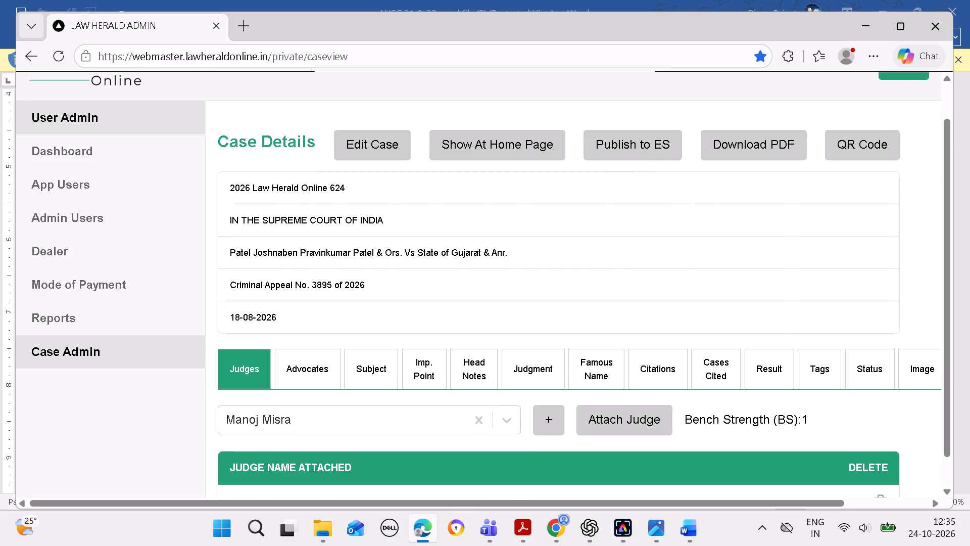
# Copy the second judge's name, Vijay Bishnoi, from the Word judgment and attach that judge to the record in Edge.
pyautogui.scroll(-4, 593, 373)
pyautogui.click(696, 527)
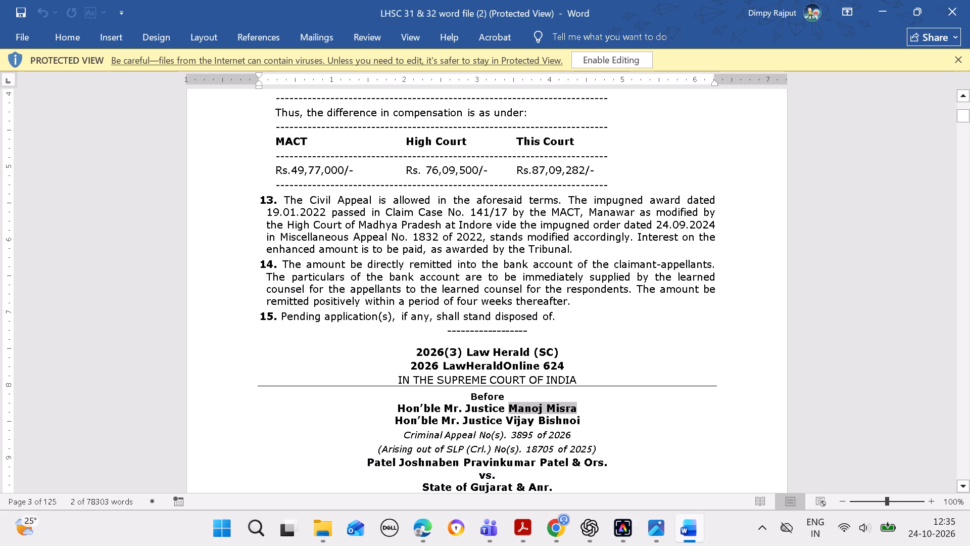
pyautogui.moveTo(508, 416); pyautogui.dragTo(564, 421)
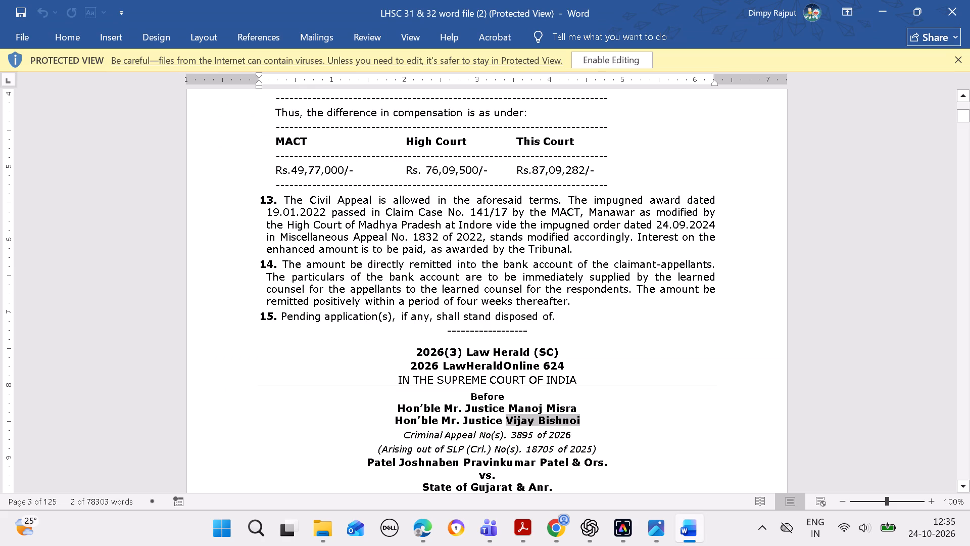
pyautogui.hotkey('ctrl', 'c')
pyautogui.click(426, 527)
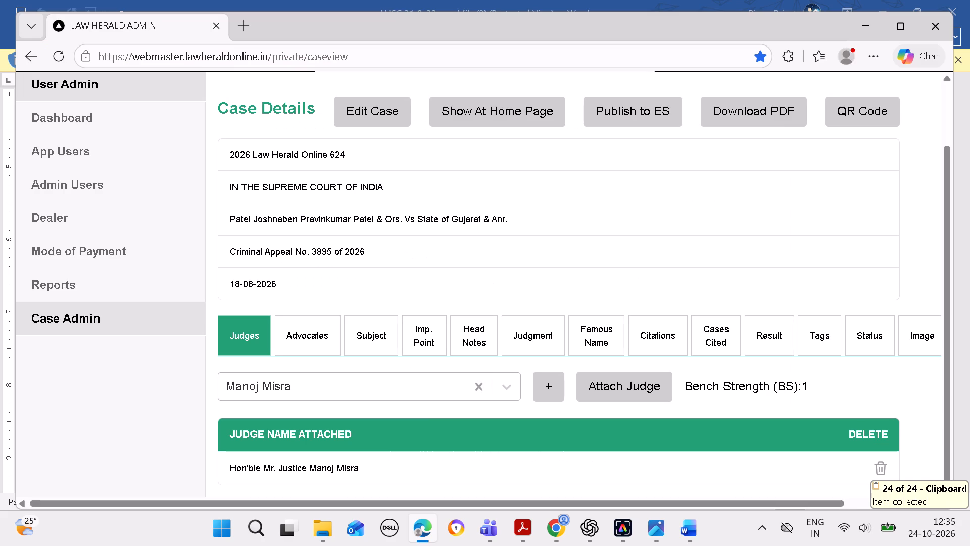
pyautogui.click(481, 376)
pyautogui.hotkey('ctrl', 'v')
pyautogui.click(381, 417)
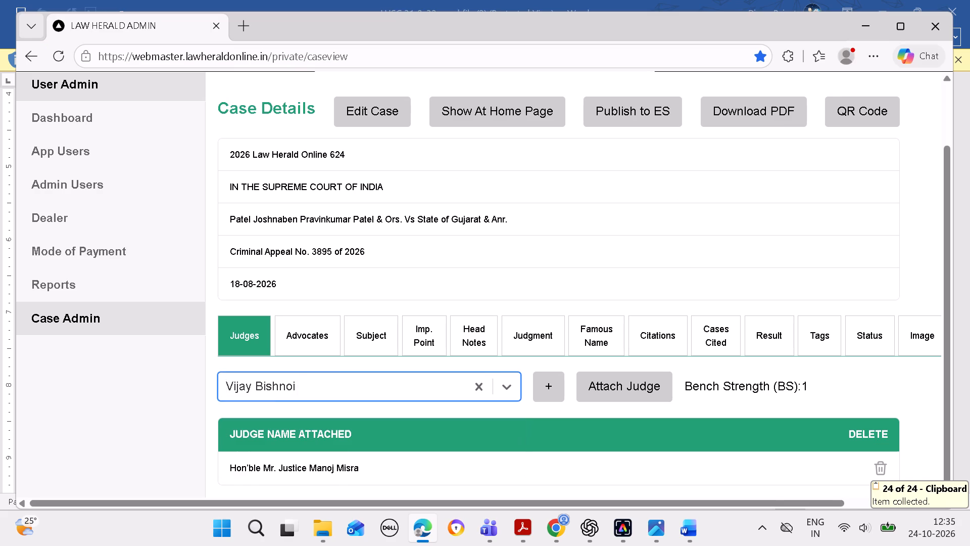
pyautogui.click(615, 390)
pyautogui.click(632, 143)
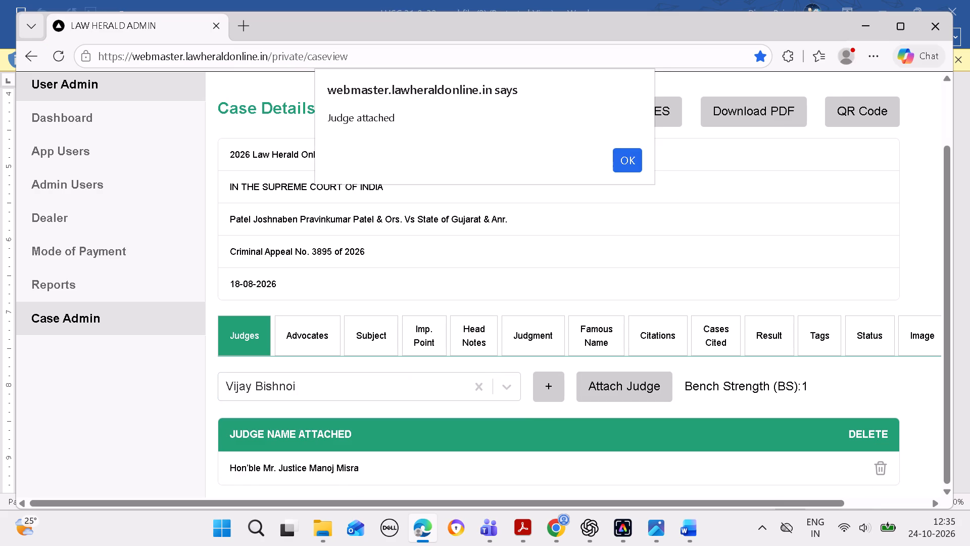
pyautogui.click(632, 152)
# Open the record's Advocates section and switch to the Word judgment to get the advocates' names.
pyautogui.scroll(-5, 511, 250)
pyautogui.click(303, 305)
pyautogui.scroll(-4, 303, 306)
pyautogui.click(688, 531)
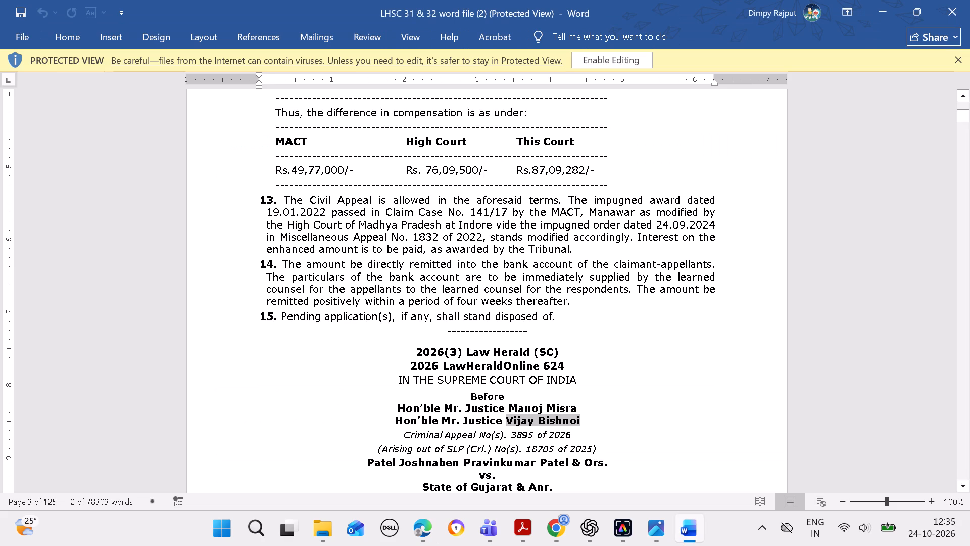
# Locate the advocates for Criminal Appeal 3895 of 2026 in Word and set the record's Appearing For value to For Petitioners.
pyautogui.press('Down')
pyautogui.press('Down')
pyautogui.press('Down')
pyautogui.press('Down')
pyautogui.press('Down')
pyautogui.press('Down')
pyautogui.press('Down')
pyautogui.press('Down')
pyautogui.press('Down')
pyautogui.press('Down')
pyautogui.press('Down')
pyautogui.press('Down')
pyautogui.press('Down')
pyautogui.press('Down')
pyautogui.press('Down')
pyautogui.press('Down')
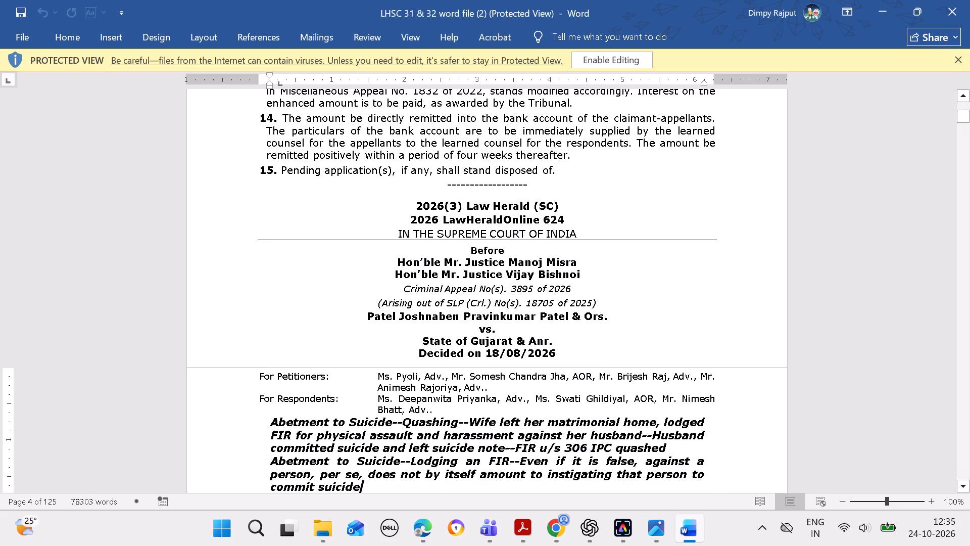
pyautogui.click(429, 527)
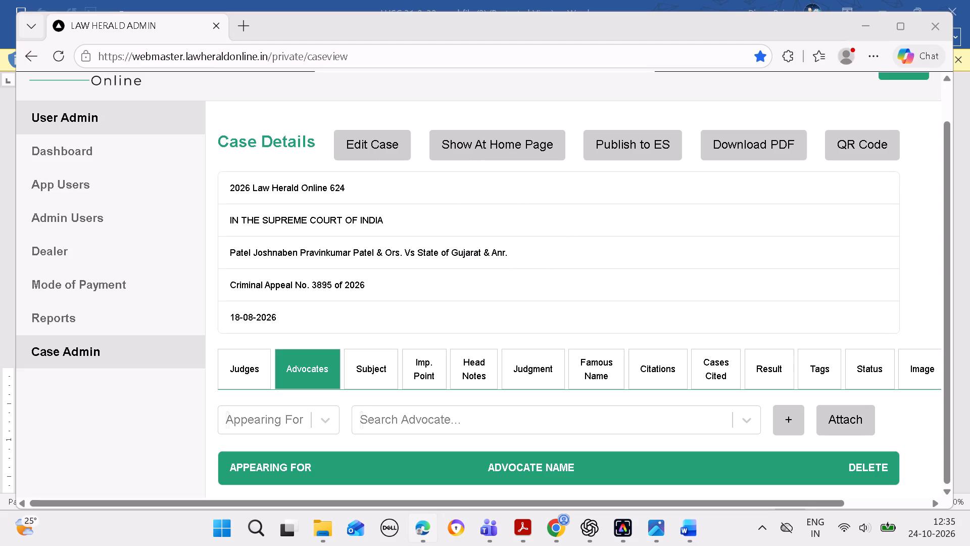
pyautogui.click(687, 531)
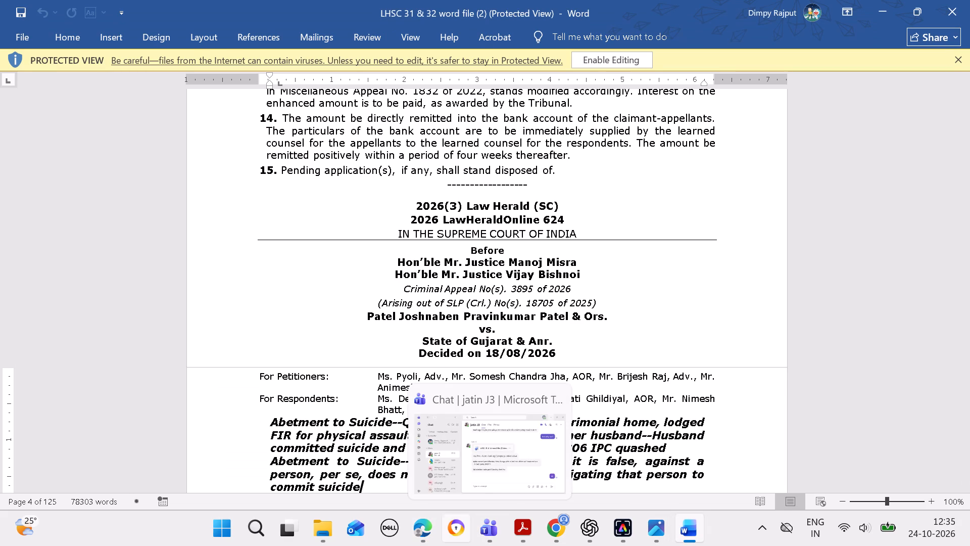
pyautogui.click(423, 528)
pyautogui.click(333, 420)
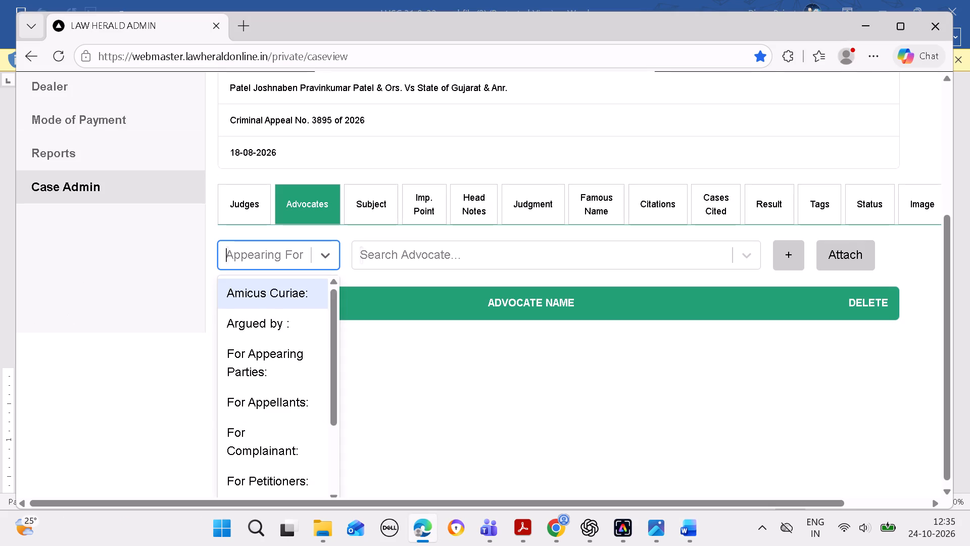
pyautogui.click(297, 473)
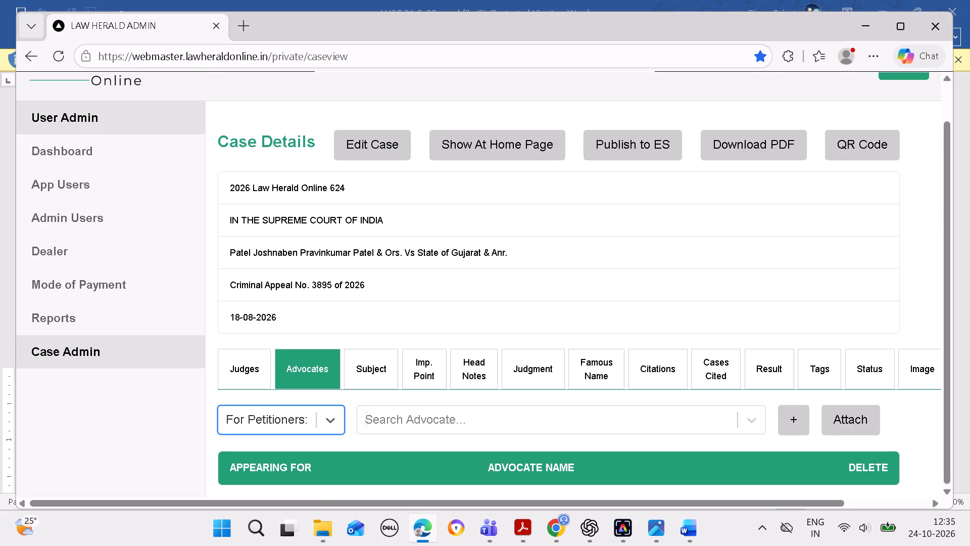
pyautogui.click(678, 530)
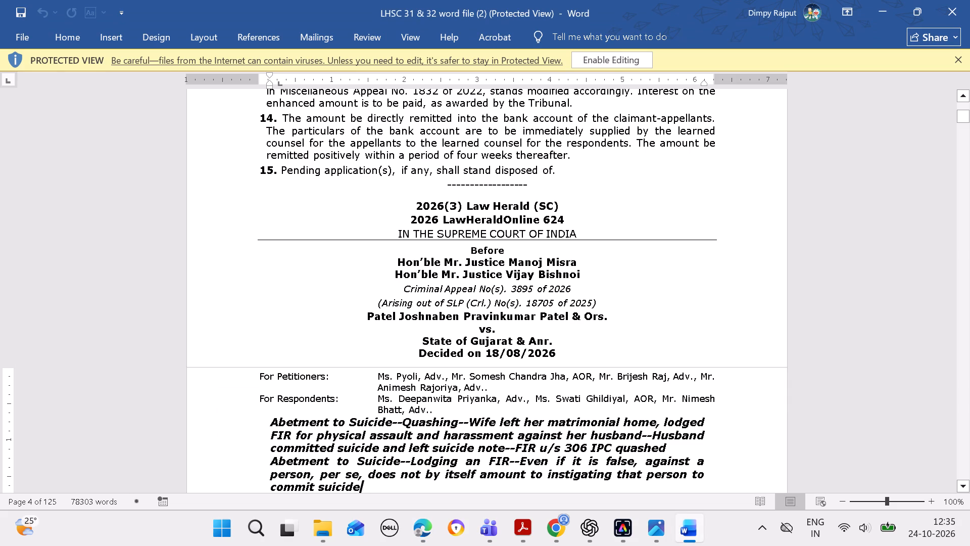
# Copy the first petitioners' advocate's name from Word and attach the matching Ms., Adv. entry to the case record in Edge.
pyautogui.moveTo(395, 374); pyautogui.dragTo(418, 378)
pyautogui.hotkey('ctrl', 'c')
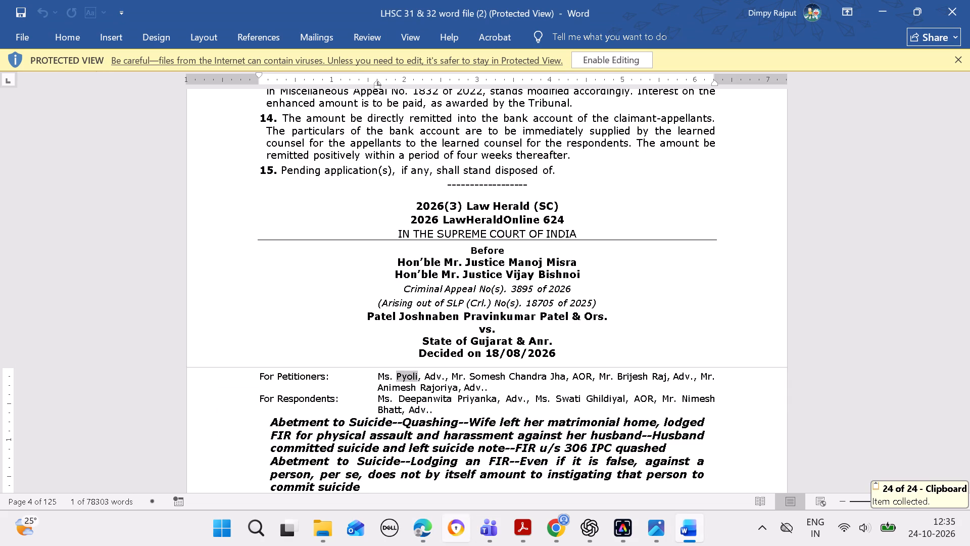
pyautogui.click(434, 528)
pyautogui.click(529, 425)
pyautogui.hotkey('ctrl', 'v')
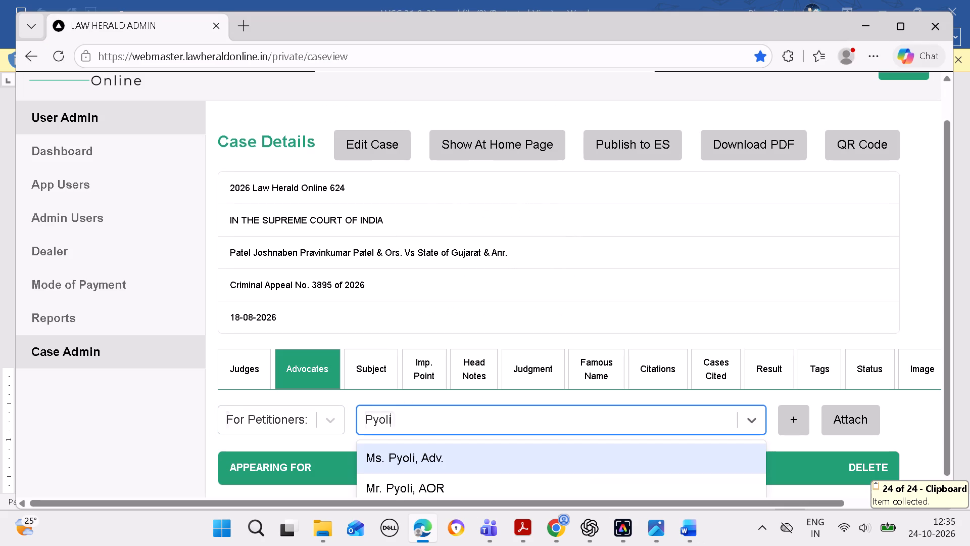
pyautogui.click(526, 450)
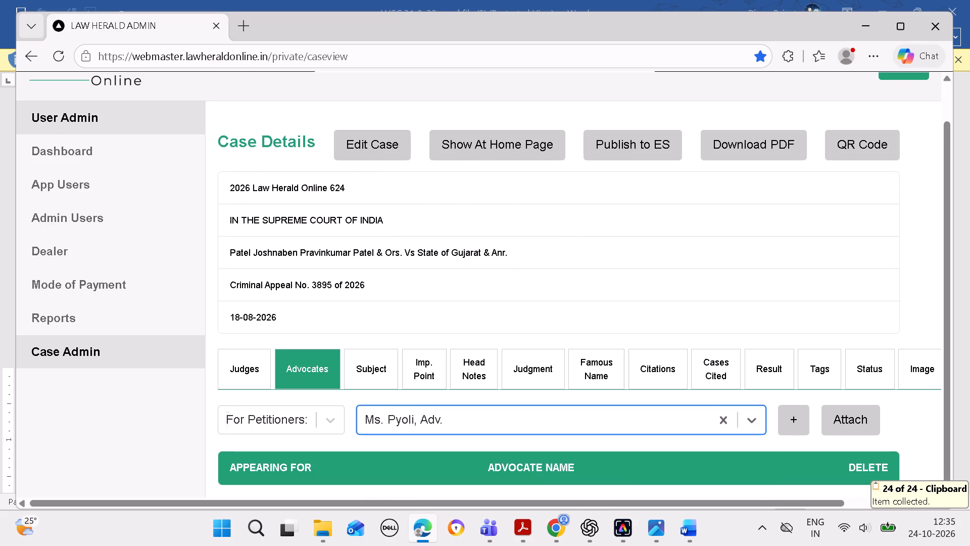
pyautogui.click(858, 420)
pyautogui.click(633, 167)
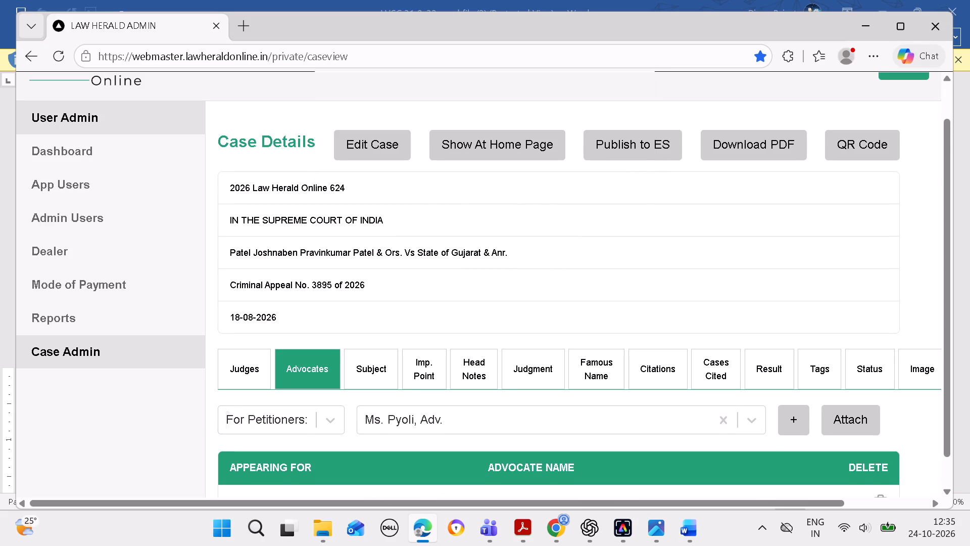
# Copy the second petitioners' advocate's name from Word and attach the matching Mr., AOR entry to the record in Edge.
pyautogui.scroll(-5, 637, 289)
pyautogui.click(690, 530)
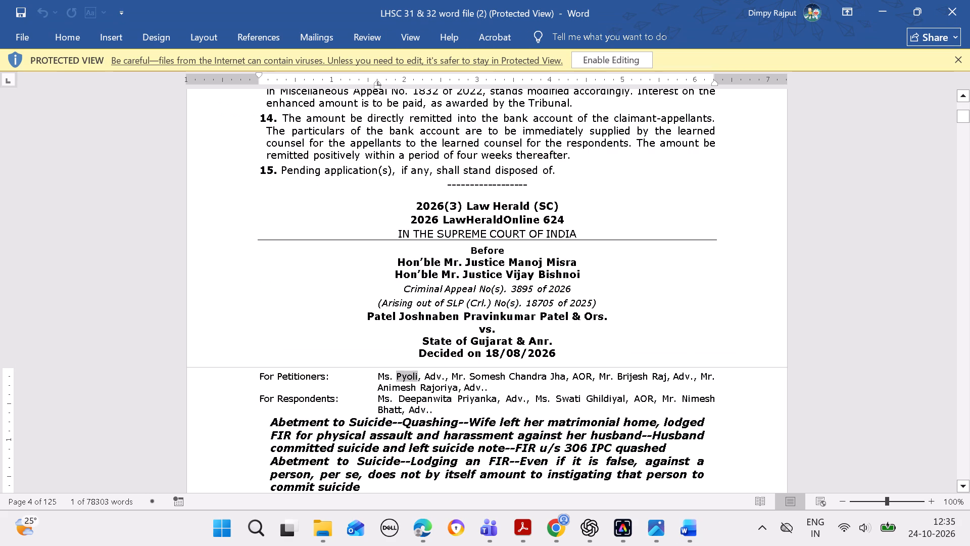
pyautogui.moveTo(471, 373); pyautogui.dragTo(556, 375)
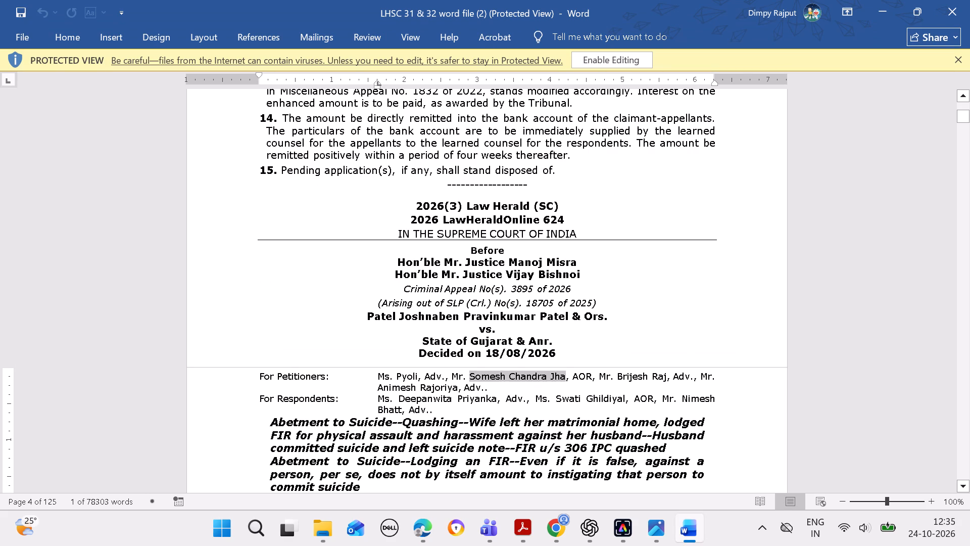
pyautogui.moveTo(556, 375); pyautogui.dragTo(558, 375)
pyautogui.hotkey('ctrl', 'c')
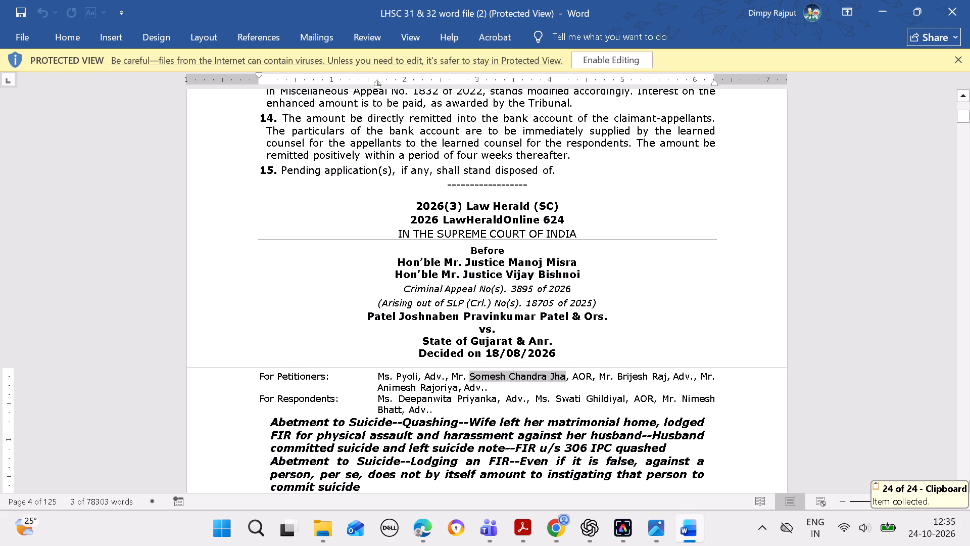
pyautogui.click(422, 532)
pyautogui.click(720, 388)
pyautogui.hotkey('ctrl', 'b')
pyautogui.hotkey('ctrl', 'b')
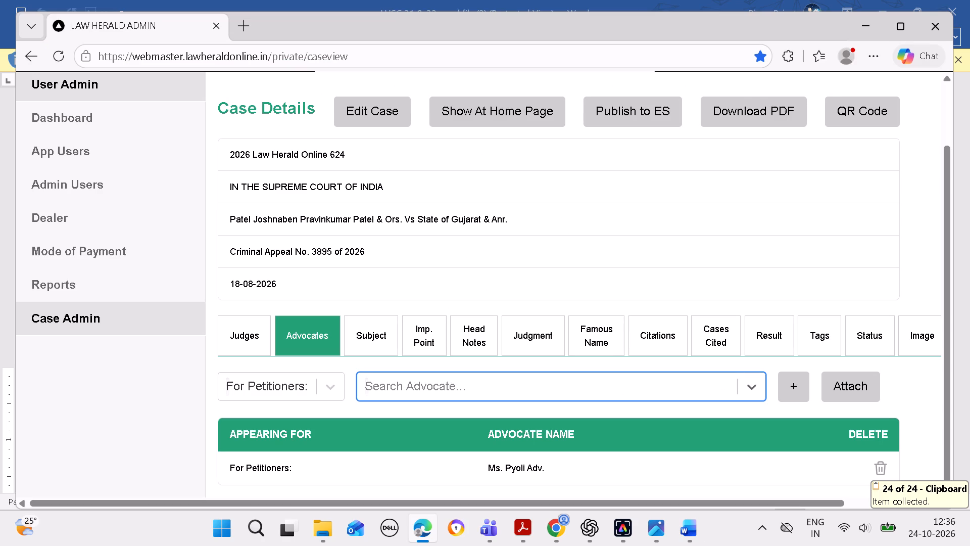
pyautogui.hotkey('ctrl', 'v')
pyautogui.click(652, 417)
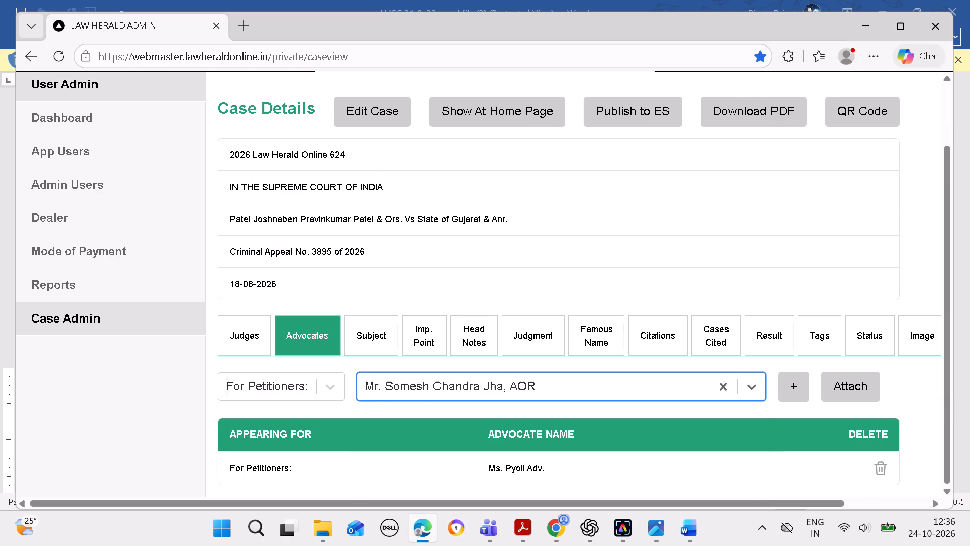
pyautogui.click(827, 386)
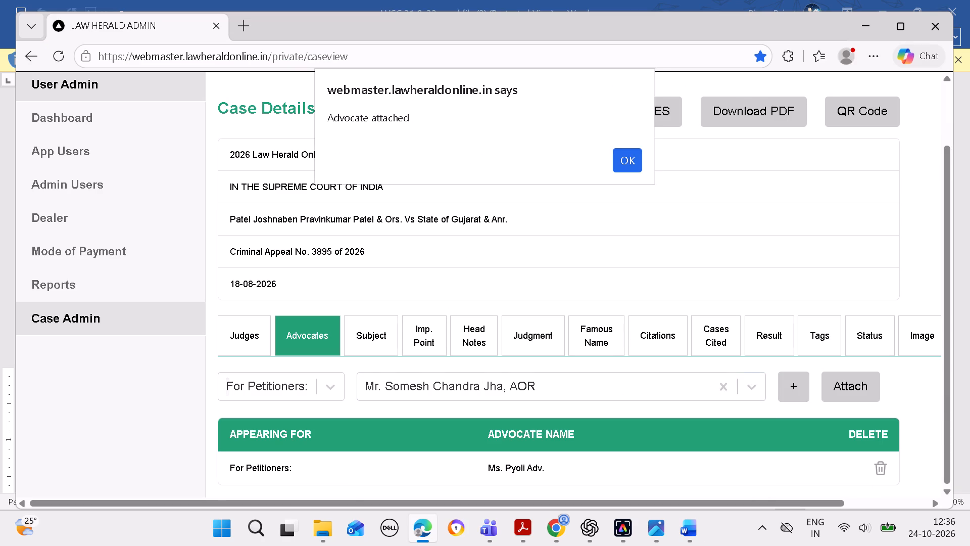
pyautogui.click(635, 169)
# Copy the third petitioners' advocate's name from Word, add it in Edge as a new advocate with prefix Mr. and designation ADV, and attach it.
pyautogui.scroll(-3, 690, 367)
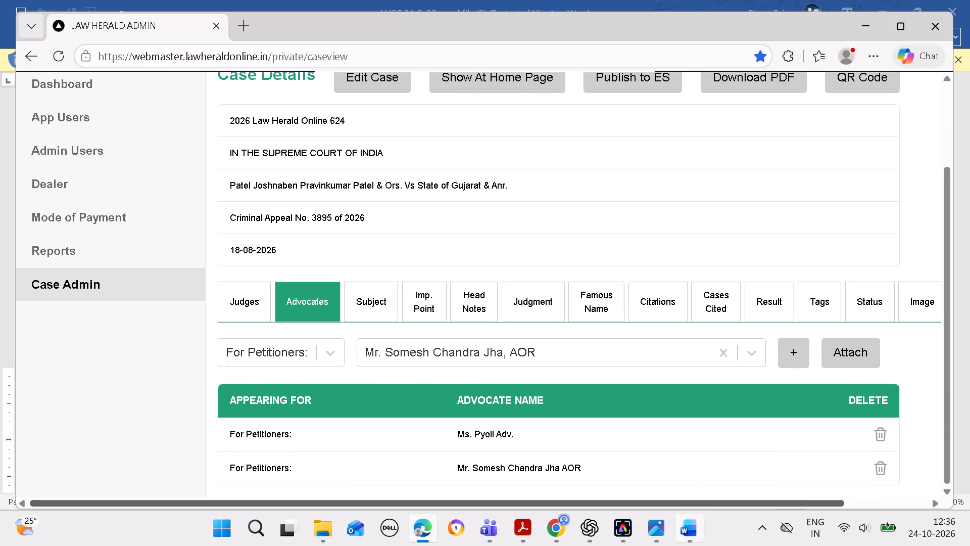
pyautogui.click(694, 526)
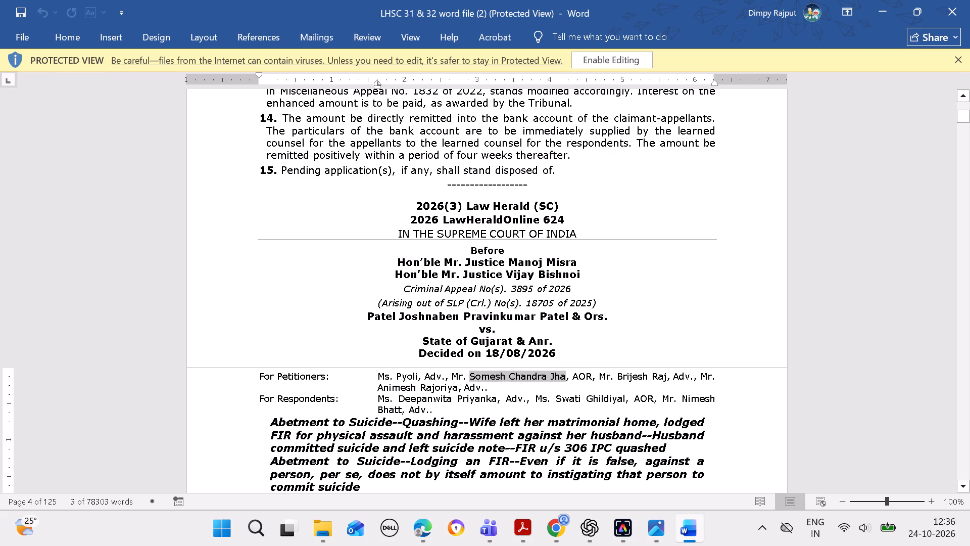
pyautogui.moveTo(615, 373); pyautogui.dragTo(664, 372)
pyautogui.hotkey('ctrl', 'c')
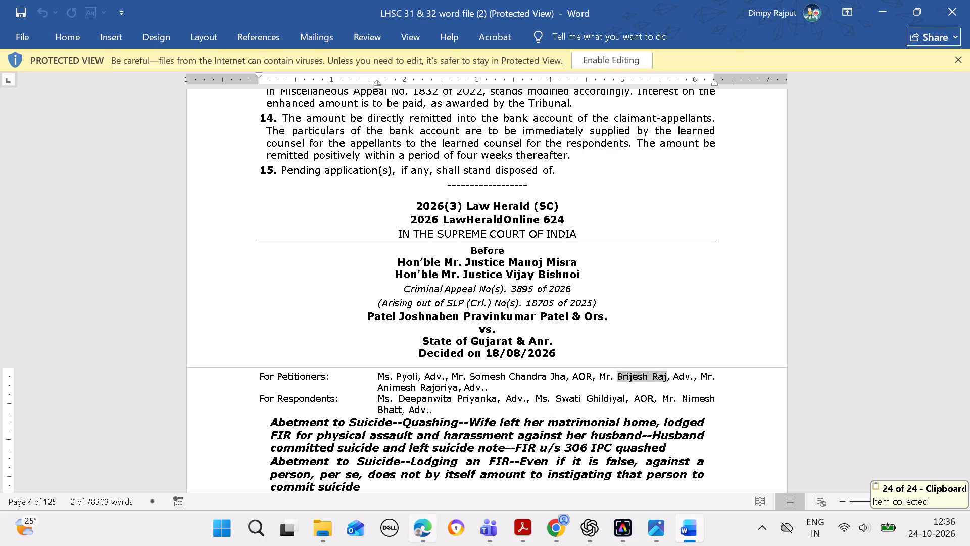
pyautogui.click(418, 535)
pyautogui.click(720, 352)
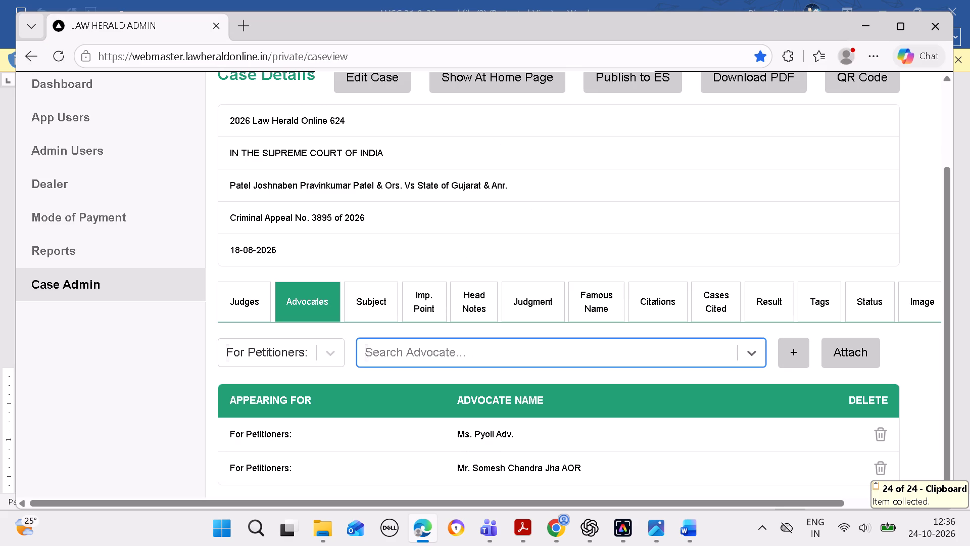
pyautogui.hotkey('ctrl', 'v')
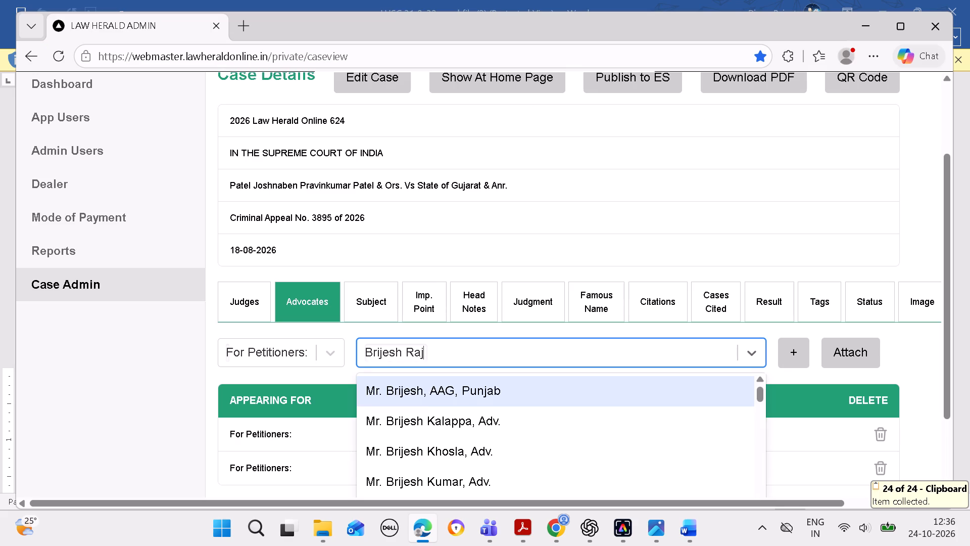
pyautogui.click(787, 352)
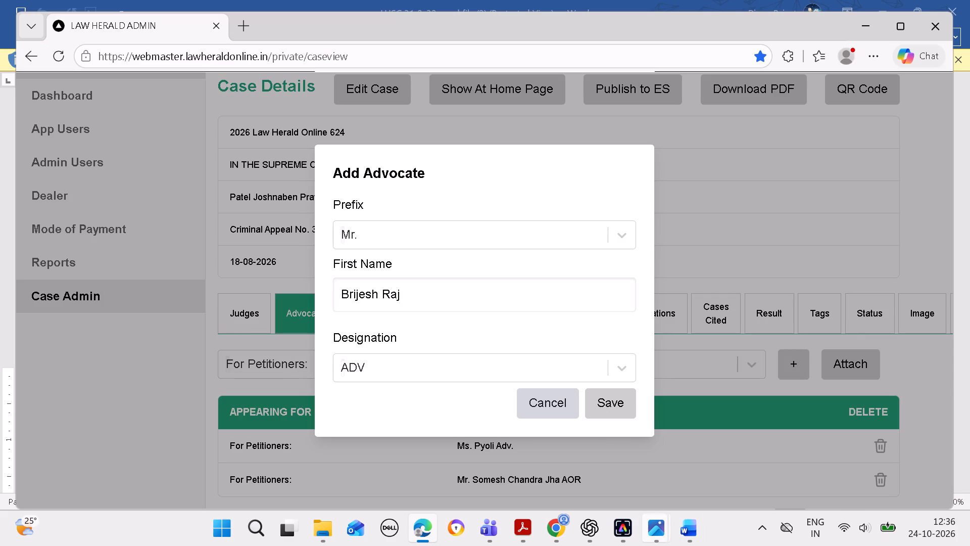
pyautogui.click(689, 538)
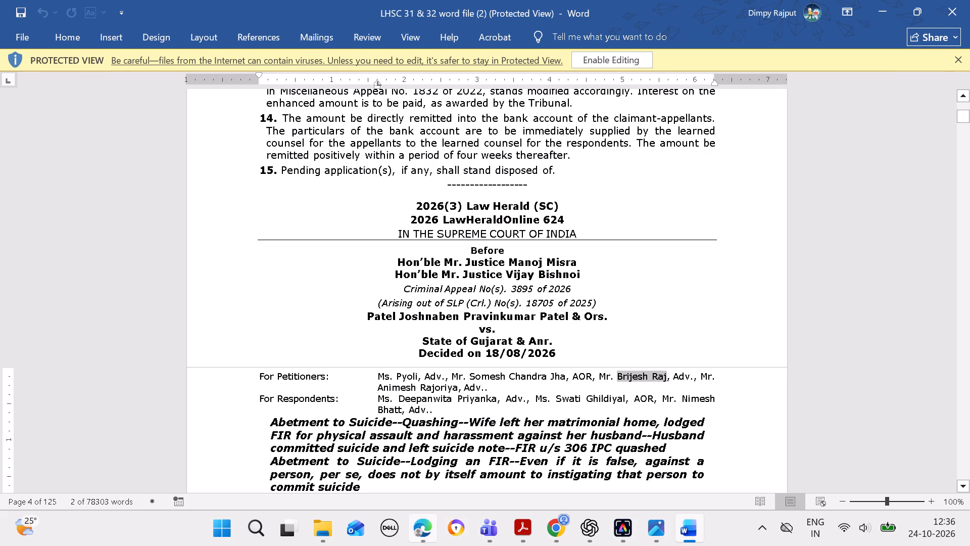
pyautogui.click(418, 529)
pyautogui.click(618, 402)
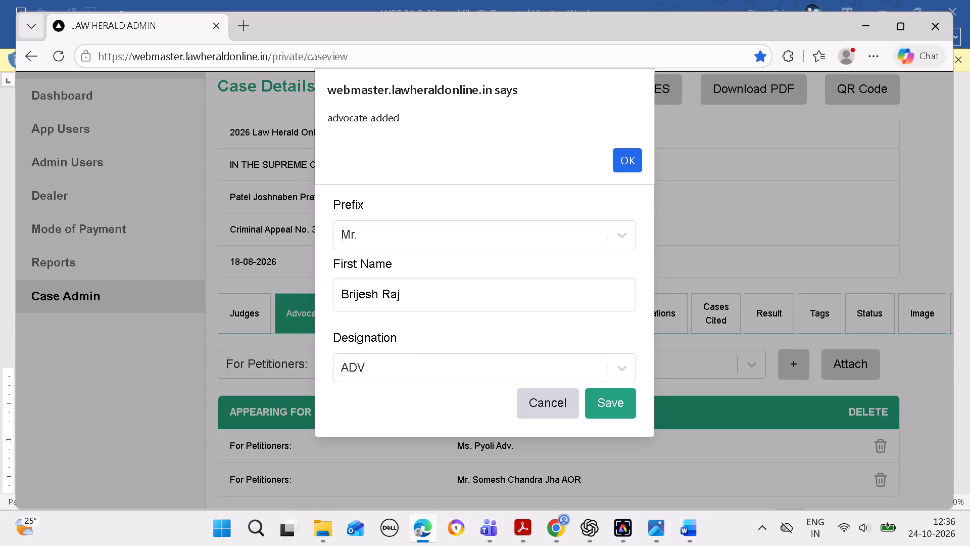
pyautogui.click(636, 161)
pyautogui.scroll(-5, 619, 273)
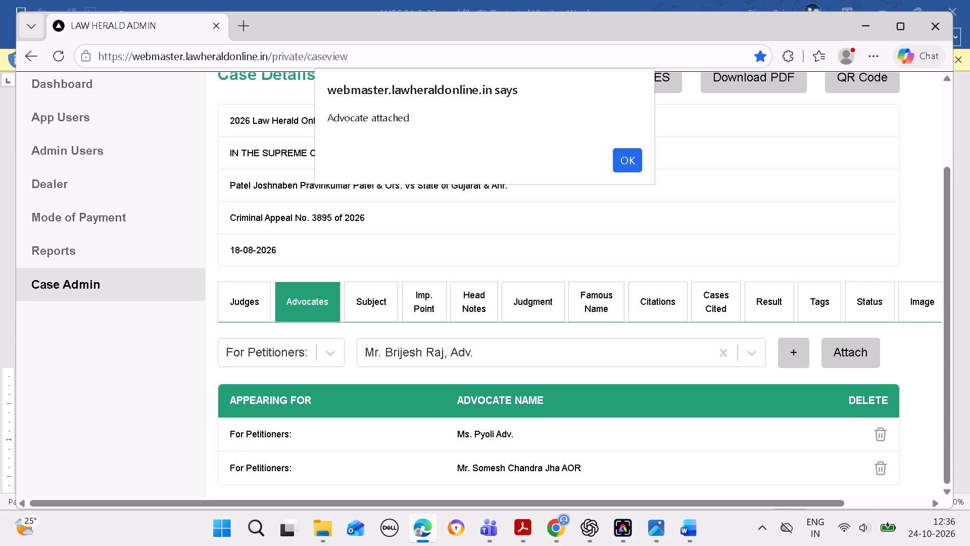
pyautogui.click(628, 173)
pyautogui.click(626, 166)
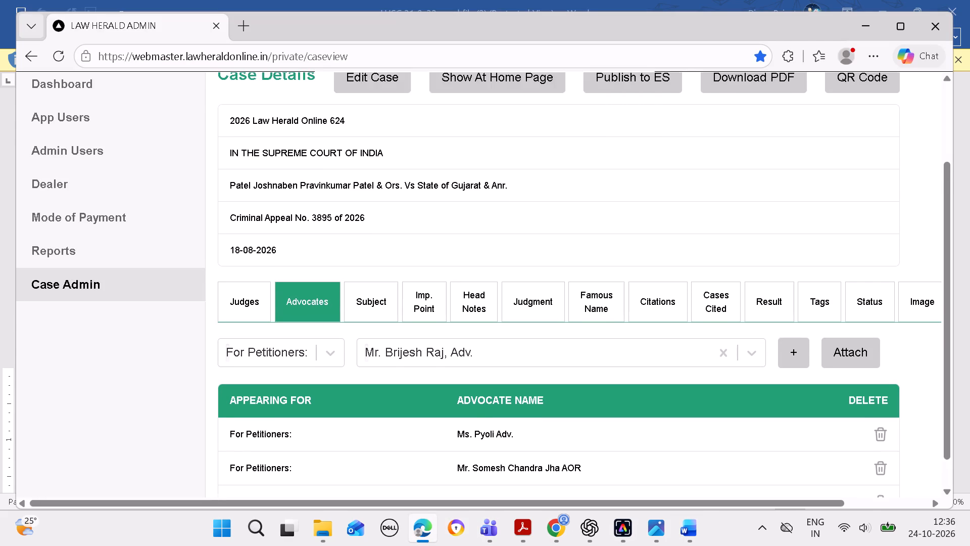
# Copy the fourth petitioners' advocate's name from Word and attach the matching Mr., Advocate entry to the record in Edge.
pyautogui.scroll(-4, 622, 186)
pyautogui.click(686, 533)
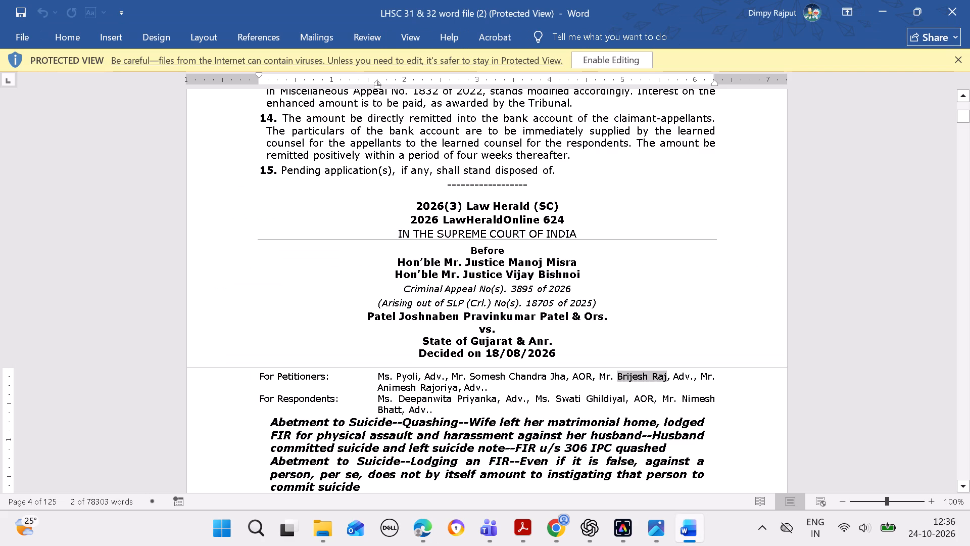
pyautogui.moveTo(378, 388); pyautogui.dragTo(429, 388)
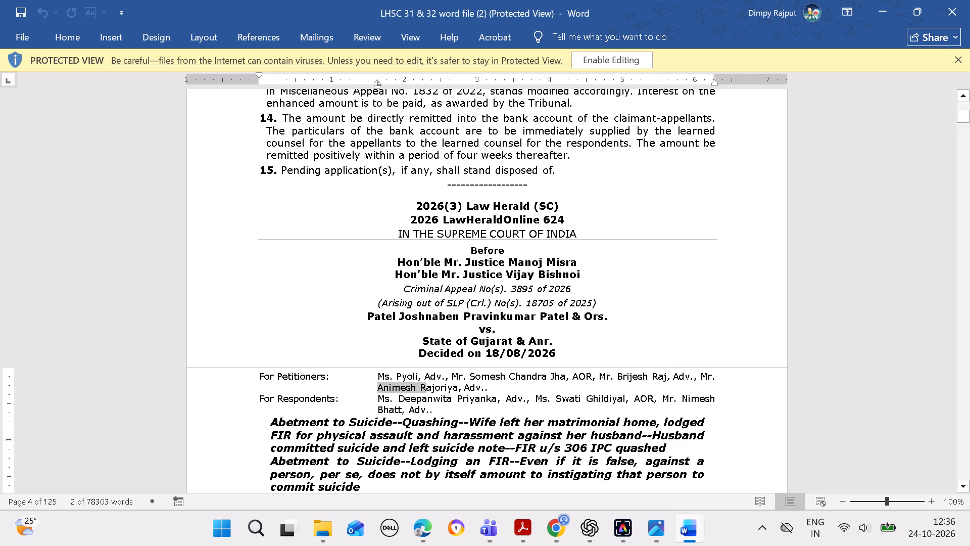
pyautogui.moveTo(429, 388); pyautogui.dragTo(445, 387)
pyautogui.hotkey('ctrl', 'c')
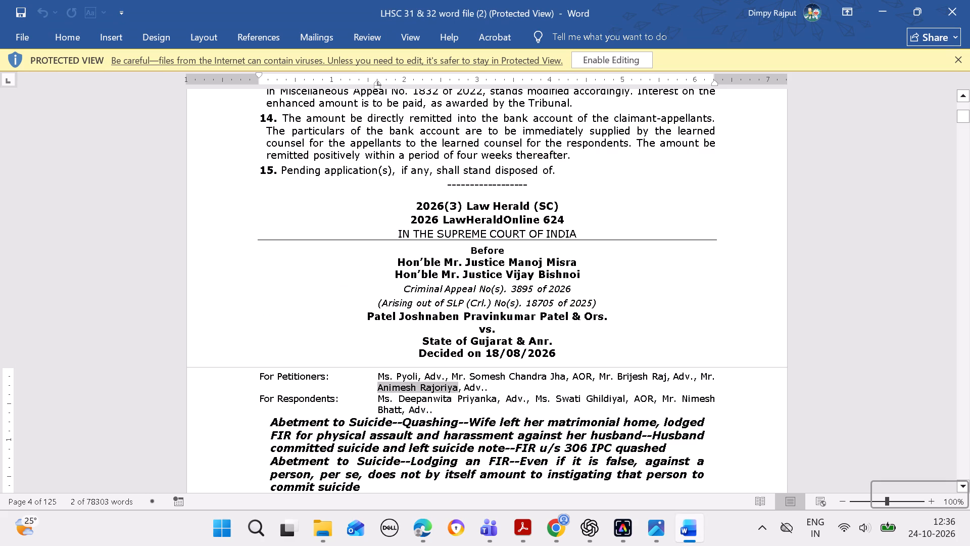
pyautogui.click(432, 526)
pyautogui.click(719, 321)
pyautogui.hotkey('ctrl', 'v')
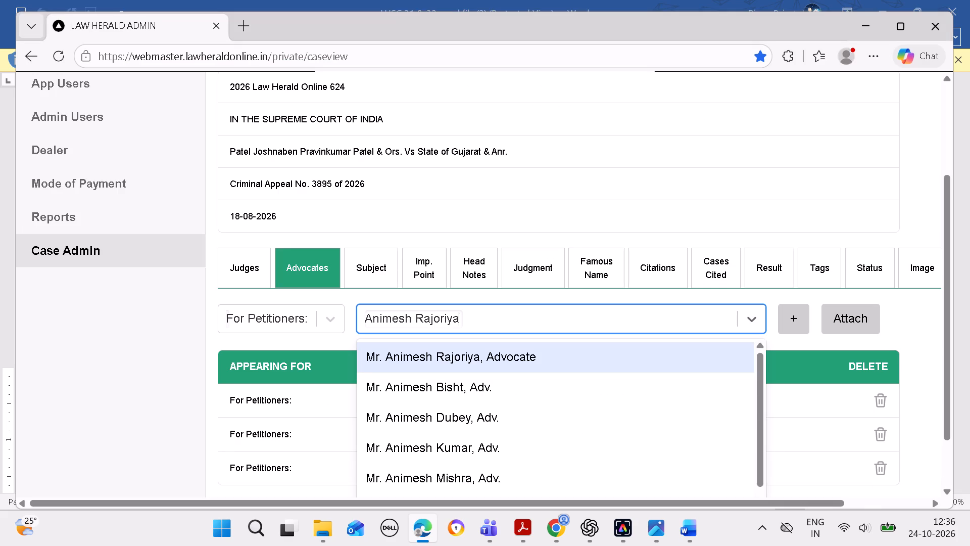
pyautogui.click(614, 353)
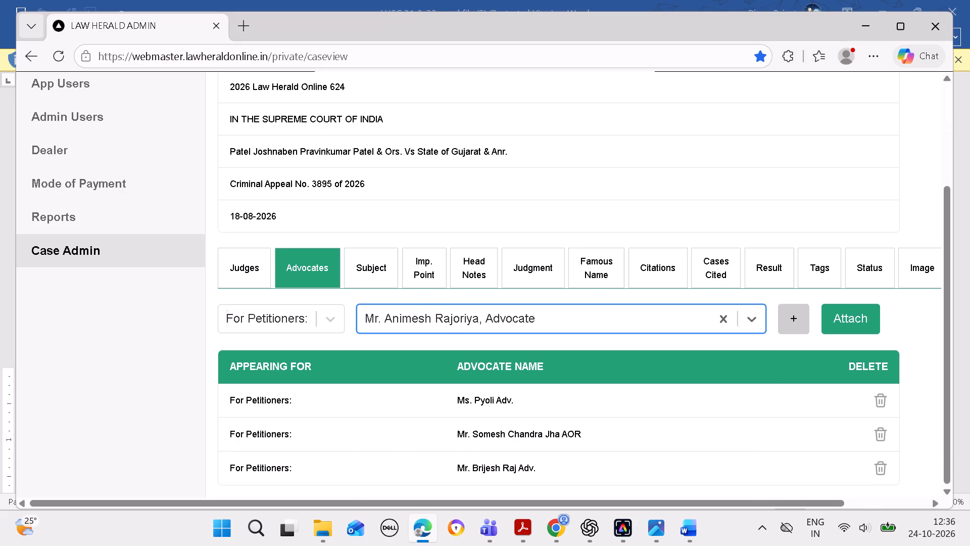
pyautogui.click(852, 323)
pyautogui.click(623, 162)
# Check the respondents' advocates in the Word file and return to the record's advocates in Edge.
pyautogui.scroll(-2, 622, 215)
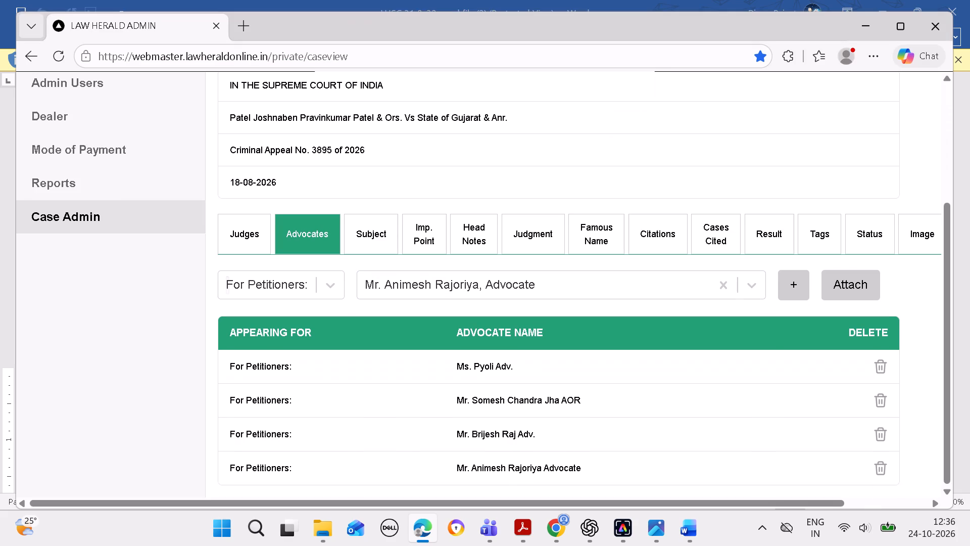
pyautogui.scroll(-3, 622, 226)
pyautogui.click(686, 521)
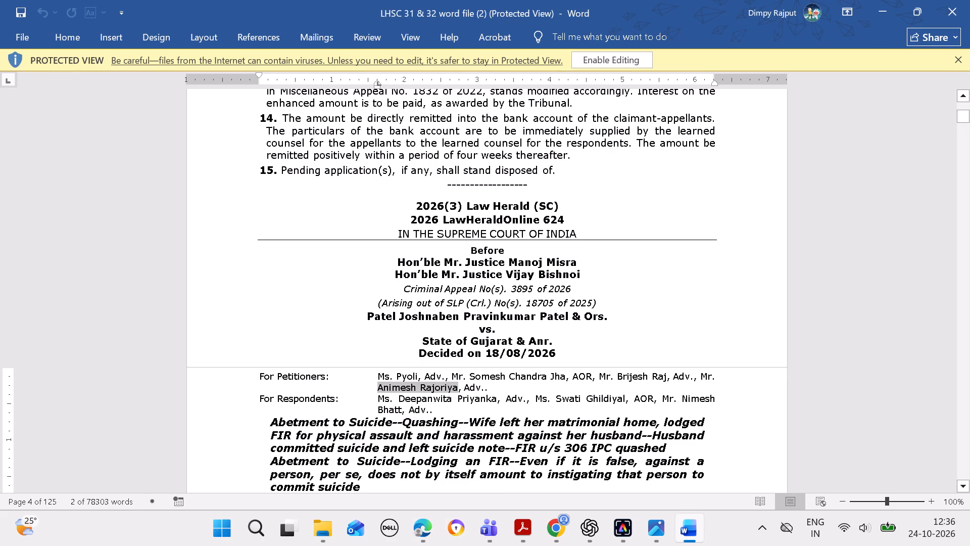
pyautogui.click(421, 523)
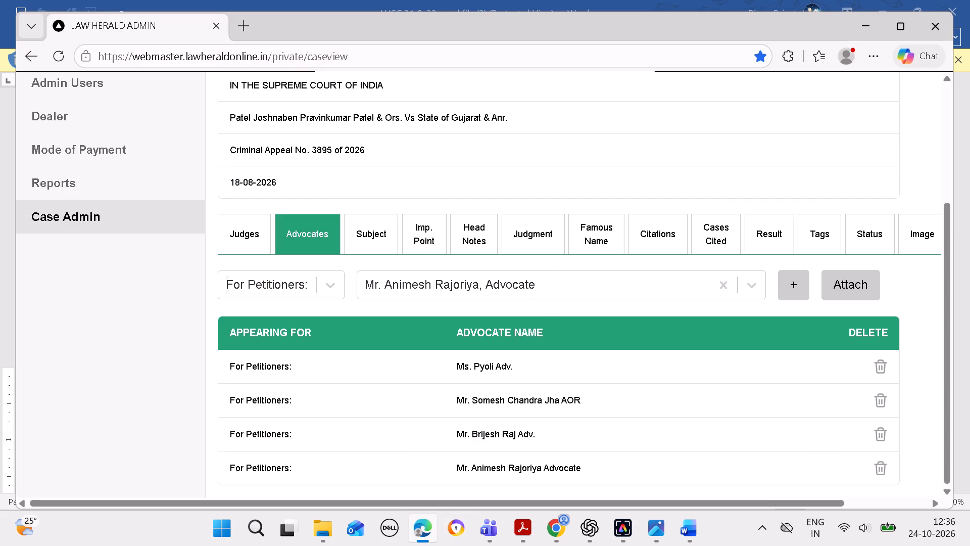
# Set Appearing For to For Respondents in the record's advocates section and go back to the Word file.
pyautogui.click(331, 286)
pyautogui.scroll(-2, 327, 304)
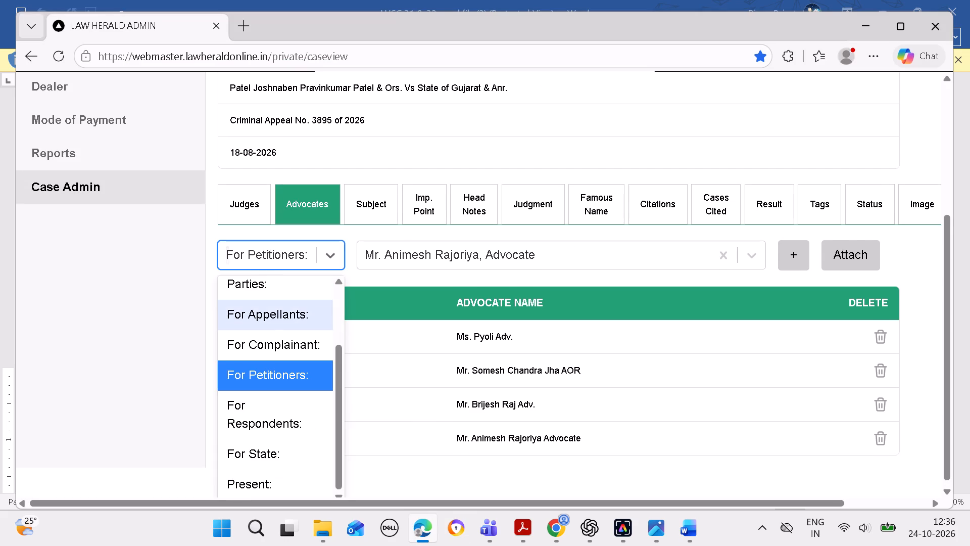
pyautogui.click(290, 426)
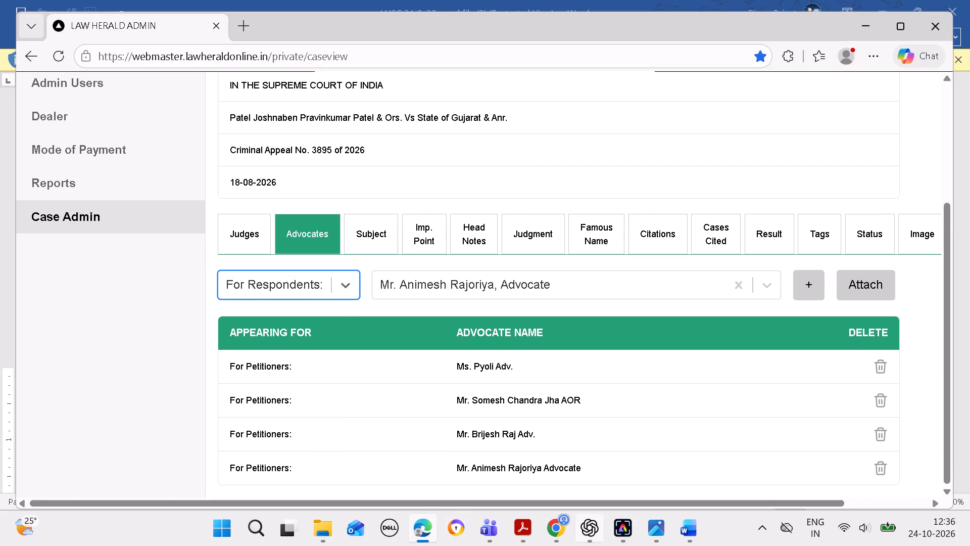
pyautogui.click(692, 526)
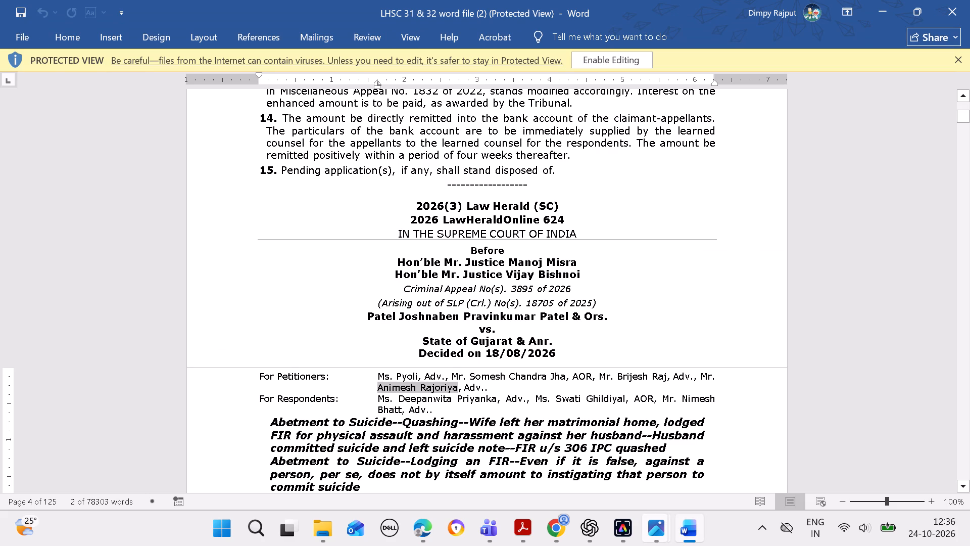
# Copy the first respondents' advocate's name from Word and attach the matching Ms., Adv. entry to the record in Edge for respondents.
pyautogui.moveTo(400, 398); pyautogui.dragTo(487, 400)
pyautogui.hotkey('ctrl', 'c')
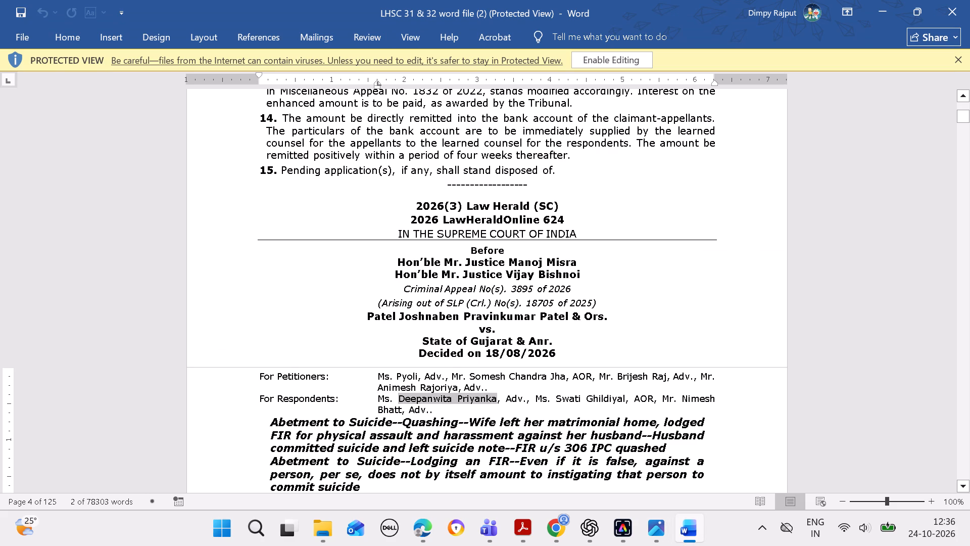
pyautogui.click(432, 532)
pyautogui.click(731, 283)
pyautogui.hotkey('ctrl', 'v')
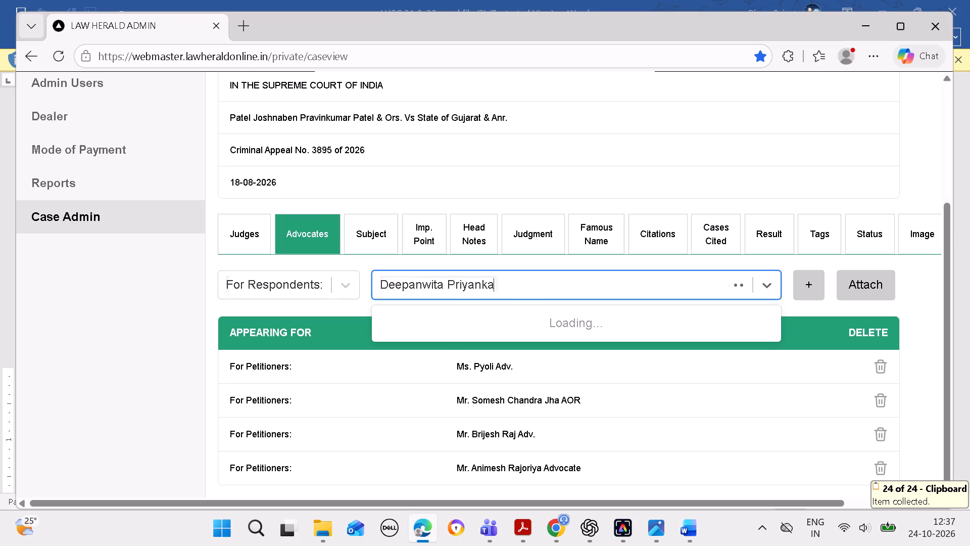
pyautogui.click(628, 315)
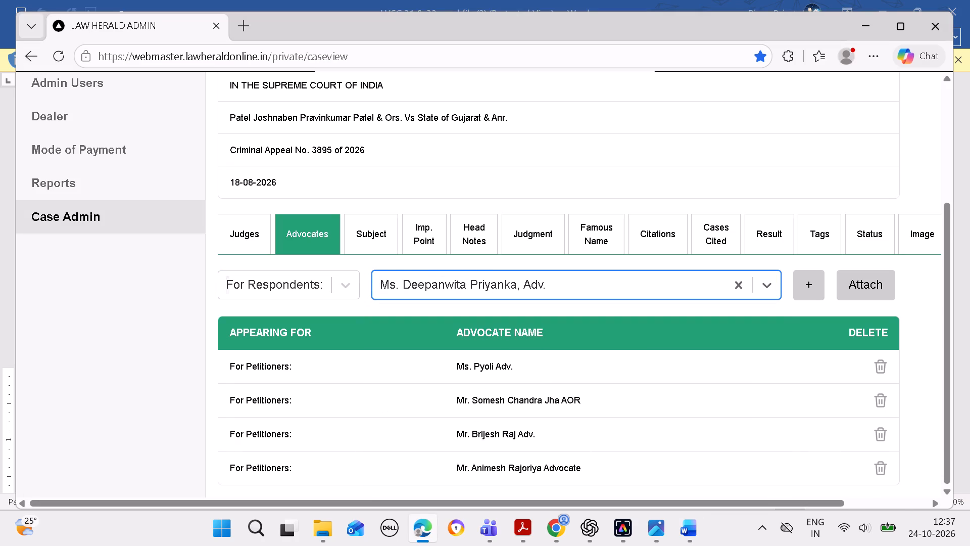
pyautogui.click(849, 296)
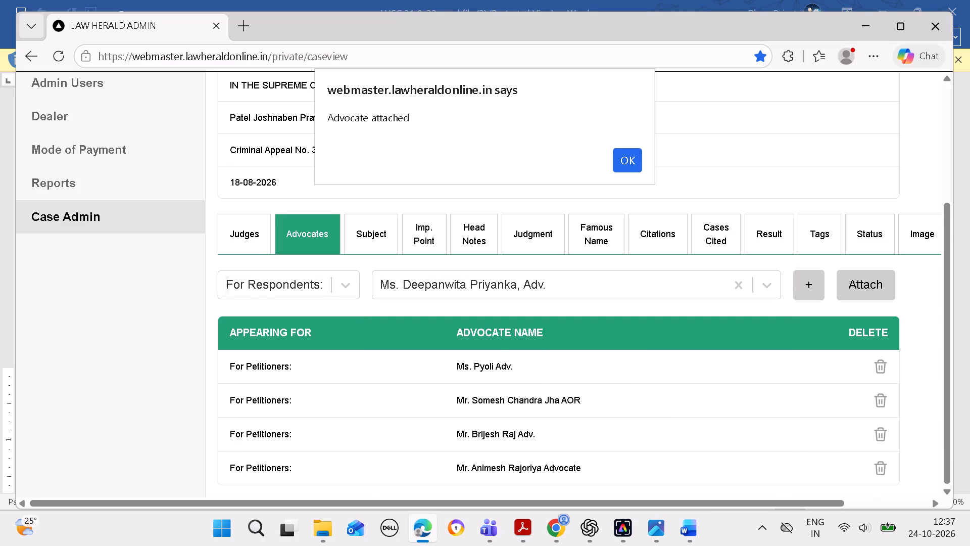
pyautogui.click(632, 165)
pyautogui.scroll(-4, 668, 299)
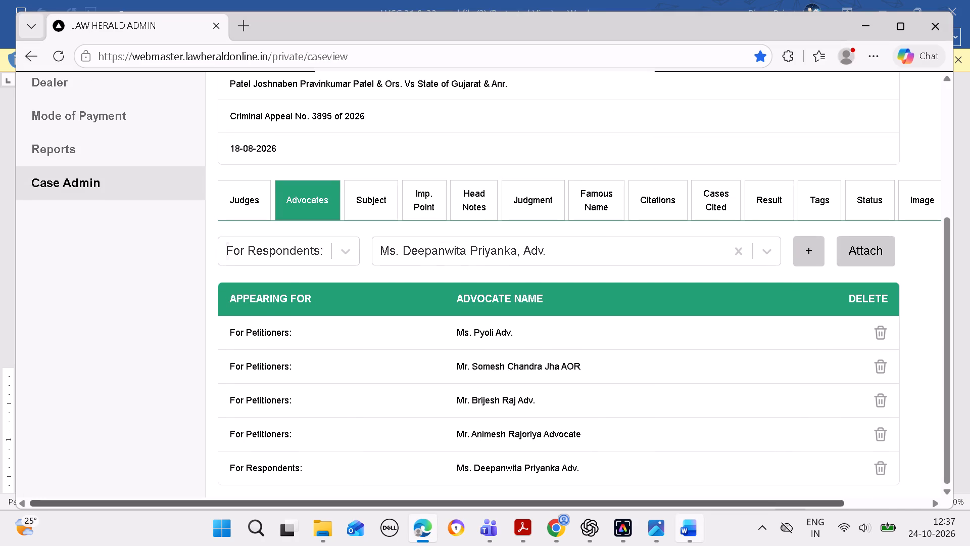
# Copy the second respondents' advocate's name from Word and attach the matching Ms. entry with the AOR designation in Edge.
pyautogui.click(695, 527)
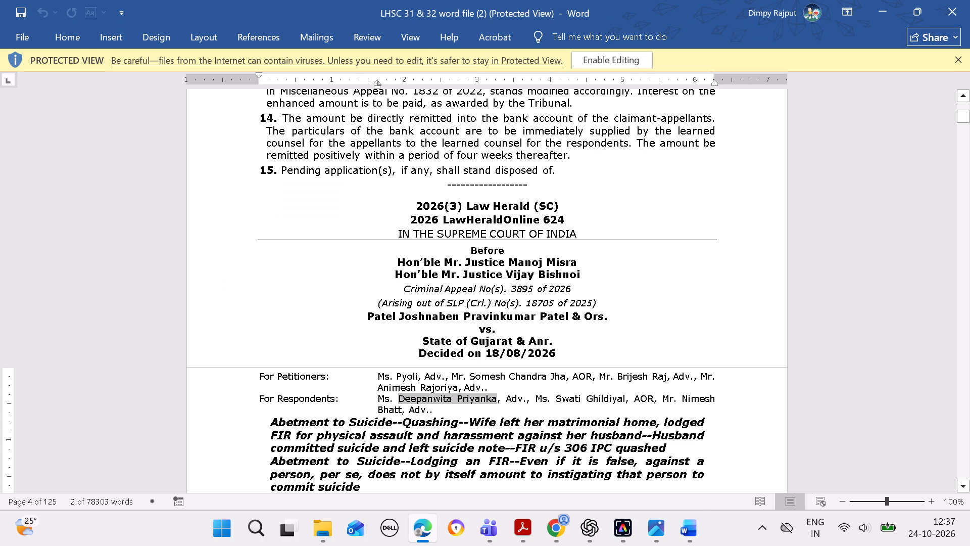
pyautogui.moveTo(558, 398); pyautogui.dragTo(617, 395)
pyautogui.hotkey('ctrl', 'c')
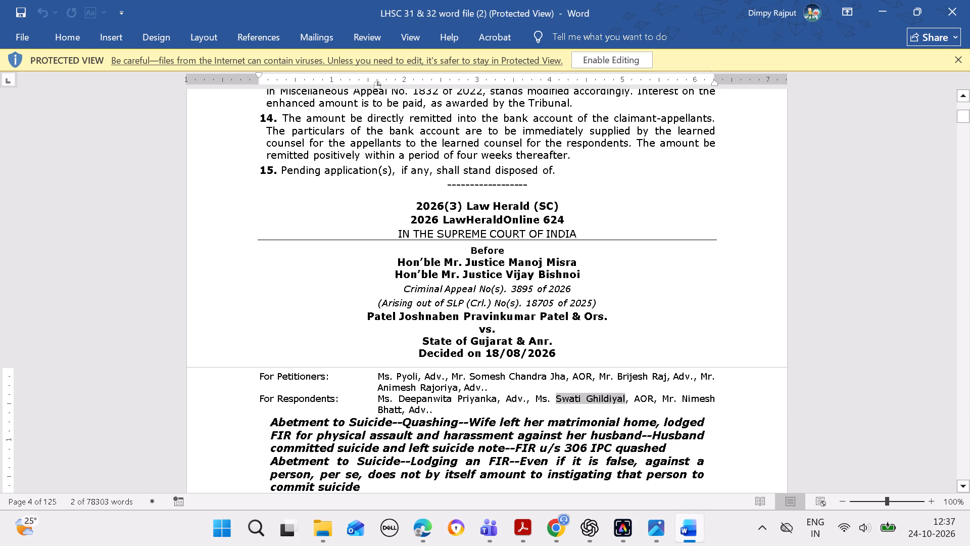
pyautogui.click(420, 530)
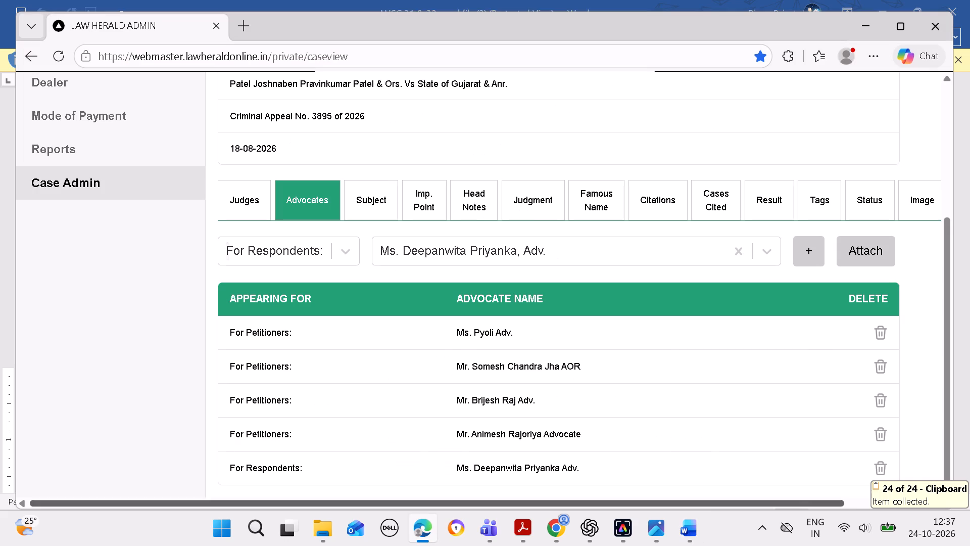
pyautogui.click(742, 249)
pyautogui.hotkey('ctrl', 'v')
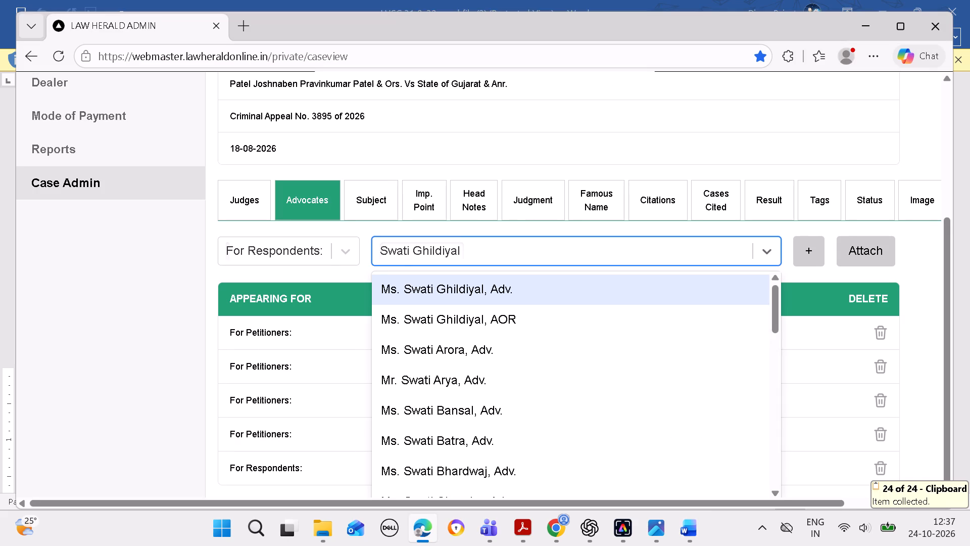
pyautogui.click(590, 314)
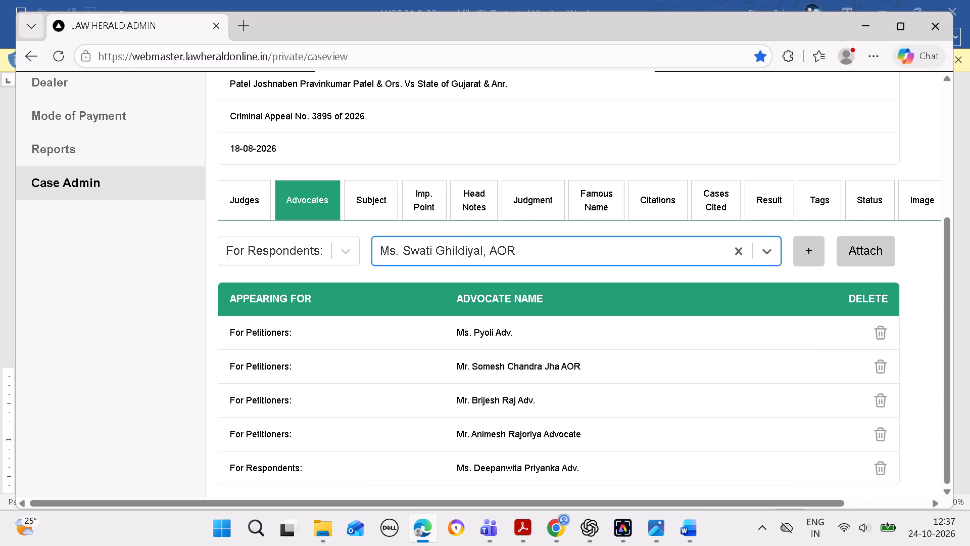
pyautogui.click(874, 259)
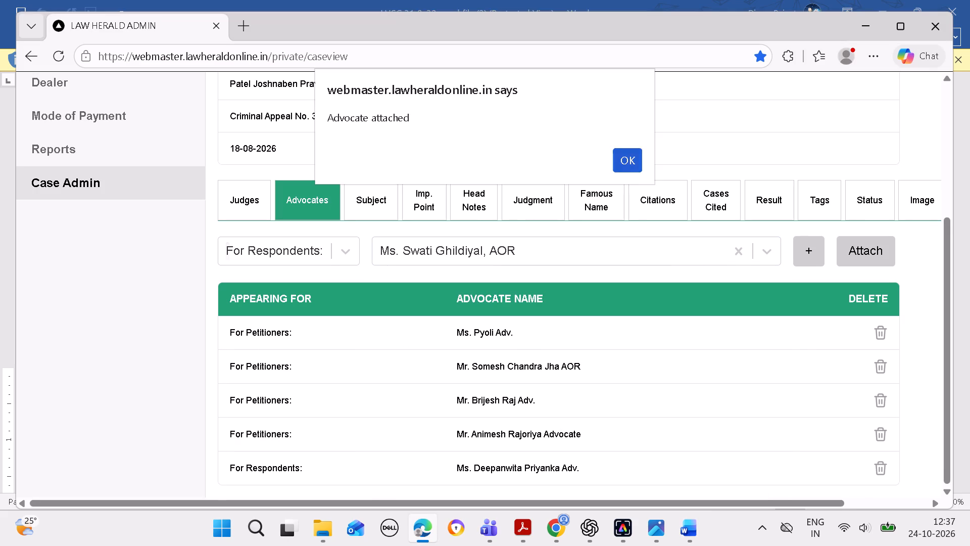
pyautogui.click(638, 163)
pyautogui.scroll(-3, 652, 310)
# Copy the third respondents' advocate's name from Word and search the advocate list in Edge for it, without the trailing comma.
pyautogui.click(680, 523)
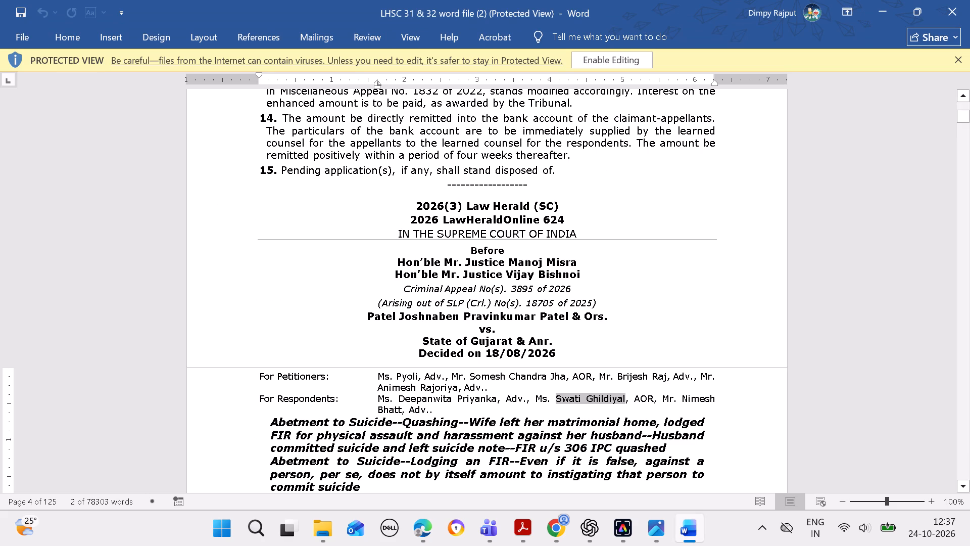
pyautogui.moveTo(681, 399); pyautogui.dragTo(405, 406)
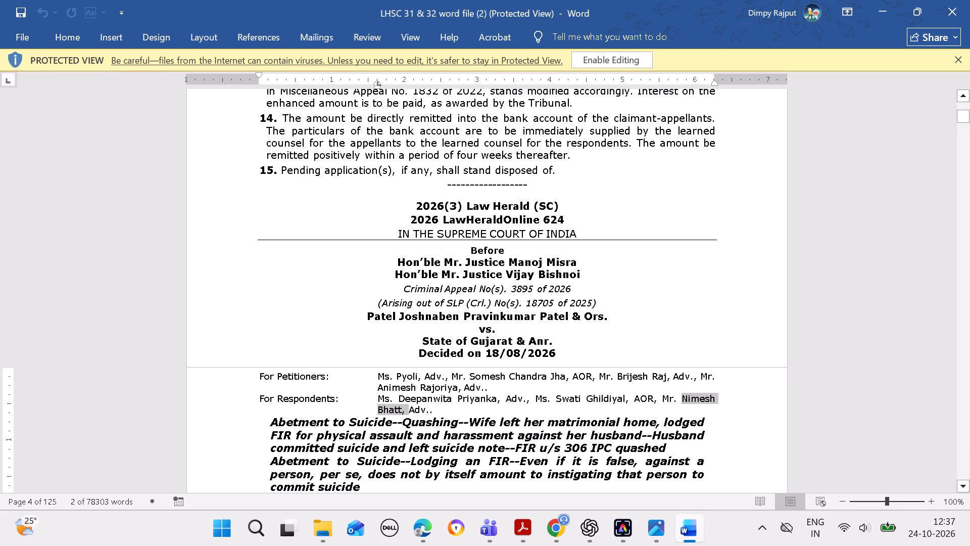
pyautogui.moveTo(405, 406); pyautogui.dragTo(405, 406)
pyautogui.hotkey('ctrl', 'c')
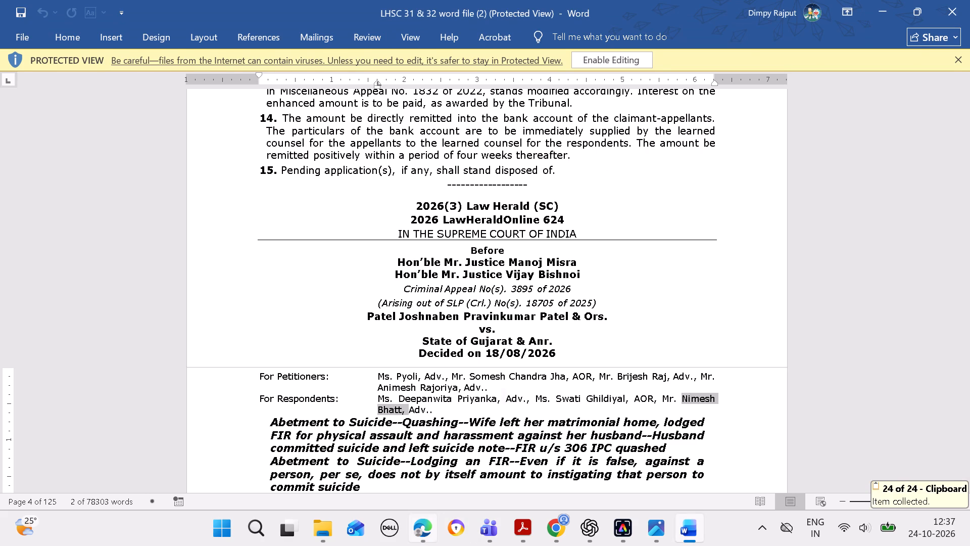
pyautogui.click(430, 524)
pyautogui.click(739, 214)
pyautogui.hotkey('ctrl', 'v')
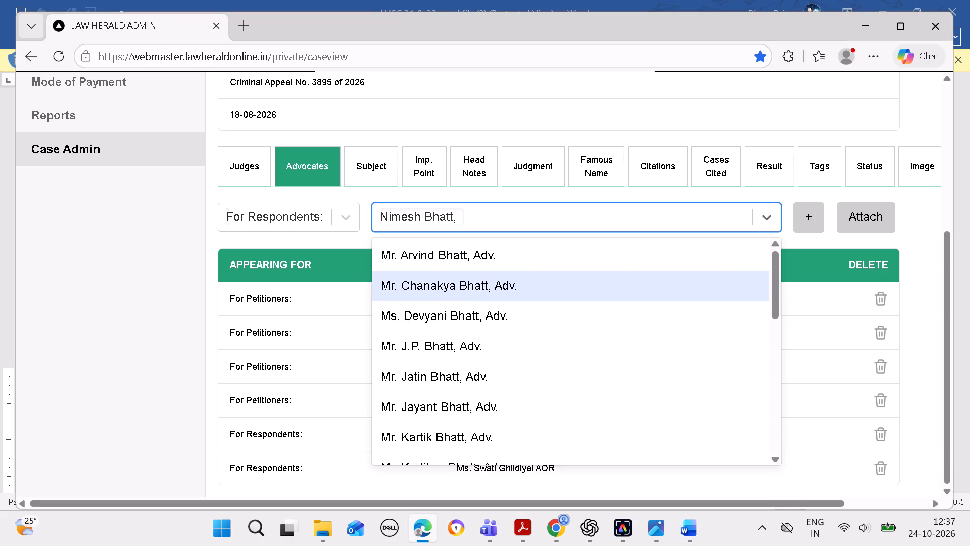
pyautogui.press('BackSpace')
pyautogui.press('BackSpace')
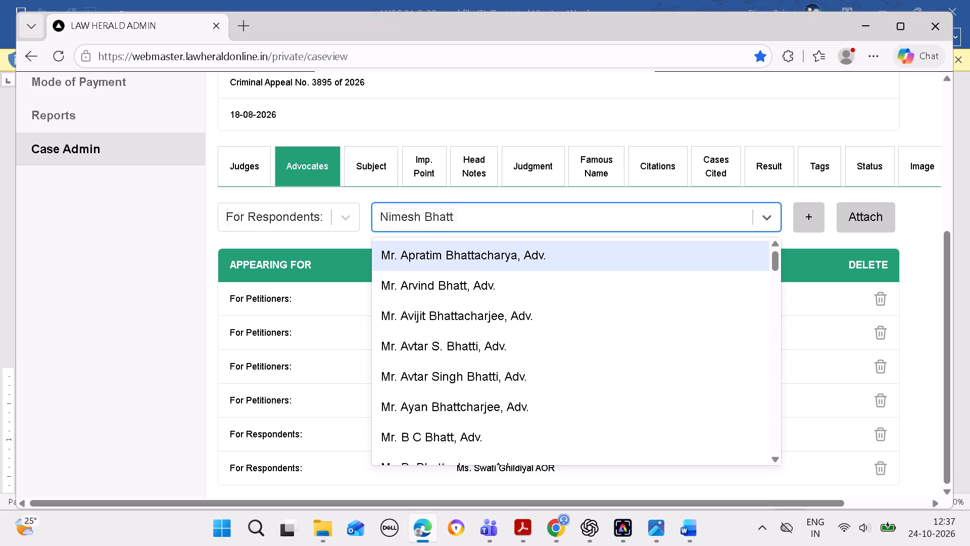
# Add the third respondents' advocate as a new advocate with prefix Mr. and designation ADV, attached to the record for respondents.
pyautogui.click(813, 218)
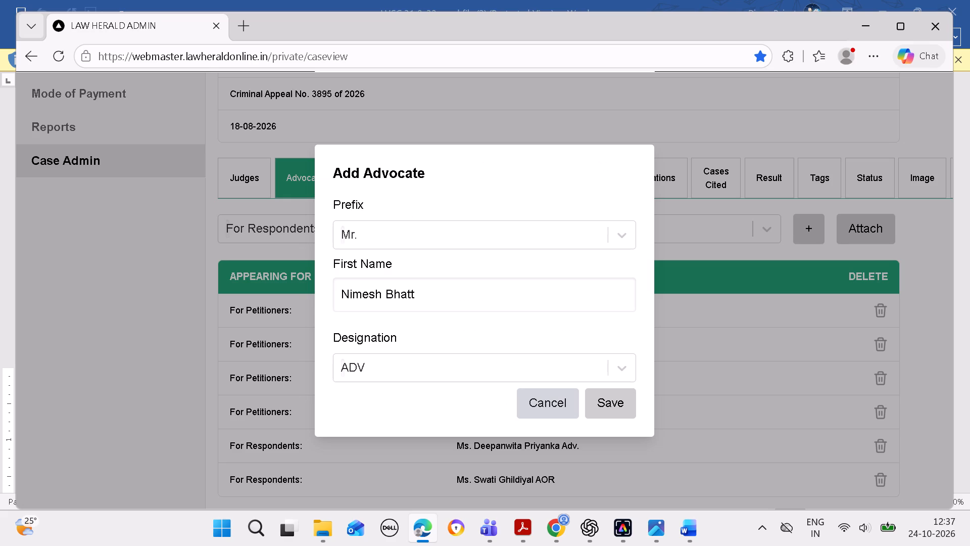
pyautogui.click(617, 405)
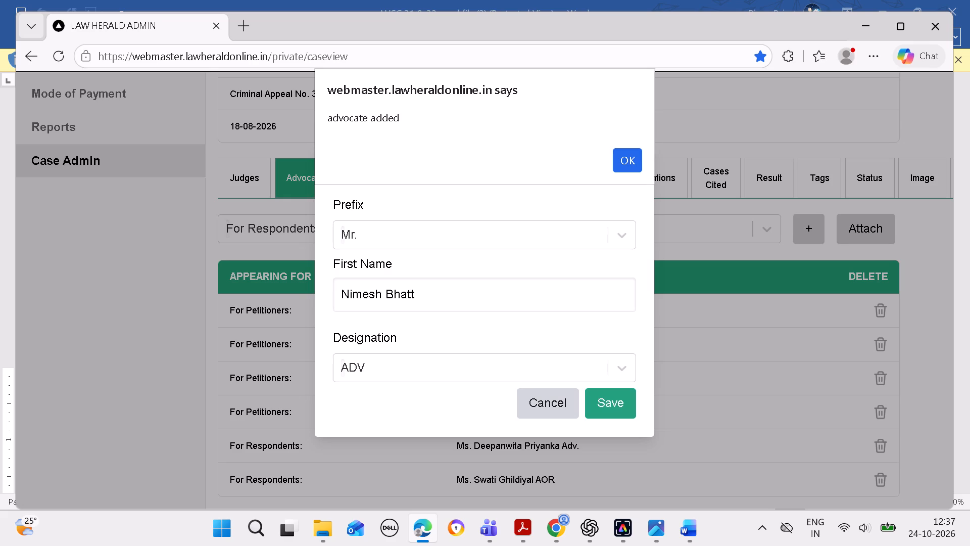
pyautogui.click(628, 160)
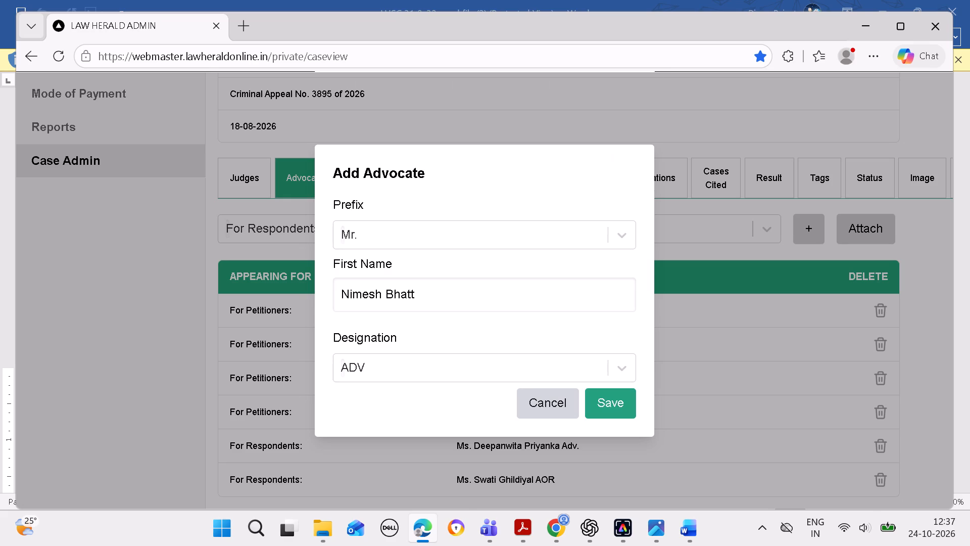
pyautogui.scroll(-5, 618, 297)
pyautogui.click(626, 156)
pyautogui.scroll(-2, 612, 249)
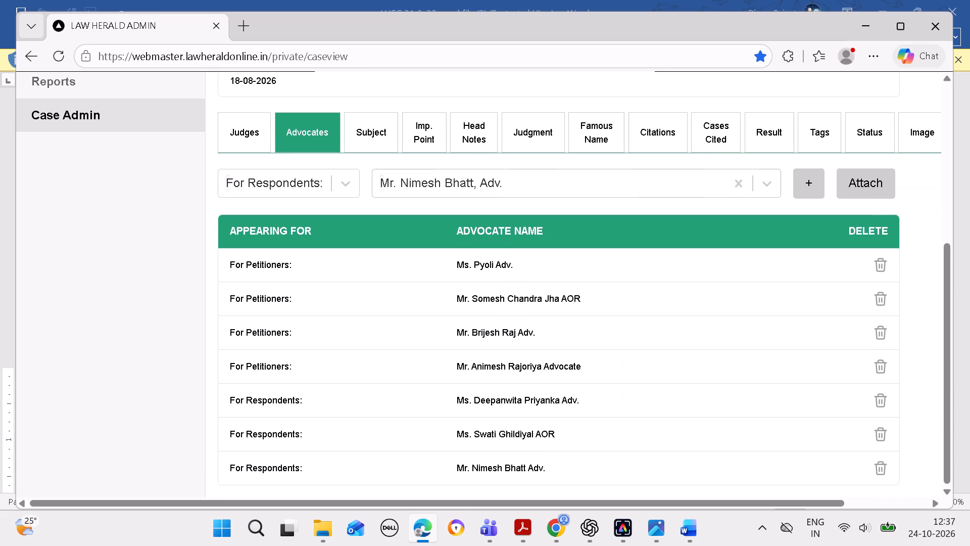
pyautogui.scroll(-2, 612, 249)
# Switch to Word and examine the headnotes below the advocates of Criminal Appeal No. 3895 of 2026 for the case's subject.
pyautogui.click(691, 524)
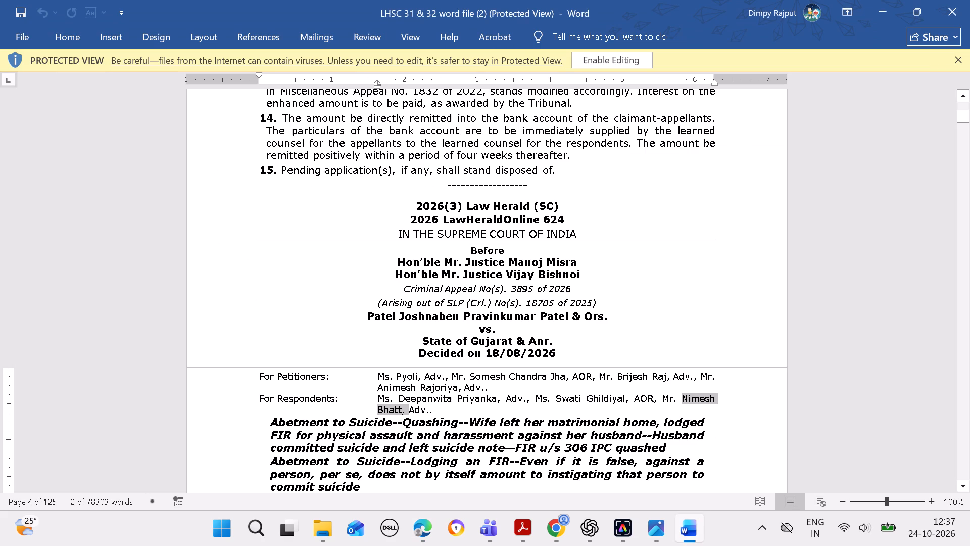
pyautogui.press('Down')
pyautogui.press('Down')
pyautogui.press('Down')
pyautogui.press('Down')
pyautogui.press('Down')
pyautogui.press('Down')
pyautogui.press('Down')
pyautogui.press('Down')
pyautogui.press('Down')
pyautogui.press('Down')
pyautogui.press('Down')
pyautogui.press('Down')
pyautogui.press('Down')
pyautogui.press('Down')
pyautogui.press('Down')
pyautogui.press('Down')
pyautogui.press('Down')
pyautogui.press('Down')
pyautogui.press('Down')
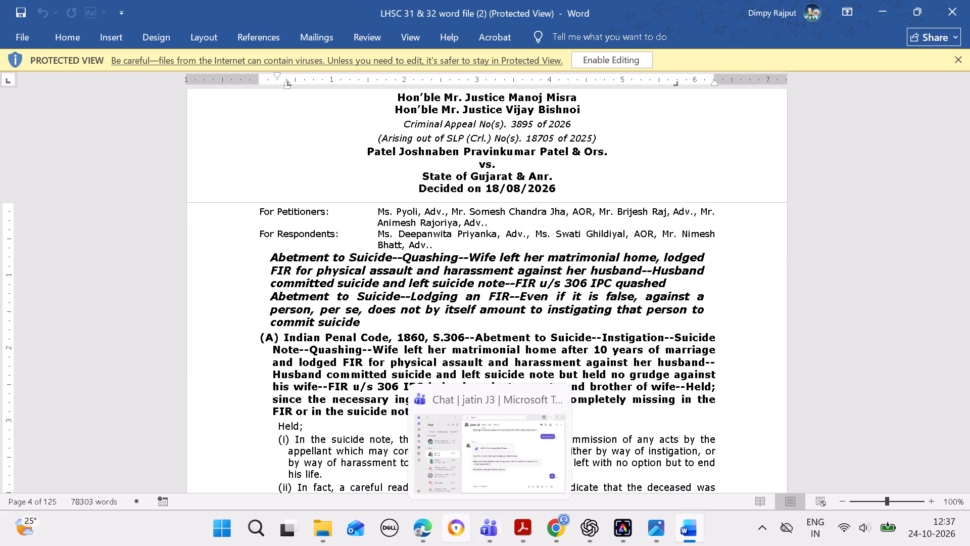
# Return to the case record in Edge and open its Subject section.
pyautogui.click(432, 526)
pyautogui.click(380, 128)
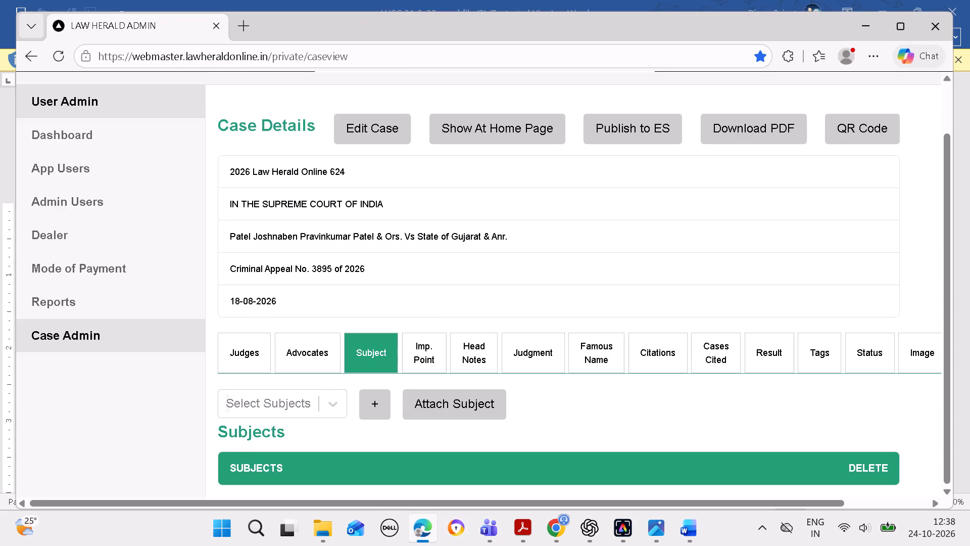
# Attach Criminal Law as the subject of the Criminal Appeal No. 3895 of 2026 record.
pyautogui.click(335, 400)
pyautogui.click(317, 392)
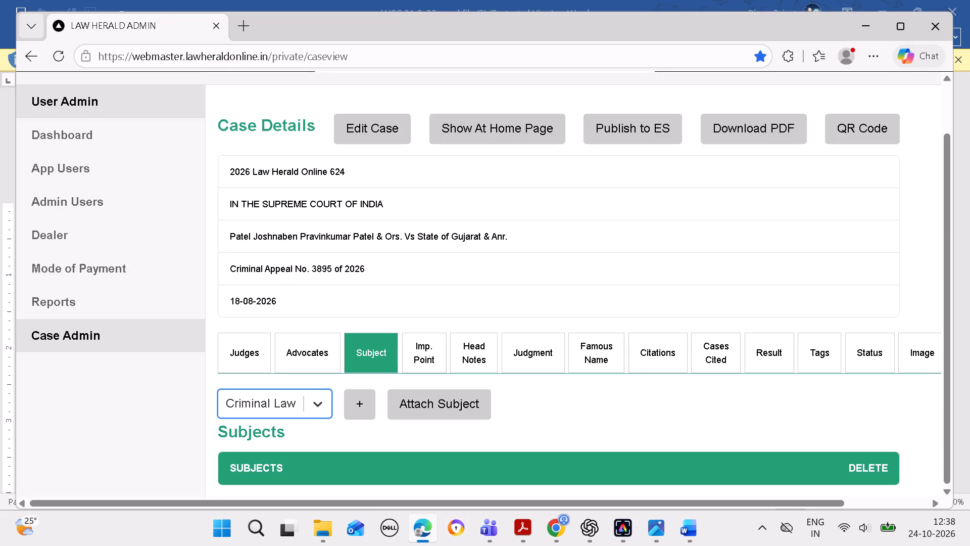
pyautogui.click(424, 413)
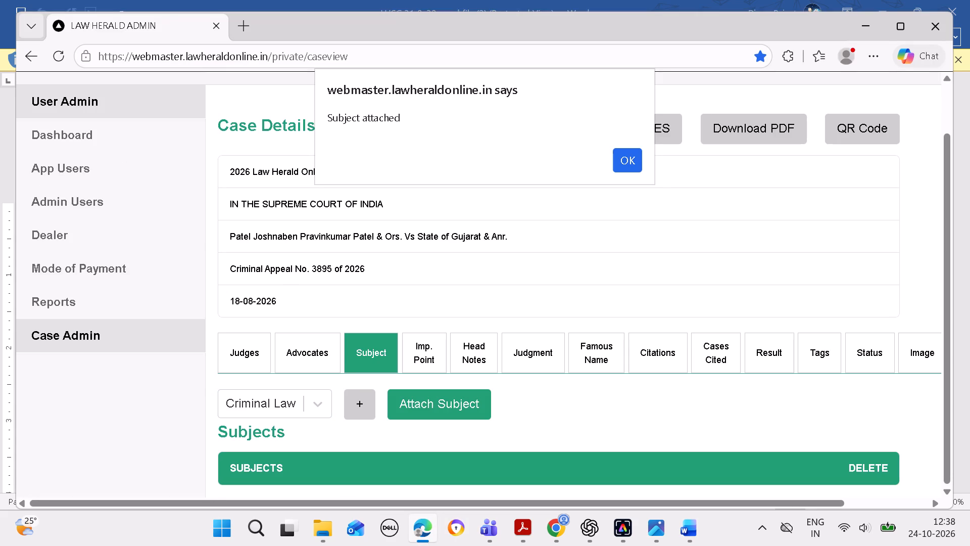
pyautogui.click(639, 163)
pyautogui.scroll(-4, 594, 272)
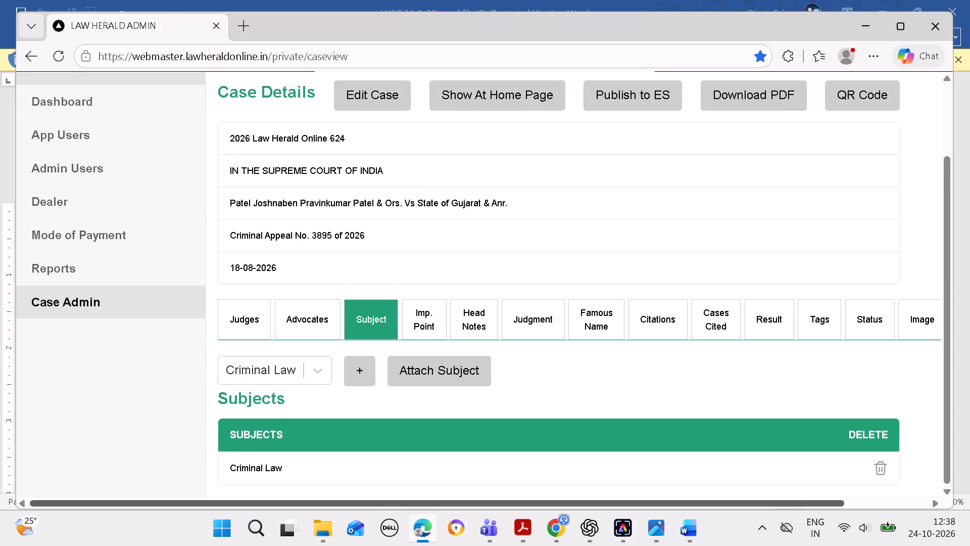
# Copy the phrase "Abetment to Suicide--Quashing" from the Word file's italic summary and return to the record in Edge.
pyautogui.click(688, 533)
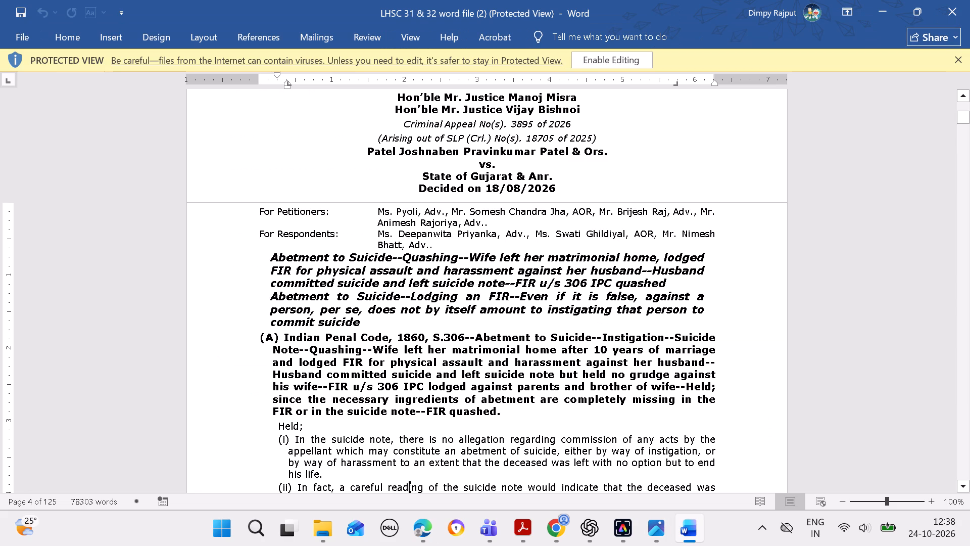
pyautogui.moveTo(271, 258); pyautogui.dragTo(330, 258)
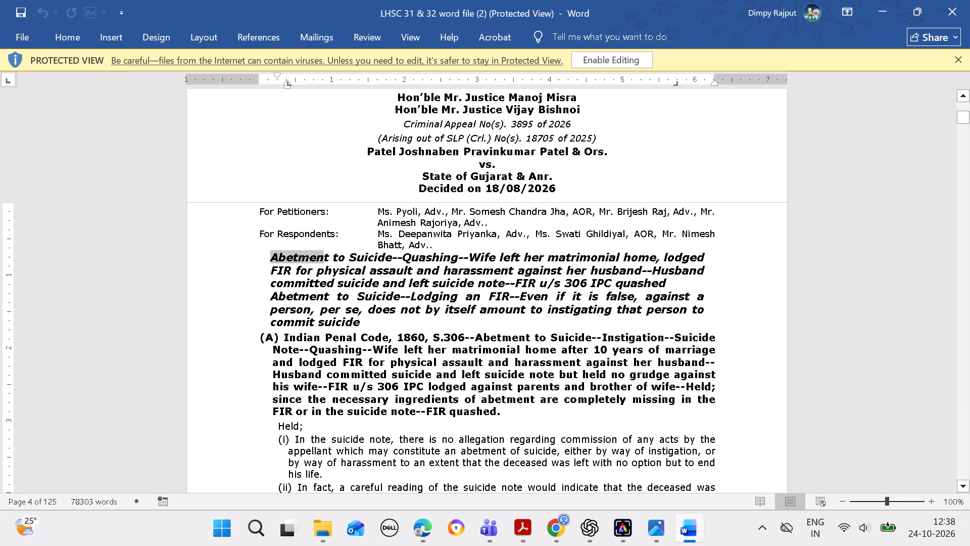
pyautogui.moveTo(330, 258); pyautogui.dragTo(430, 259)
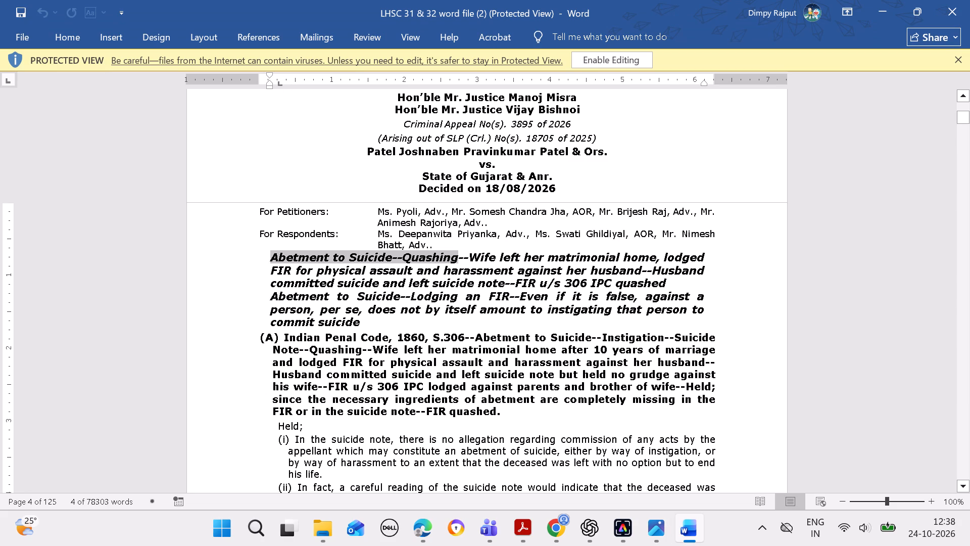
pyautogui.hotkey('ctrl', 'c')
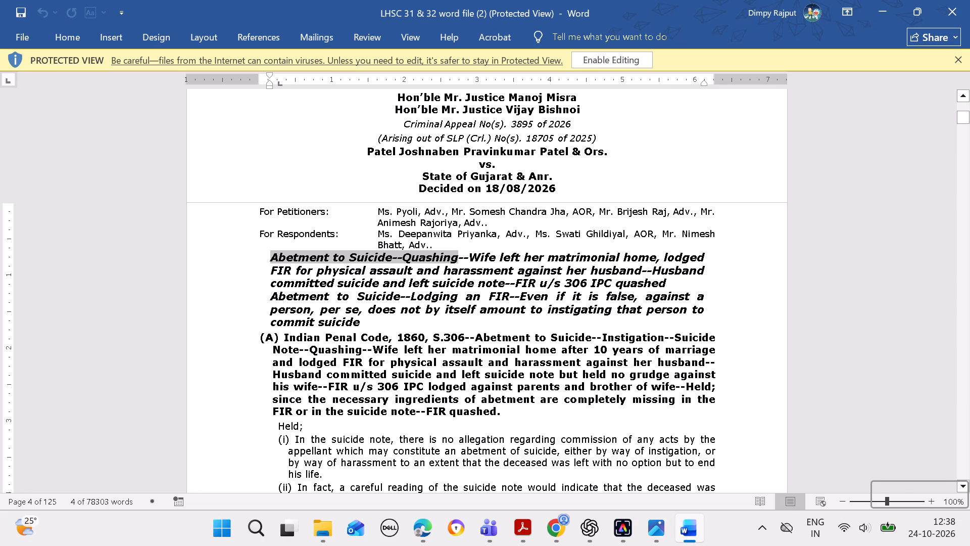
pyautogui.click(434, 530)
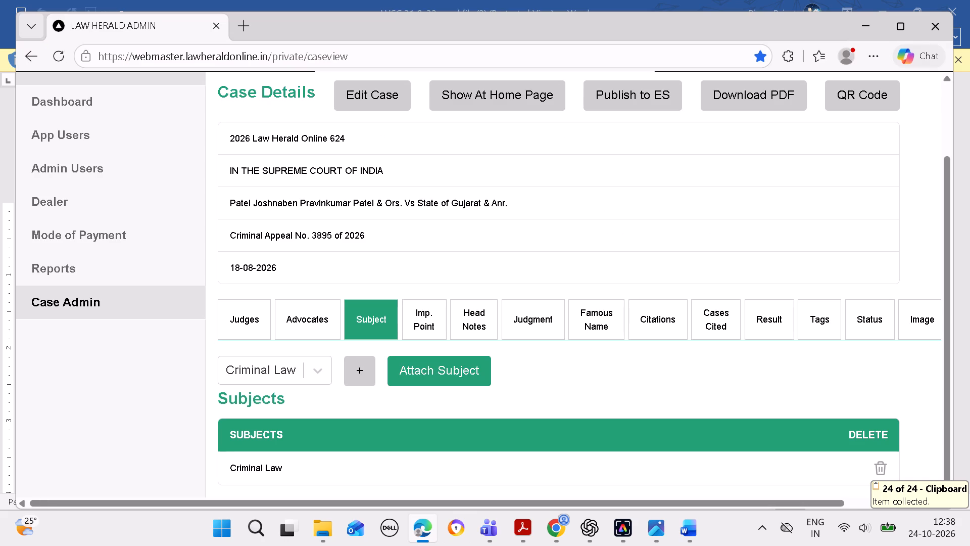
# Open a new important point for the case and try to add "Abetment to Suicide -- Quashing" as a new topic.
pyautogui.click(424, 320)
pyautogui.scroll(-5, 424, 320)
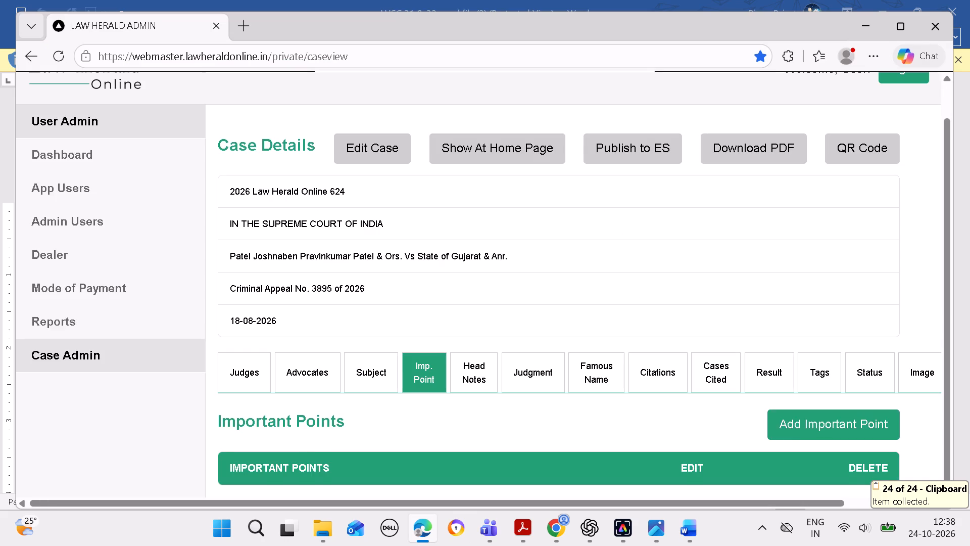
pyautogui.click(829, 417)
pyautogui.click(686, 167)
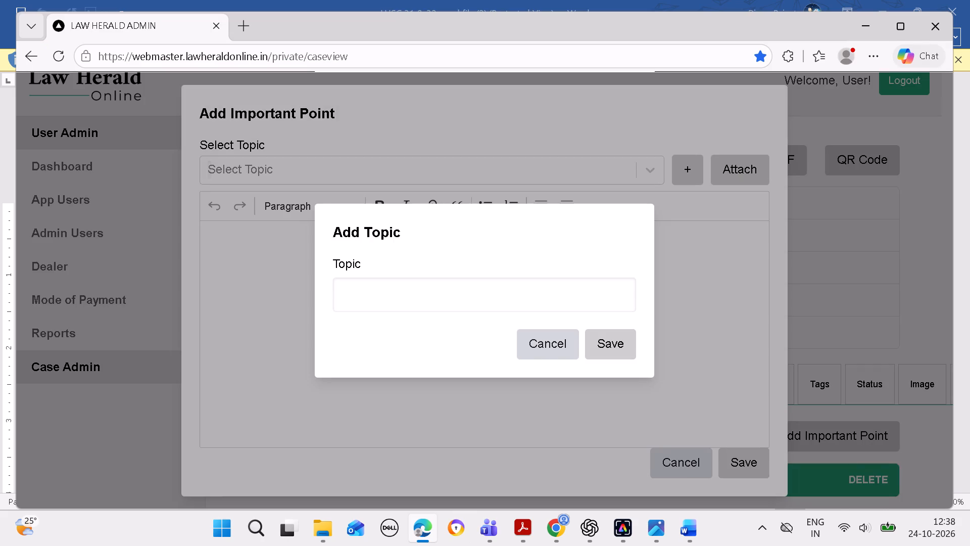
pyautogui.click(529, 288)
pyautogui.hotkey('ctrl', 'v')
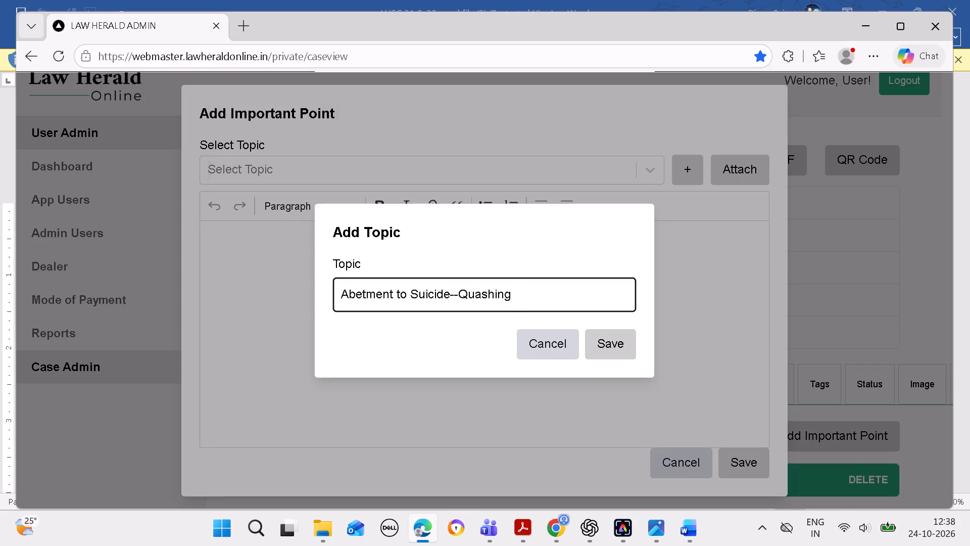
pyautogui.click(449, 296)
pyautogui.press('space')
pyautogui.click(463, 293)
pyautogui.press('space')
pyautogui.click(609, 342)
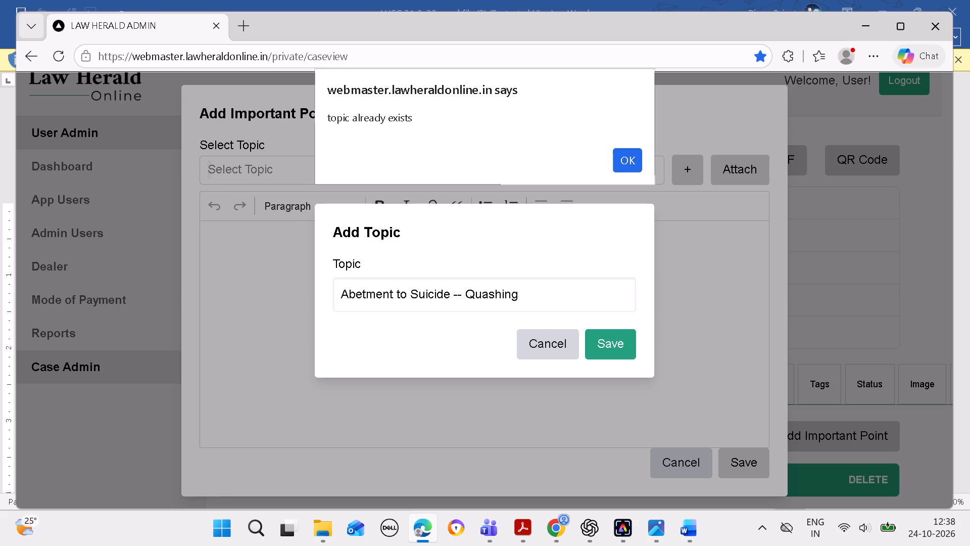
pyautogui.click(626, 161)
# Copy the spaced topic text, cancel adding the topic, and attach the existing topic "Abetment to Suicide -- Quashing" to the important point.
pyautogui.moveTo(525, 289); pyautogui.dragTo(465, 286)
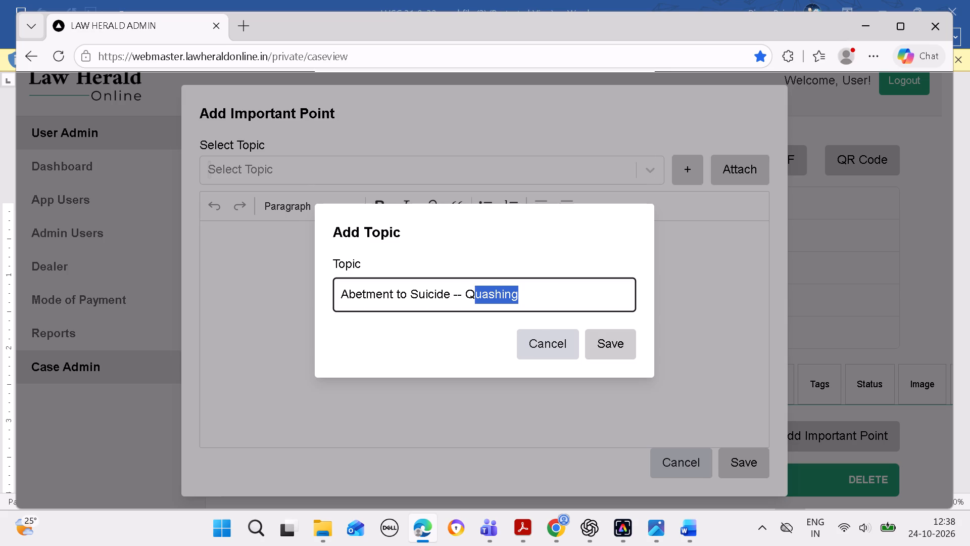
pyautogui.moveTo(465, 286); pyautogui.dragTo(318, 286)
pyautogui.hotkey('ctrl', 'c')
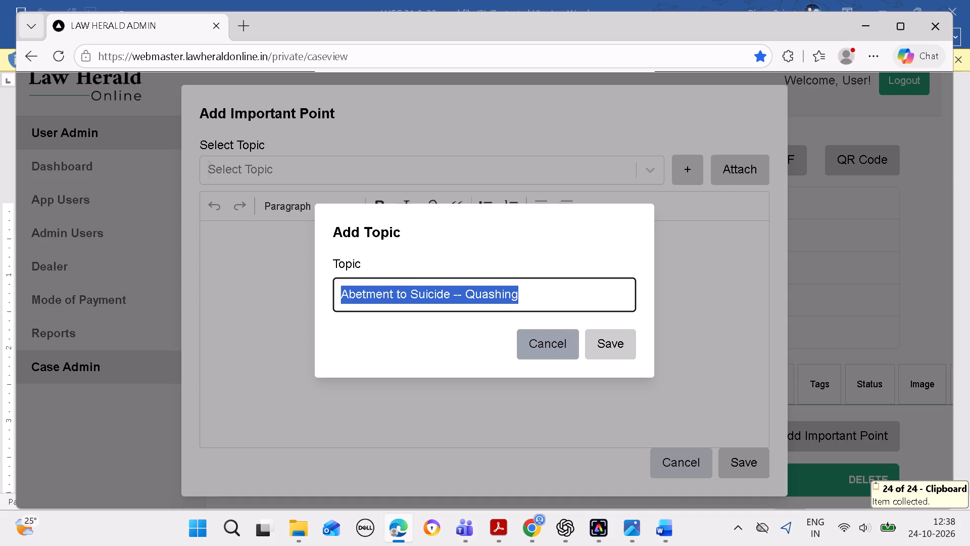
pyautogui.click(537, 343)
pyautogui.click(470, 172)
pyautogui.hotkey('ctrl', 'v')
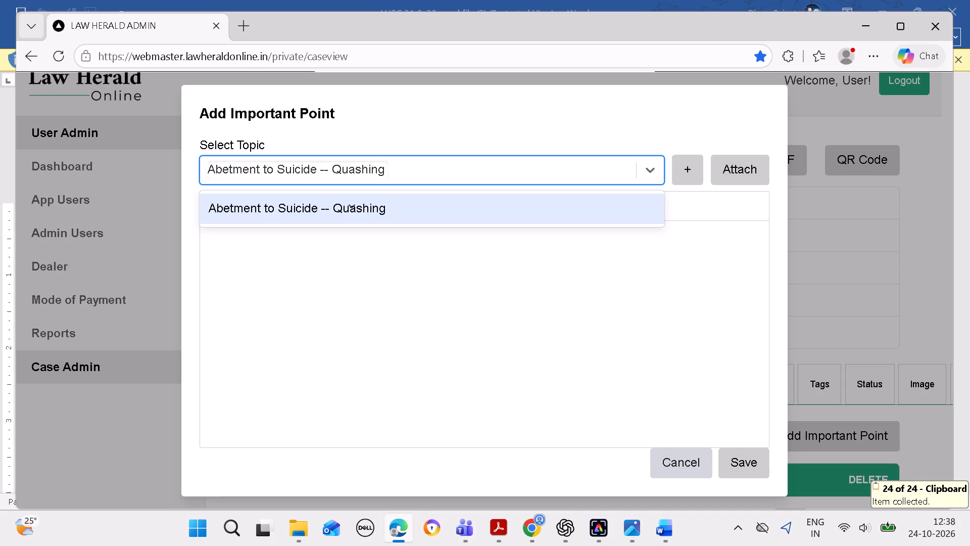
pyautogui.keyDown('ctrl'); pyautogui.click(366, 211); pyautogui.keyUp('ctrl')
pyautogui.keyDown('ctrl'); pyautogui.click(726, 171); pyautogui.keyUp('ctrl')
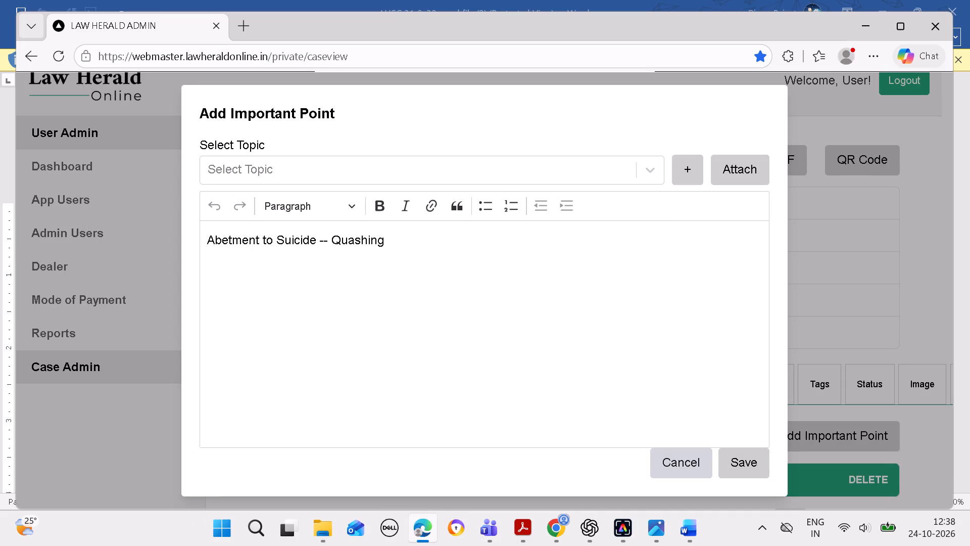
# Append " -- " after the attached topic, followed by Word's italic summary text from "Wife left her matrimonial home" through "commit suicide".
pyautogui.keyDown('ctrl'); pyautogui.click(560, 292); pyautogui.keyUp('ctrl')
pyautogui.hotkey('ctrl', 'space')
pyautogui.hotkey('ctrl', '-')
pyautogui.hotkey('ctrl', '-')
pyautogui.hotkey('ctrl', 'space')
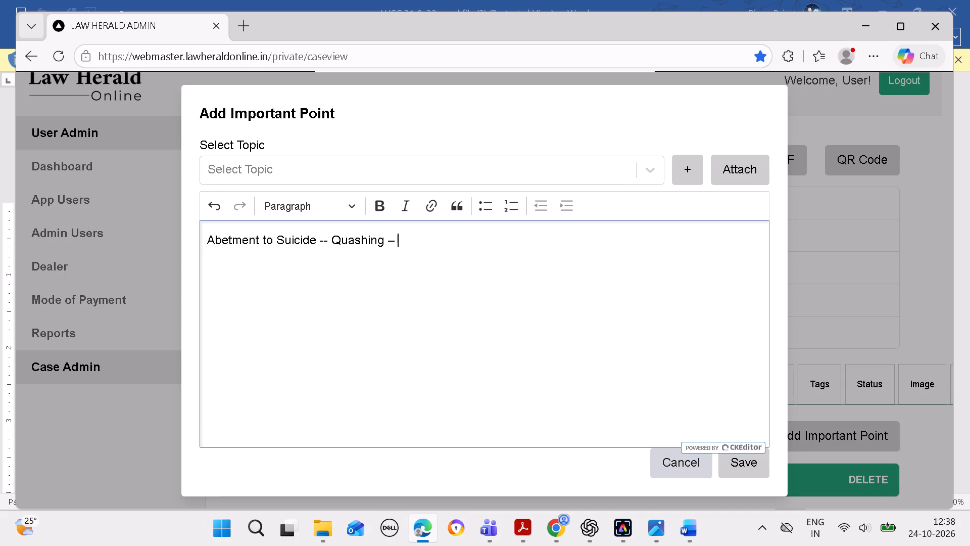
pyautogui.hotkey('ctrl', 'BackSpace')
pyautogui.keyDown('ctrl'); pyautogui.click(690, 530); pyautogui.keyUp('ctrl')
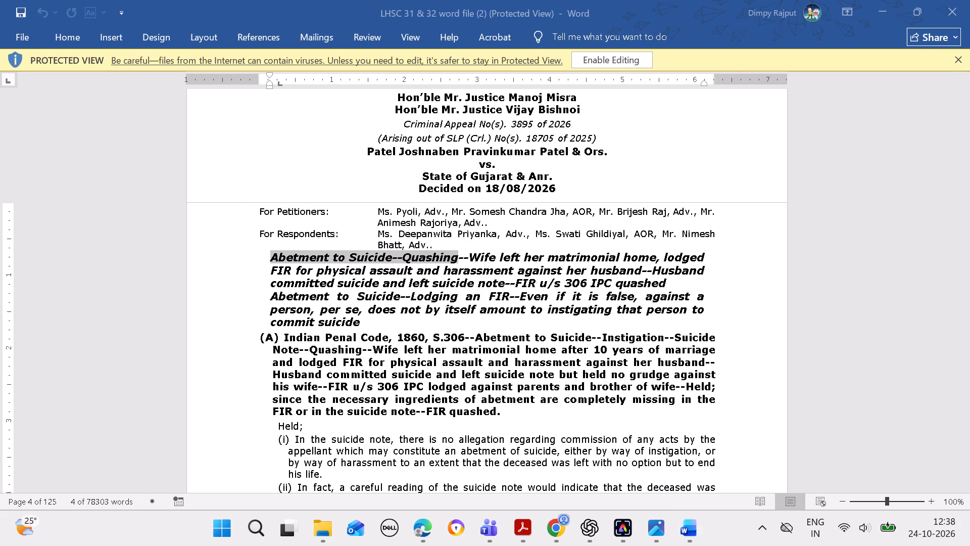
pyautogui.keyDown('ctrl'); pyautogui.moveTo(471, 250); pyautogui.dragTo(562, 321); pyautogui.keyUp('ctrl')
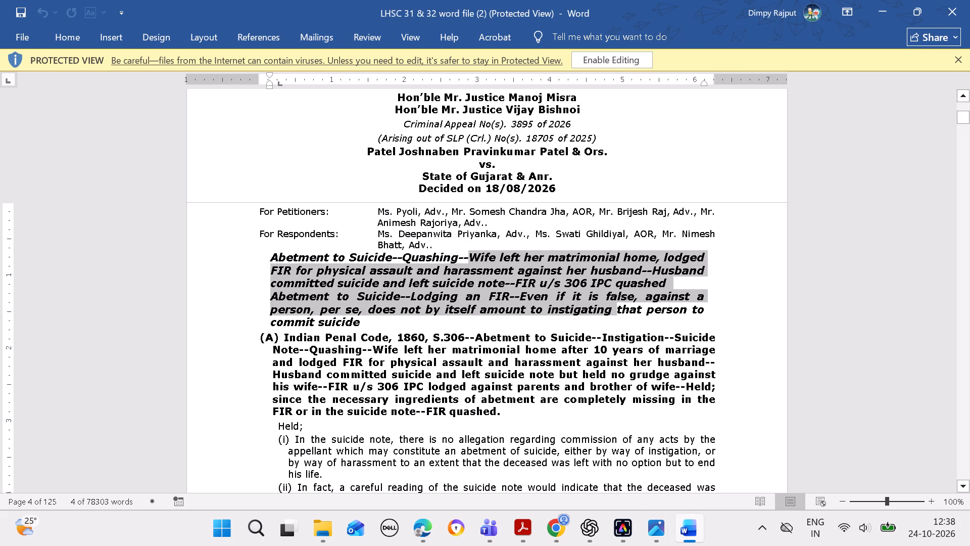
pyautogui.keyDown('ctrl'); pyautogui.moveTo(562, 321); pyautogui.dragTo(562, 324); pyautogui.keyUp('ctrl')
pyautogui.hotkey('ctrl', 'c')
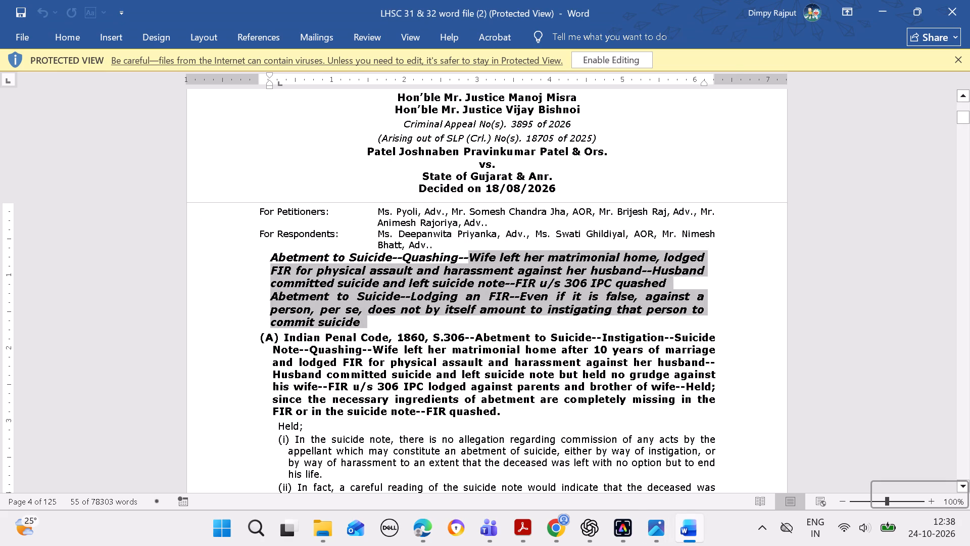
pyautogui.click(425, 532)
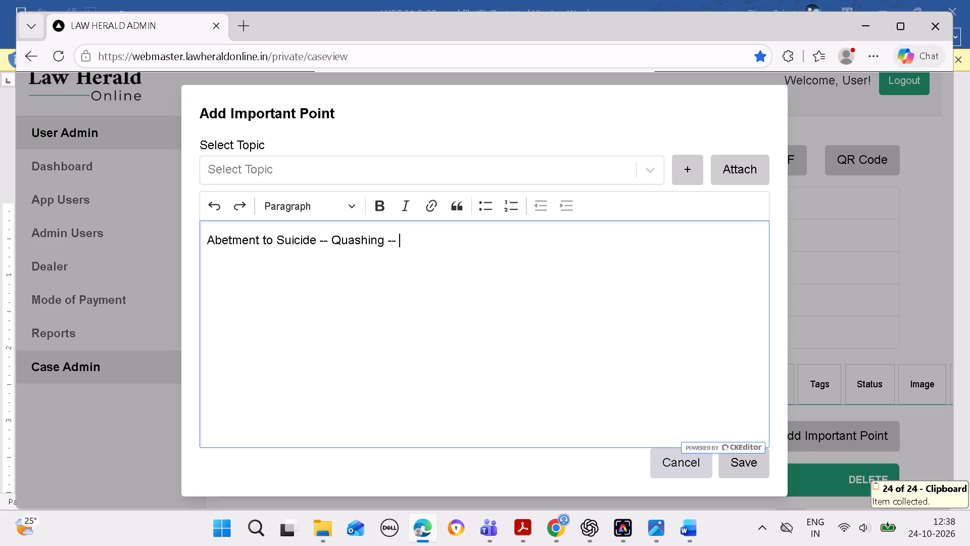
pyautogui.hotkey('ctrl', 'v')
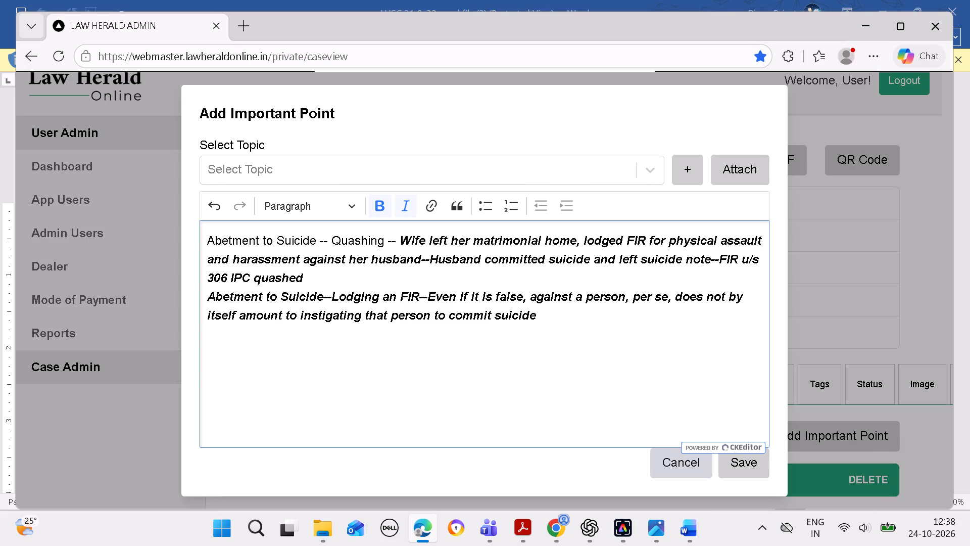
# Remove the bold and italic formatting from the pasted summary text in the important point.
pyautogui.moveTo(400, 231); pyautogui.dragTo(573, 336)
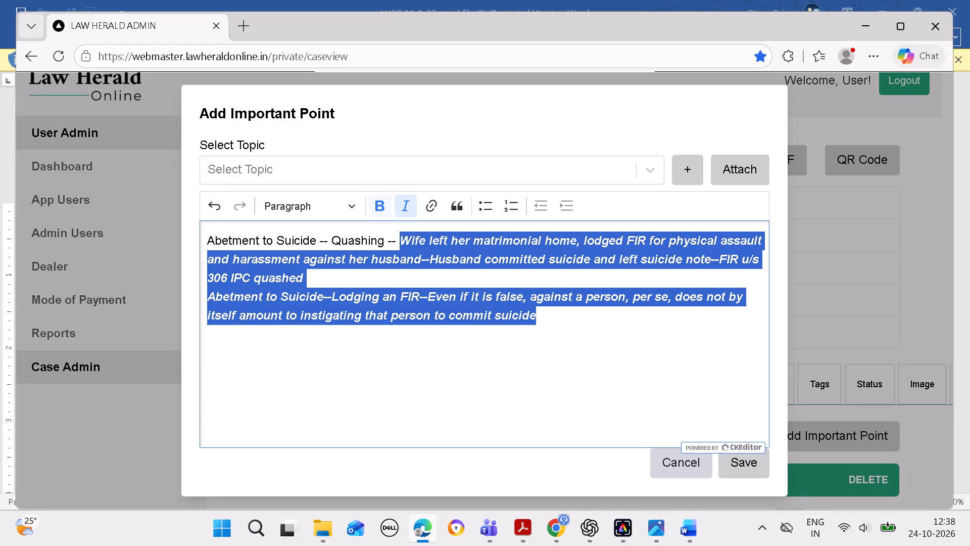
pyautogui.click(407, 201)
pyautogui.click(385, 199)
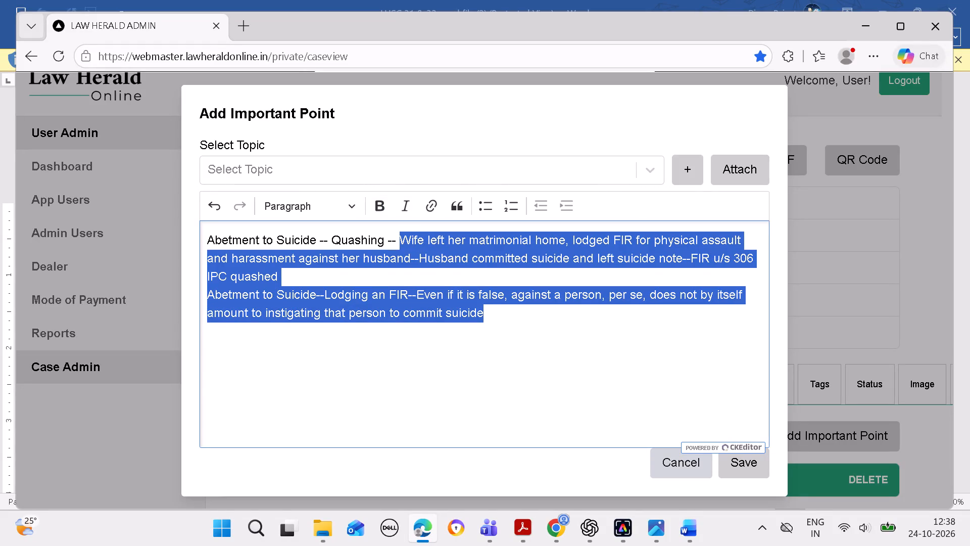
pyautogui.click(546, 341)
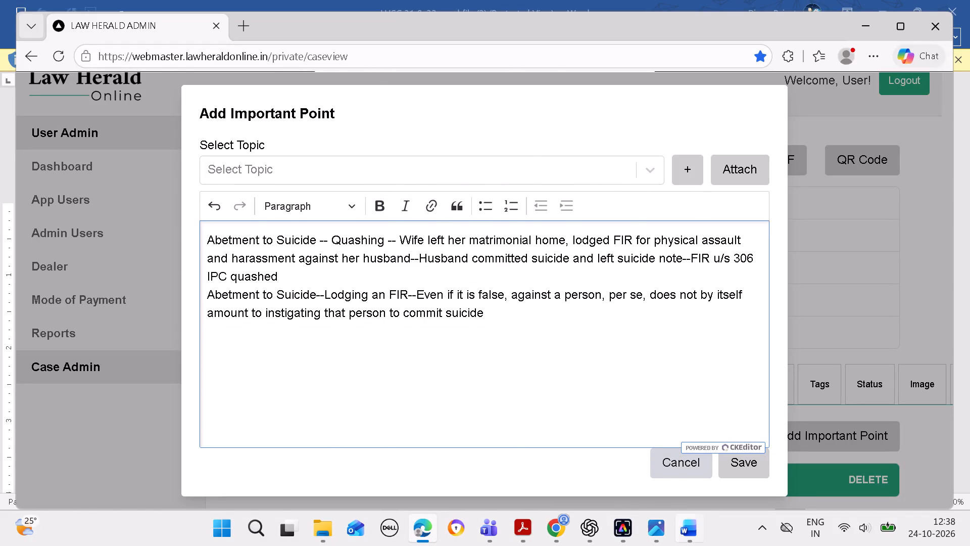
# Check the Word summary and delete the second passage, "Abetment to Suicide--Lodging an FIR" through "commit suicide", from the important point.
pyautogui.click(685, 532)
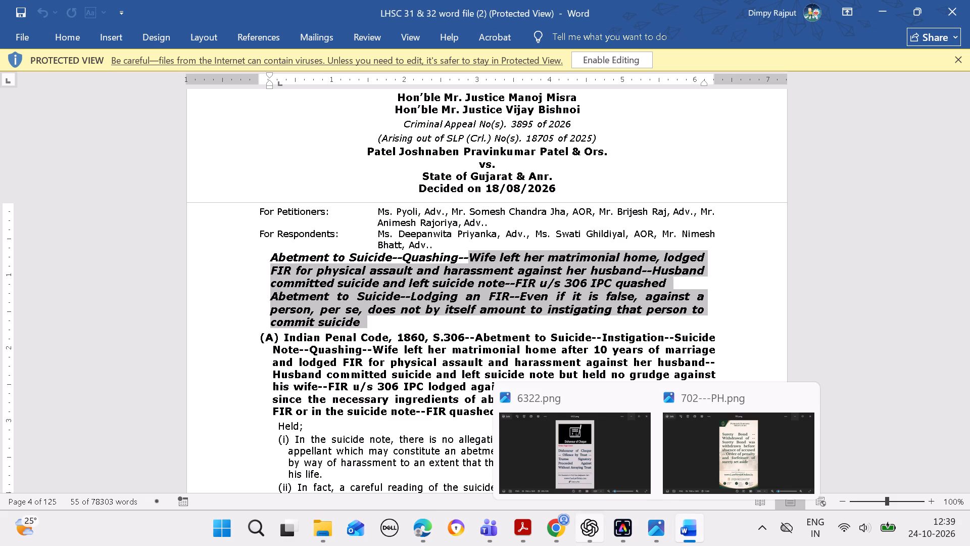
pyautogui.click(431, 525)
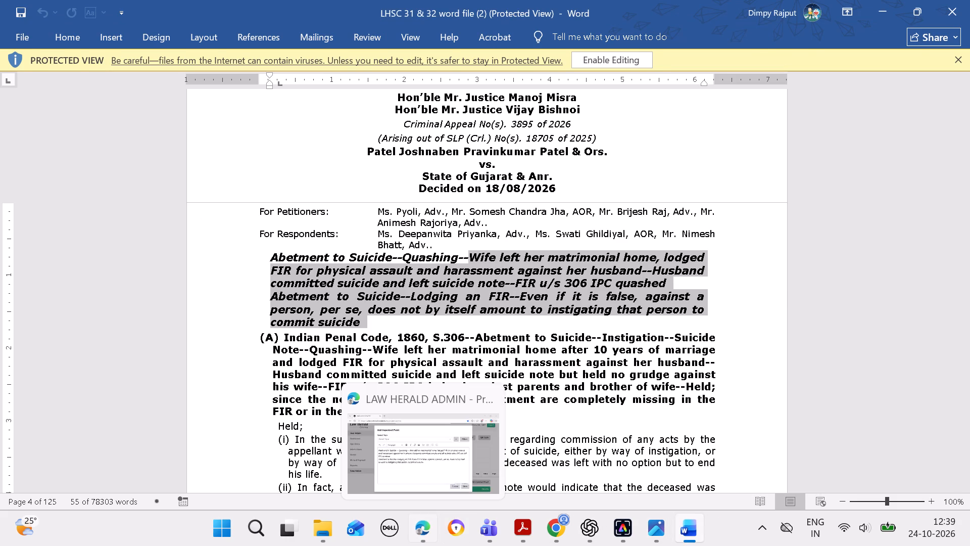
pyautogui.moveTo(494, 323); pyautogui.dragTo(175, 289)
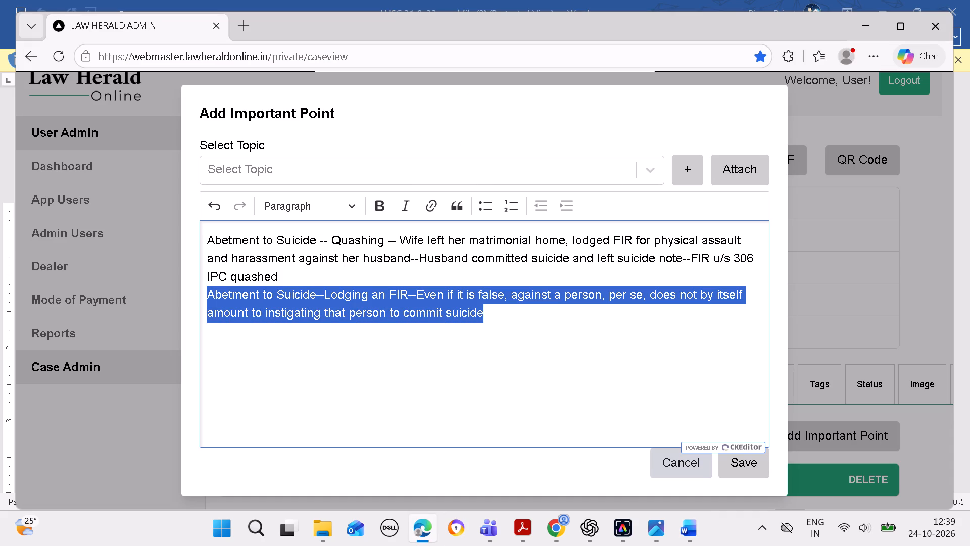
pyautogui.press('BackSpace')
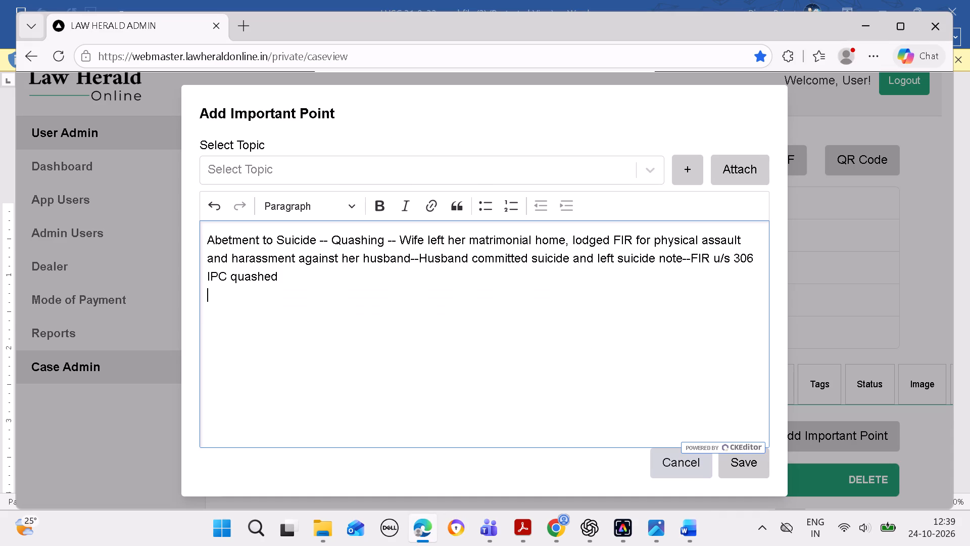
# Put spaces around the double hyphens after "her husband" and "suicide note" in the important point, keeping each as "--".
pyautogui.click(409, 262)
pyautogui.press('space')
pyautogui.click(423, 256)
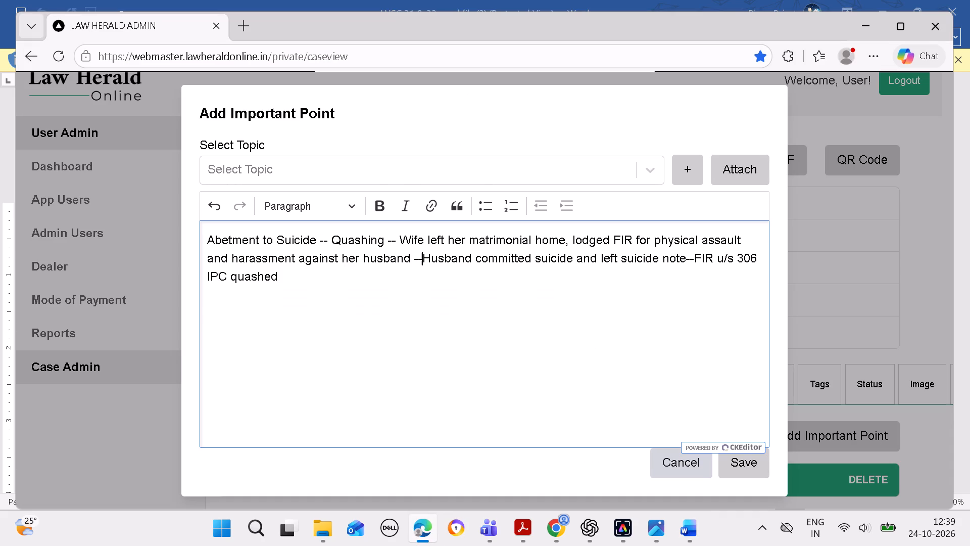
pyautogui.press('space')
pyautogui.press('BackSpace')
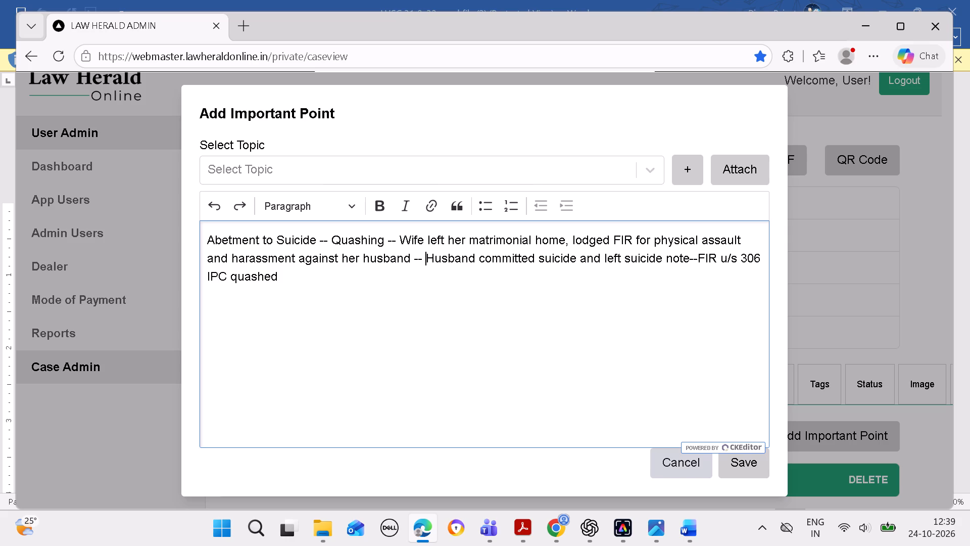
pyautogui.click(693, 263)
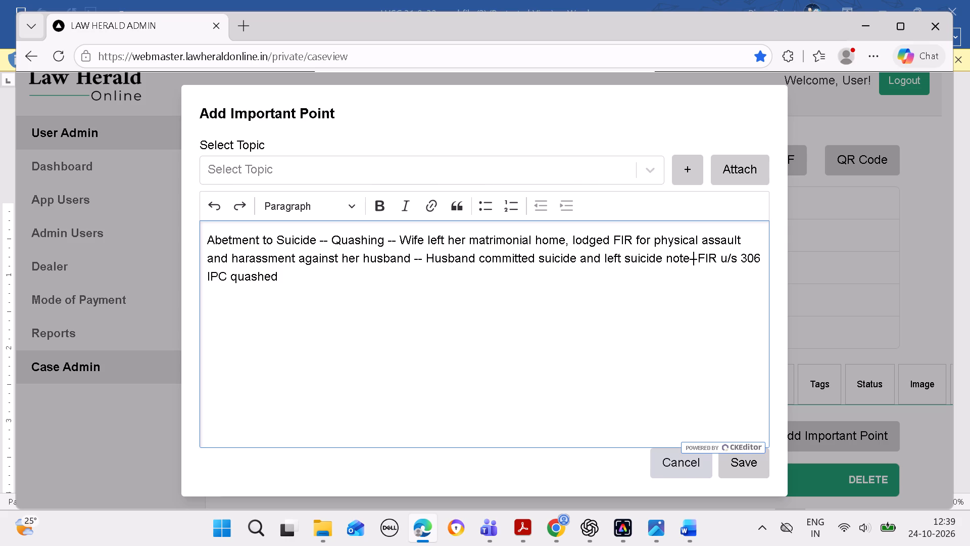
pyautogui.click(688, 263)
pyautogui.press('space')
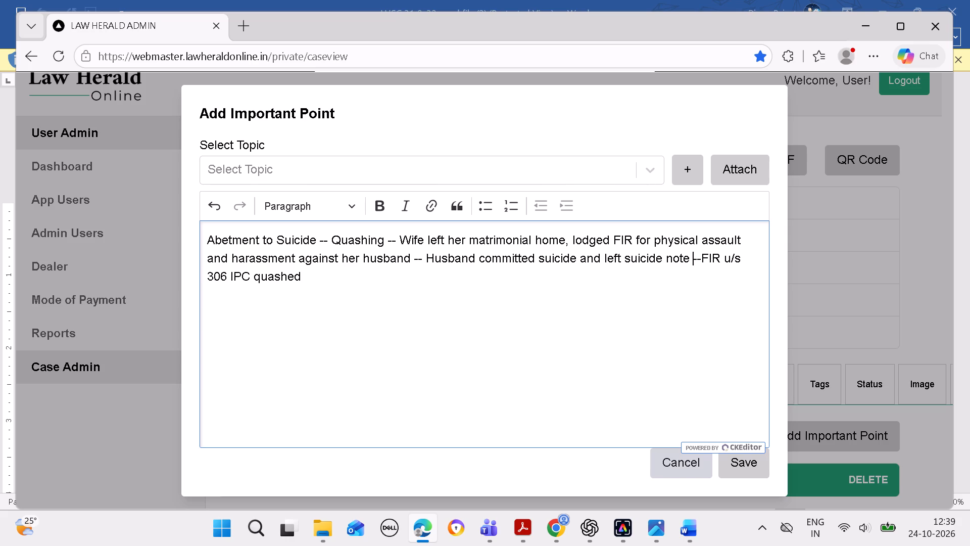
pyautogui.click(700, 265)
pyautogui.press('BackSpace')
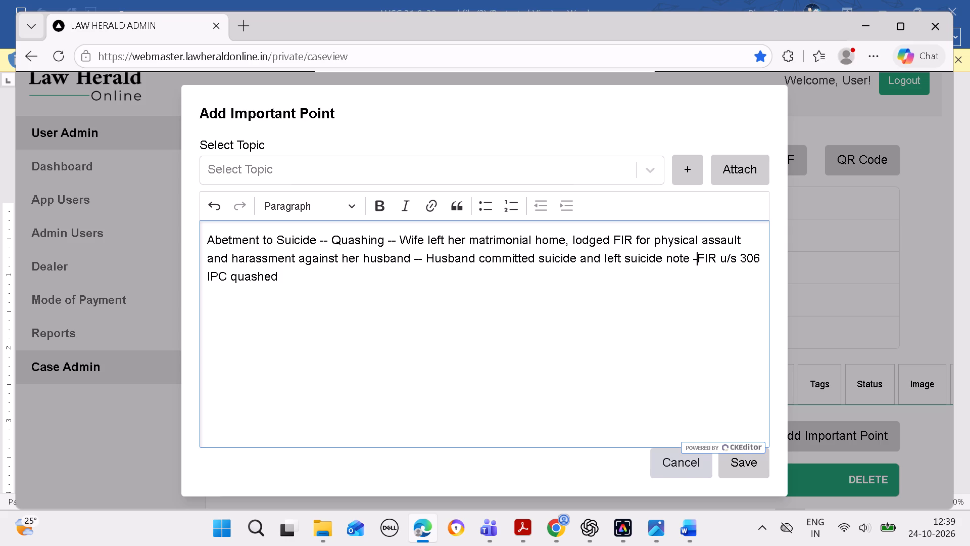
pyautogui.hotkey('ctrl', 'z')
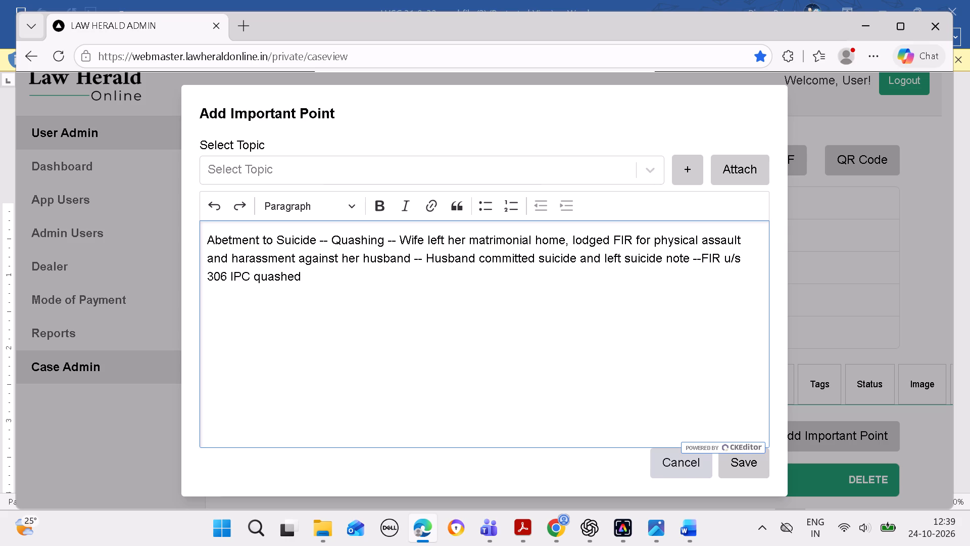
pyautogui.press('space')
pyautogui.press('BackSpace')
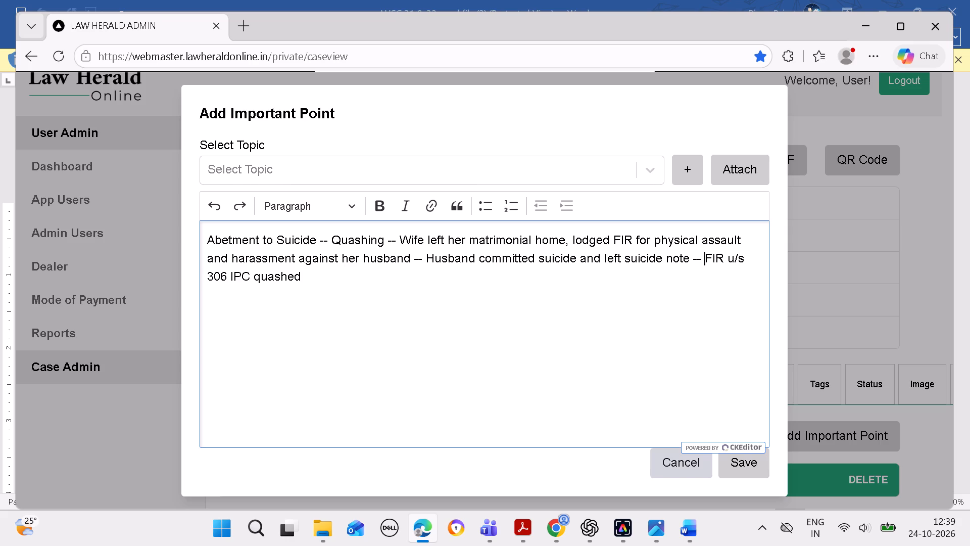
# Re-enter the space between "home," and "lodged" in the important point text.
pyautogui.click(572, 241)
pyautogui.press('BackSpace')
pyautogui.press('space')
pyautogui.click(747, 275)
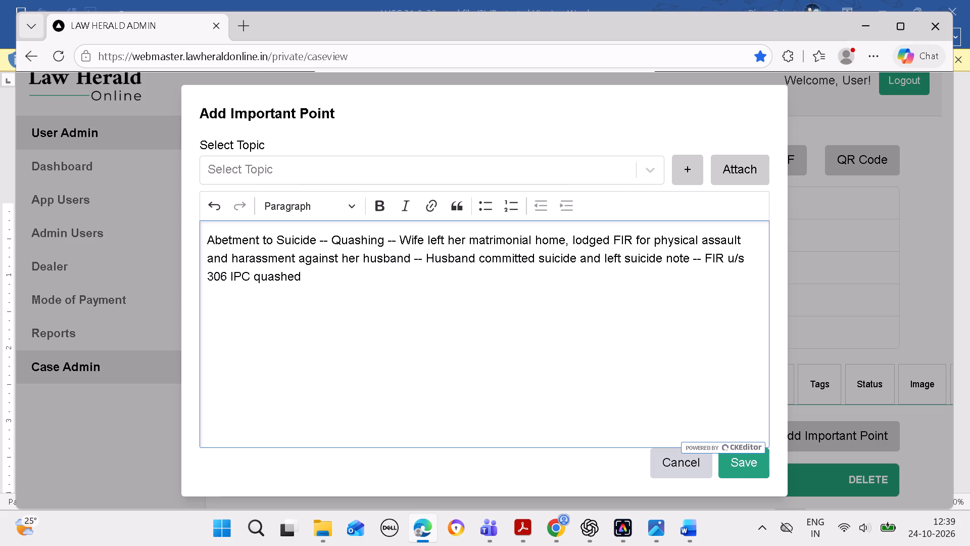
# Save the new "Abetment to Suicide -- Quashing" important point.
pyautogui.click(749, 461)
pyautogui.click(638, 163)
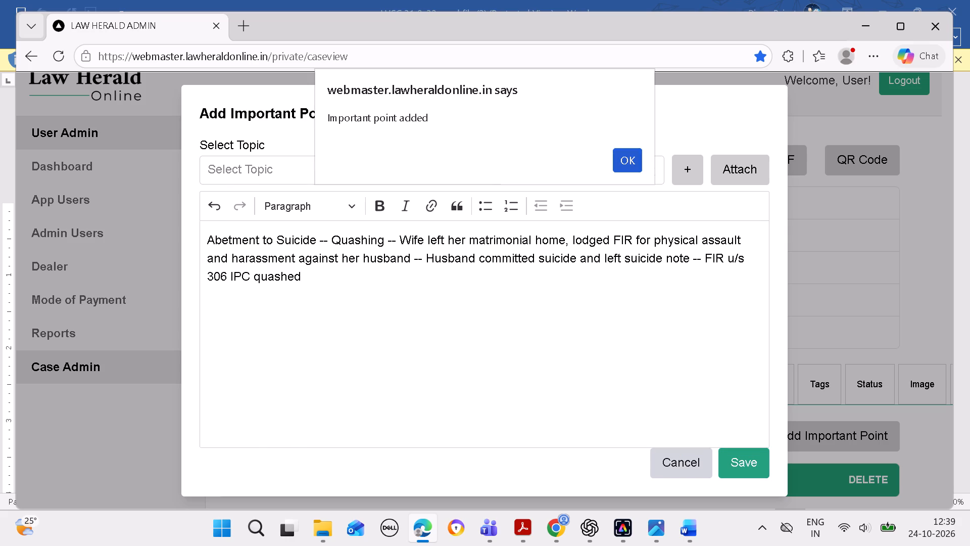
# Reopen the saved "Abetment to Suicide -- Quashing" important point for editing and save it again with its text as is.
pyautogui.scroll(-8, 630, 312)
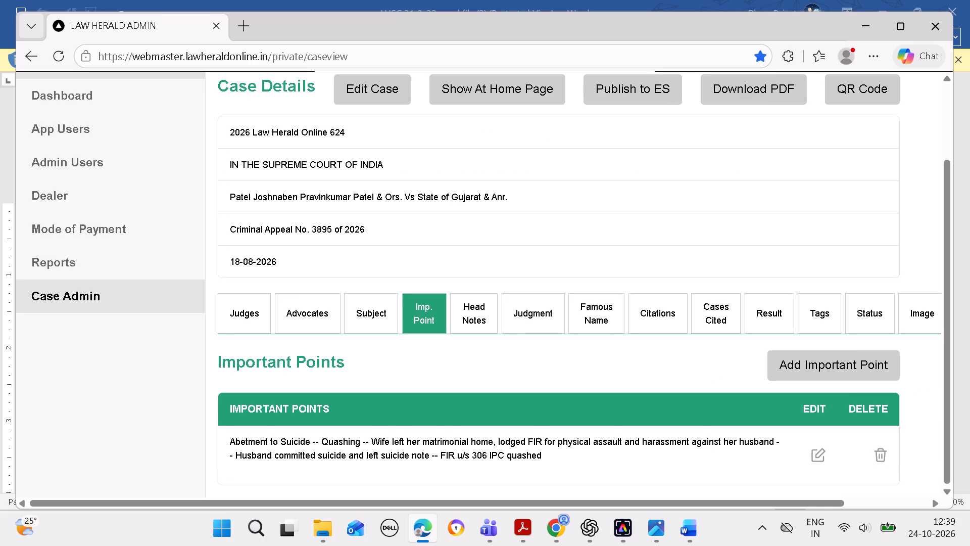
pyautogui.click(813, 452)
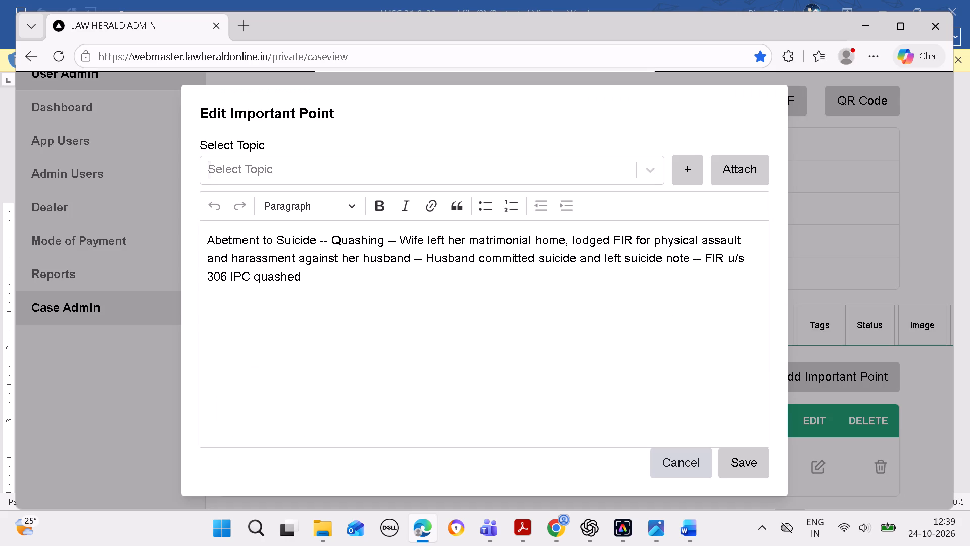
pyautogui.click(756, 468)
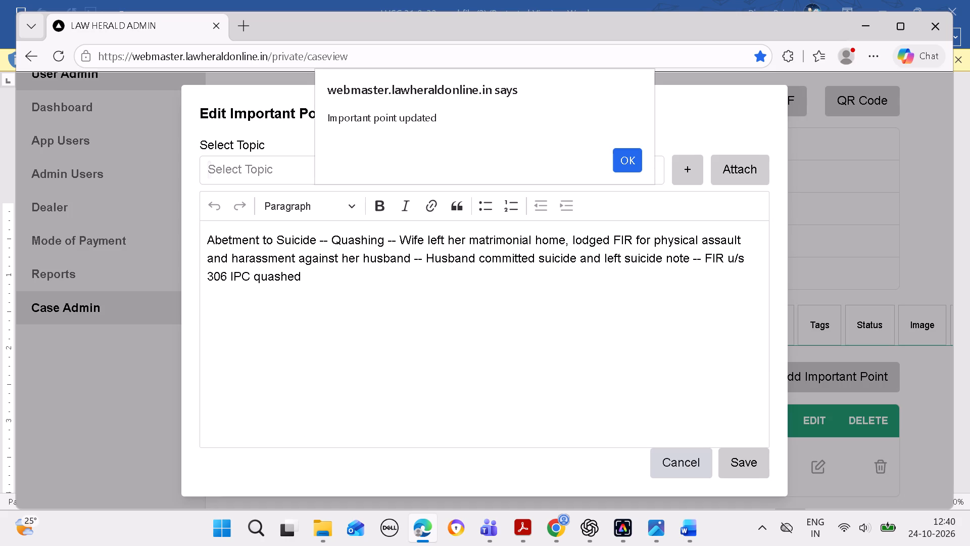
pyautogui.click(630, 167)
pyautogui.scroll(-8, 618, 295)
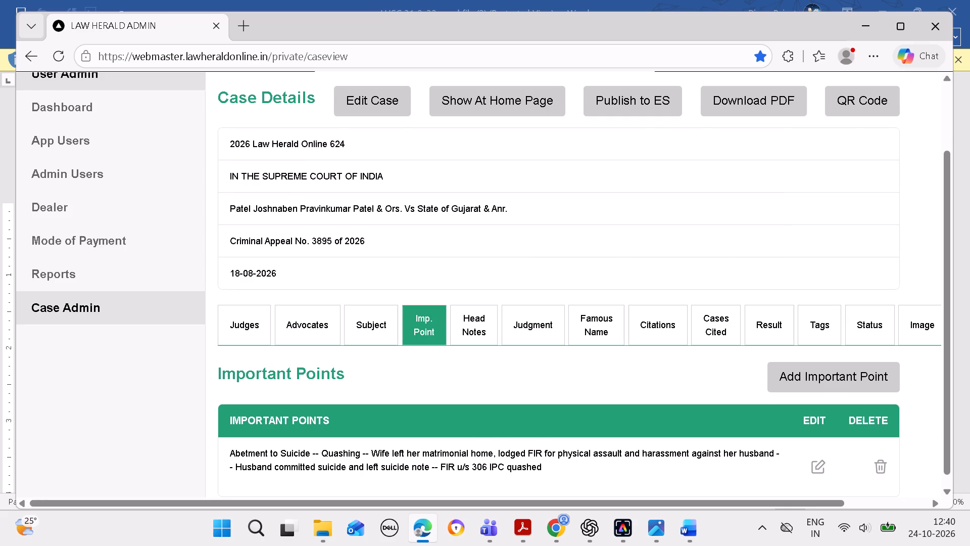
# Switch to the Word file and copy the heading "Abetment to Suicide--Lodging an FIR" from the second summary passage.
pyautogui.click(686, 526)
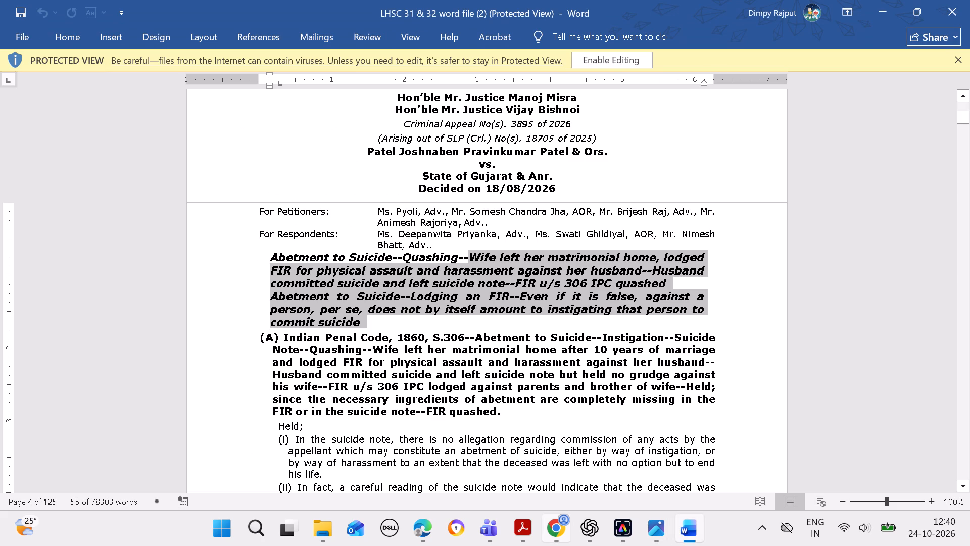
pyautogui.click(432, 326)
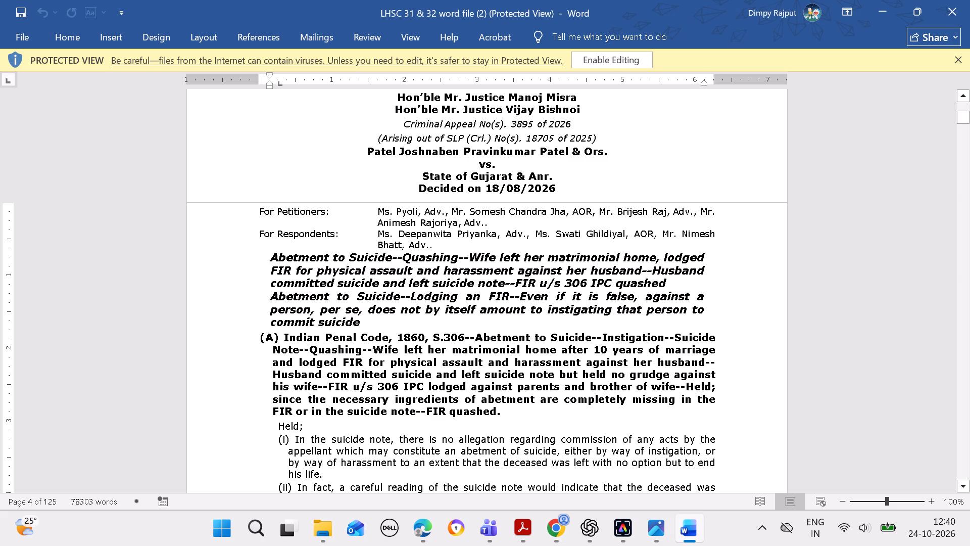
pyautogui.moveTo(269, 291); pyautogui.dragTo(462, 292)
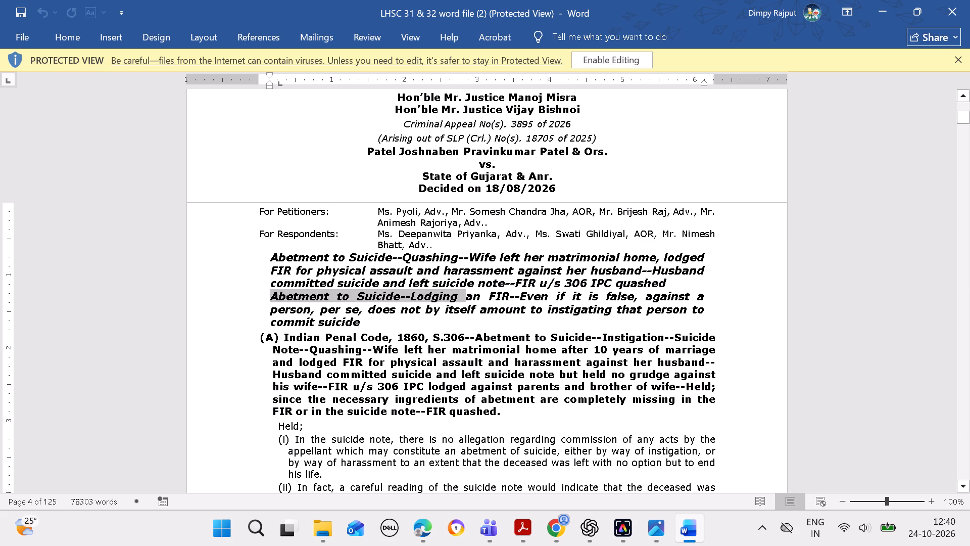
pyautogui.moveTo(462, 292); pyautogui.dragTo(492, 292)
pyautogui.moveTo(492, 292); pyautogui.dragTo(500, 293)
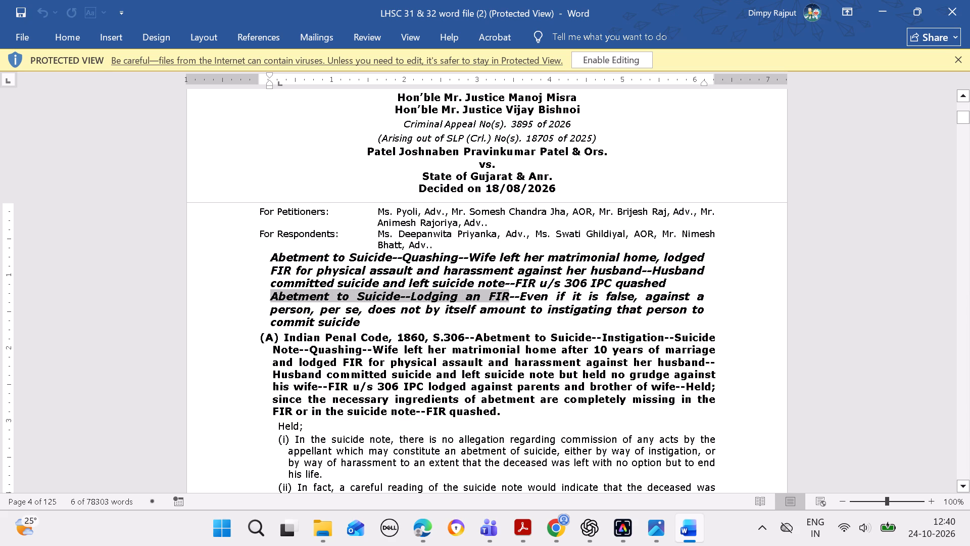
pyautogui.hotkey('ctrl', 'c')
# Back in the Law Herald admin, start another important point and add the topic "Abetment to Suicide -- Lodging an FIR" using the copied heading.
pyautogui.click(426, 524)
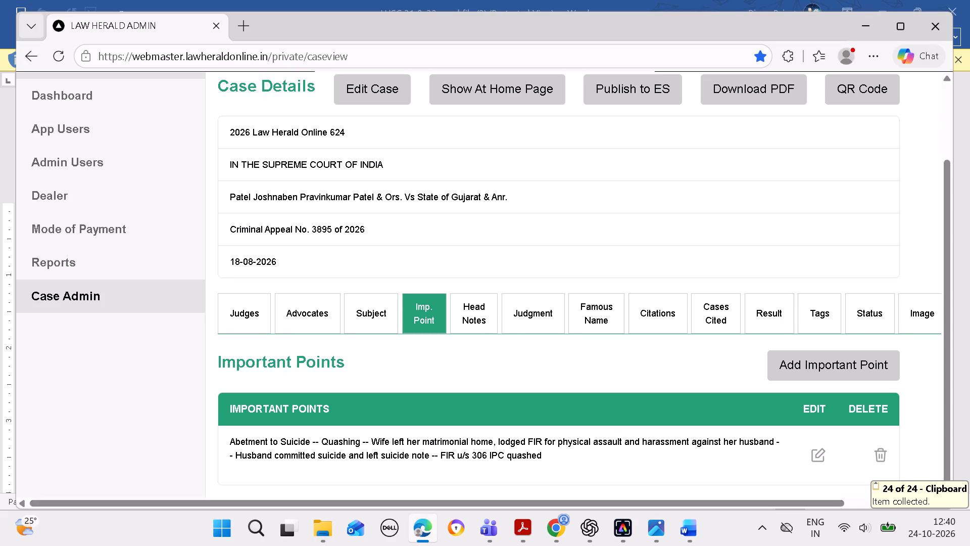
pyautogui.click(795, 363)
pyautogui.click(686, 174)
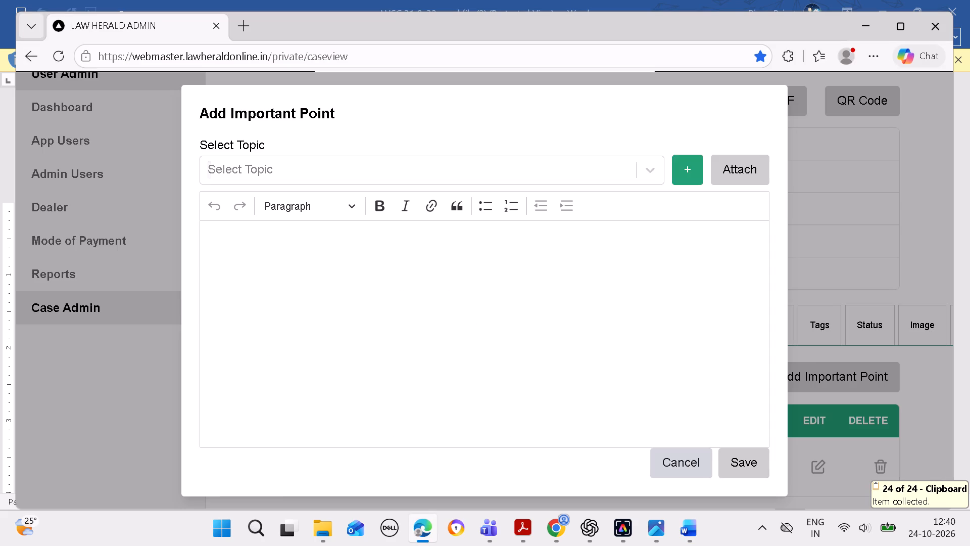
pyautogui.moveTo(539, 293); pyautogui.dragTo(329, 309)
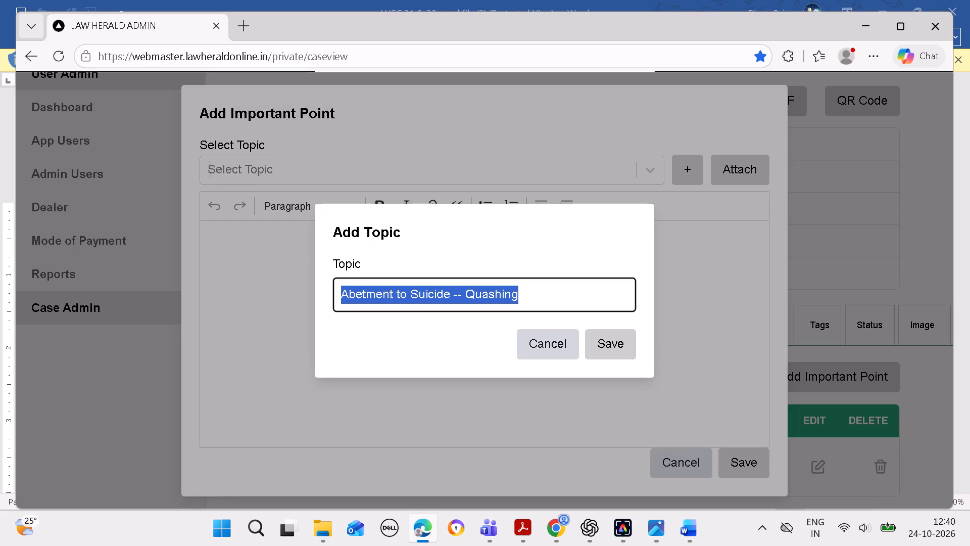
pyautogui.press('BackSpace')
pyautogui.hotkey('ctrl', 'v')
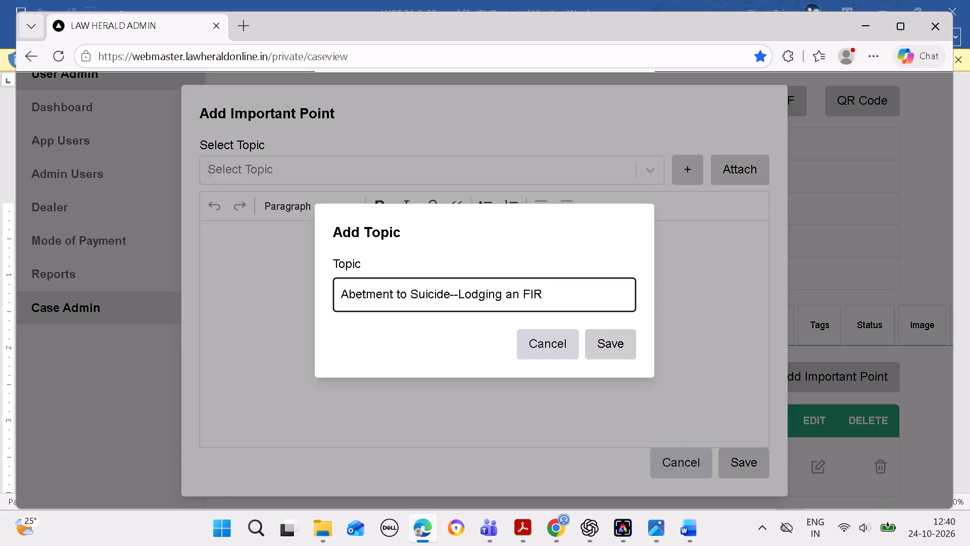
pyautogui.click(448, 299)
pyautogui.press('space')
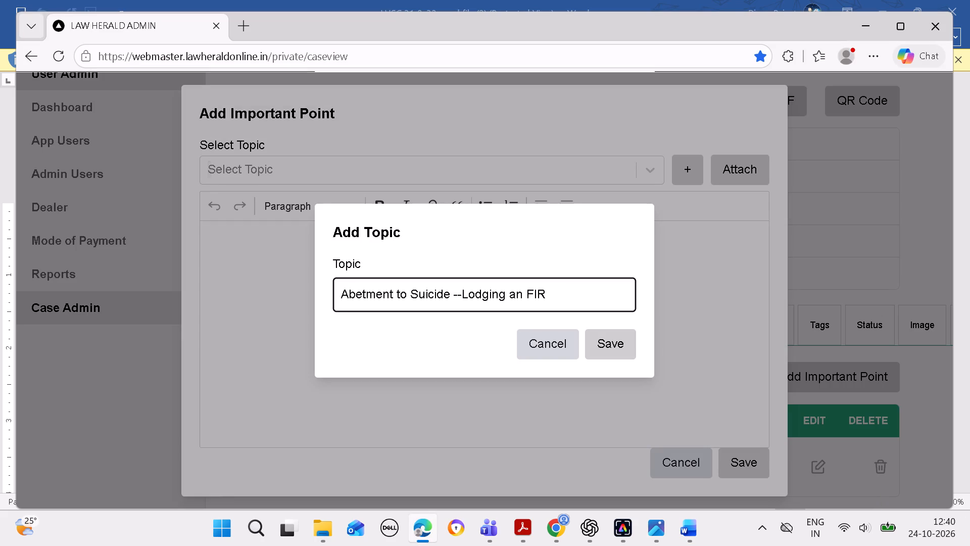
pyautogui.click(462, 296)
pyautogui.press('space')
pyautogui.click(617, 349)
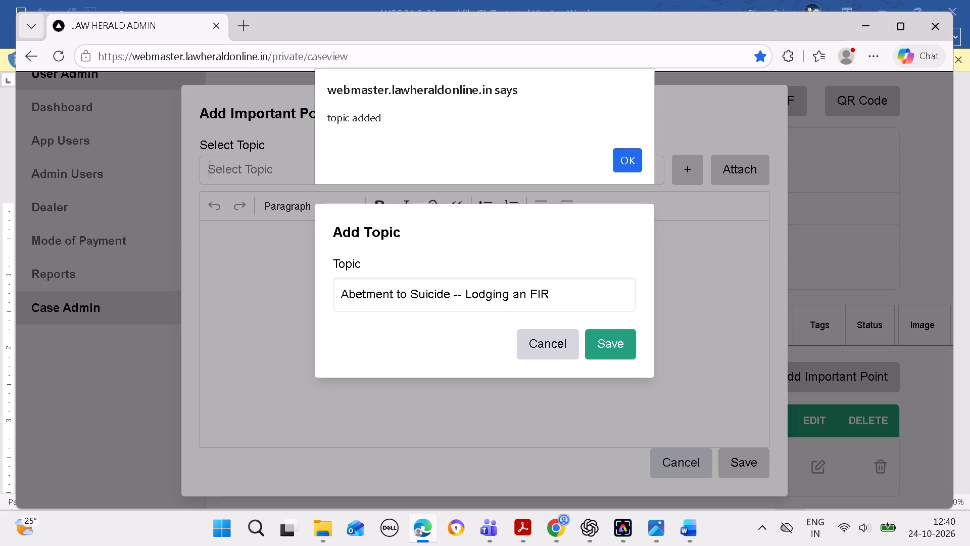
pyautogui.click(630, 152)
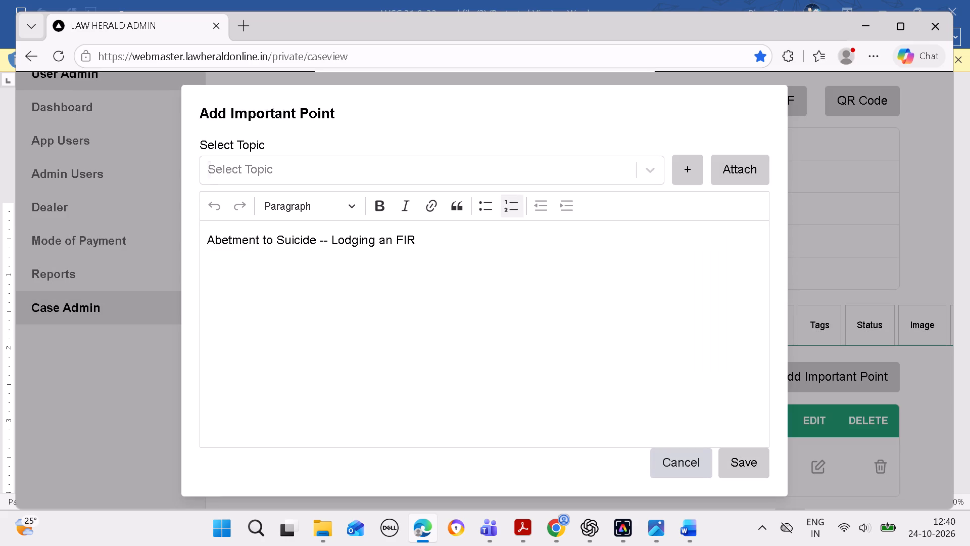
# Append " -- " after "Lodging an FIR" and add the Word passage from "Even if it is false" through "commit suicide".
pyautogui.click(510, 249)
pyautogui.press('space')
pyautogui.write('--')
pyautogui.press('space')
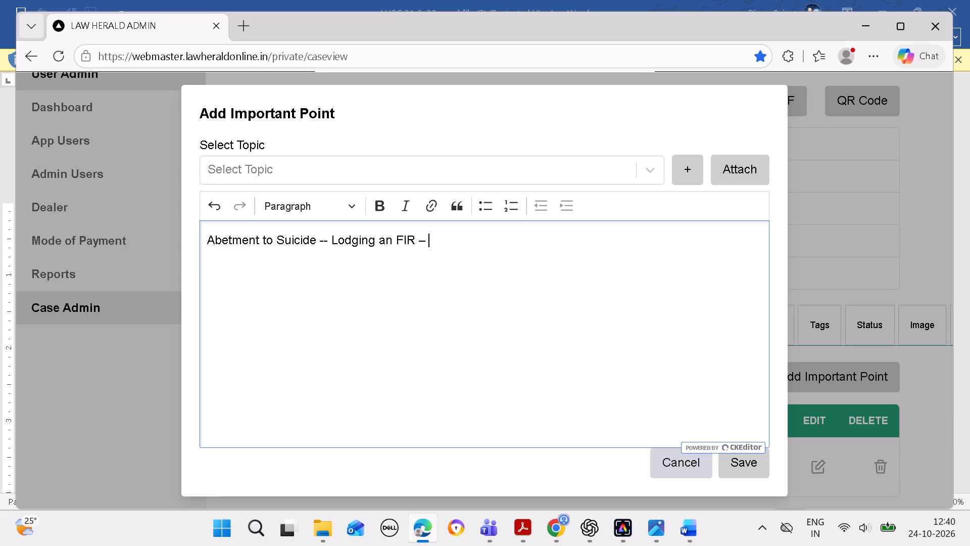
pyautogui.press('BackSpace')
pyautogui.click(687, 535)
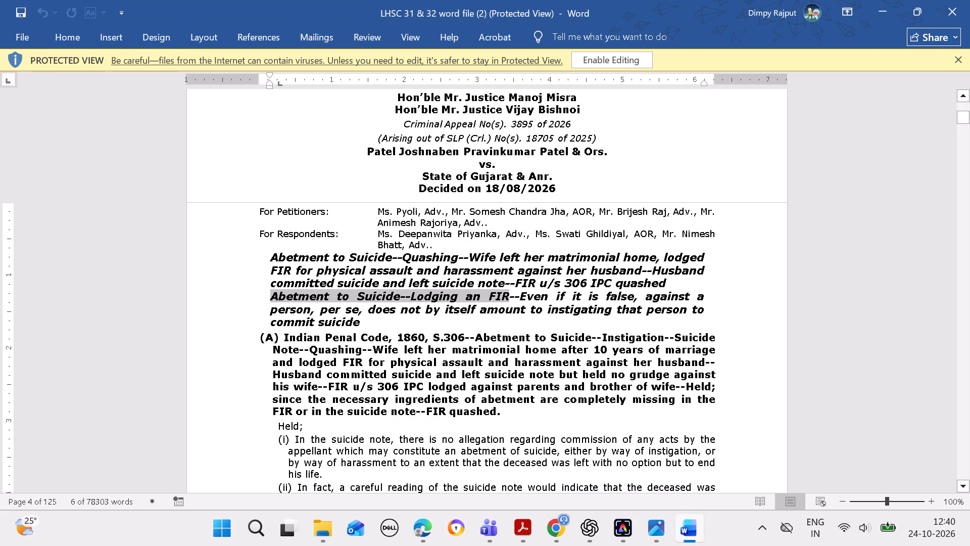
pyautogui.moveTo(522, 296); pyautogui.dragTo(549, 328)
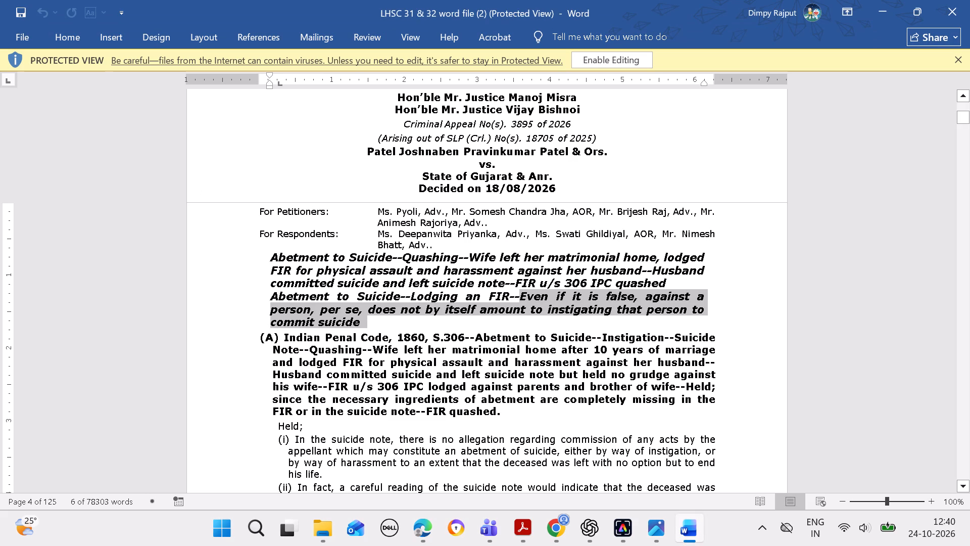
pyautogui.hotkey('ctrl', 'c')
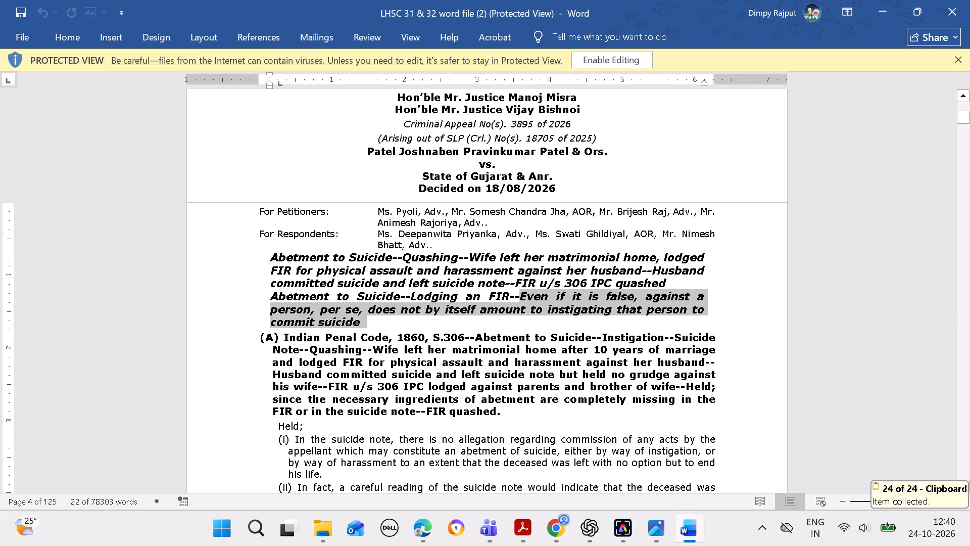
pyautogui.click(419, 533)
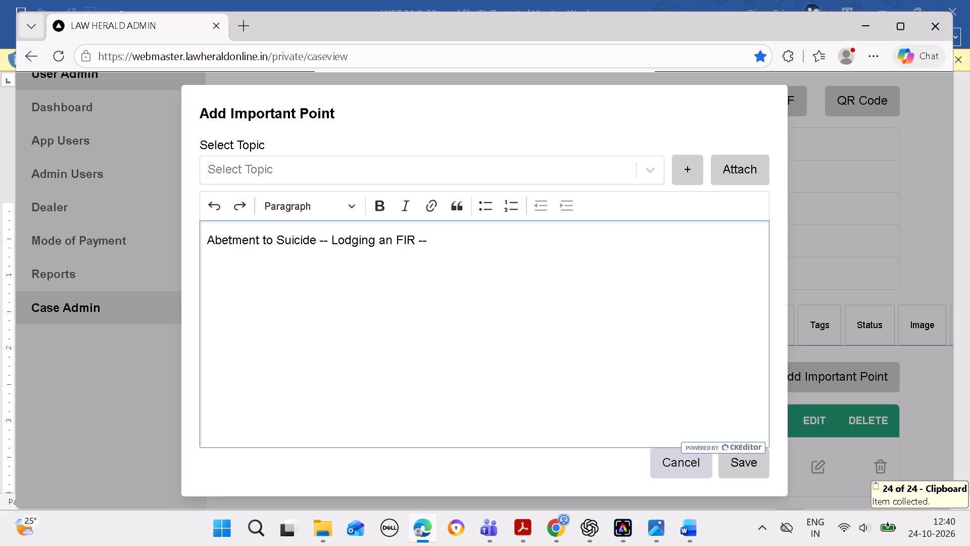
pyautogui.hotkey('ctrl', 'v')
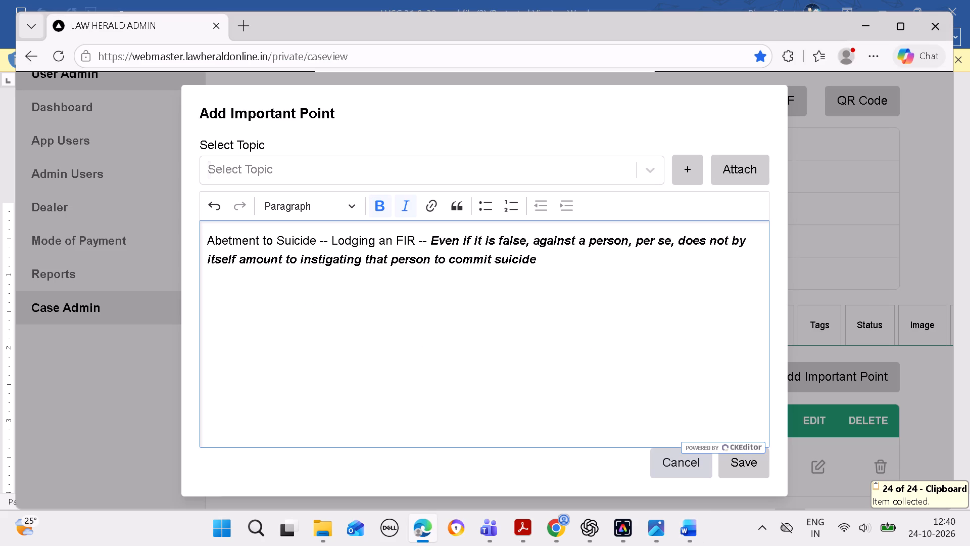
# Remove the italic and bold formatting from the pasted passage in the important point.
pyautogui.moveTo(430, 236); pyautogui.dragTo(530, 269)
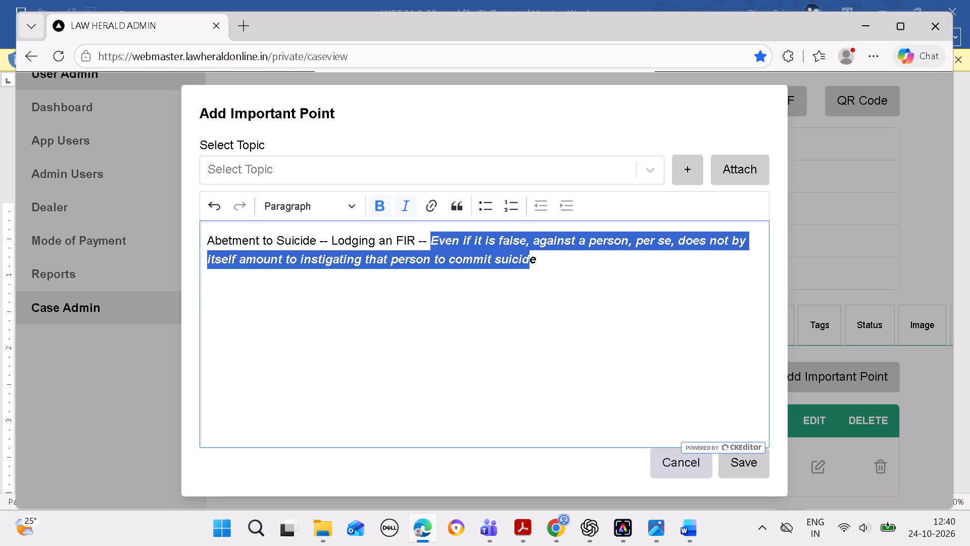
pyautogui.moveTo(530, 269); pyautogui.dragTo(548, 279)
pyautogui.click(401, 209)
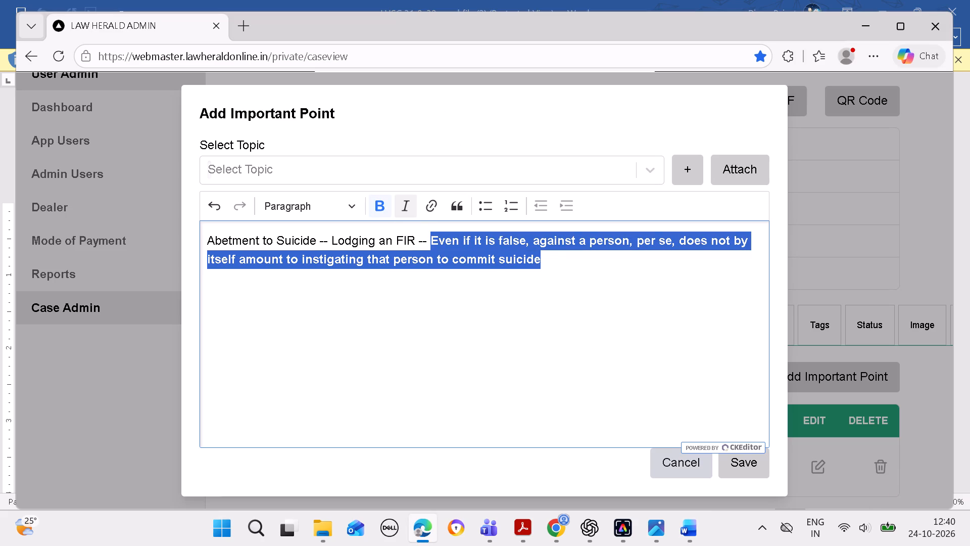
pyautogui.click(385, 201)
pyautogui.click(515, 281)
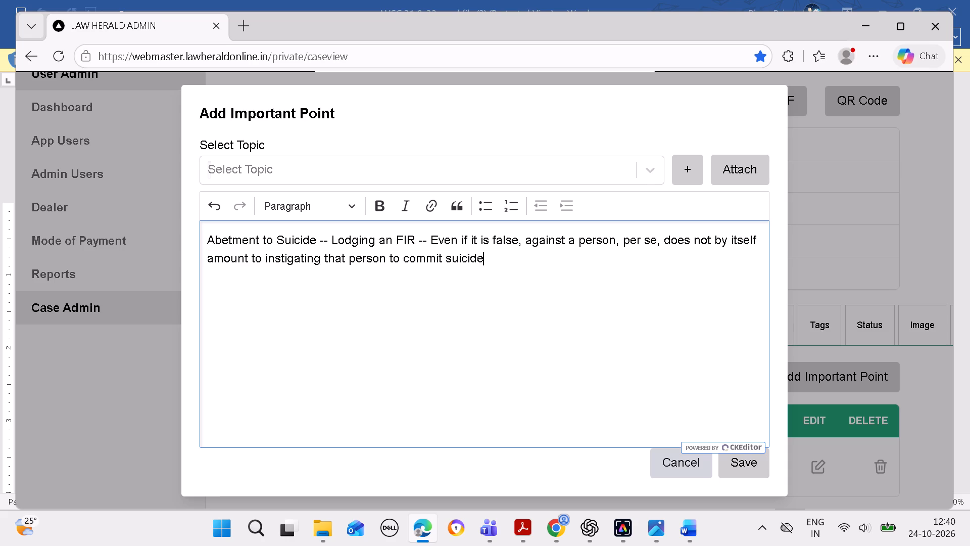
# Re-enter the spaces after "per se," and after "false," in the important point text.
pyautogui.click(663, 261)
pyautogui.click(663, 256)
pyautogui.click(665, 243)
pyautogui.press('BackSpace')
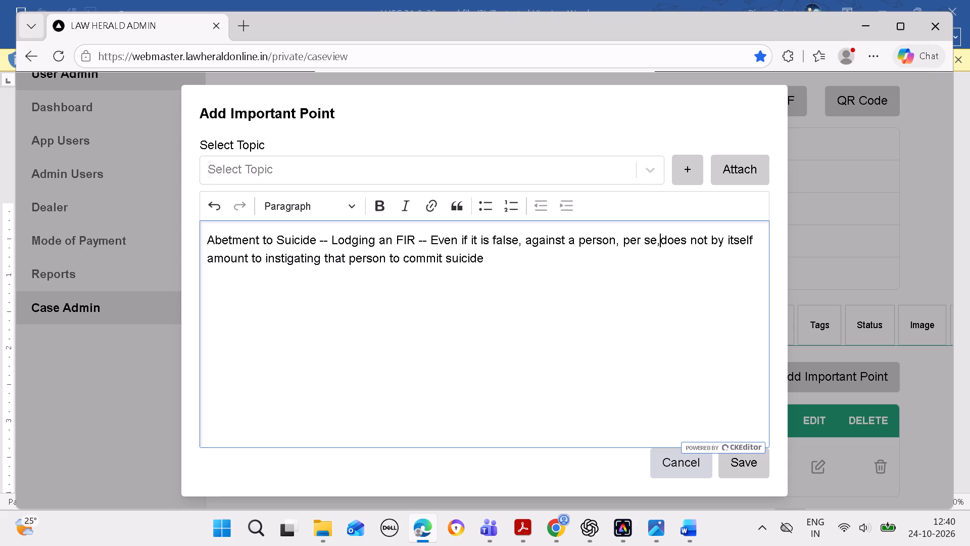
pyautogui.press('space')
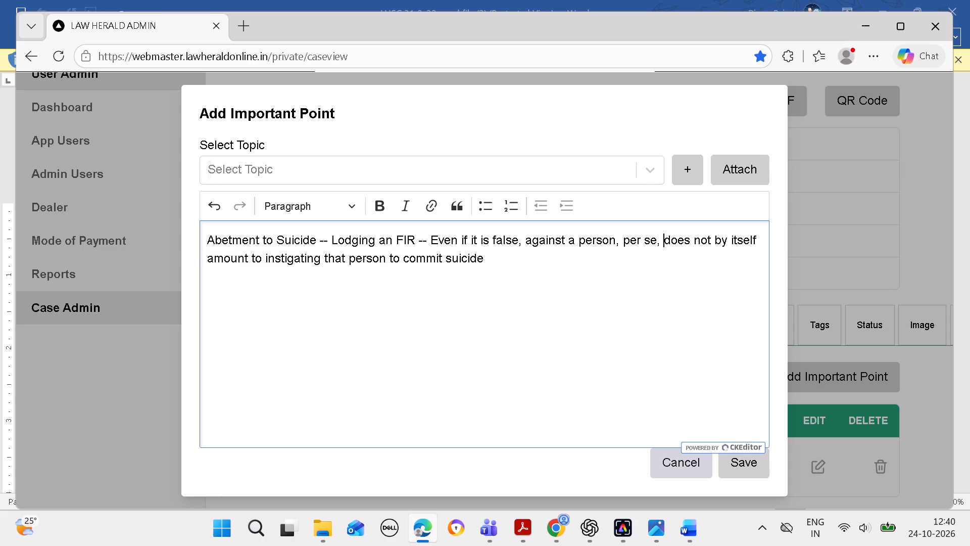
pyautogui.click(525, 256)
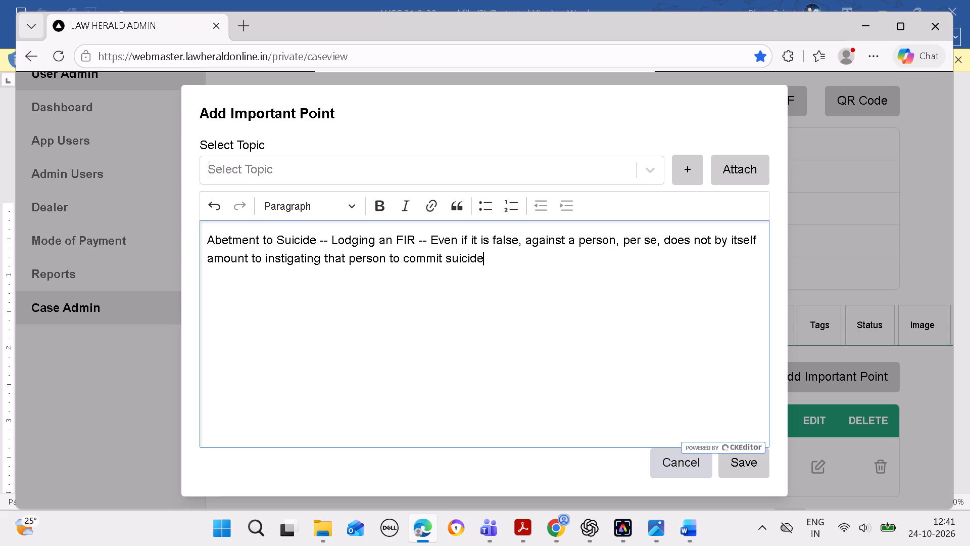
pyautogui.click(525, 251)
pyautogui.click(525, 241)
pyautogui.press('BackSpace')
pyautogui.click(629, 294)
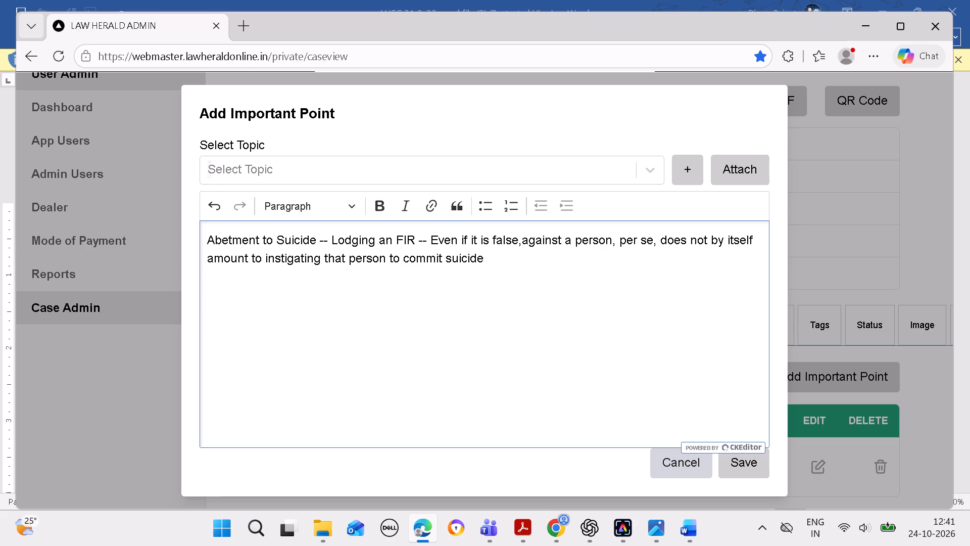
pyautogui.click(523, 242)
pyautogui.press('space')
pyautogui.click(578, 326)
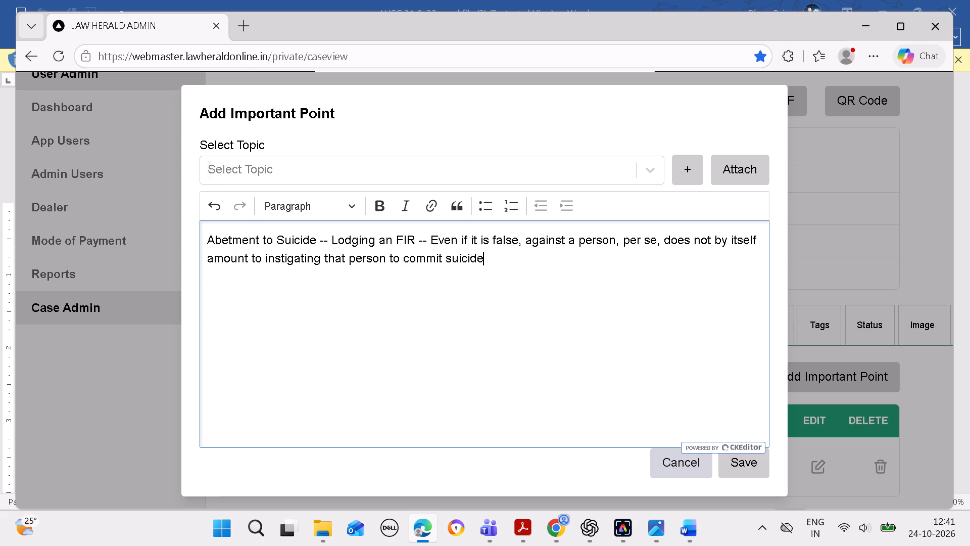
# Save the "Abetment to Suicide -- Lodging an FIR" important point.
pyautogui.click(731, 456)
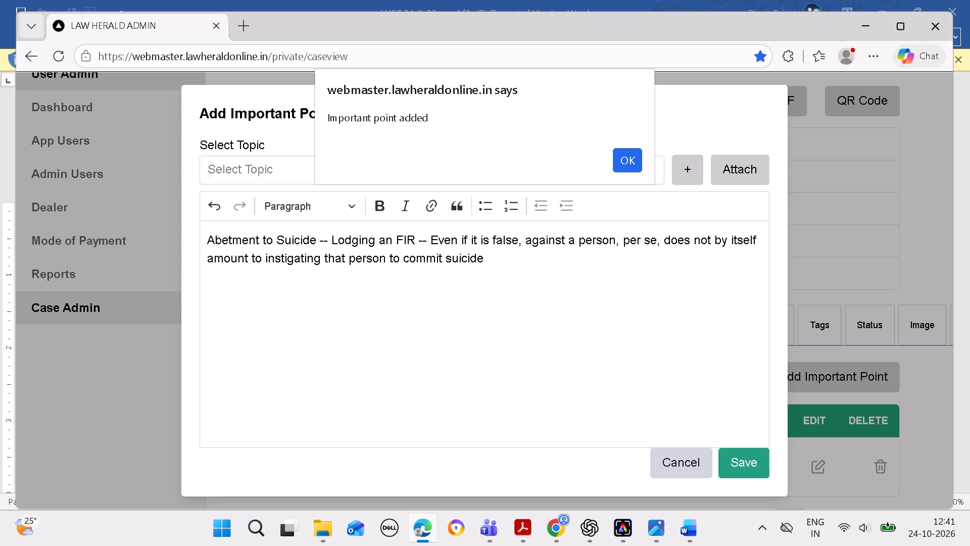
# Acknowledge the saved important point and return to the case's Important Points list.
pyautogui.click(637, 160)
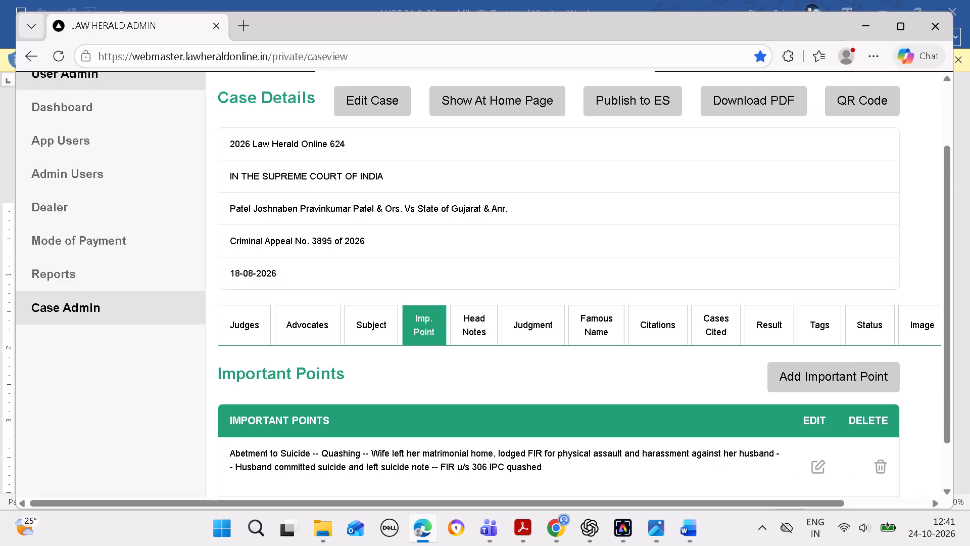
pyautogui.scroll(-4, 633, 256)
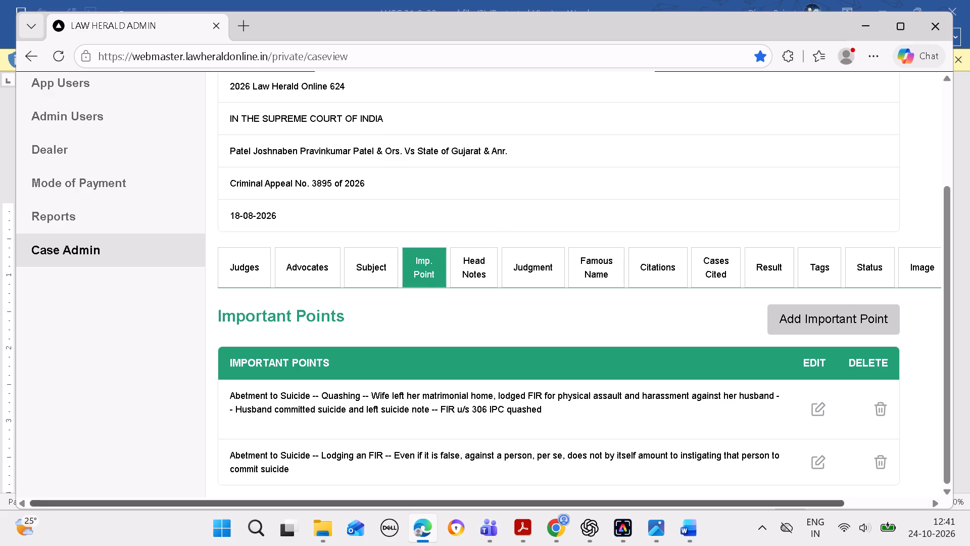
# Switch to the Word file and read through headnotes (A) to (D) and the start of the order in Criminal Appeal No. 3895 of 2026.
pyautogui.click(702, 534)
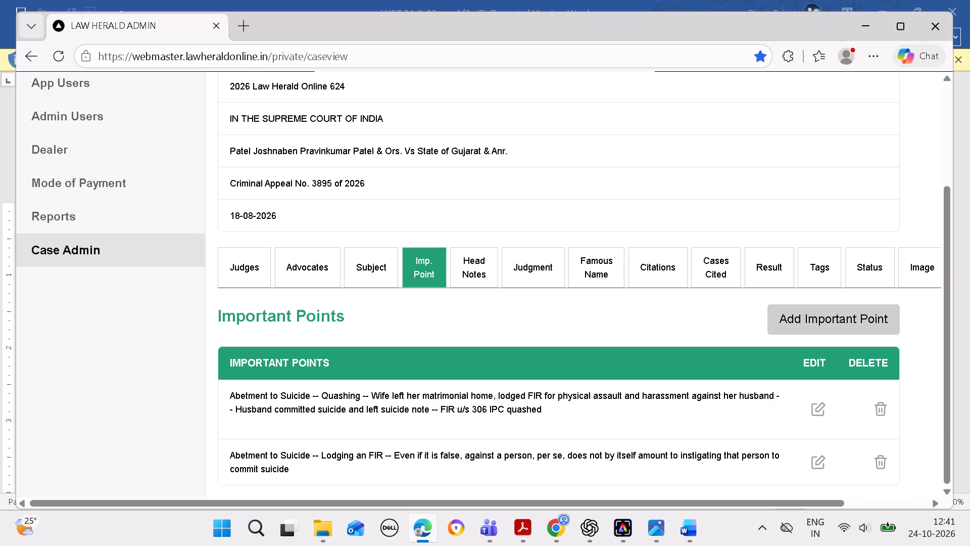
pyautogui.click(694, 530)
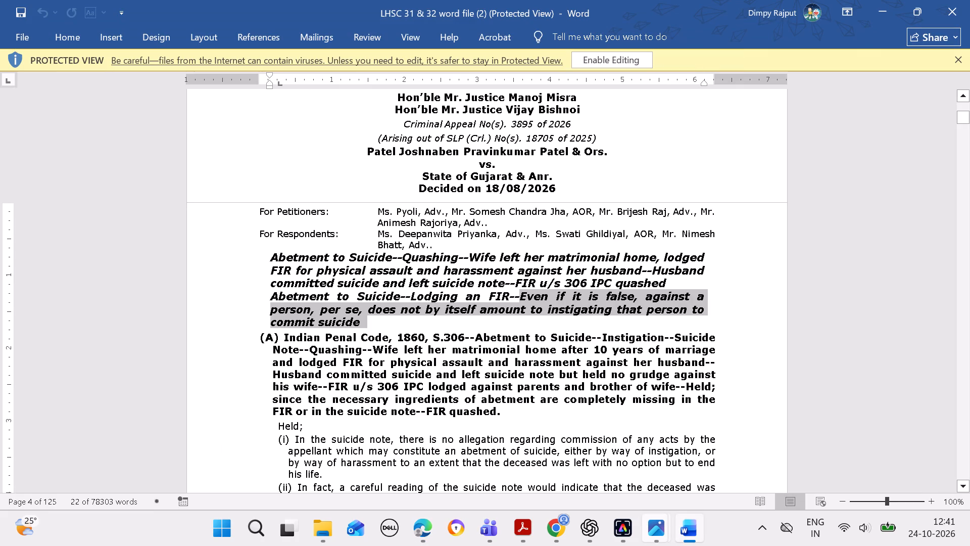
pyautogui.press('Down')
pyautogui.press('Down')
pyautogui.press('Down')
pyautogui.press('Down')
pyautogui.press('Down')
pyautogui.press('Down')
pyautogui.press('Down')
pyautogui.press('Down')
pyautogui.press('Down')
pyautogui.press('Down')
pyautogui.press('Down')
pyautogui.press('Down')
pyautogui.press('Down')
pyautogui.press('Down')
pyautogui.press('Down')
pyautogui.press('Down')
pyautogui.press('Down')
pyautogui.press('Down')
pyautogui.press('Down')
pyautogui.press('Down')
pyautogui.press('Down')
pyautogui.press('Down')
pyautogui.press('Down')
pyautogui.press('Down')
pyautogui.press('Down')
pyautogui.press('Down')
pyautogui.press('Down')
pyautogui.press('Down')
pyautogui.press('Down')
pyautogui.press('Down')
pyautogui.press('Down')
pyautogui.press('Down')
pyautogui.press('Down')
pyautogui.press('Down')
pyautogui.press('Down')
pyautogui.press('Down')
pyautogui.press('Down')
pyautogui.press('Down')
pyautogui.press('Down')
pyautogui.press('Down')
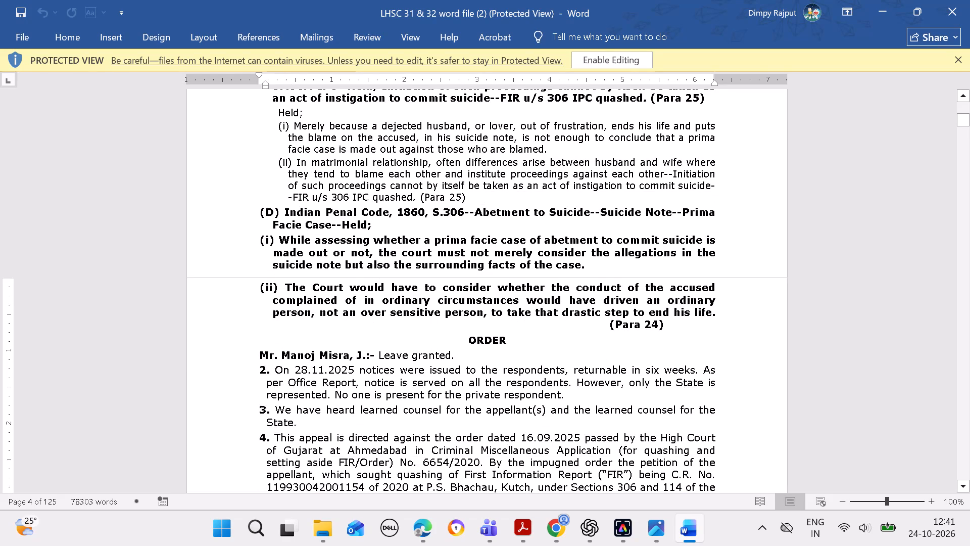
pyautogui.press('Up')
pyautogui.press('Up')
pyautogui.press('Up')
pyautogui.press('Up')
pyautogui.press('Up')
pyautogui.press('Up')
pyautogui.press('Up')
pyautogui.press('Up')
pyautogui.press('Up')
pyautogui.press('Up')
pyautogui.press('Up')
pyautogui.press('Up')
pyautogui.press('Up')
pyautogui.press('Down')
pyautogui.press('Down')
pyautogui.press('Down')
pyautogui.press('Down')
pyautogui.press('Down')
pyautogui.press('Down')
pyautogui.press('Down')
pyautogui.press('Down')
pyautogui.press('Down')
pyautogui.press('Down')
pyautogui.press('Down')
pyautogui.press('Down')
pyautogui.press('Down')
pyautogui.press('Down')
pyautogui.press('Down')
pyautogui.press('Down')
pyautogui.press('Down')
pyautogui.press('Down')
pyautogui.press('Down')
pyautogui.press('Down')
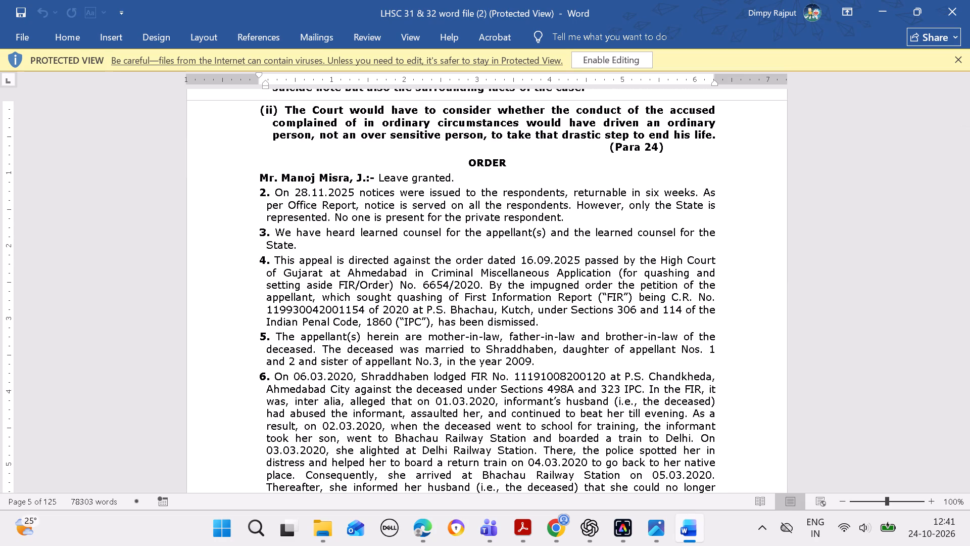
pyautogui.press('Up')
pyautogui.press('Up')
pyautogui.press('Up')
pyautogui.press('Up')
pyautogui.press('Up')
pyautogui.press('Up')
pyautogui.press('Up')
pyautogui.press('Up')
pyautogui.press('Up')
pyautogui.press('Up')
pyautogui.press('Up')
pyautogui.press('Up')
pyautogui.press('Up')
pyautogui.press('Up')
pyautogui.press('Up')
pyautogui.press('Up')
pyautogui.press('Up')
pyautogui.press('Up')
pyautogui.press('Up')
pyautogui.press('Up')
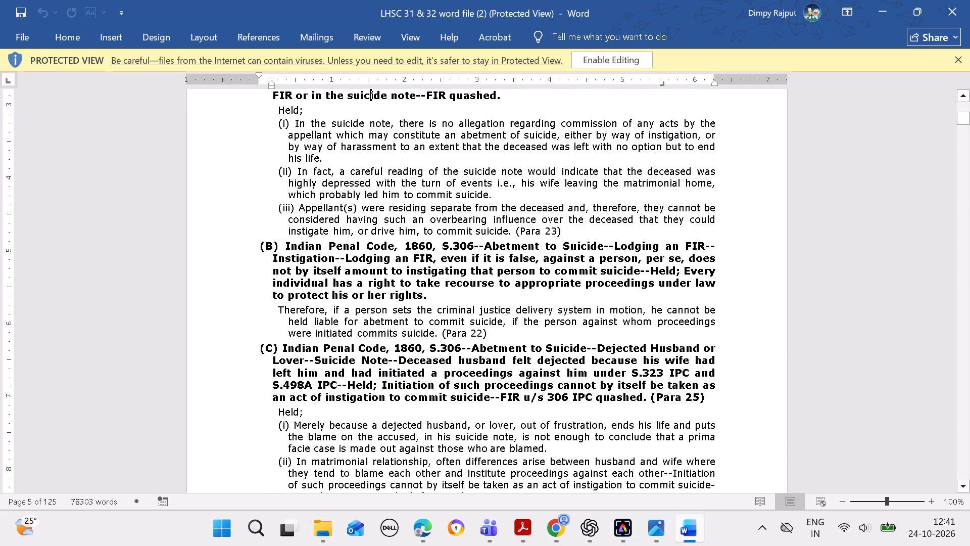
pyautogui.press('Up')
pyautogui.press('Up')
pyautogui.press('Up')
pyautogui.press('Up')
pyautogui.press('Up')
pyautogui.press('Up')
pyautogui.press('Up')
pyautogui.press('Up')
pyautogui.press('Up')
pyautogui.press('Up')
pyautogui.press('Up')
pyautogui.press('Up')
pyautogui.press('Up')
pyautogui.press('Up')
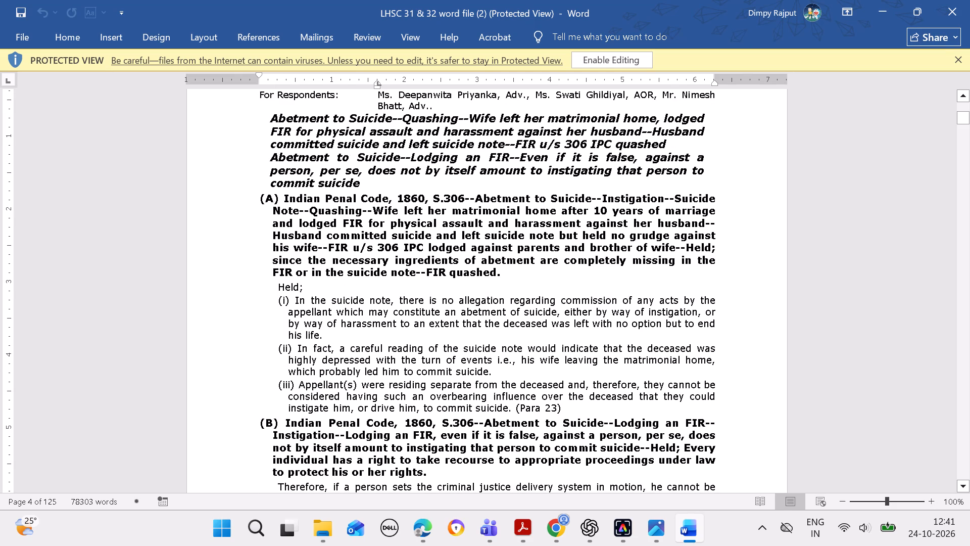
# Start a headnote for the case and attach the act "Indian Penal Code, 1860", copied from headnote (A) in Word.
pyautogui.moveTo(285, 192); pyautogui.dragTo(411, 196)
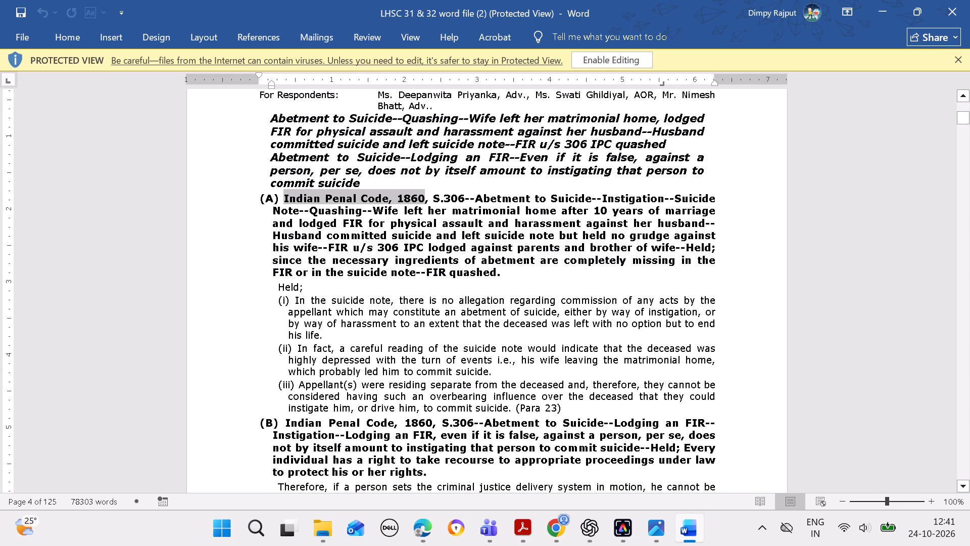
pyautogui.hotkey('ctrl', 'c')
pyautogui.click(426, 536)
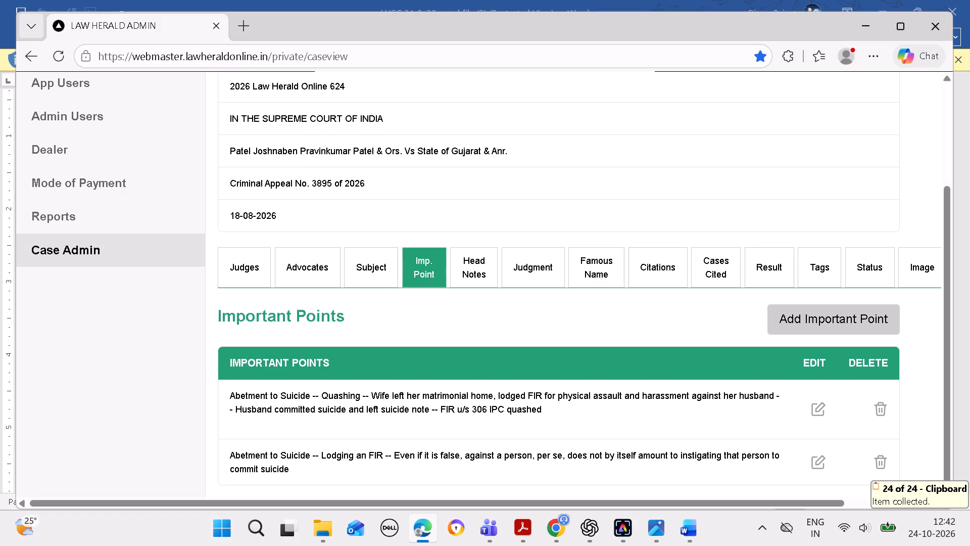
pyautogui.click(490, 255)
pyautogui.click(830, 429)
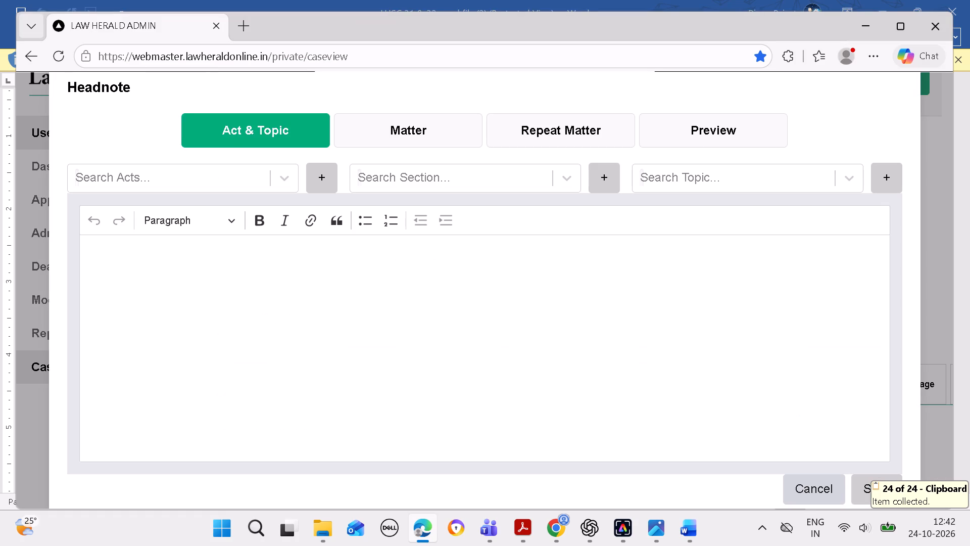
pyautogui.click(153, 174)
pyautogui.hotkey('ctrl', 'v')
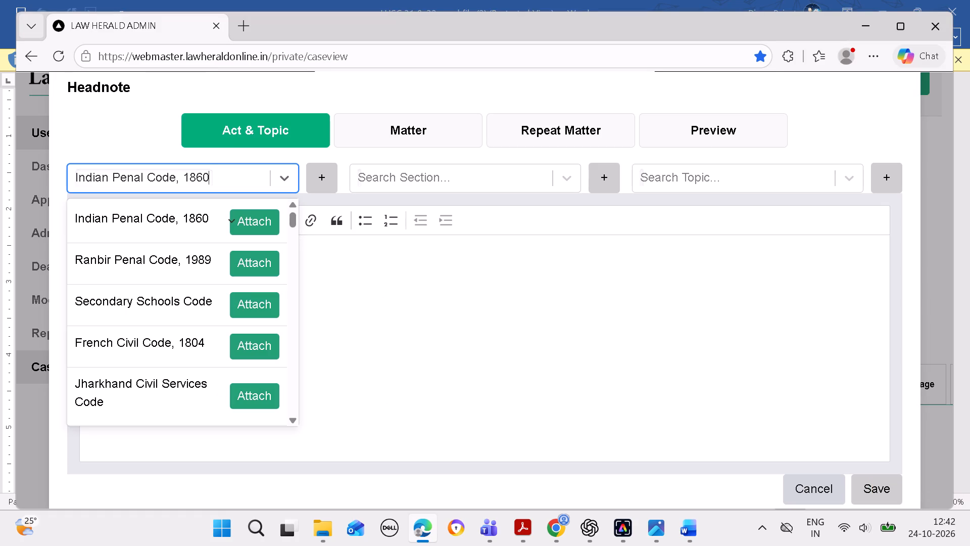
pyautogui.click(262, 226)
pyautogui.click(565, 325)
pyautogui.press('space')
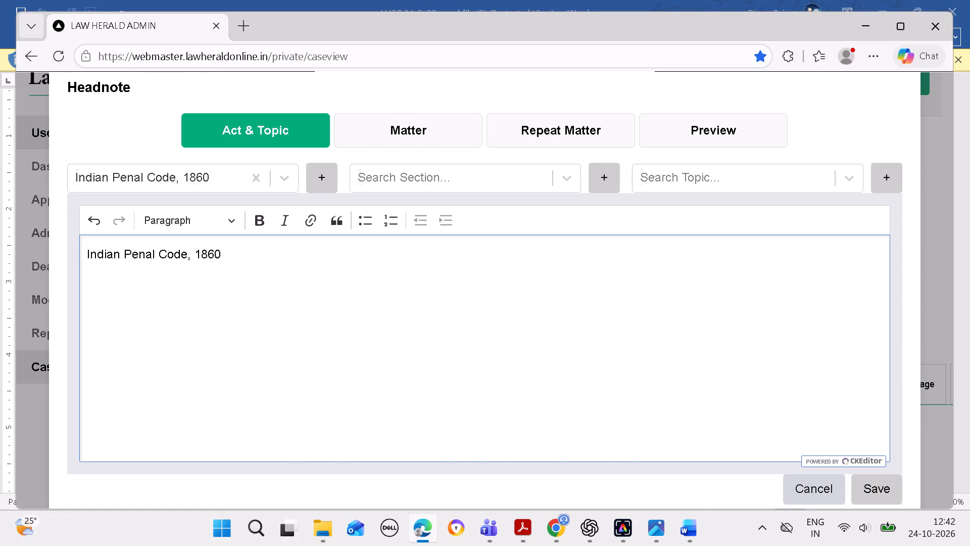
# Attach section "S.306", copied from headnote (A) in Word, to the headnote.
pyautogui.click(702, 521)
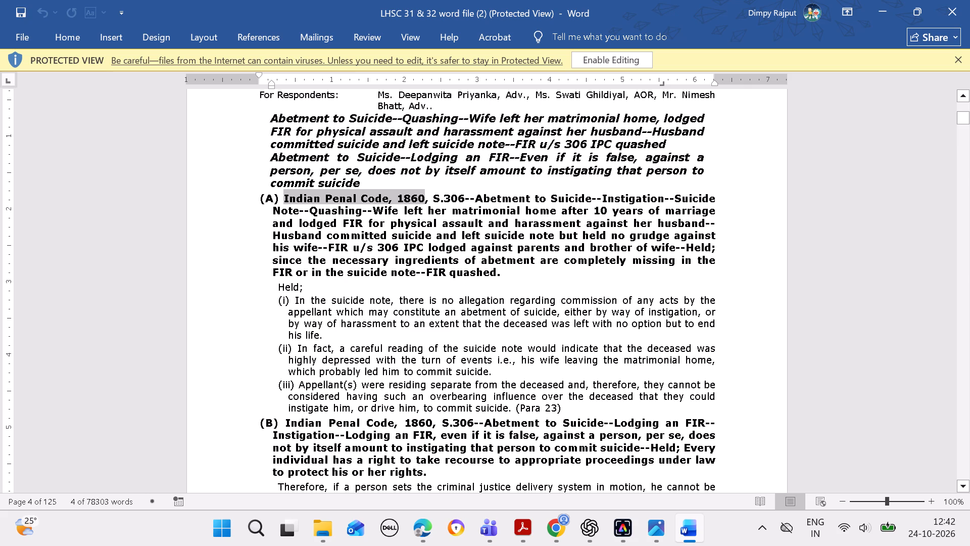
pyautogui.moveTo(434, 194); pyautogui.dragTo(462, 201)
pyautogui.hotkey('ctrl', 'c')
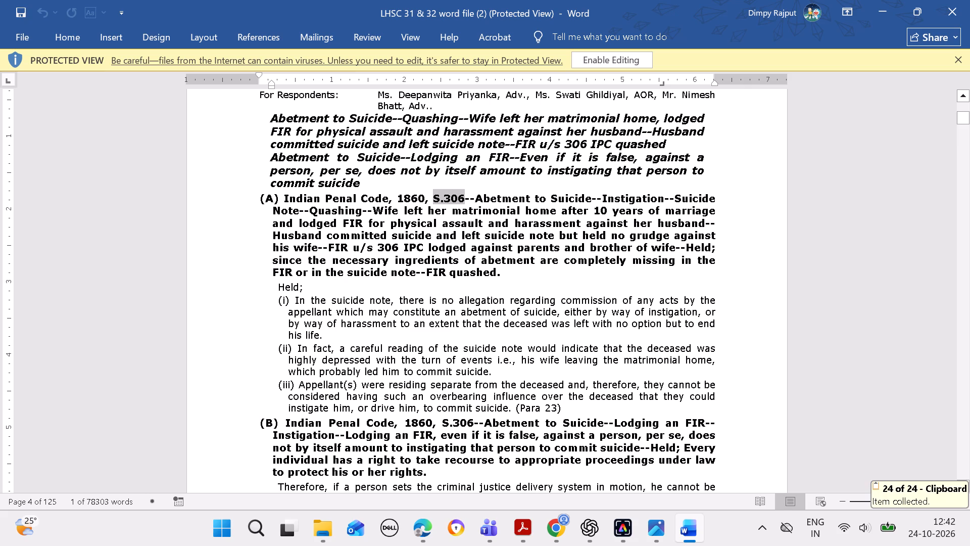
pyautogui.click(424, 524)
pyautogui.click(516, 175)
pyautogui.hotkey('ctrl', 'v')
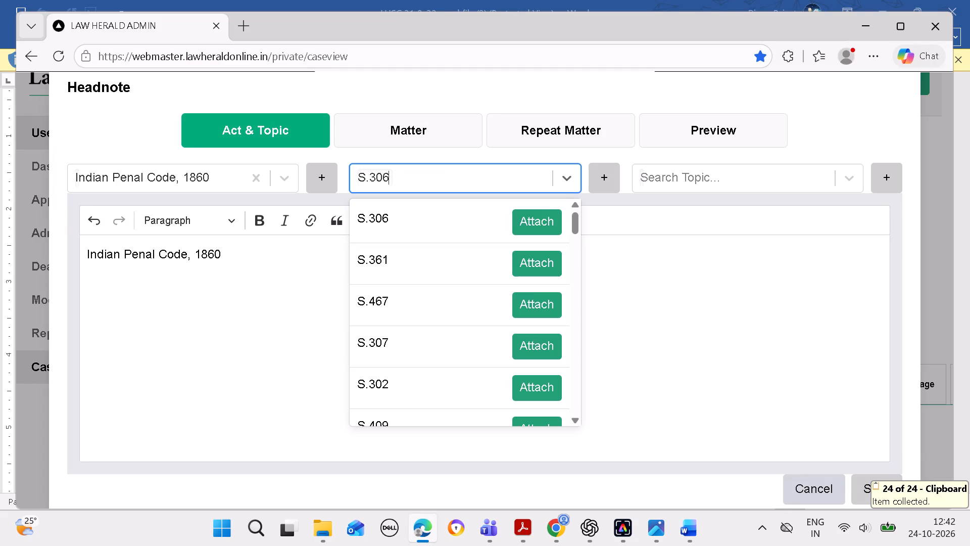
pyautogui.click(535, 229)
pyautogui.click(734, 287)
pyautogui.press('space')
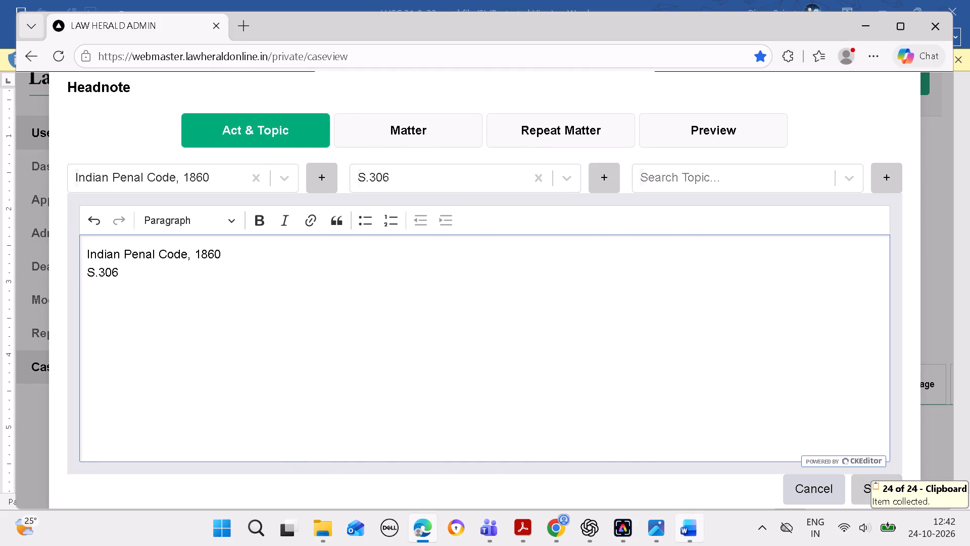
# Copy "Abetment to Suicide--Instigation" from headnote (A) in Word, space out its dashes and attach the topic "Abetment to Suicide -- Instigation".
pyautogui.click(694, 527)
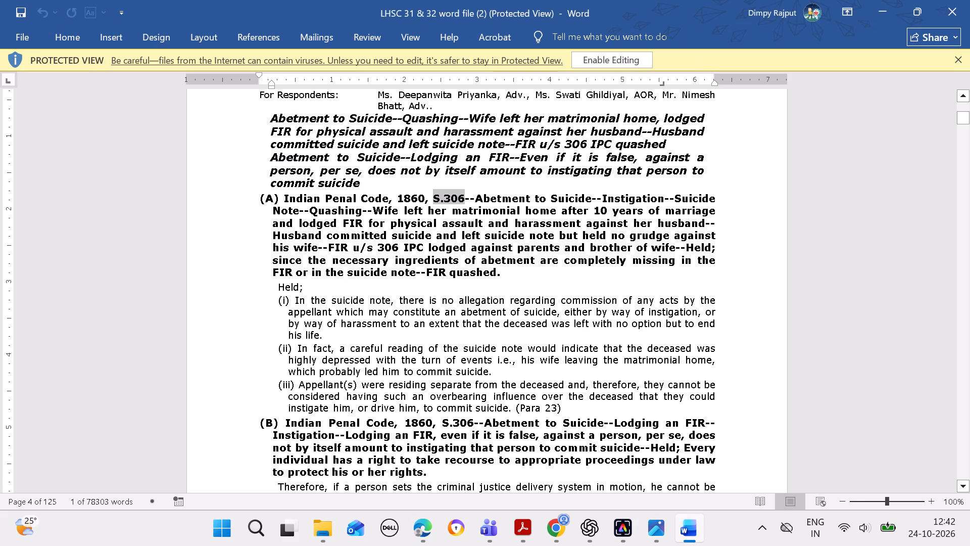
pyautogui.moveTo(476, 194); pyautogui.dragTo(651, 197)
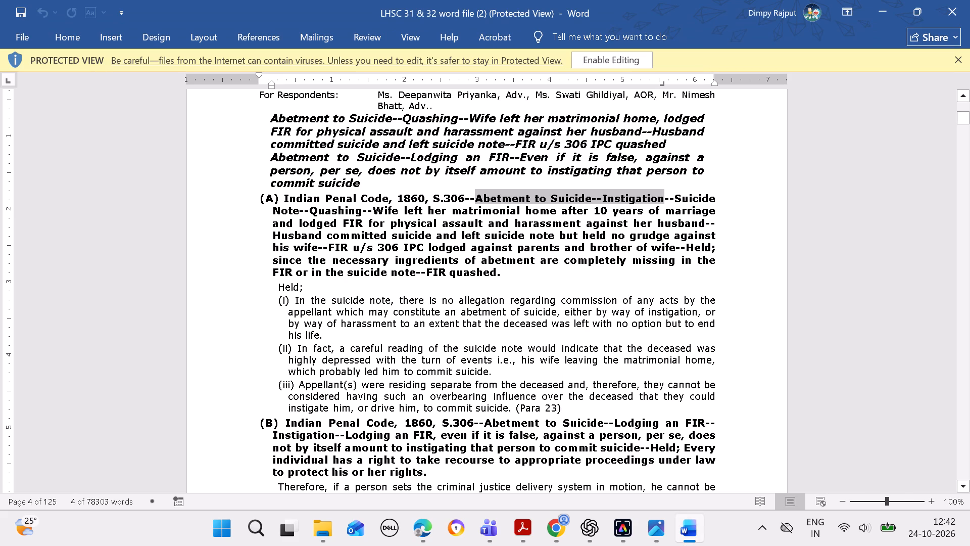
pyautogui.hotkey('ctrl', 'c')
pyautogui.click(431, 524)
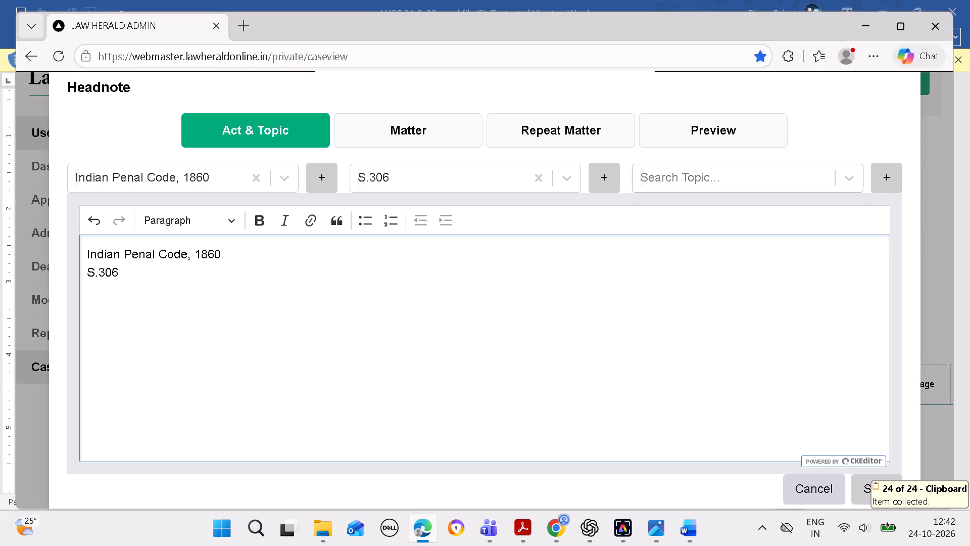
pyautogui.click(753, 169)
pyautogui.hotkey('ctrl', 'v')
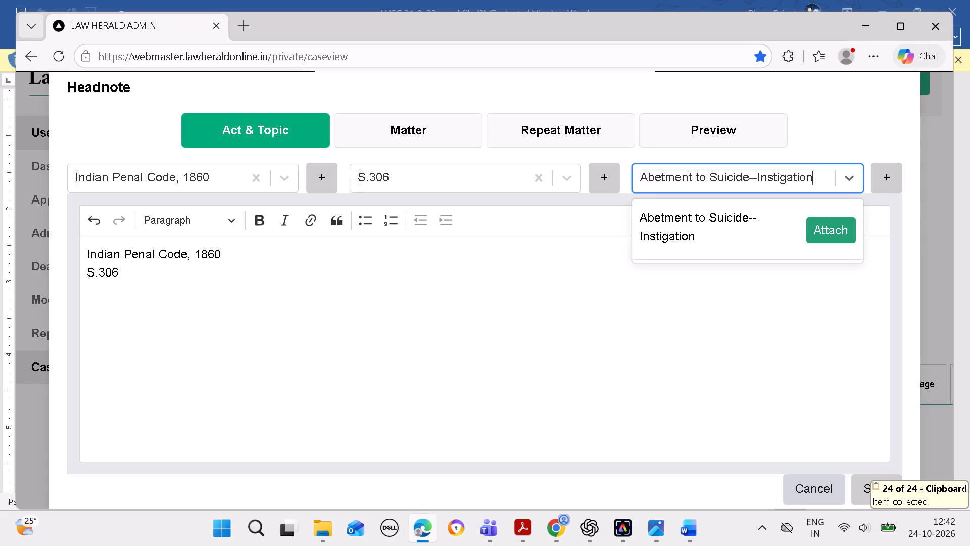
pyautogui.click(748, 181)
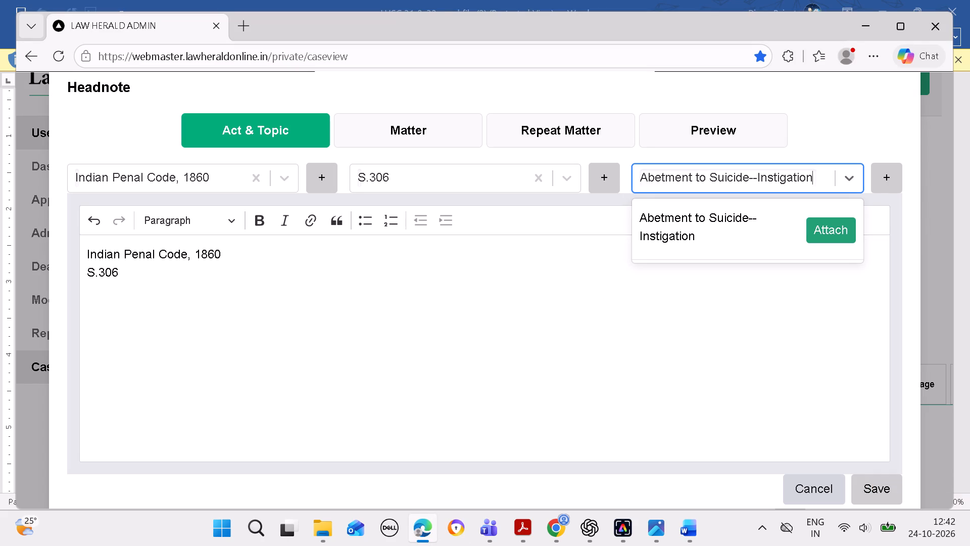
pyautogui.press('space')
pyautogui.click(760, 184)
pyautogui.press('space')
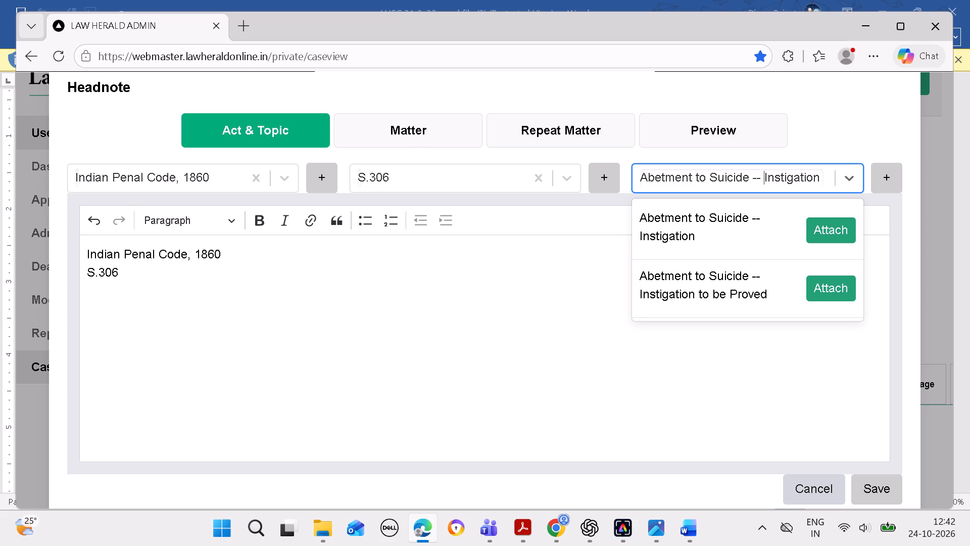
pyautogui.click(828, 232)
pyautogui.click(484, 356)
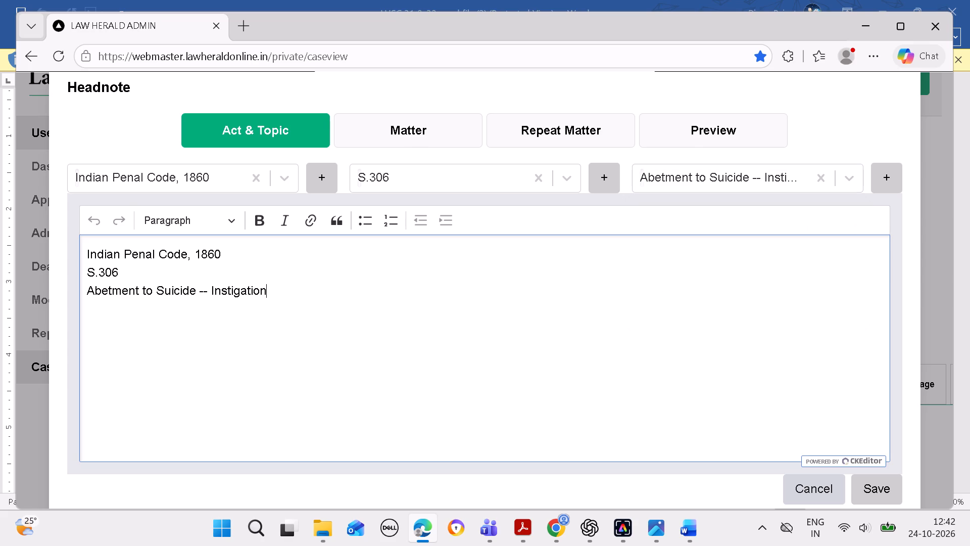
# Append " -- " after "Abetment to Suicide -- Instigation" in the headnote text, keeping the double hyphen.
pyautogui.press('space')
pyautogui.write('--')
pyautogui.press('space')
pyautogui.press('BackSpace')
# Copy "Suicide Note--Quashing" from headnote (A) in Word and add it as a new topic, spaced as "Suicide Note -- Quashing".
pyautogui.click(681, 534)
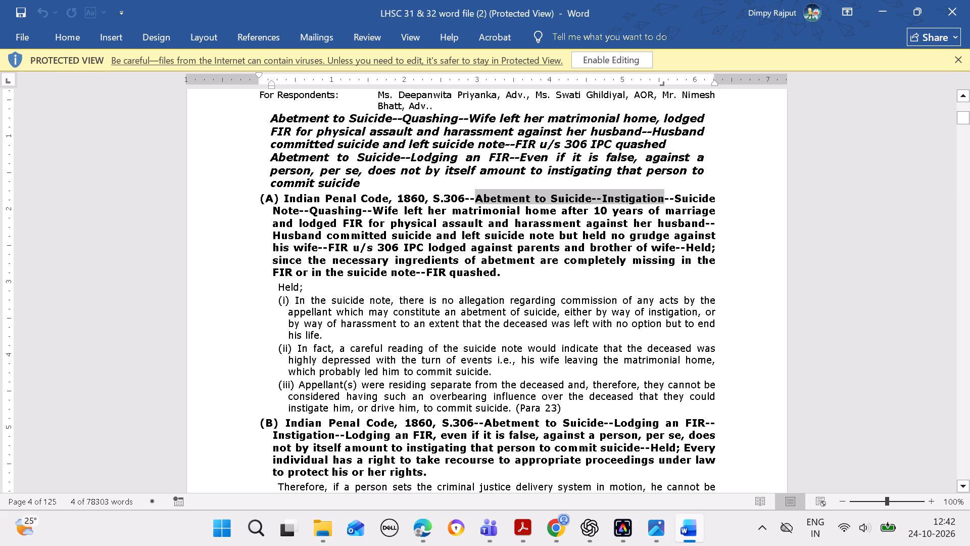
pyautogui.moveTo(676, 194); pyautogui.dragTo(515, 237)
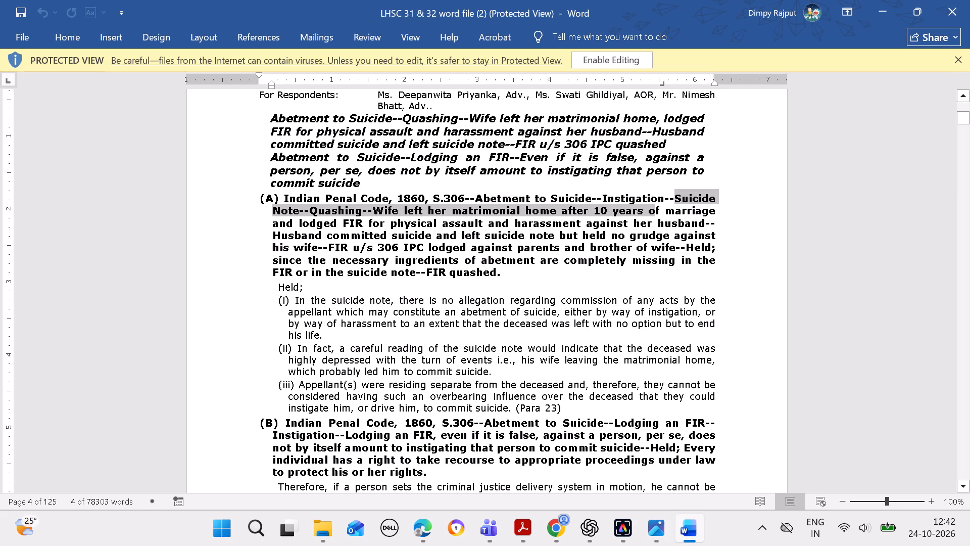
pyautogui.moveTo(515, 237); pyautogui.dragTo(359, 209)
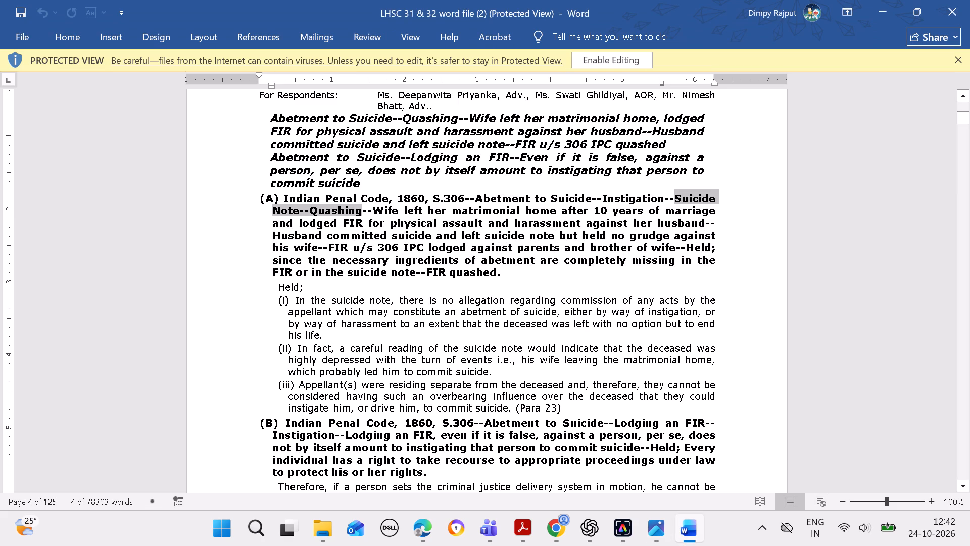
pyautogui.moveTo(359, 209); pyautogui.dragTo(363, 212)
pyautogui.hotkey('ctrl', 'c')
pyautogui.click(427, 528)
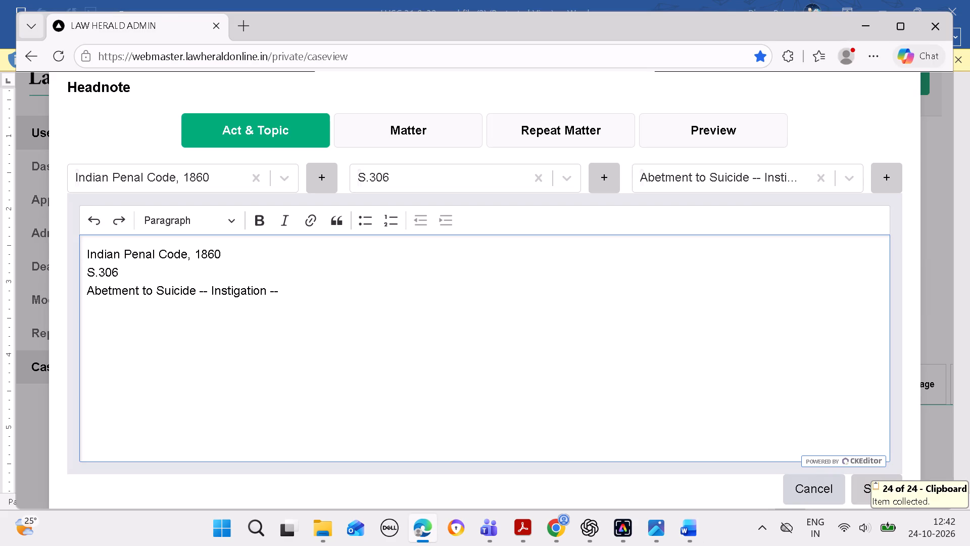
pyautogui.click(810, 176)
pyautogui.hotkey('ctrl', 'v')
pyautogui.click(884, 177)
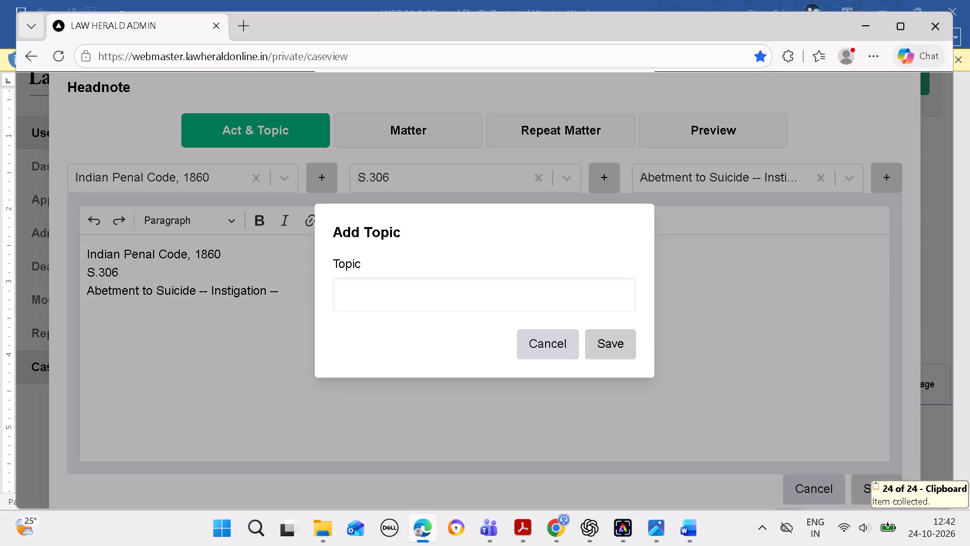
pyautogui.click(606, 296)
pyautogui.hotkey('ctrl', 'v')
pyautogui.click(409, 301)
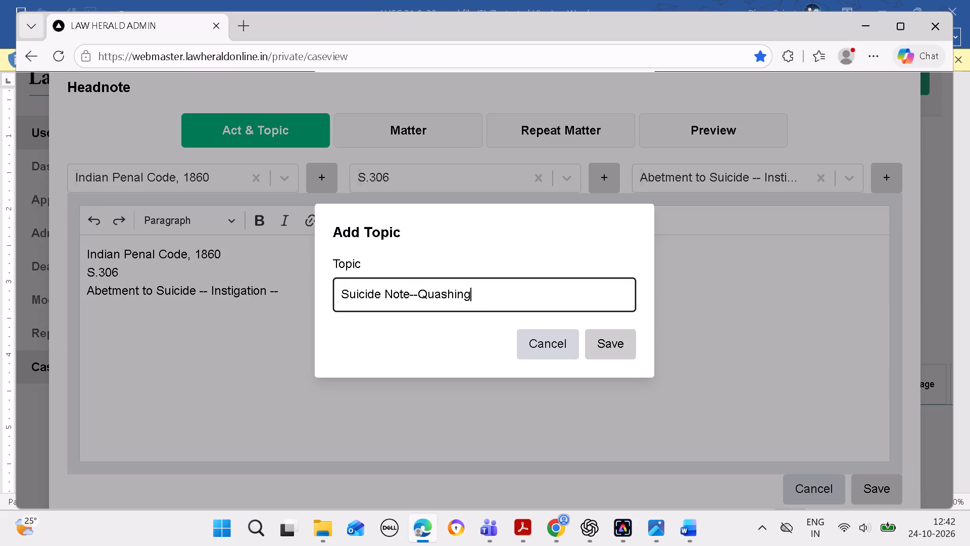
pyautogui.press('space')
pyautogui.click(424, 294)
pyautogui.press('space')
pyautogui.click(603, 345)
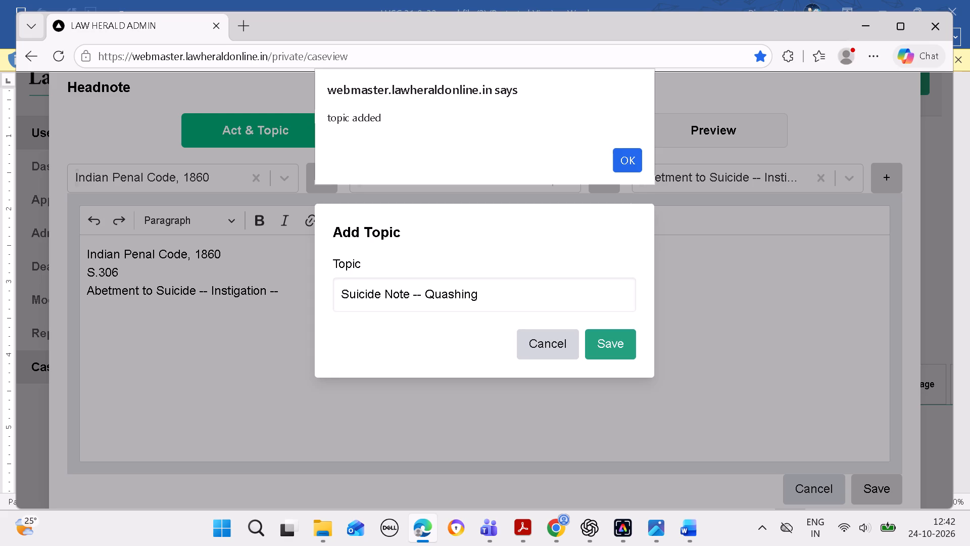
pyautogui.click(633, 163)
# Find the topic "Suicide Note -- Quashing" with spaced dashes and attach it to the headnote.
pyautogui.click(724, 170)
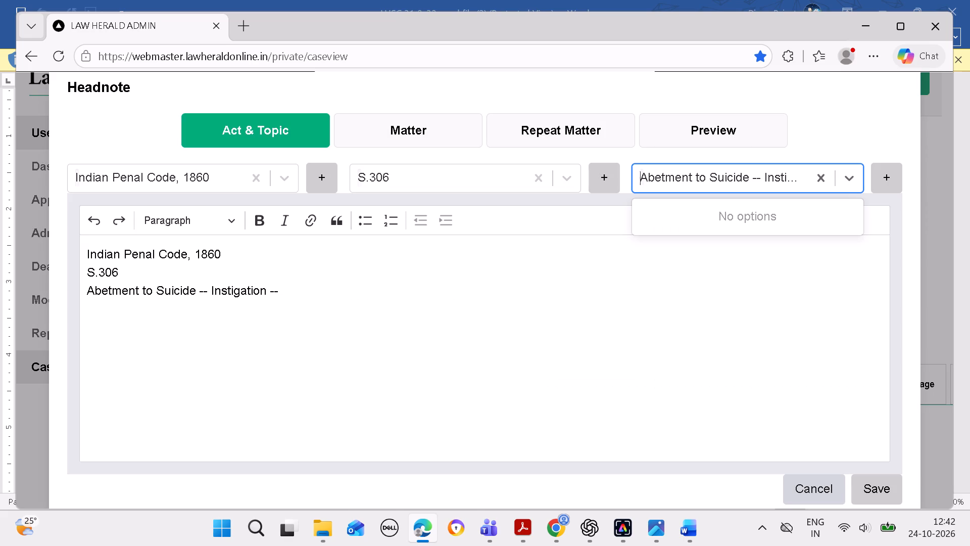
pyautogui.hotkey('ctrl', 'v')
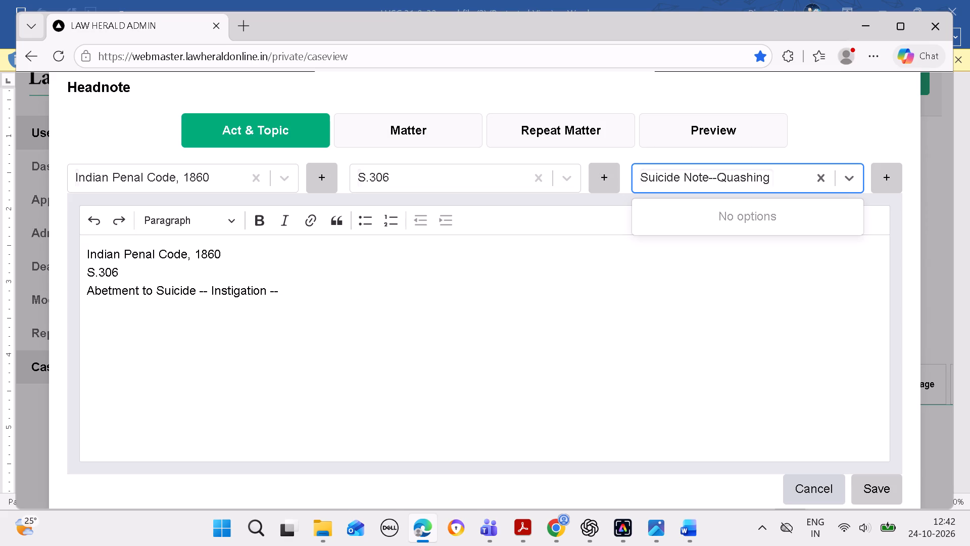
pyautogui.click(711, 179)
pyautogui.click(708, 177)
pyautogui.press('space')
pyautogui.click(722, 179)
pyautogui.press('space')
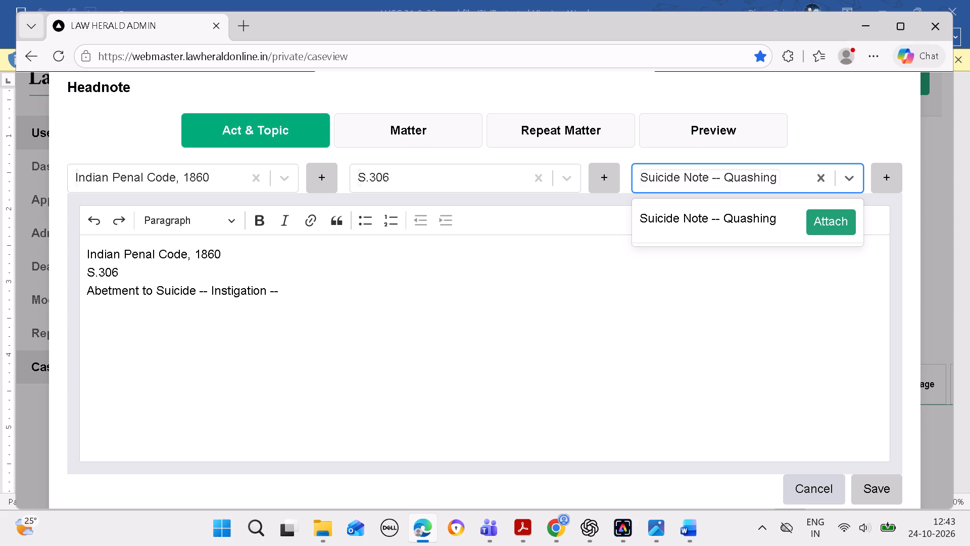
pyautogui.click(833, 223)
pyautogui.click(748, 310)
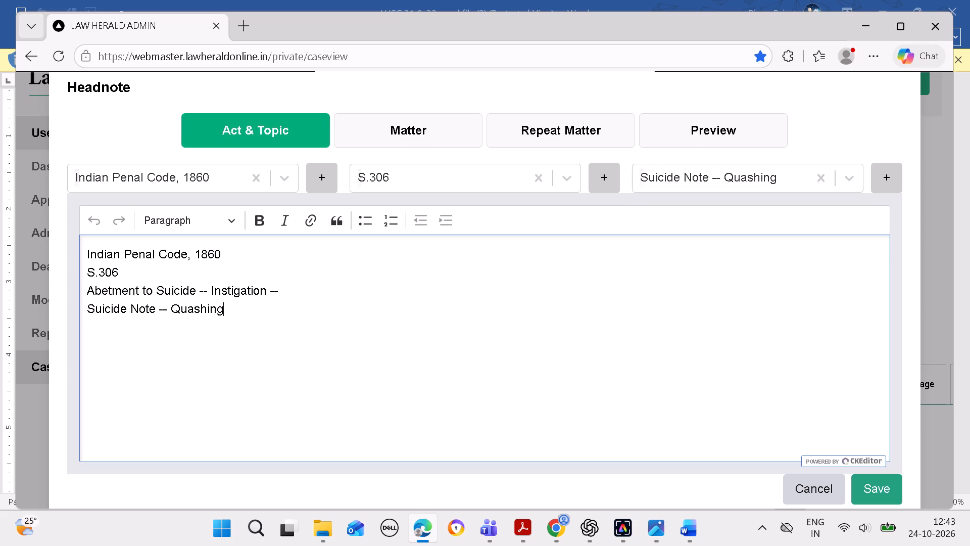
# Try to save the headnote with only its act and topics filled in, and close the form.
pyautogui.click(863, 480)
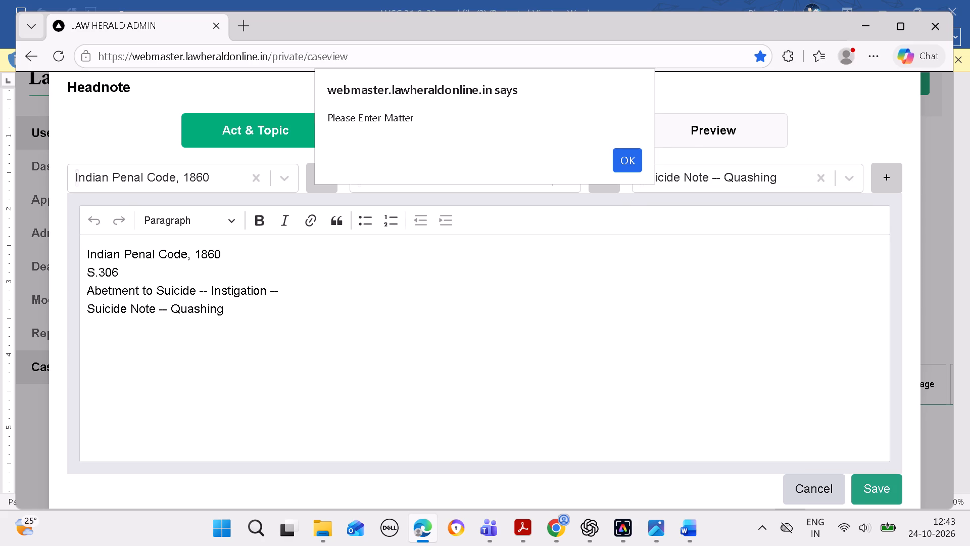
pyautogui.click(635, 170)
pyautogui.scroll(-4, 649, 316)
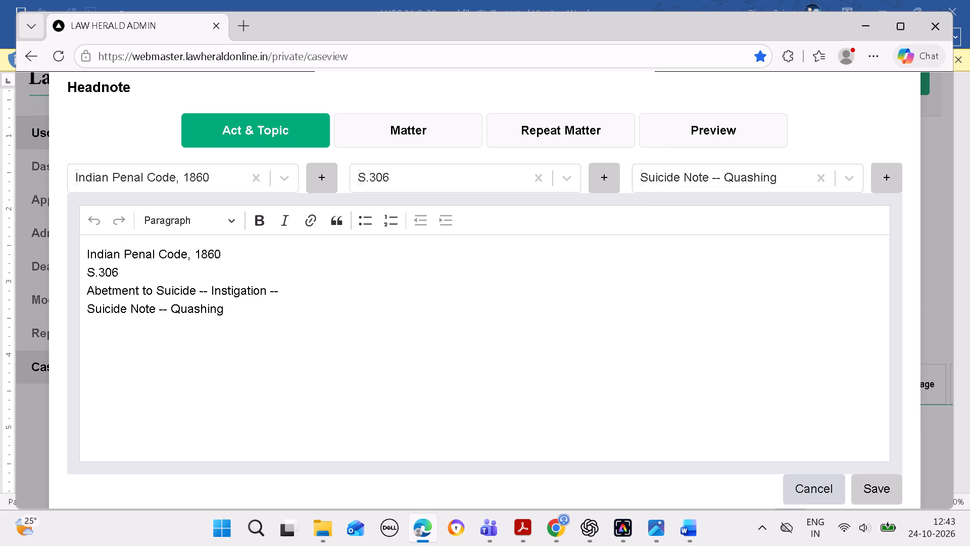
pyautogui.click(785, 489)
# Check the reopened headnote form and the case's important points, and return to its head notes.
pyautogui.scroll(-5, 645, 411)
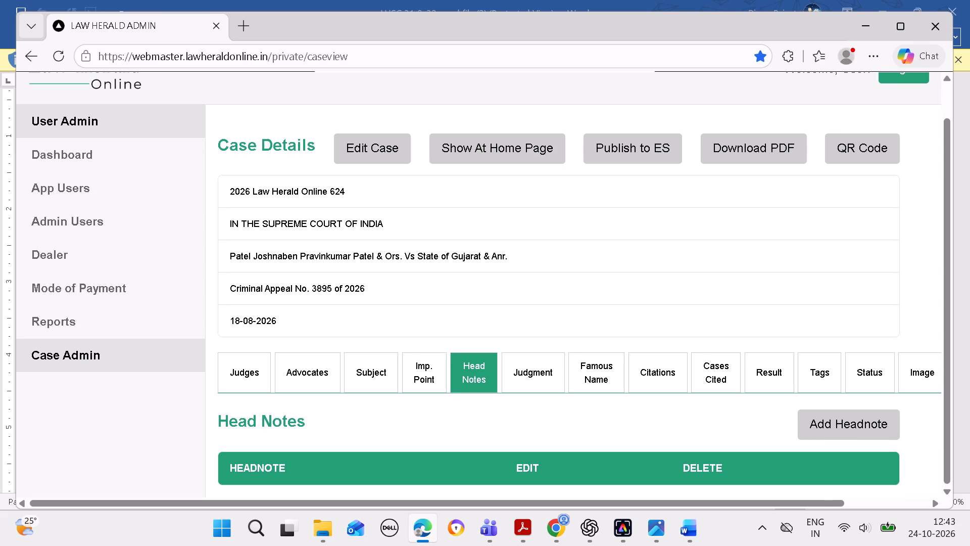
pyautogui.click(808, 428)
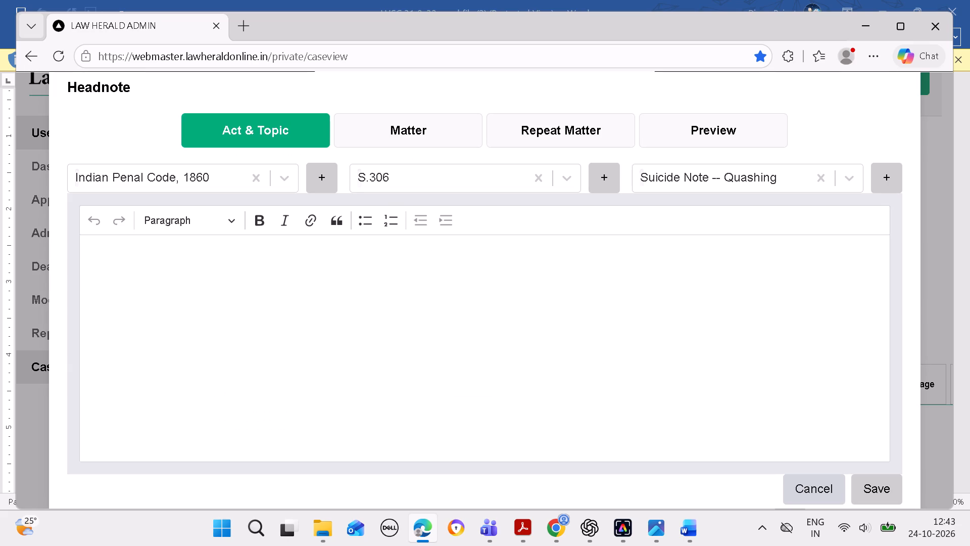
pyautogui.click(796, 483)
pyautogui.scroll(-5, 526, 379)
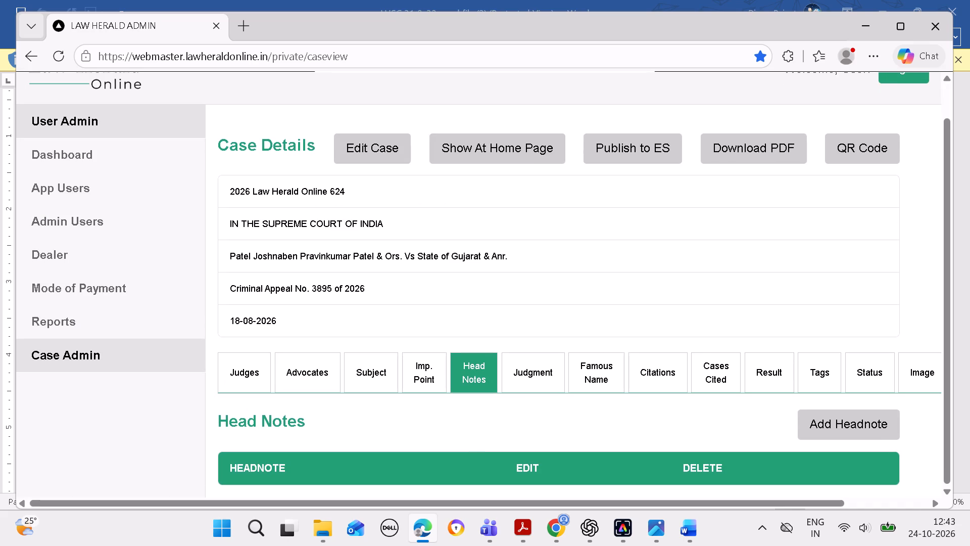
pyautogui.scroll(-3, 529, 379)
pyautogui.click(441, 369)
pyautogui.scroll(-5, 440, 367)
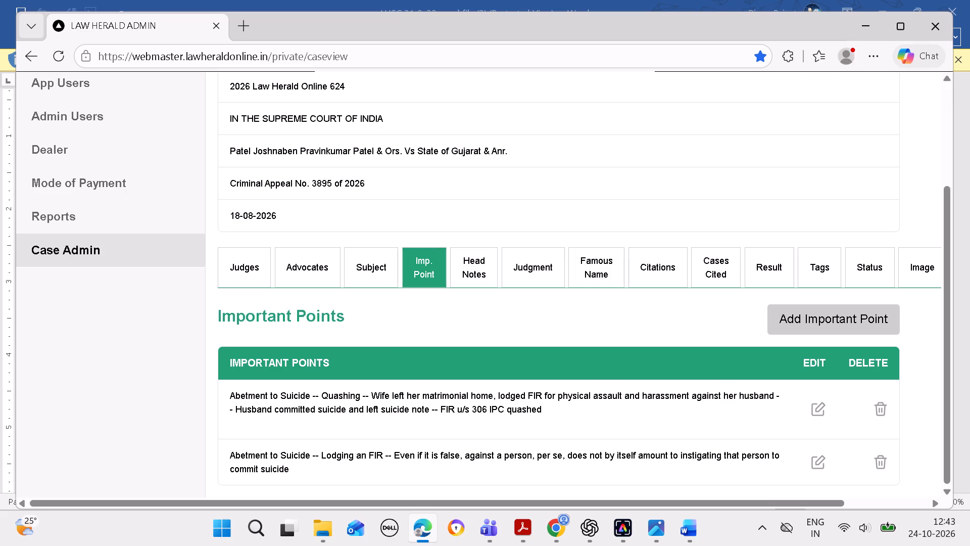
pyautogui.click(472, 280)
pyautogui.scroll(-5, 475, 285)
pyautogui.scroll(-5, 585, 342)
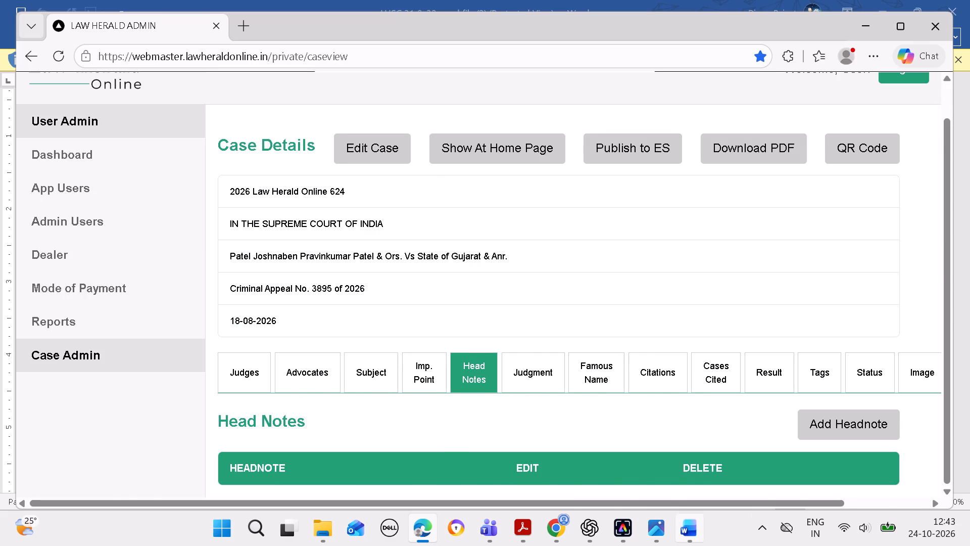
# Start the headnote again and attach the act "Indian Penal Code, 1860", copied from headnote (A) in Word, followed by a space.
pyautogui.click(698, 522)
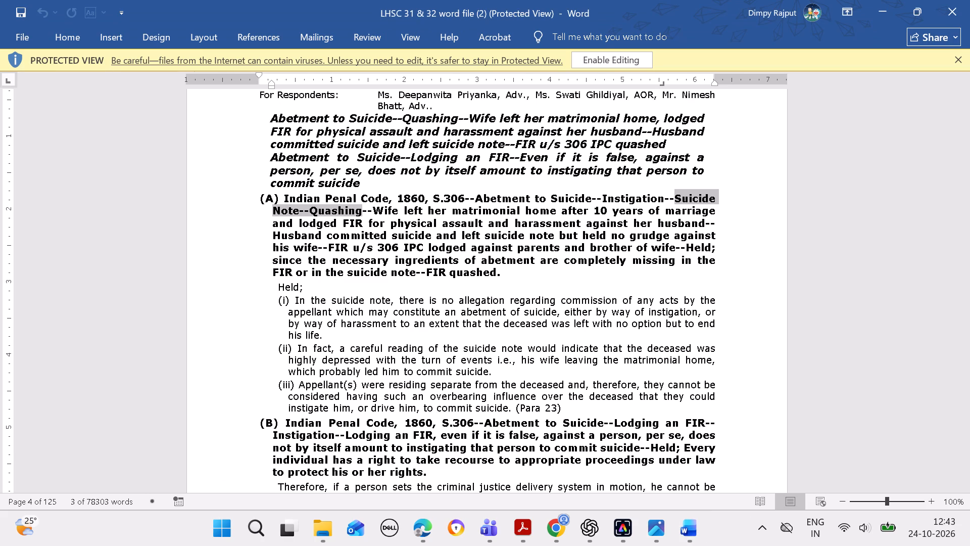
pyautogui.moveTo(285, 194); pyautogui.dragTo(410, 197)
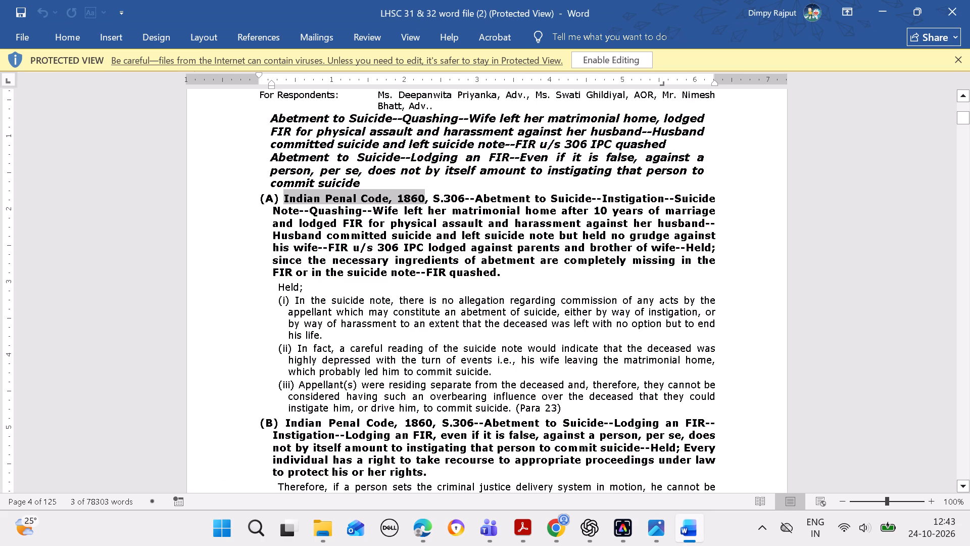
pyautogui.moveTo(410, 197); pyautogui.dragTo(415, 197)
pyautogui.hotkey('ctrl', 'c')
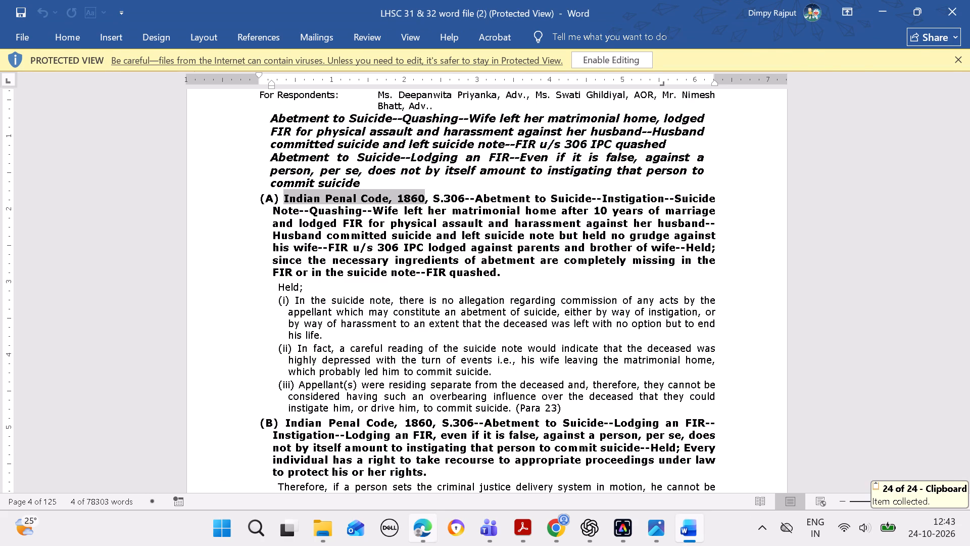
pyautogui.click(424, 526)
pyautogui.scroll(-5, 703, 405)
pyautogui.click(834, 424)
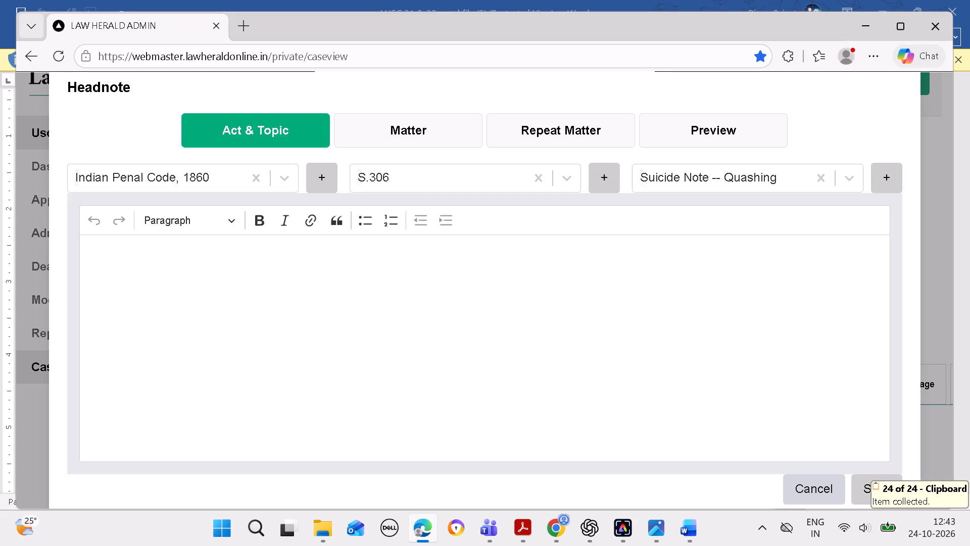
pyautogui.click(263, 176)
pyautogui.hotkey('ctrl', 'v')
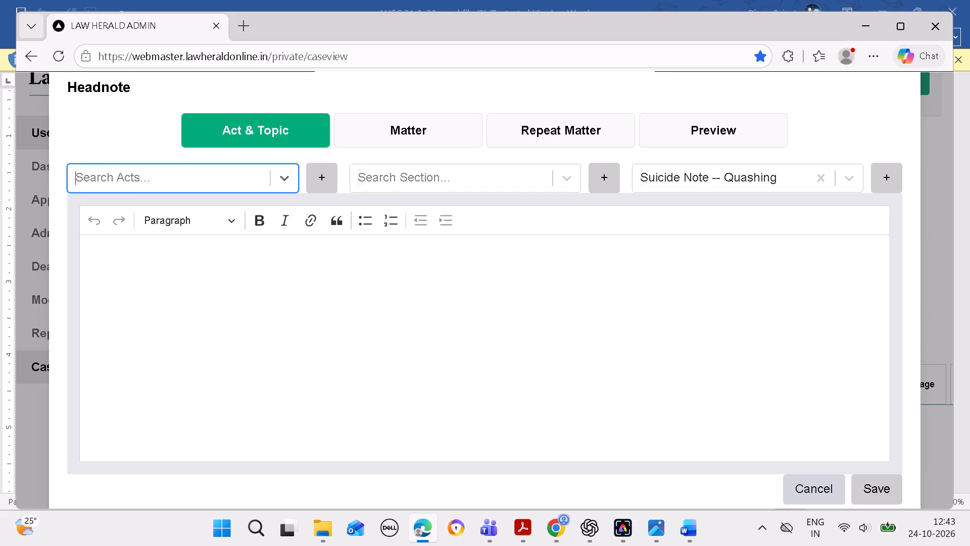
pyautogui.click(256, 221)
pyautogui.click(514, 296)
pyautogui.press('space')
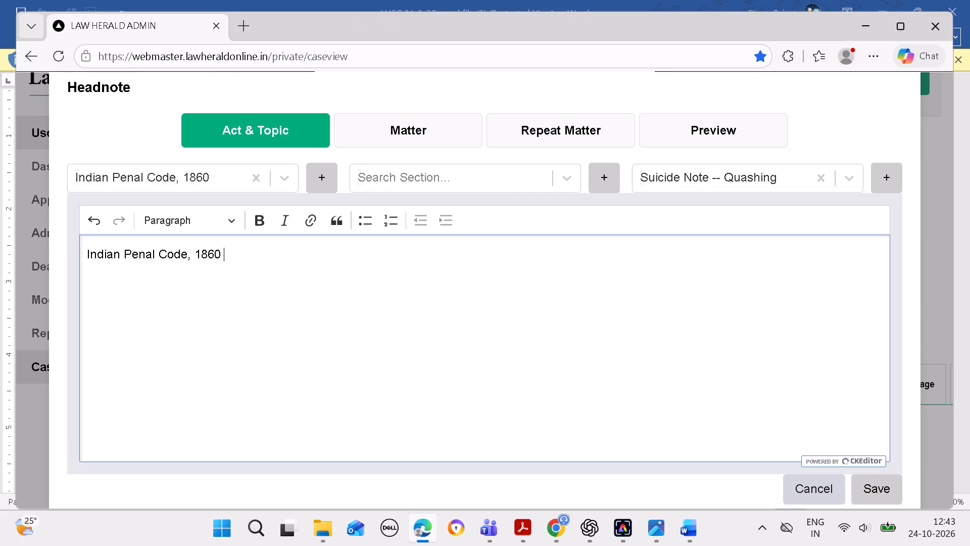
# Attach section "S.306", copied from headnote (A) in Word, to the new headnote, followed by a space.
pyautogui.click(682, 525)
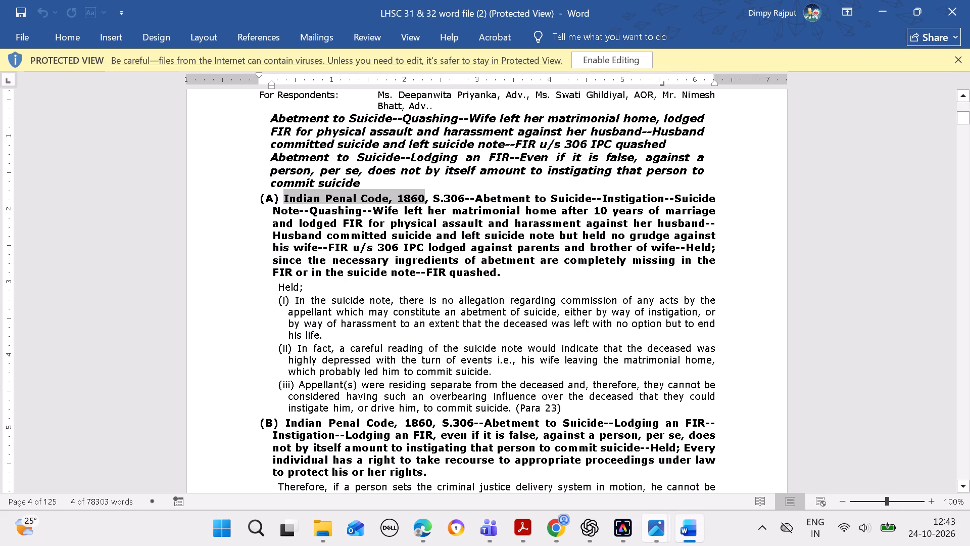
pyautogui.moveTo(434, 200); pyautogui.dragTo(459, 200)
pyautogui.hotkey('ctrl', 'c')
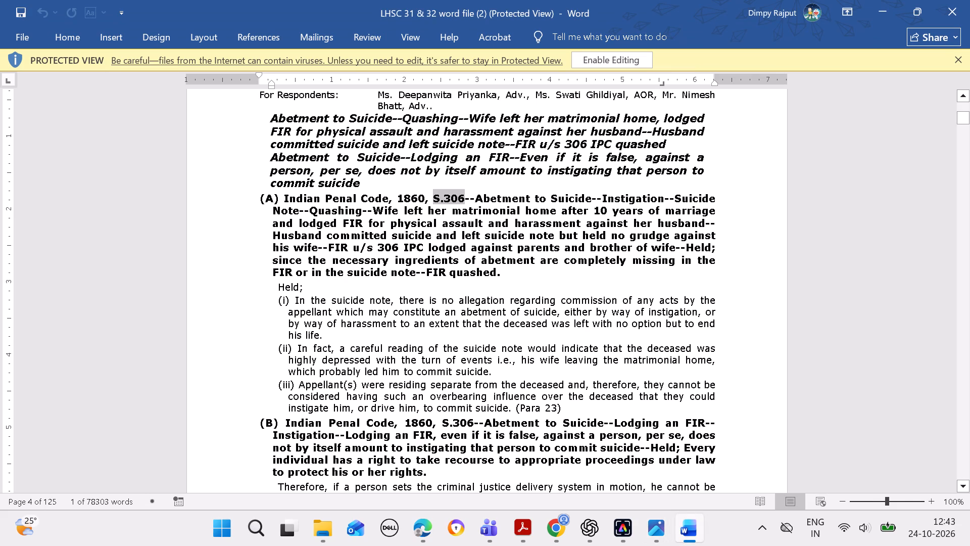
pyautogui.click(425, 533)
pyautogui.click(425, 532)
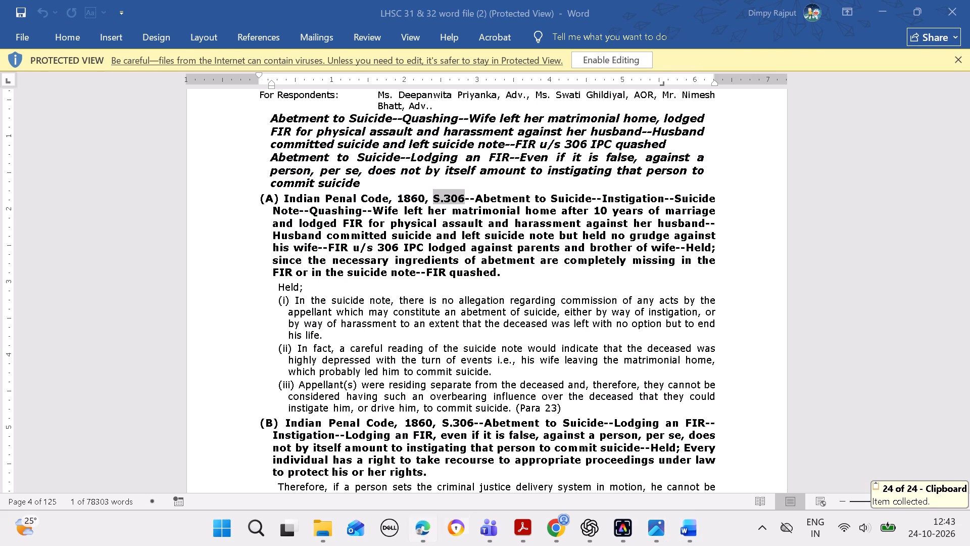
pyautogui.click(474, 173)
pyautogui.hotkey('ctrl', 'v')
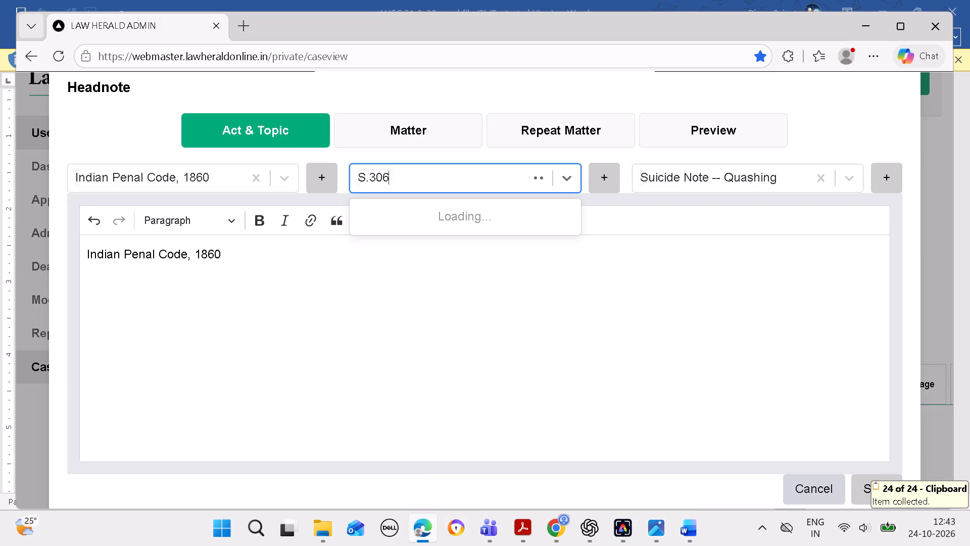
pyautogui.click(534, 217)
pyautogui.click(708, 324)
pyautogui.press('space')
# Attach the topic "Abetment to Suicide -- Instigation", copied from headnote (A) in Word with spaces added around the dashes, followed by a space.
pyautogui.click(696, 522)
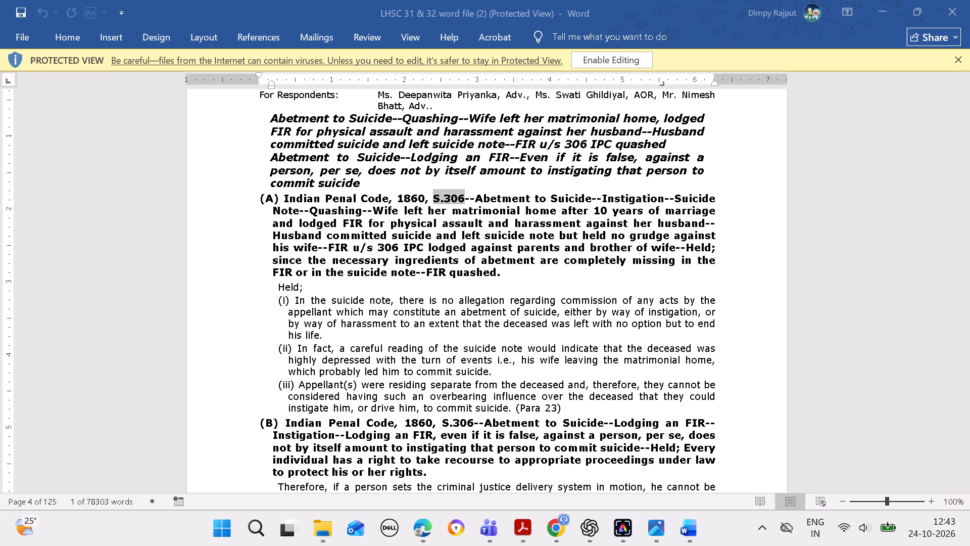
pyautogui.moveTo(476, 198); pyautogui.dragTo(508, 198)
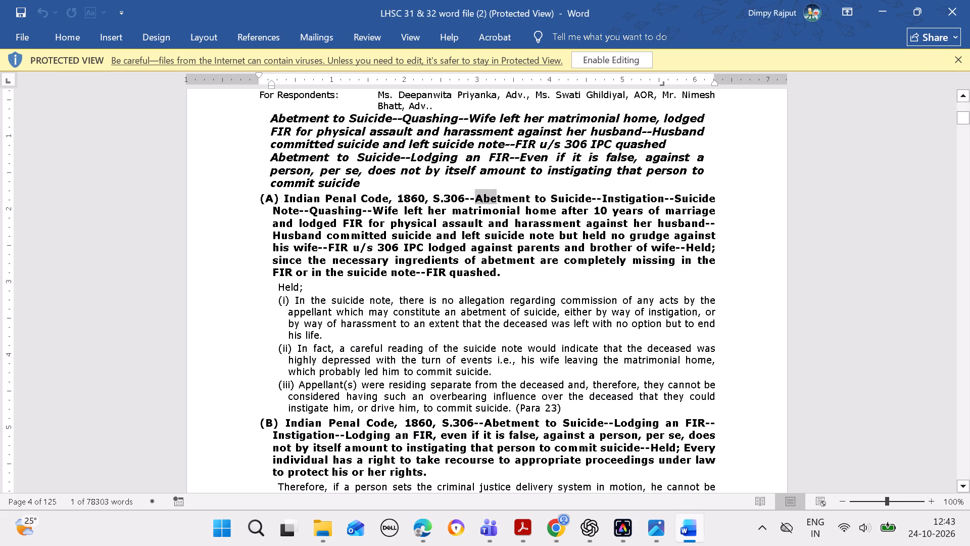
pyautogui.moveTo(508, 198); pyautogui.dragTo(617, 198)
pyautogui.hotkey('ctrl', 'c')
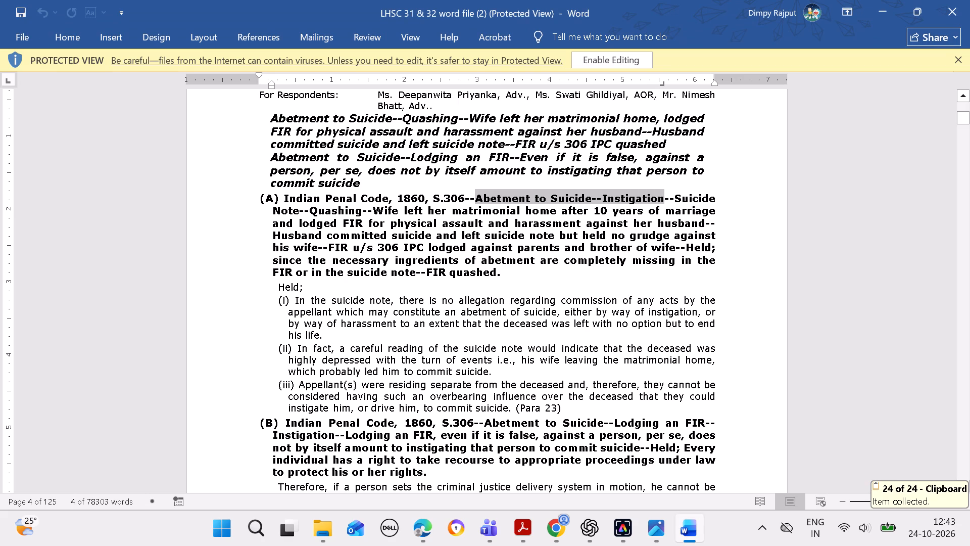
pyautogui.click(421, 530)
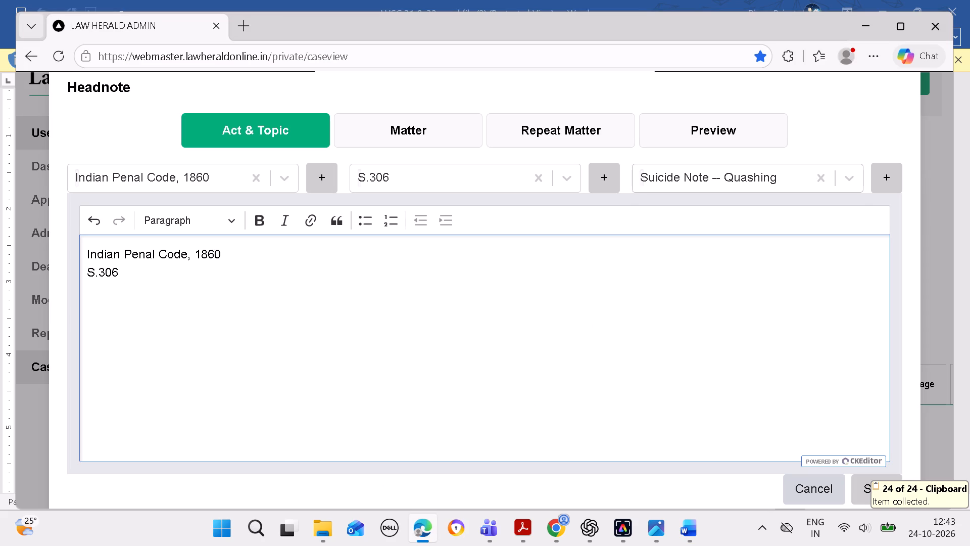
pyautogui.click(719, 180)
pyautogui.hotkey('ctrl', 'v')
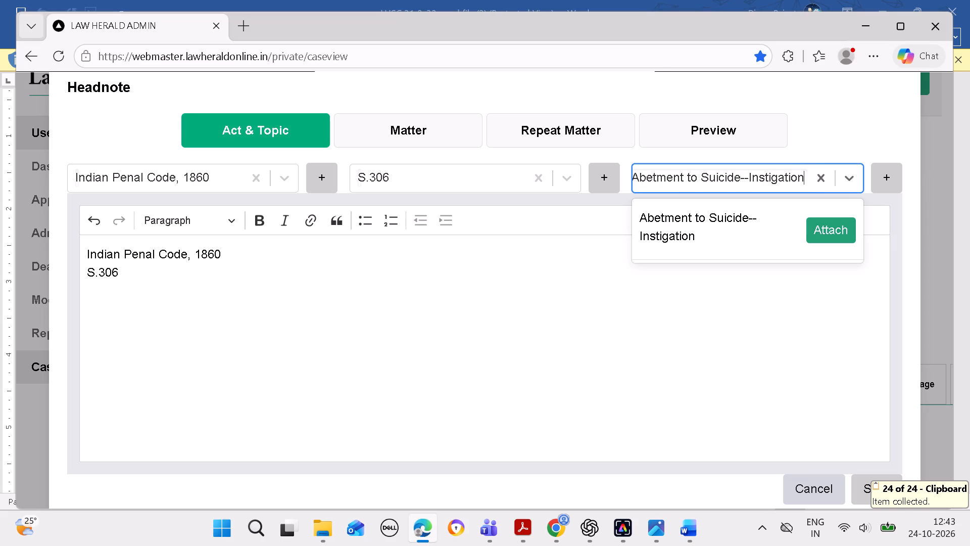
pyautogui.click(738, 179)
pyautogui.press('space')
pyautogui.click(753, 180)
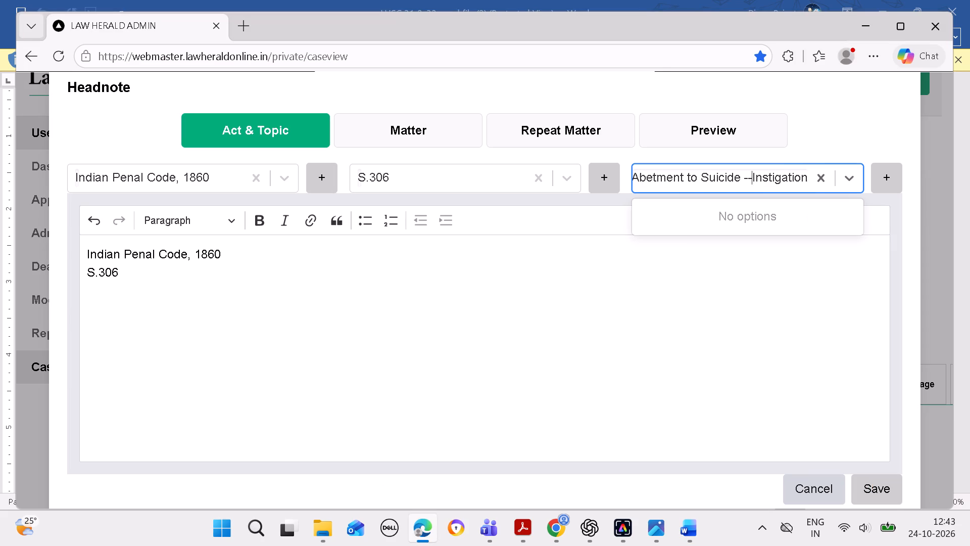
pyautogui.press('space')
pyautogui.click(828, 226)
pyautogui.click(562, 322)
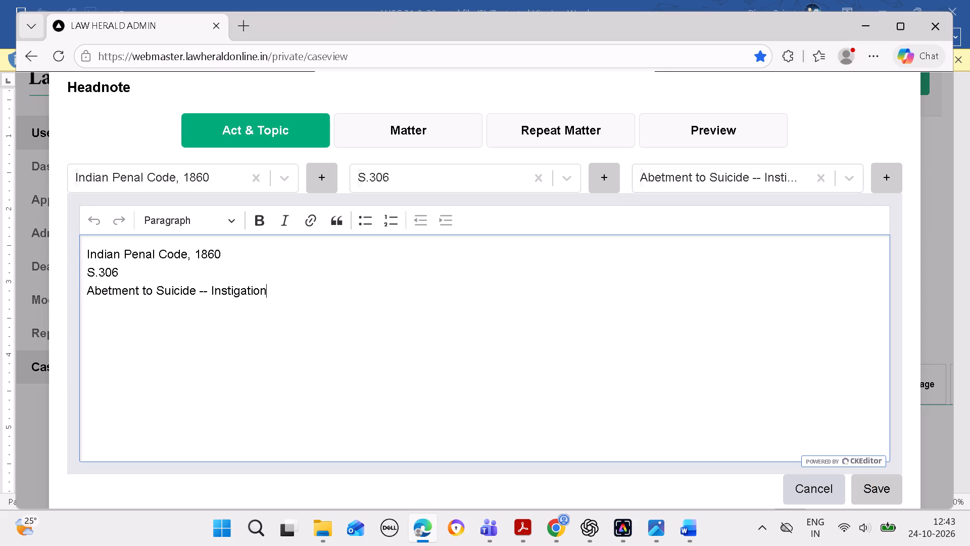
pyautogui.press('space')
# Attach the topic "Suicide Note -- Quashing", copied from headnote (A) in Word with spaces added around the dashes.
pyautogui.click(694, 527)
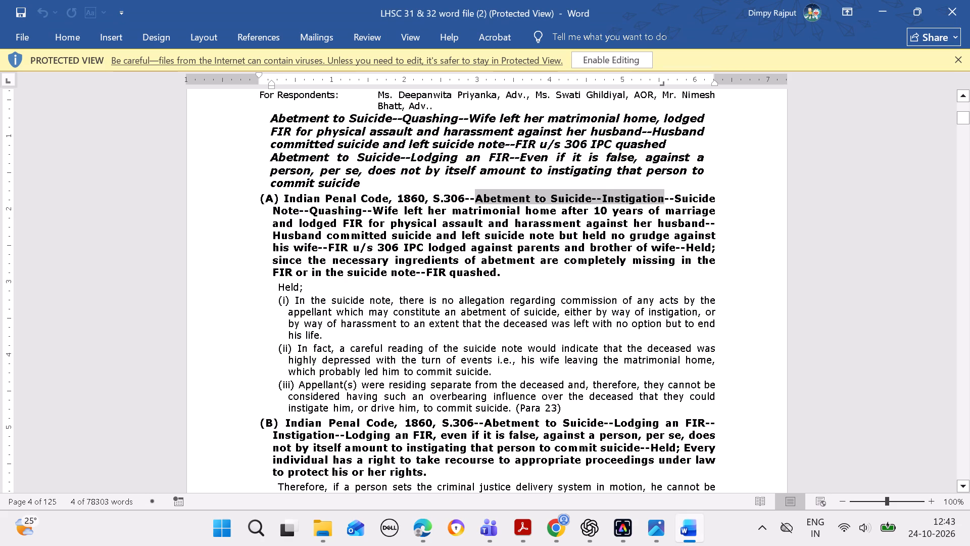
pyautogui.moveTo(675, 194); pyautogui.dragTo(353, 214)
pyautogui.hotkey('ctrl', 'c')
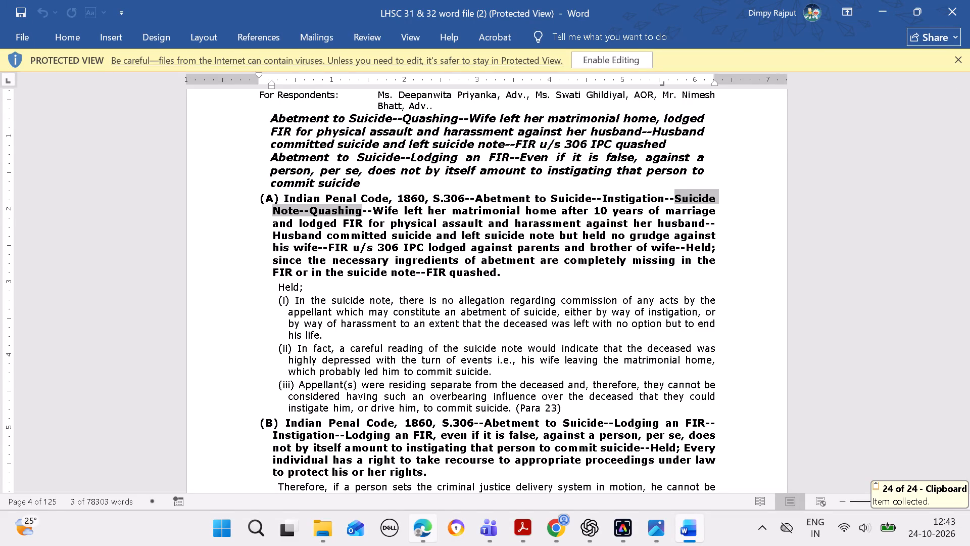
pyautogui.click(427, 528)
pyautogui.click(767, 179)
pyautogui.hotkey('ctrl', 'v')
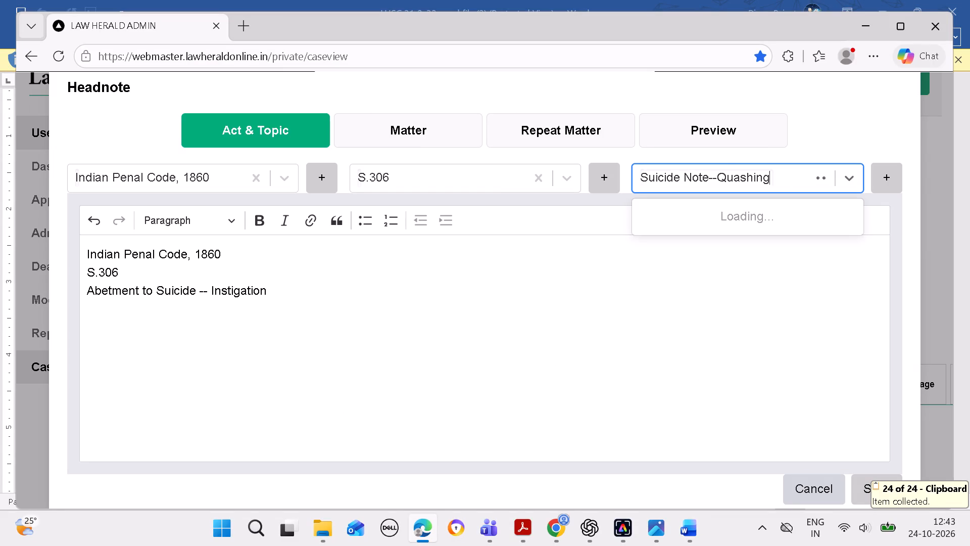
pyautogui.click(708, 174)
pyautogui.press('space')
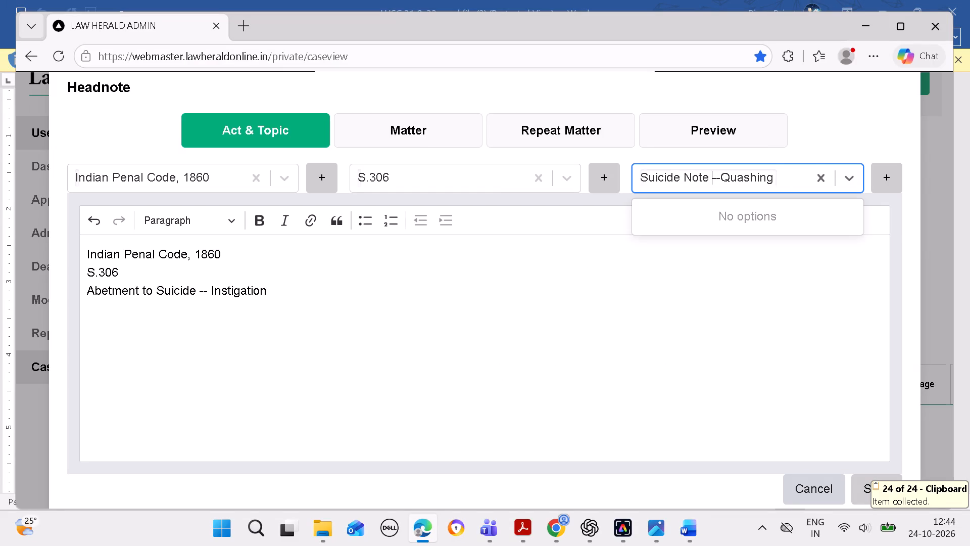
pyautogui.click(720, 179)
pyautogui.press('space')
pyautogui.click(832, 217)
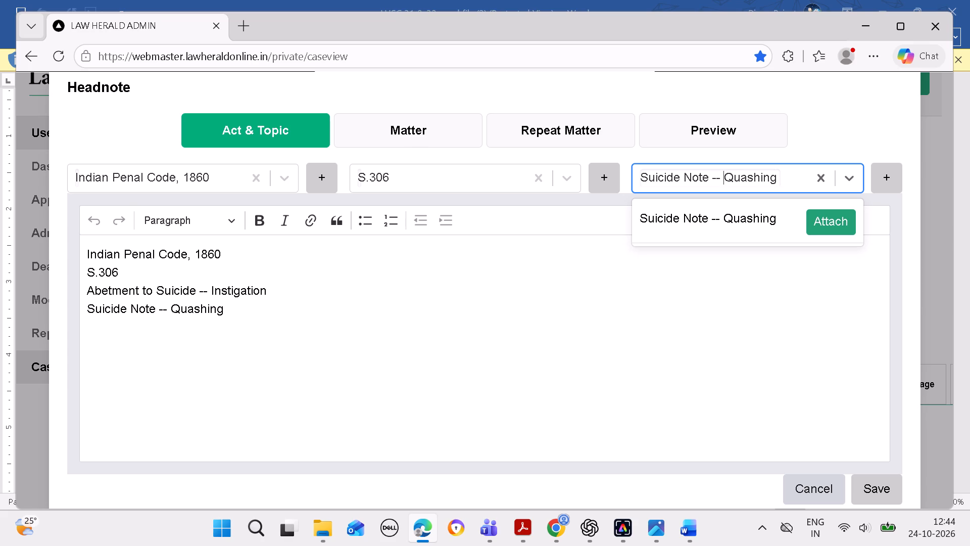
pyautogui.click(700, 363)
# Fill the headnote's Matter with headnote (A)'s text from "Wife left her matrimonial home" to "FIR quashed.", copied from Word, and remove its bold formatting.
pyautogui.click(693, 526)
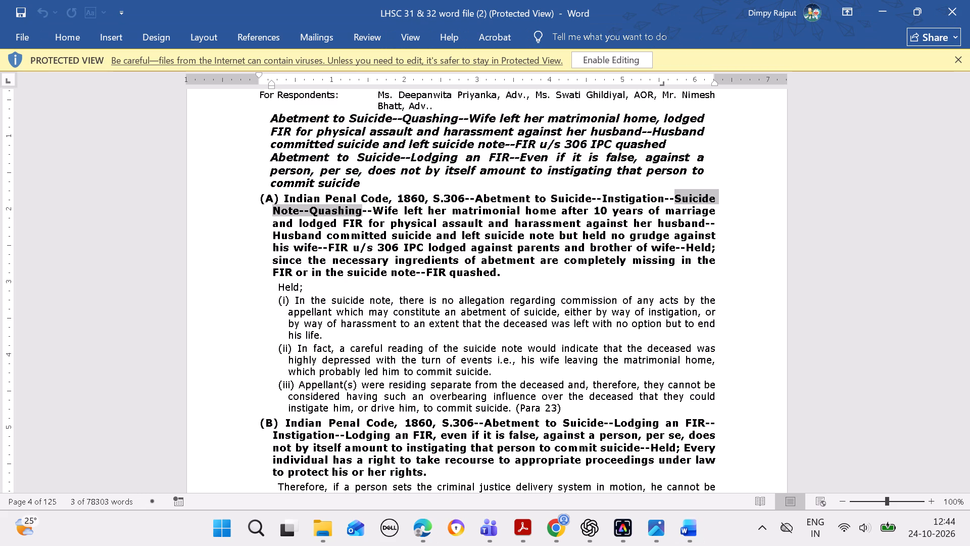
pyautogui.moveTo(374, 209); pyautogui.dragTo(515, 275)
pyautogui.hotkey('ctrl', 'c')
pyautogui.hotkey('ctrl', 'c')
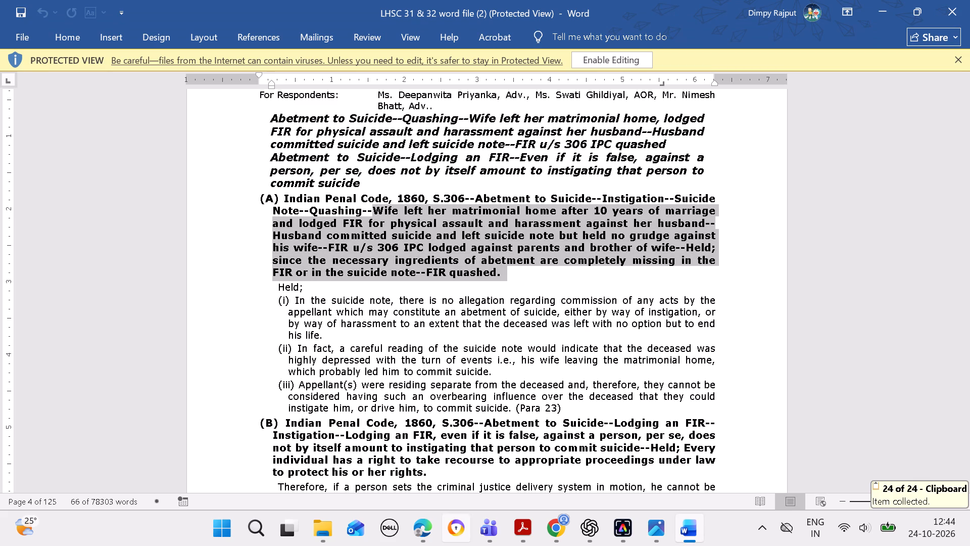
pyautogui.click(433, 538)
pyautogui.click(421, 132)
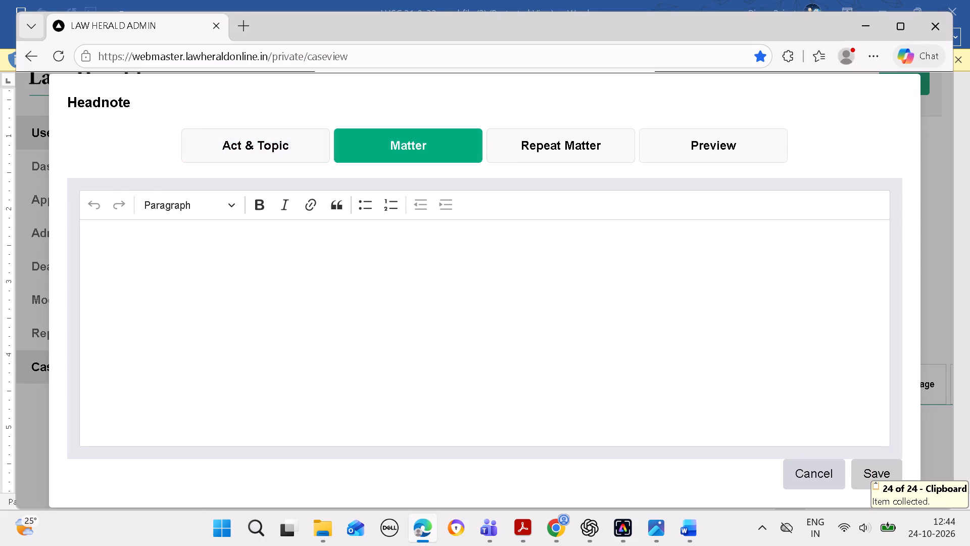
pyautogui.click(473, 350)
pyautogui.hotkey('ctrl', 'v')
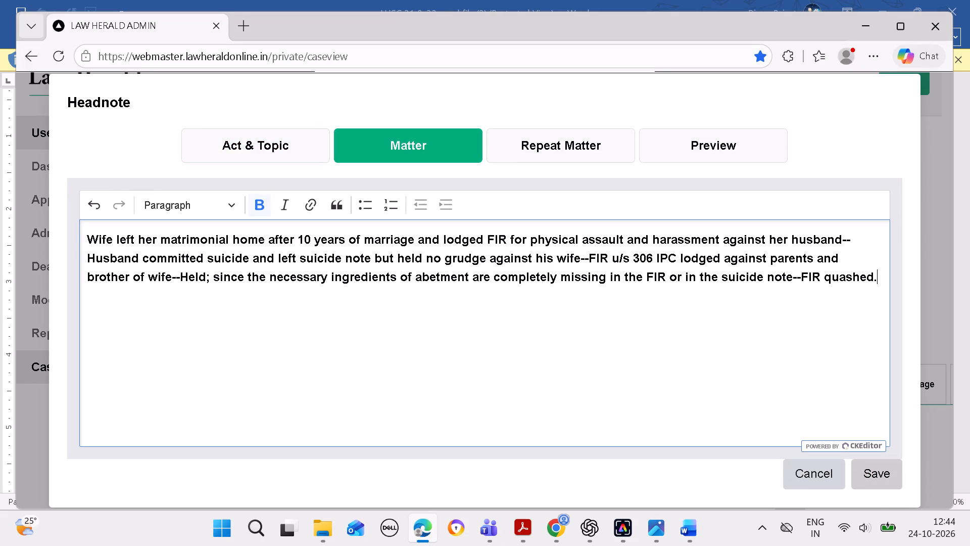
pyautogui.hotkey('ctrl', 'a')
pyautogui.hotkey('ctrl', 'b')
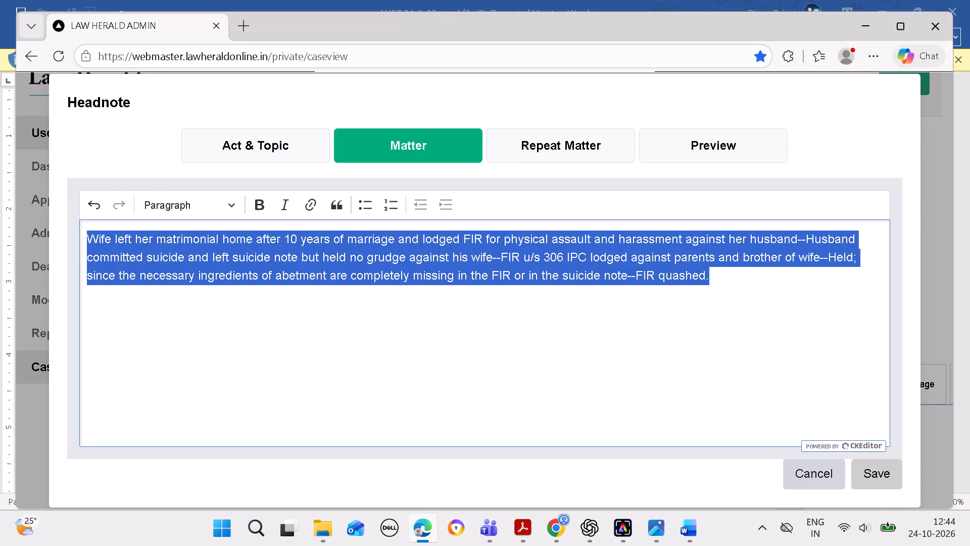
pyautogui.click(725, 337)
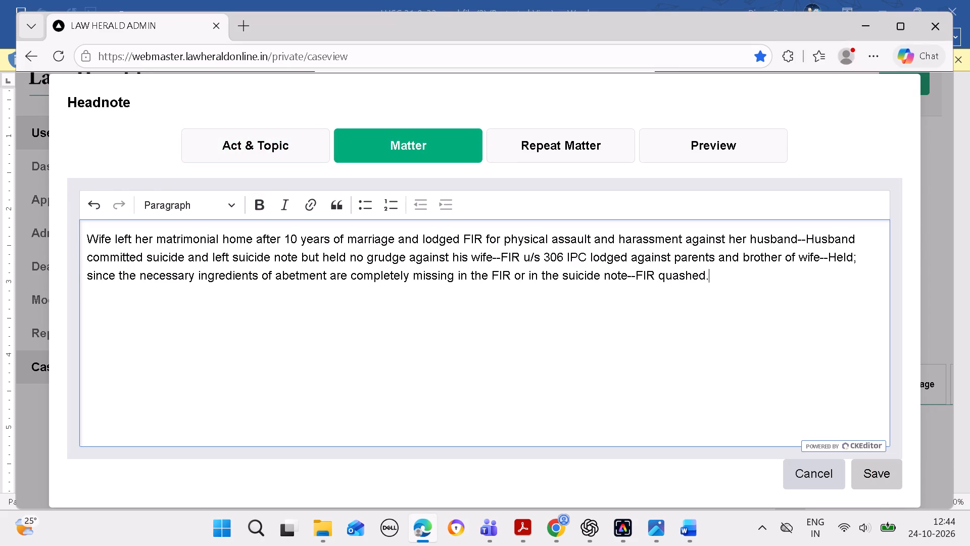
# Put spaces around the double hyphens in "husband -- Husband" and "brother of wife -- Held" in the Matter text, keeping them as double hyphens.
pyautogui.click(799, 244)
pyautogui.press('space')
pyautogui.click(810, 238)
pyautogui.press('space')
pyautogui.press('BackSpace')
pyautogui.press('space')
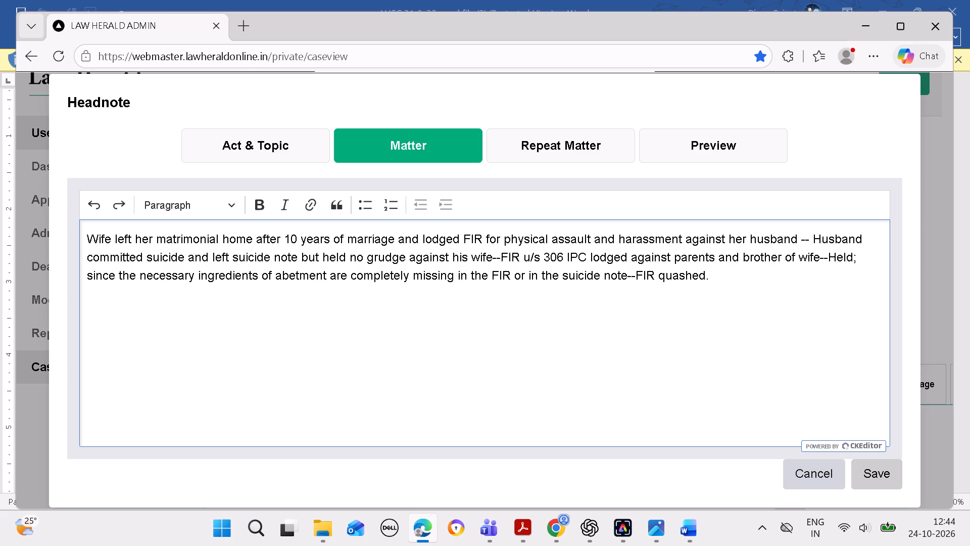
pyautogui.press('BackSpace')
pyautogui.press('BackSpace')
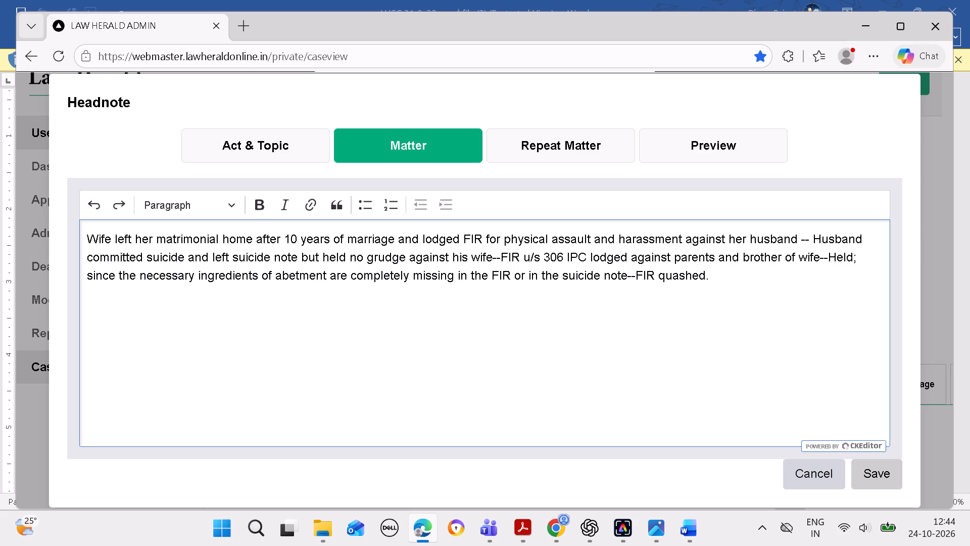
pyautogui.click(819, 259)
pyautogui.press('space')
pyautogui.click(832, 262)
pyautogui.press('space')
pyautogui.press('BackSpace')
# Put spaces around the double hyphens in "suicide note -- FIR quashed" and "his wife -- FIR u/s 306 IPC", keeping them as double hyphens.
pyautogui.click(628, 281)
pyautogui.press('space')
pyautogui.click(640, 279)
pyautogui.press('space')
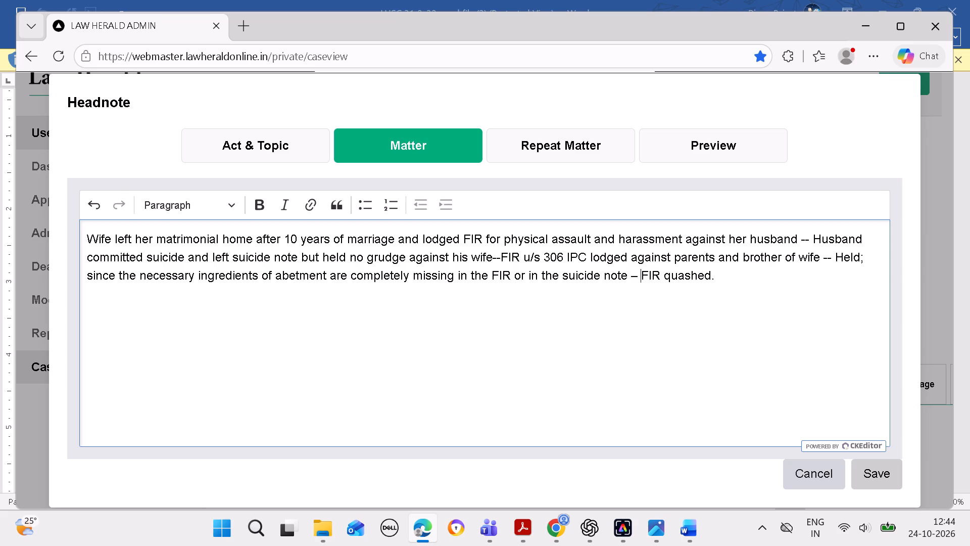
pyautogui.press('BackSpace')
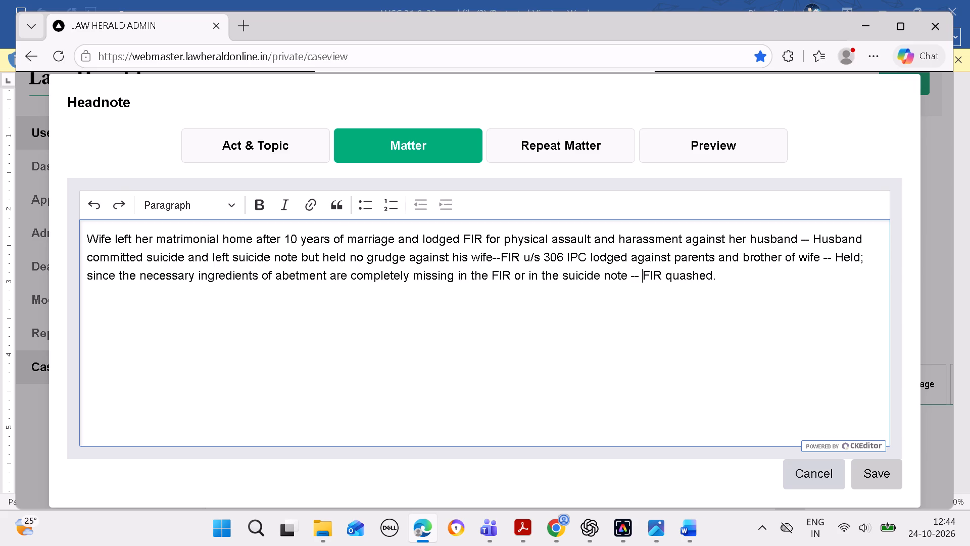
pyautogui.click(491, 259)
pyautogui.press('space')
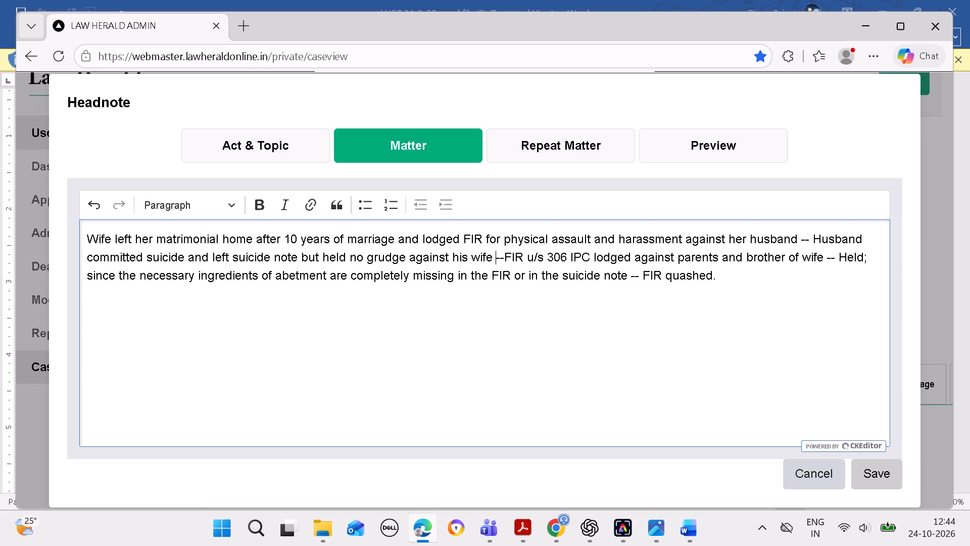
pyautogui.click(504, 257)
pyautogui.press('space')
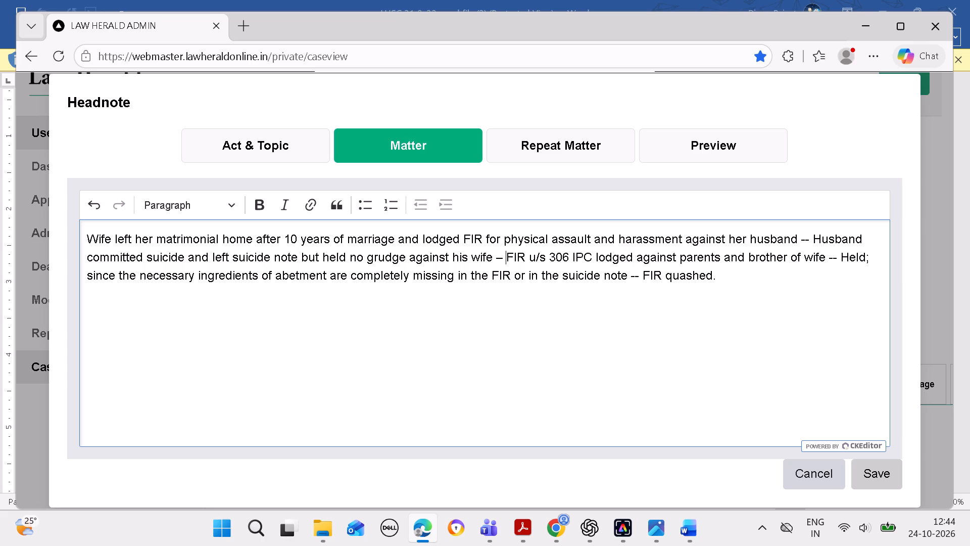
pyautogui.press('BackSpace')
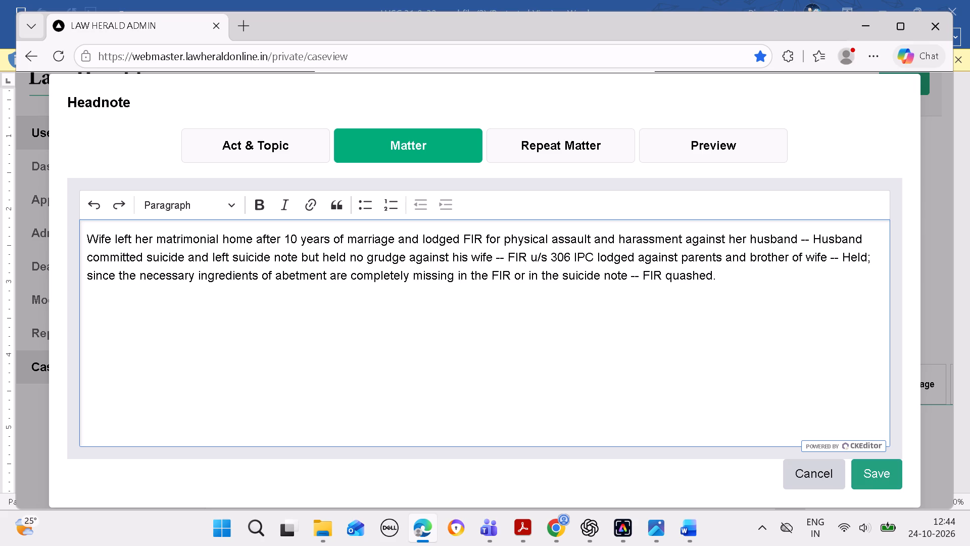
# Fill the Repeat Matter with headnote (A)'s text from "Held;" to "(Para 23)", copied from Word, and save the headnote.
pyautogui.click(590, 143)
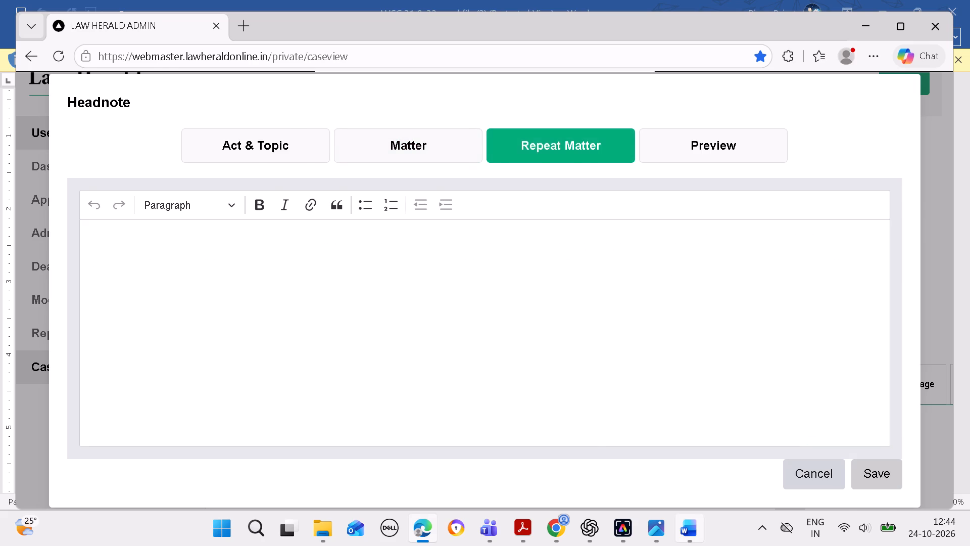
pyautogui.click(687, 530)
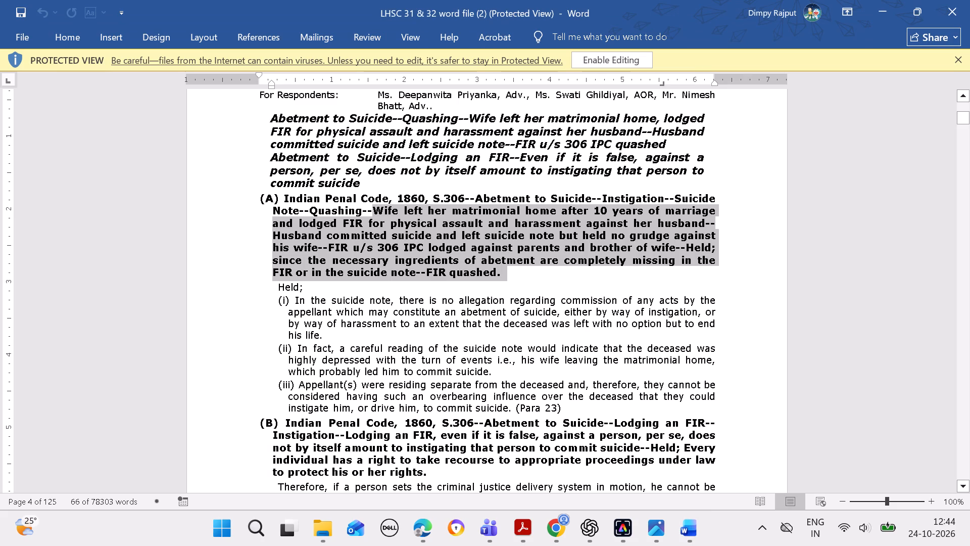
pyautogui.moveTo(279, 285); pyautogui.dragTo(565, 409)
pyautogui.hotkey('ctrl', 'c')
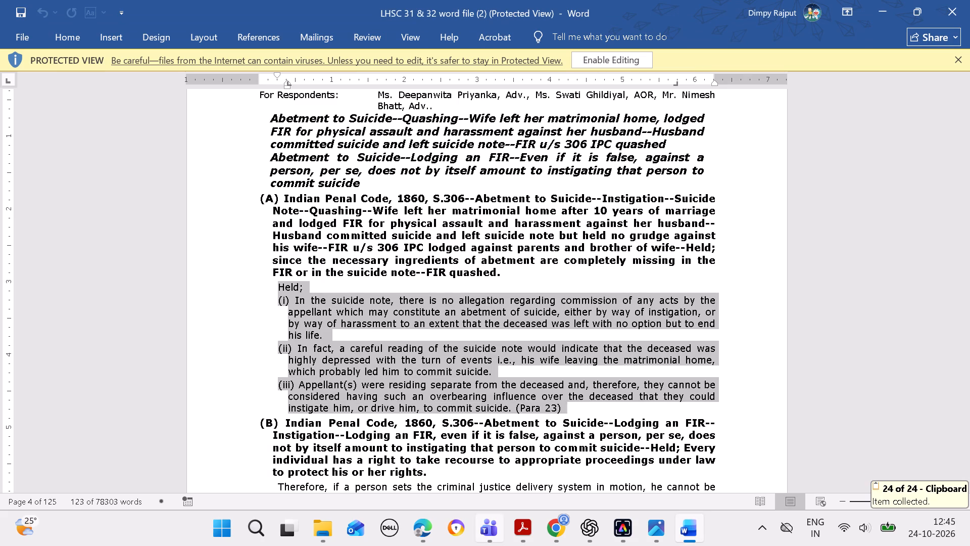
pyautogui.click(425, 529)
pyautogui.click(524, 315)
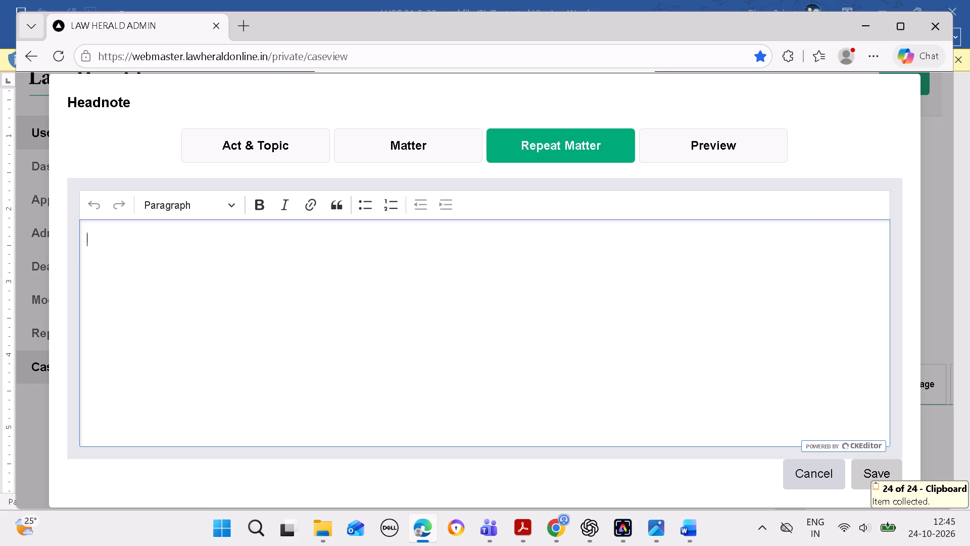
pyautogui.hotkey('ctrl', 'v')
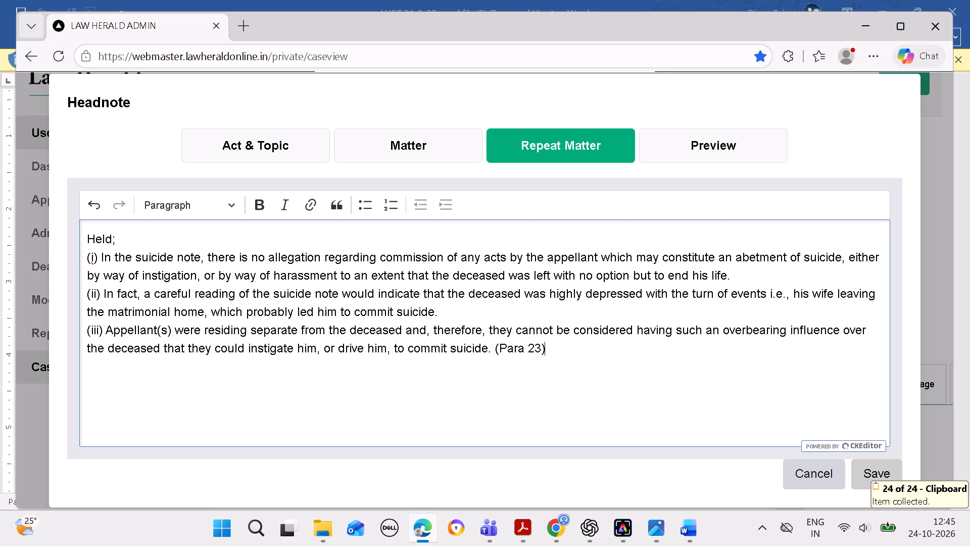
pyautogui.click(860, 475)
pyautogui.click(628, 172)
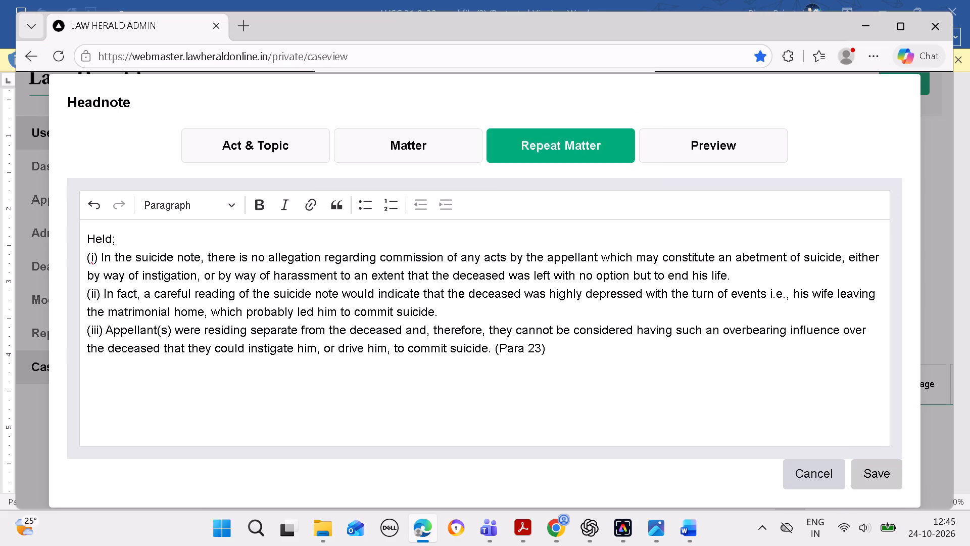
# Reopen the saved headnote and join its first three lines as "Indian Penal Code, 1860 S.306 -- Abetment to Suicide -- Instigation", keeping double hyphens.
pyautogui.scroll(-4, 634, 264)
pyautogui.click(652, 451)
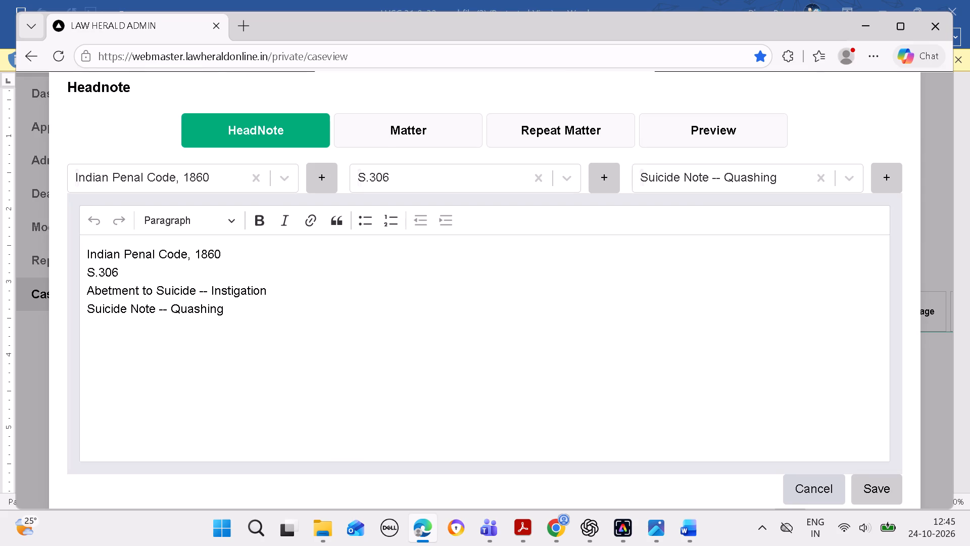
pyautogui.click(84, 271)
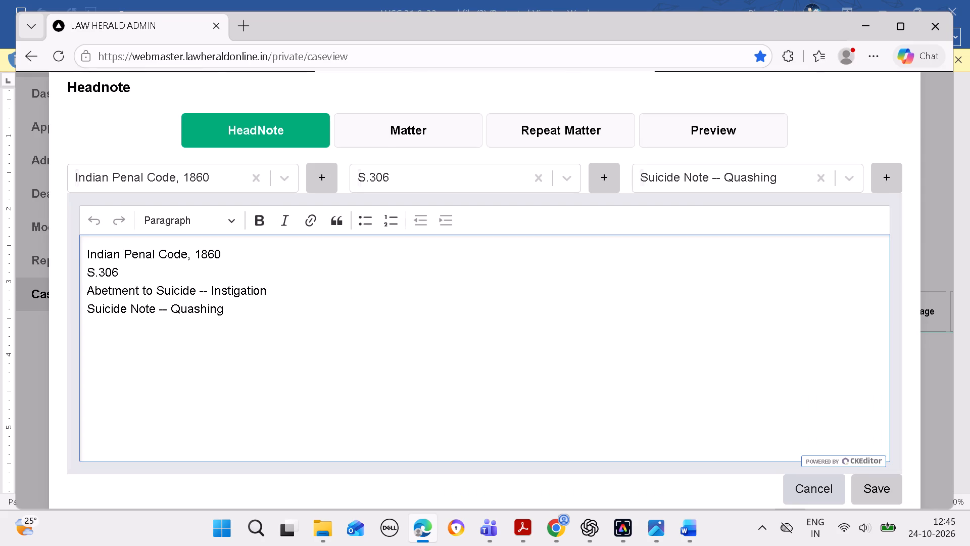
pyautogui.press('BackSpace')
pyautogui.click(80, 272)
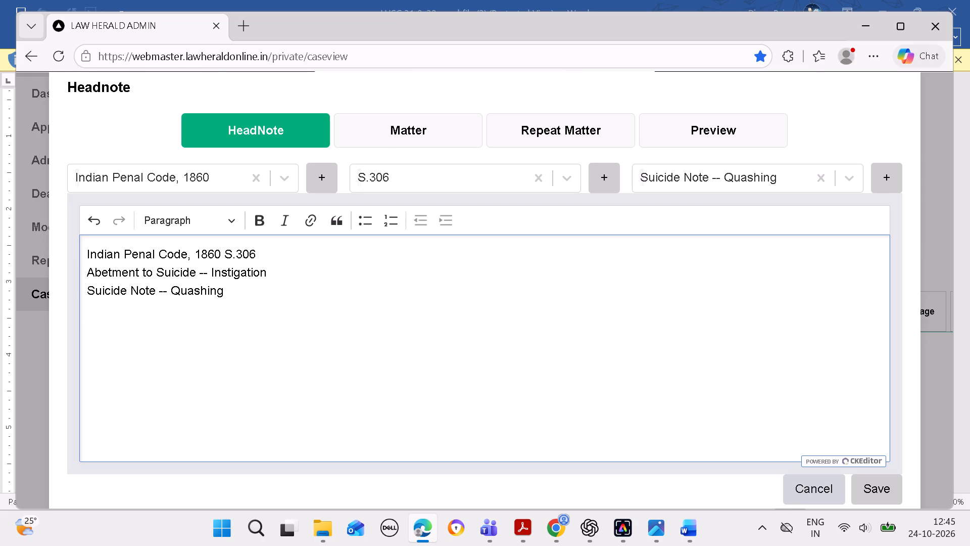
pyautogui.press('BackSpace')
pyautogui.write('--')
pyautogui.press('space')
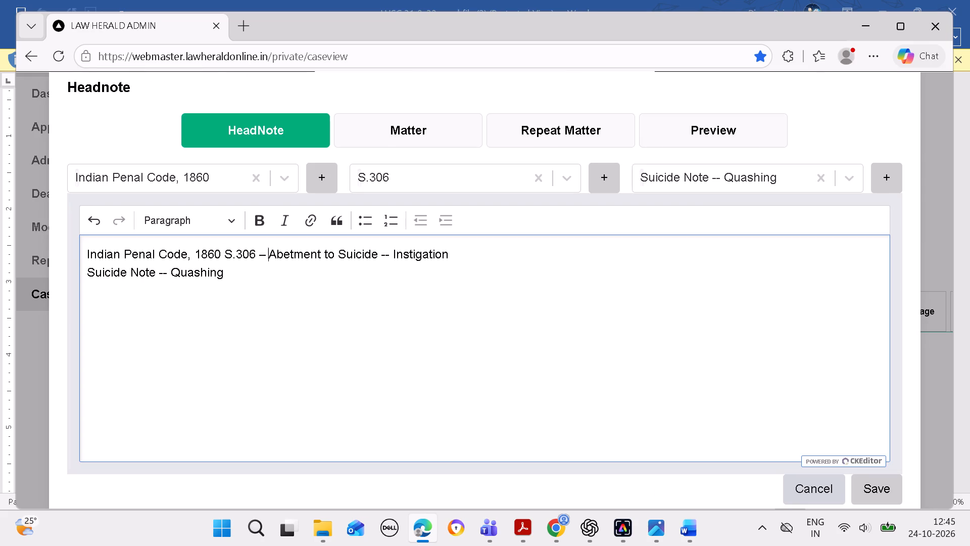
pyautogui.press('BackSpace')
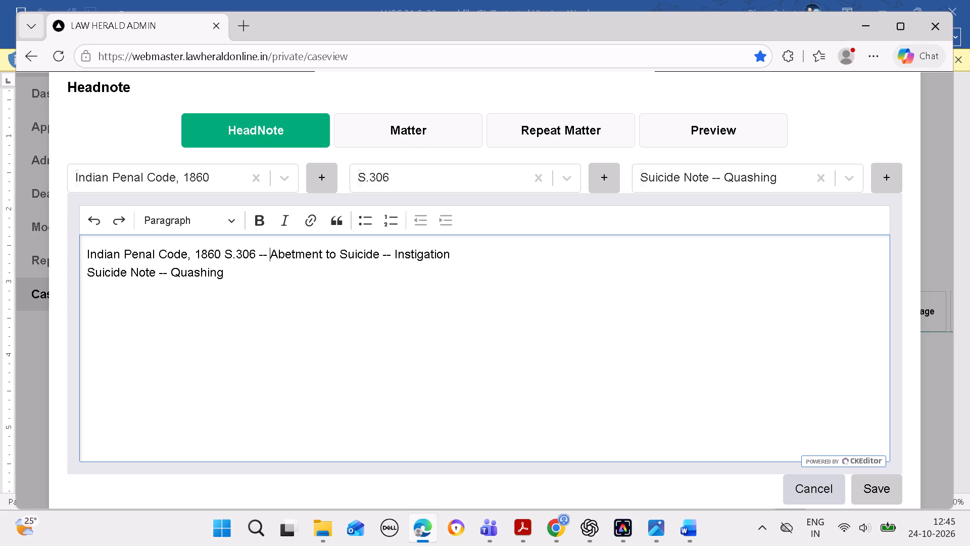
# Join "Suicide Note -- Quashing" onto the headnote's first line with a spaced double hyphen and save the headnote.
pyautogui.click(91, 277)
pyautogui.click(85, 273)
pyautogui.press('BackSpace')
pyautogui.write('--')
pyautogui.press('space')
pyautogui.press('BackSpace')
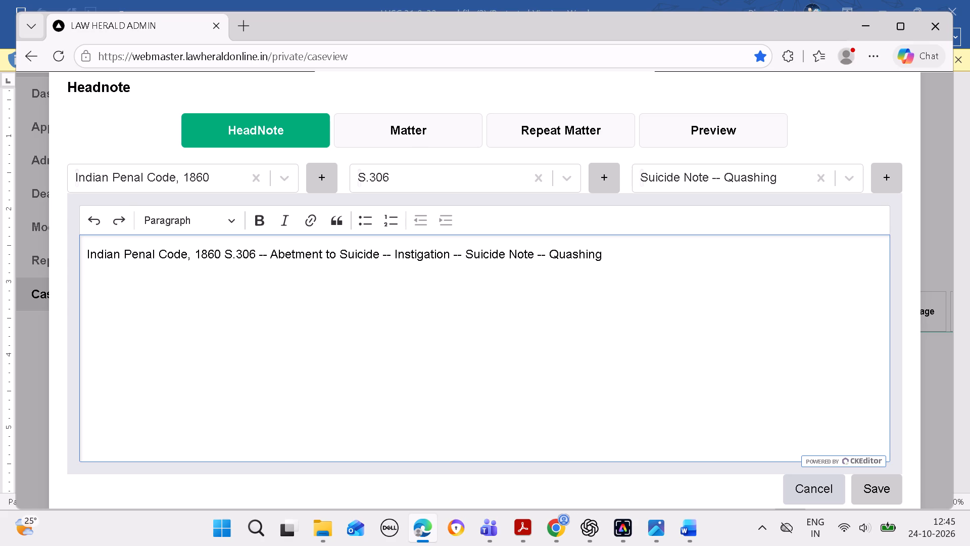
pyautogui.click(646, 296)
pyautogui.click(880, 501)
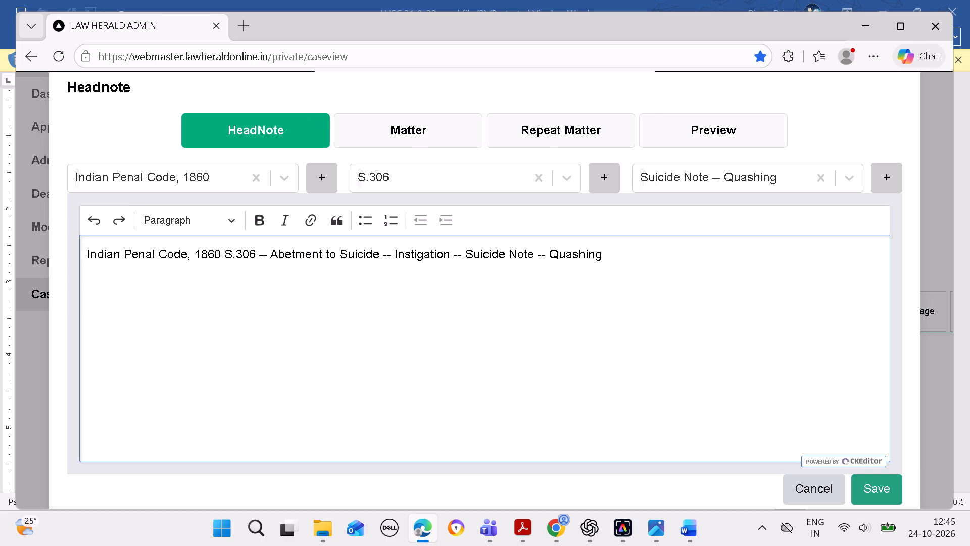
pyautogui.click(630, 169)
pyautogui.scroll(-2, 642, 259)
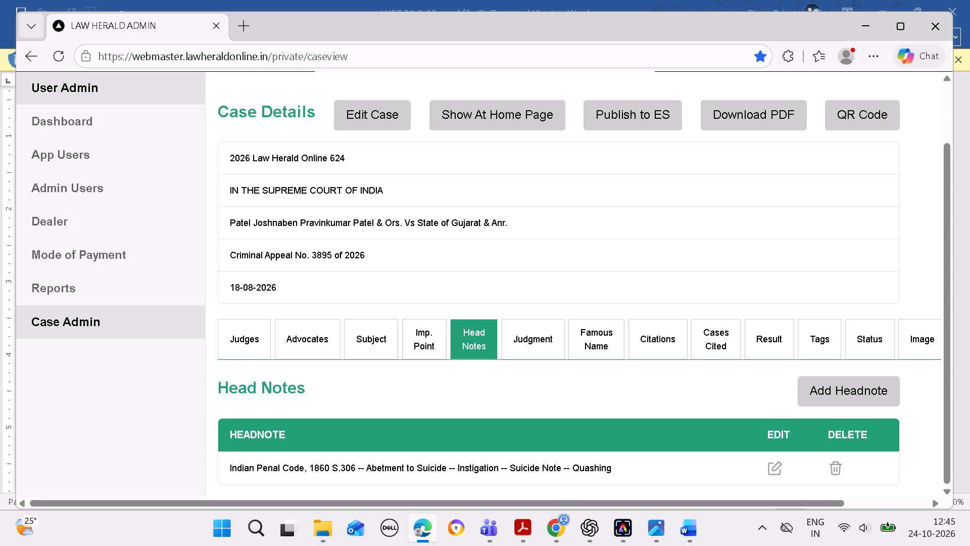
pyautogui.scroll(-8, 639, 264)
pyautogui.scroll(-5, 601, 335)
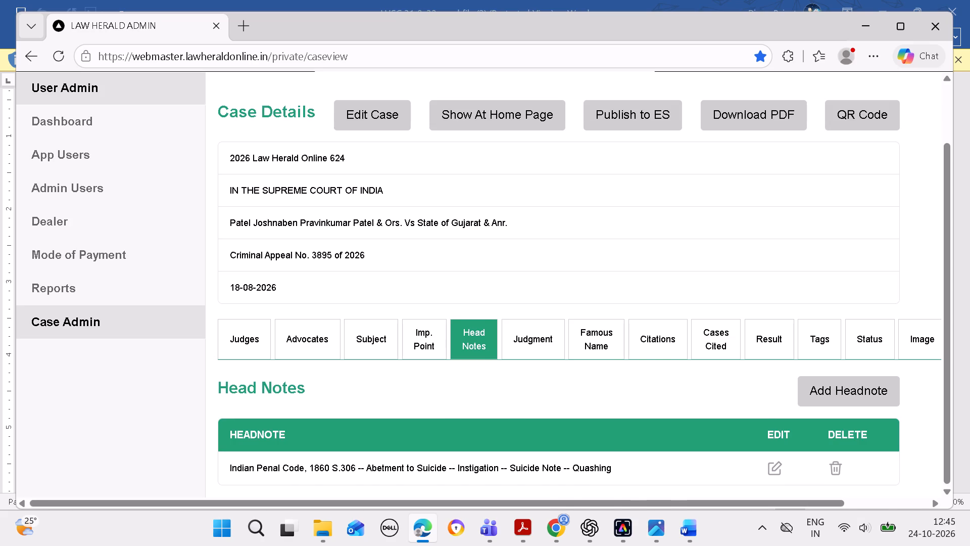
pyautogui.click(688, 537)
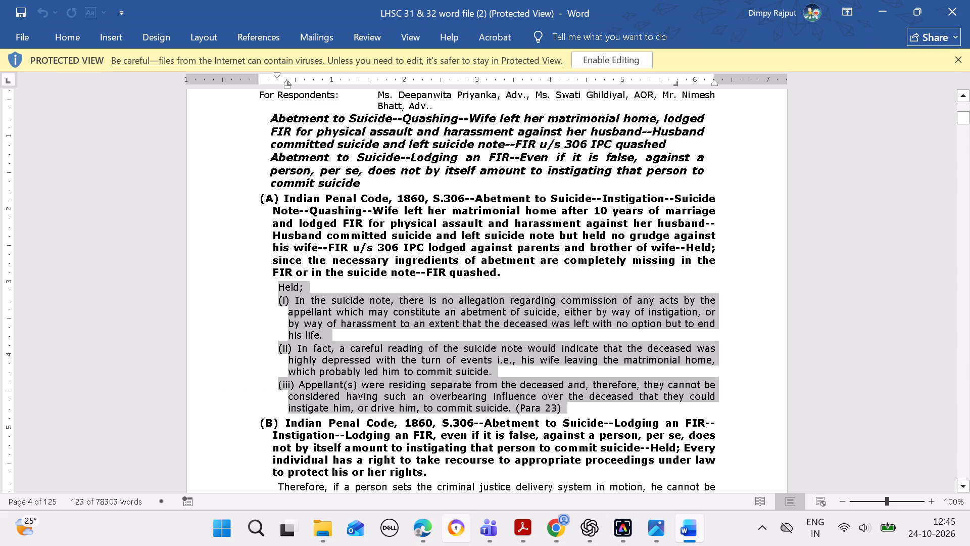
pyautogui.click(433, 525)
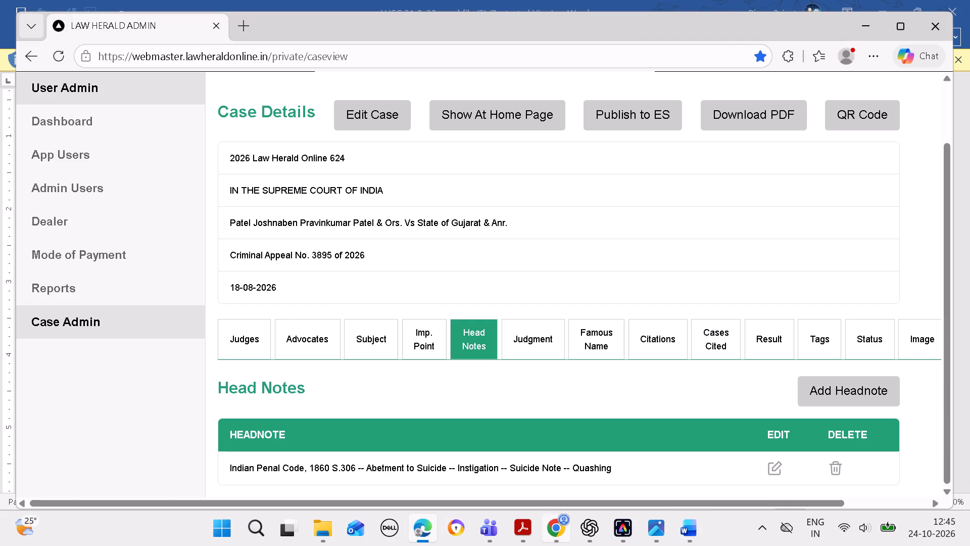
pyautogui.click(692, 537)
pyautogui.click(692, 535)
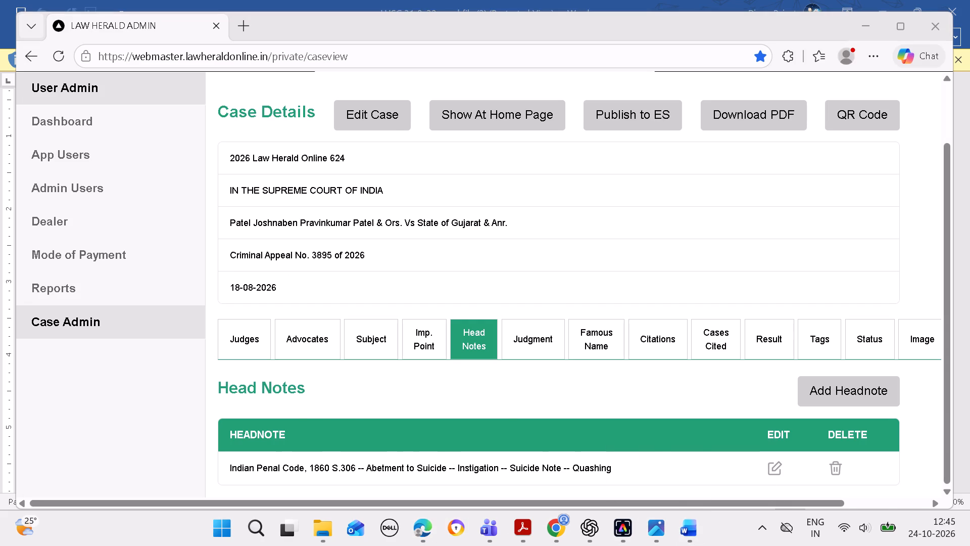
# Start a new headnote and attach the act "Indian Penal Code, 1860", copied from headnote (B) in Word, followed by a space.
pyautogui.click(692, 535)
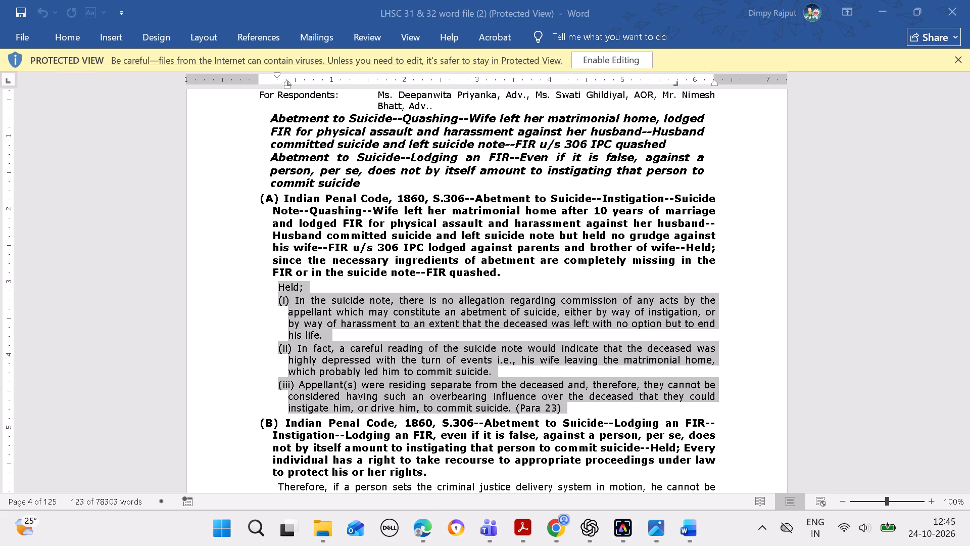
pyautogui.click(629, 462)
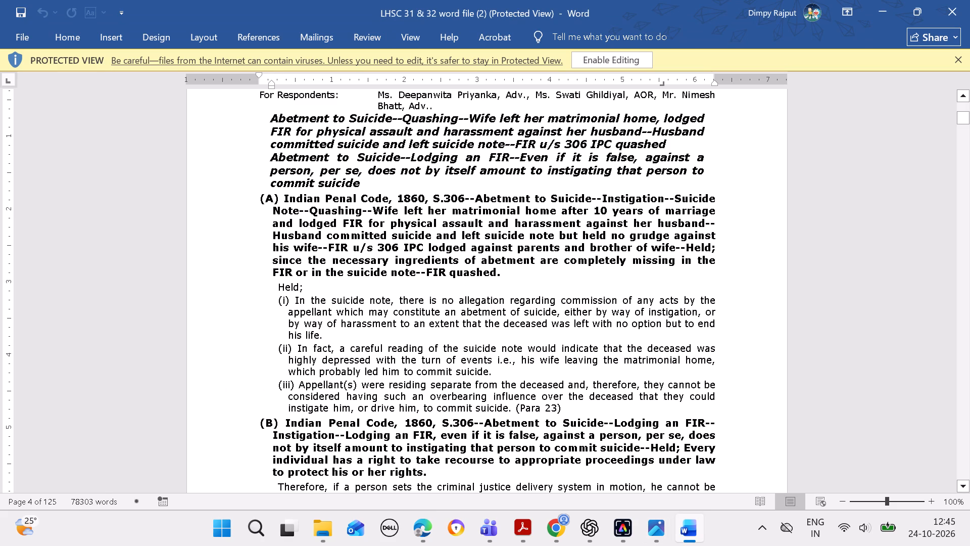
pyautogui.press('Down')
pyautogui.press('Down')
pyautogui.press('Down')
pyautogui.press('Down')
pyautogui.press('Down')
pyautogui.press('Down')
pyautogui.press('Down')
pyautogui.press('Down')
pyautogui.press('Down')
pyautogui.press('Down')
pyautogui.press('Down')
pyautogui.press('Down')
pyautogui.press('Down')
pyautogui.press('Down')
pyautogui.press('Down')
pyautogui.press('Down')
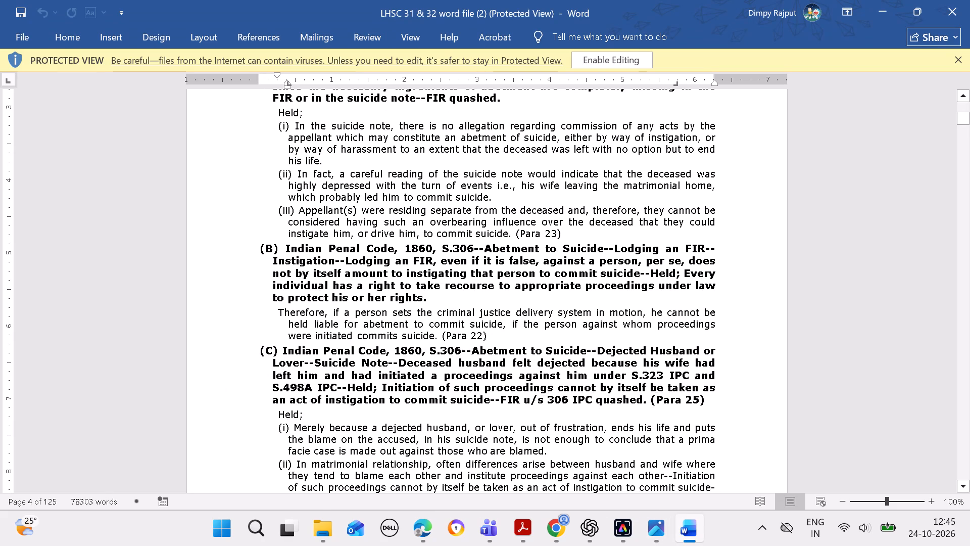
pyautogui.moveTo(284, 246); pyautogui.dragTo(416, 248)
pyautogui.hotkey('ctrl', 'c')
pyautogui.click(430, 522)
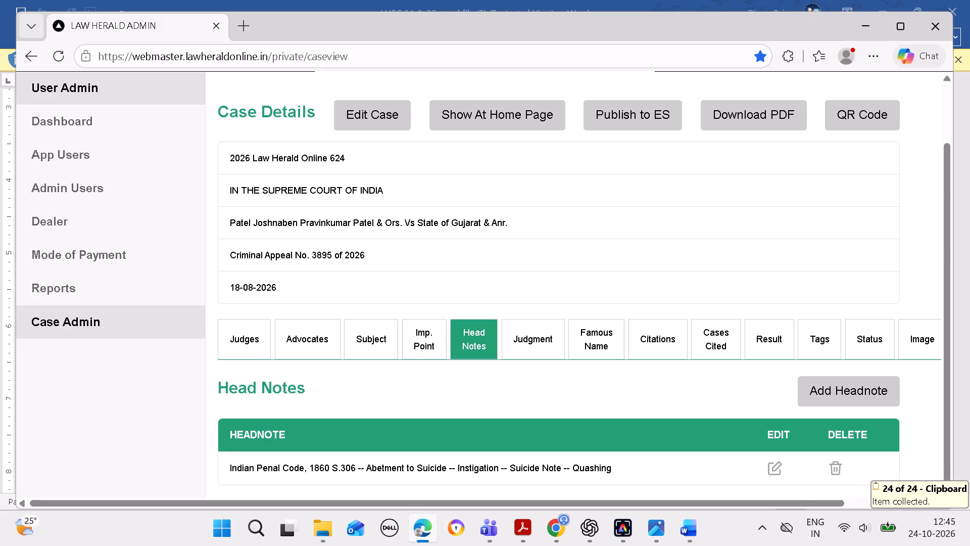
pyautogui.click(822, 391)
pyautogui.click(217, 168)
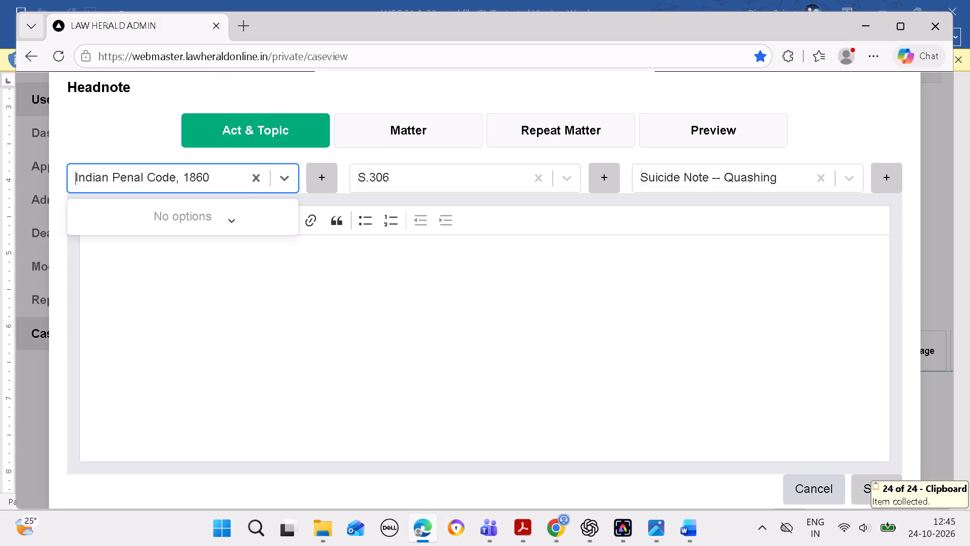
pyautogui.hotkey('ctrl', 'v')
pyautogui.click(260, 220)
pyautogui.click(515, 309)
pyautogui.press('space')
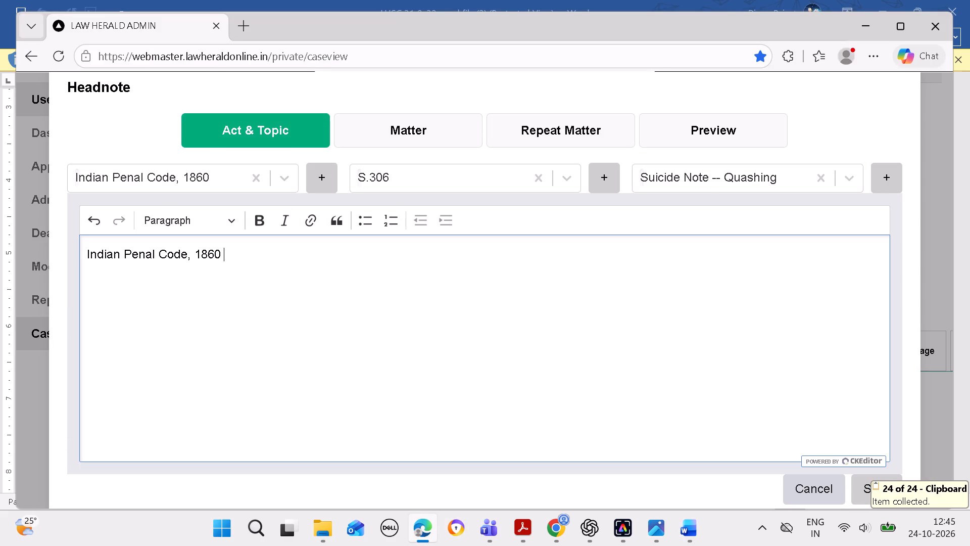
# Attach the section "S.306", copied from headnote (B) in Word, to the new headnote and add a space after it.
pyautogui.click(697, 528)
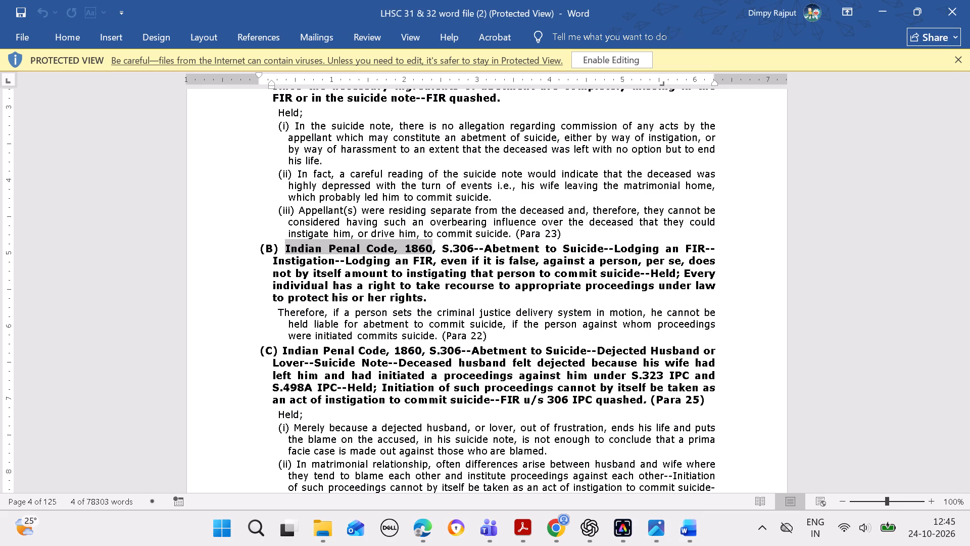
pyautogui.moveTo(440, 249); pyautogui.dragTo(466, 249)
pyautogui.hotkey('ctrl', 'c')
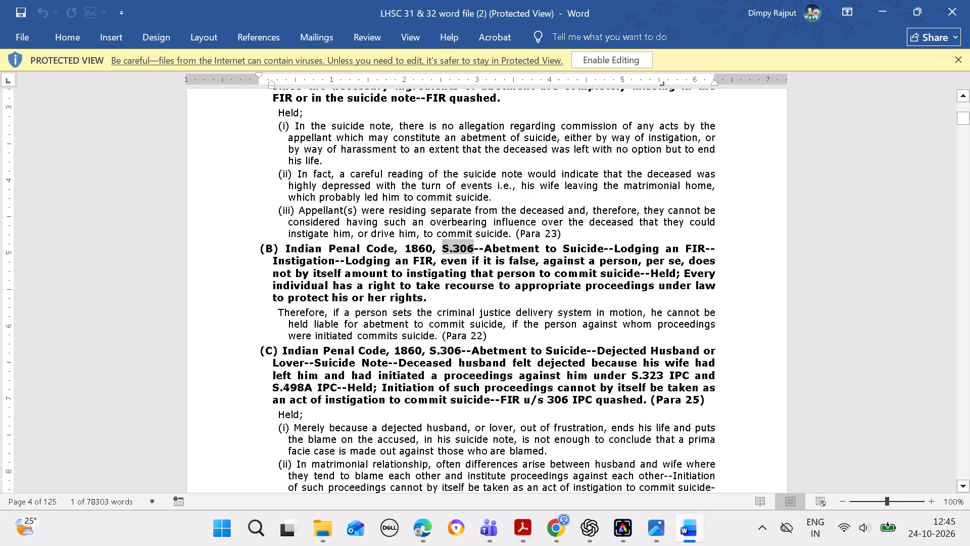
pyautogui.click(426, 519)
pyautogui.click(493, 172)
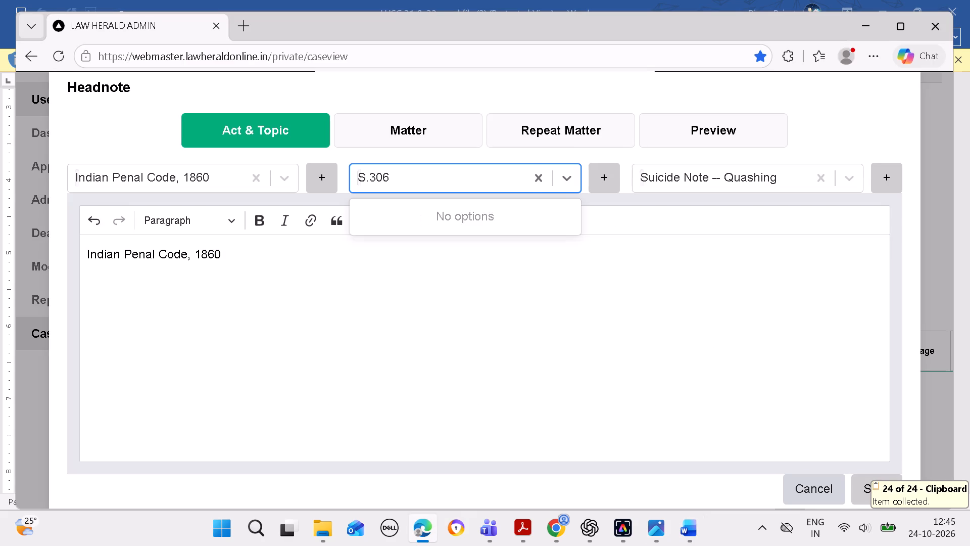
pyautogui.hotkey('ctrl', 'v')
pyautogui.click(533, 220)
pyautogui.click(664, 268)
pyautogui.press('space')
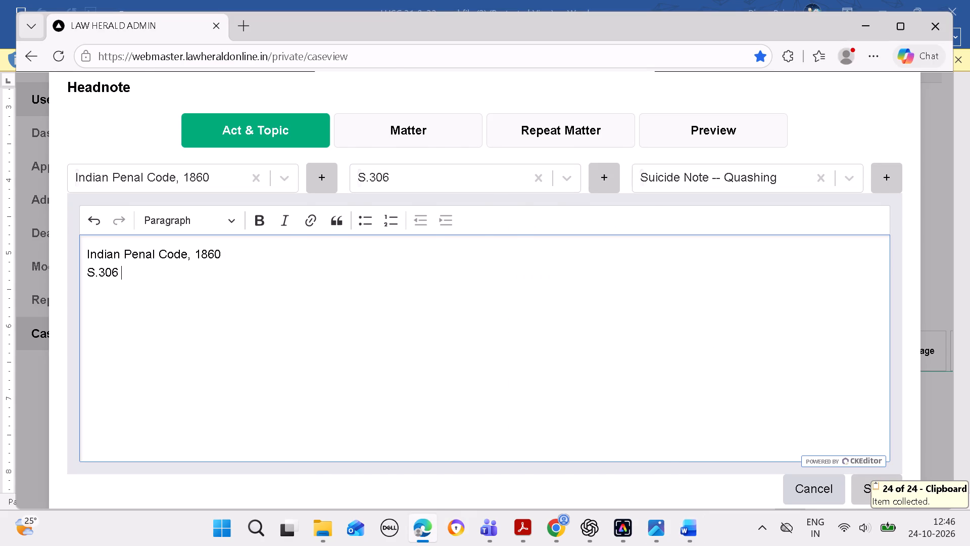
# Attach the topic "Abetment to Suicide -- Lodging an FIR", copied from headnote (B) in Word with its double hyphen spaced, and add a trailing space.
pyautogui.click(687, 526)
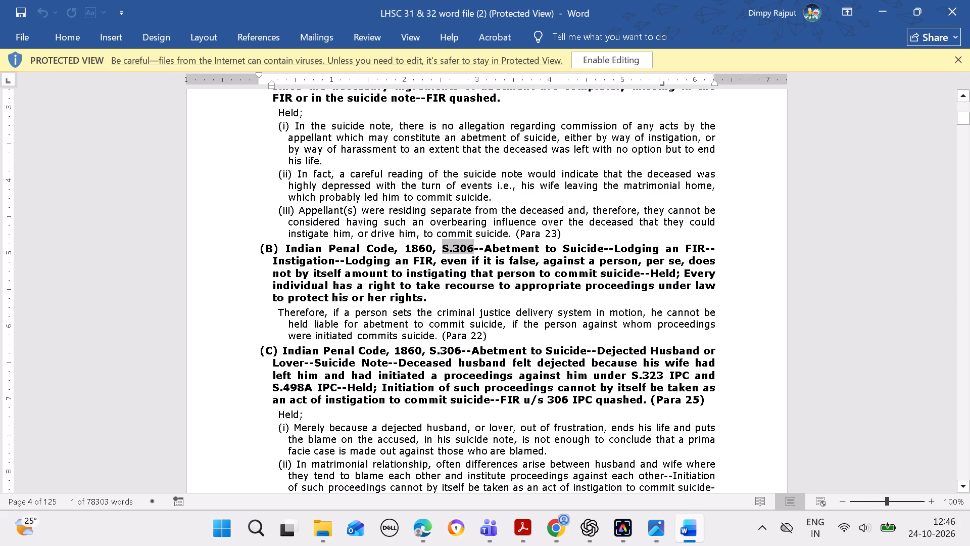
pyautogui.moveTo(488, 243); pyautogui.dragTo(685, 248)
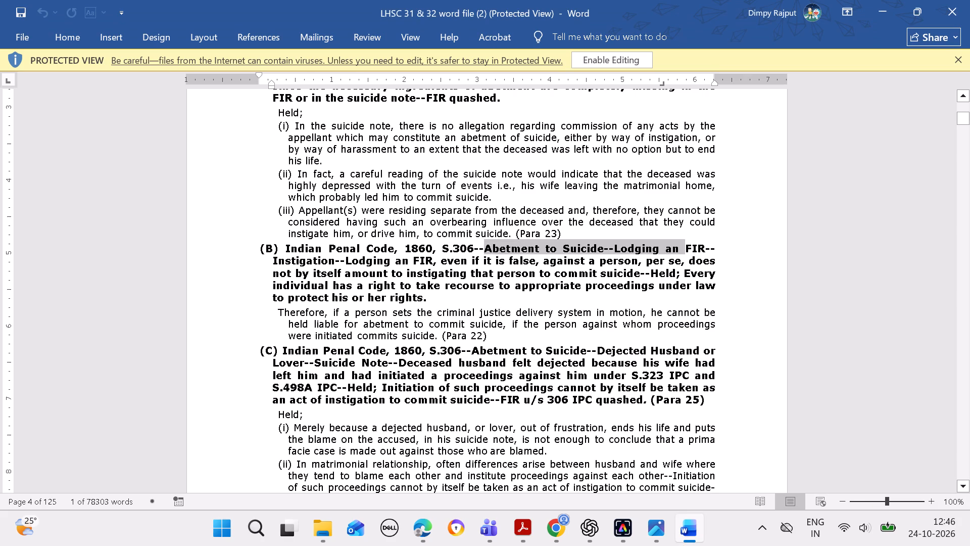
pyautogui.moveTo(685, 248); pyautogui.dragTo(694, 248)
pyautogui.hotkey('ctrl', 'c')
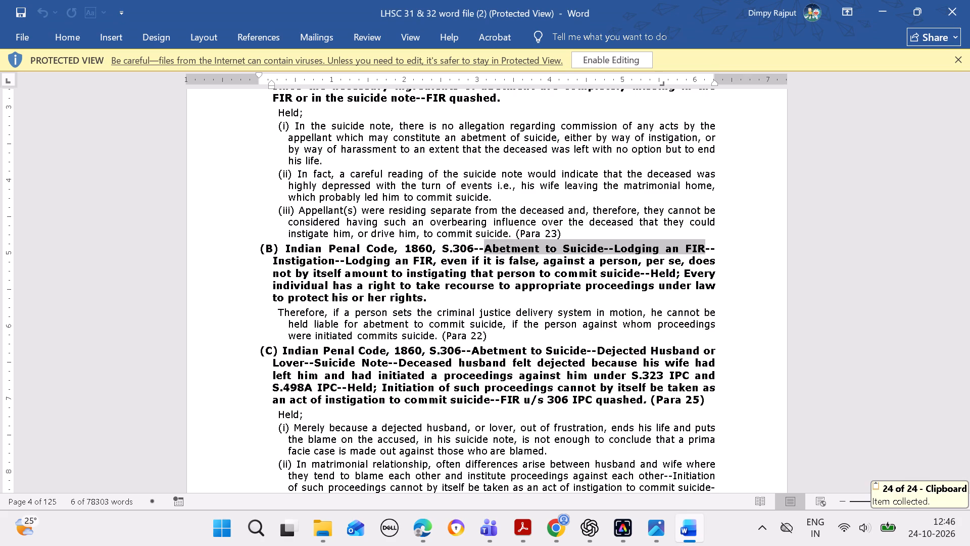
pyautogui.click(435, 525)
pyautogui.click(747, 160)
pyautogui.click(747, 170)
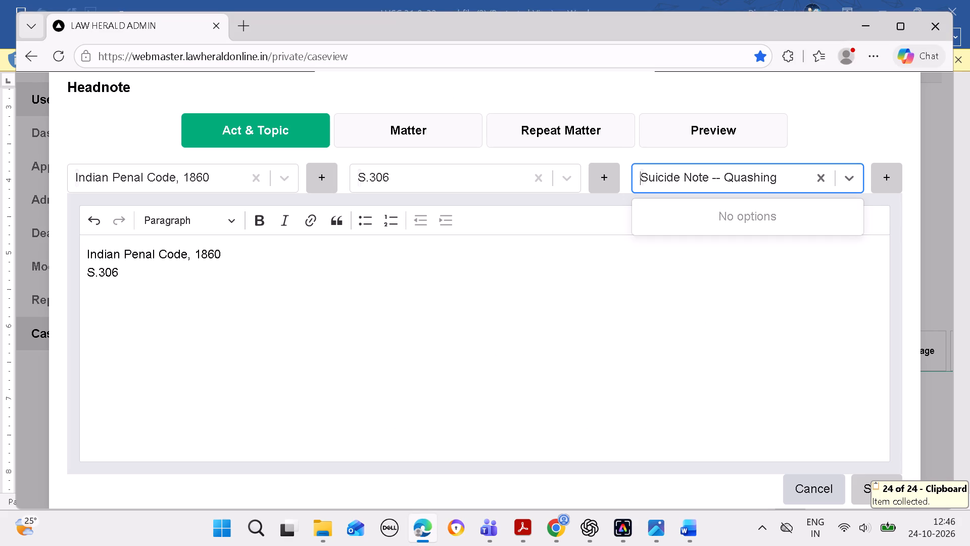
pyautogui.hotkey('ctrl', 'v')
pyautogui.click(710, 176)
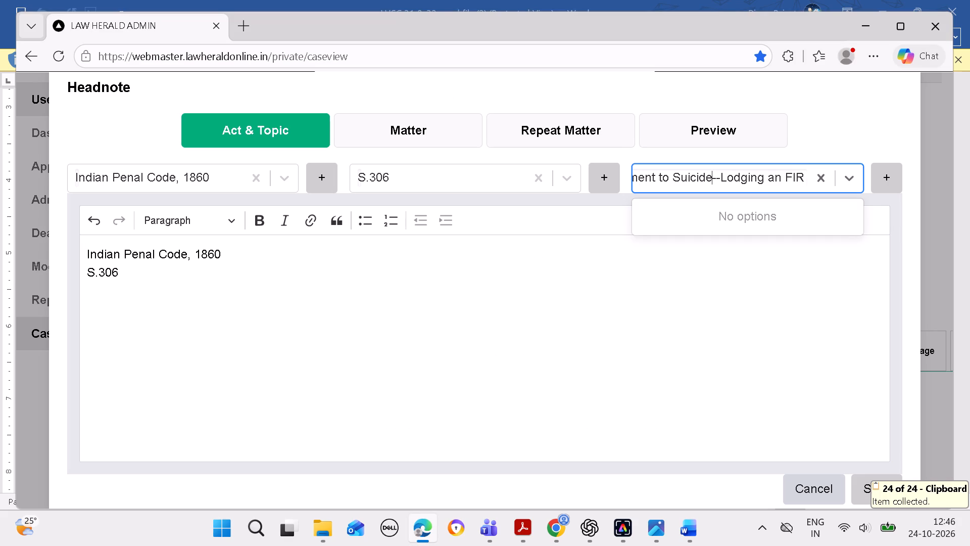
pyautogui.press('space')
pyautogui.click(726, 182)
pyautogui.press('space')
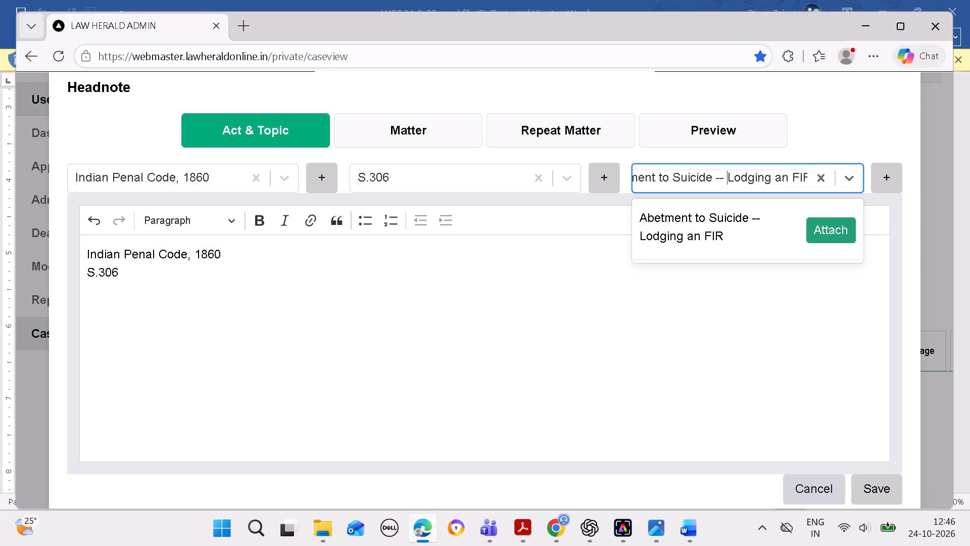
pyautogui.click(842, 225)
pyautogui.click(711, 332)
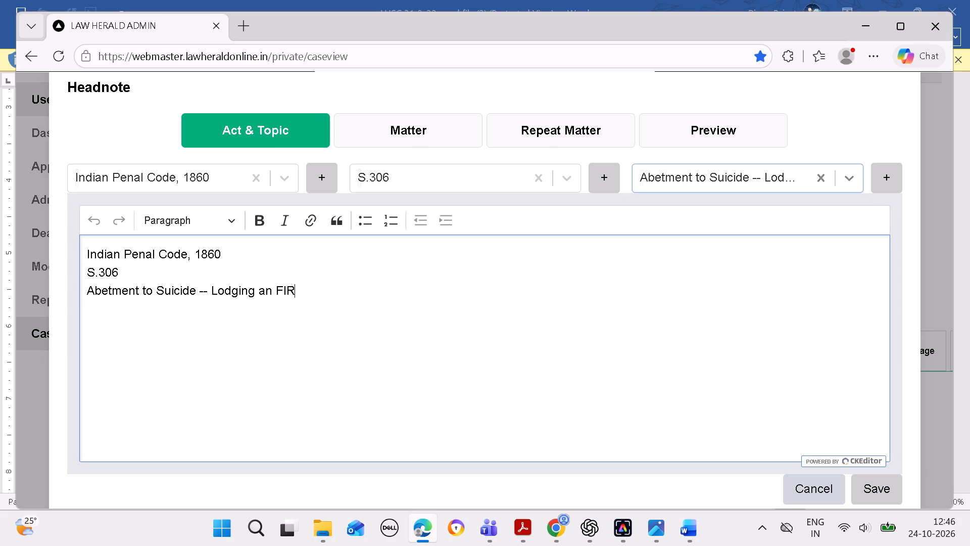
pyautogui.press('space')
# Attach the topic "Instigation", copied from headnote (B) in Word, to the new headnote and add a space after it.
pyautogui.click(692, 525)
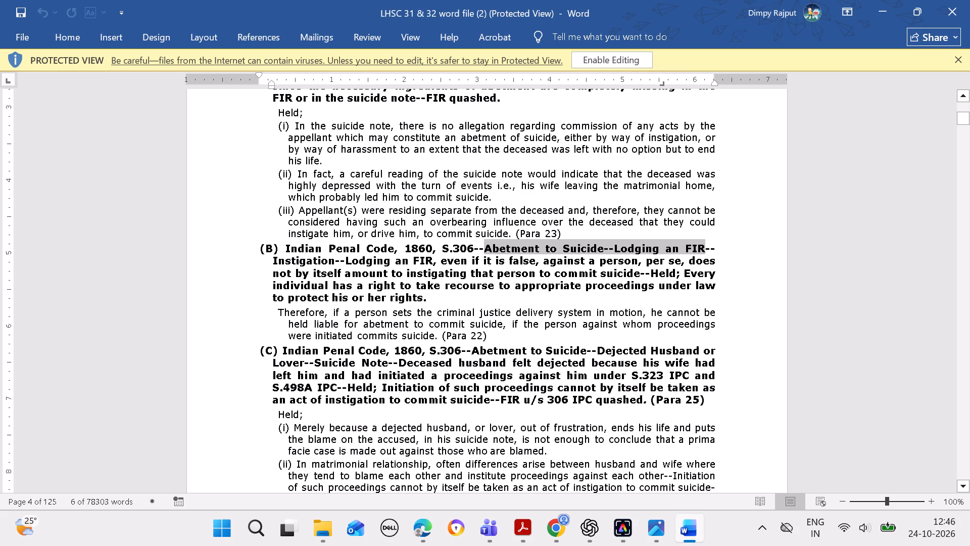
pyautogui.moveTo(275, 259); pyautogui.dragTo(336, 263)
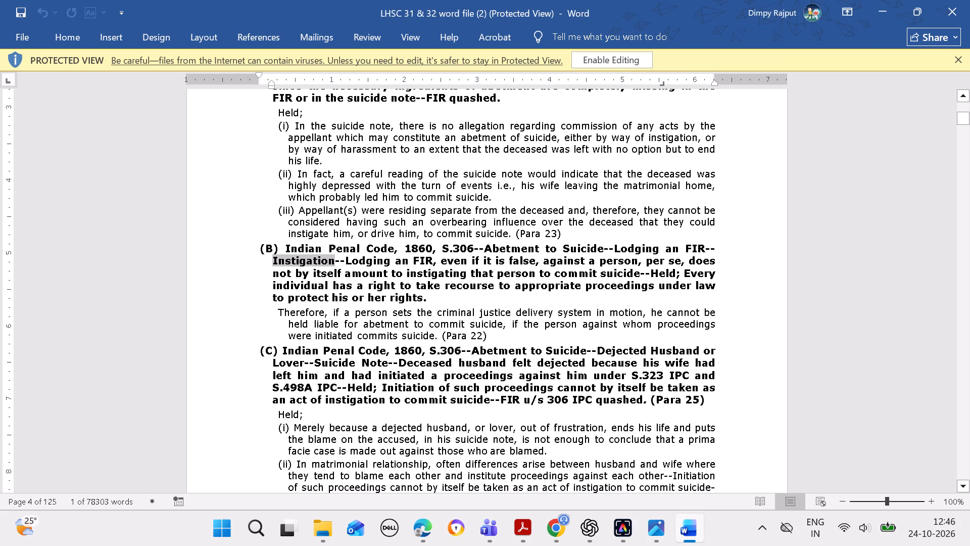
pyautogui.hotkey('ctrl', 'c')
pyautogui.click(419, 529)
pyautogui.click(763, 182)
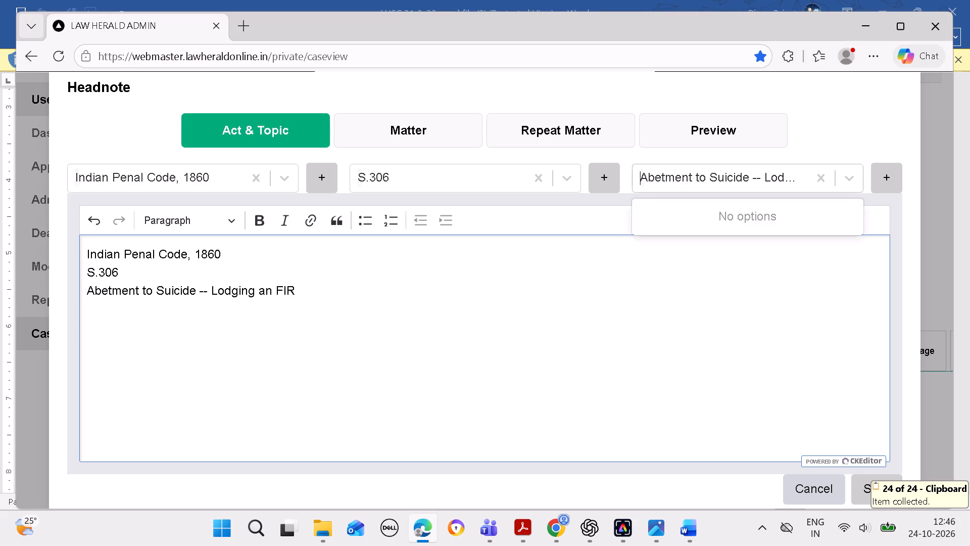
pyautogui.hotkey('ctrl', 'v')
pyautogui.click(838, 219)
pyautogui.click(277, 409)
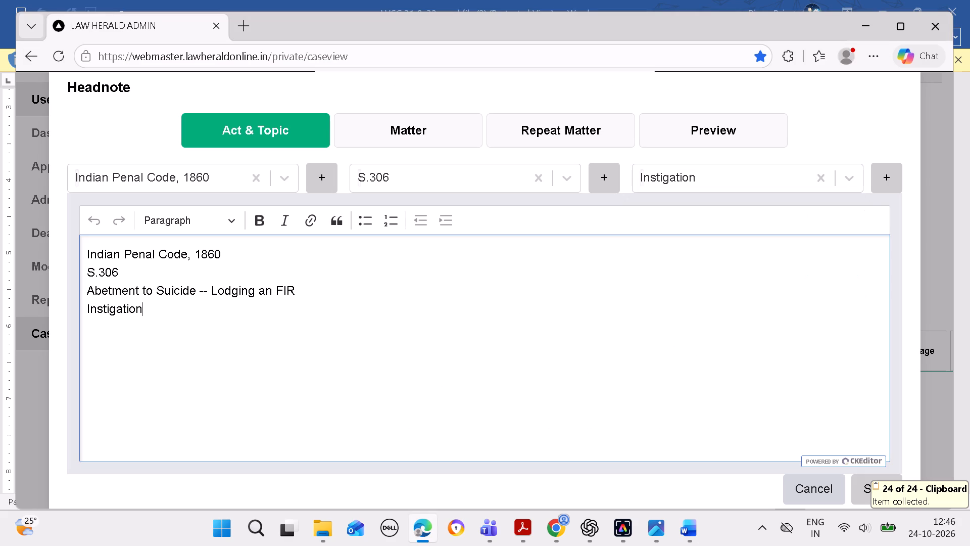
pyautogui.press('space')
# Fill the headnote's Matter with headnote (B)'s bold text from "Lodging an FIR, even if it is false" to "his or her rights.", removing the bold.
pyautogui.click(683, 524)
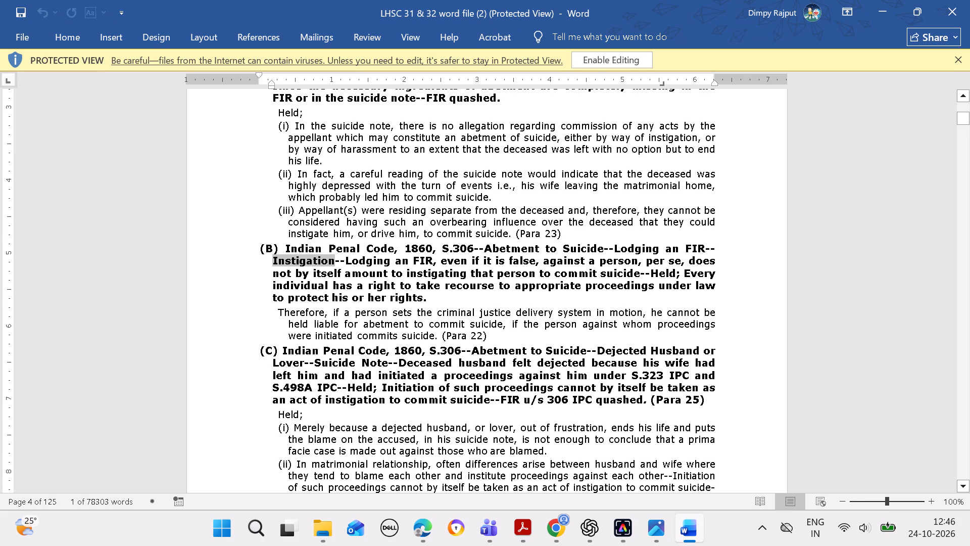
pyautogui.moveTo(345, 261); pyautogui.dragTo(434, 307)
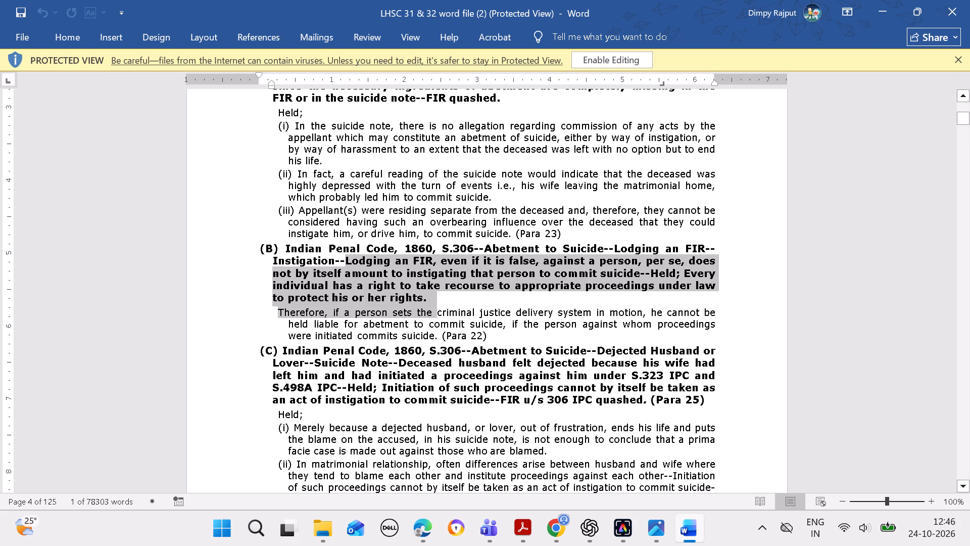
pyautogui.moveTo(434, 307); pyautogui.dragTo(431, 295)
pyautogui.hotkey('ctrl', 'c')
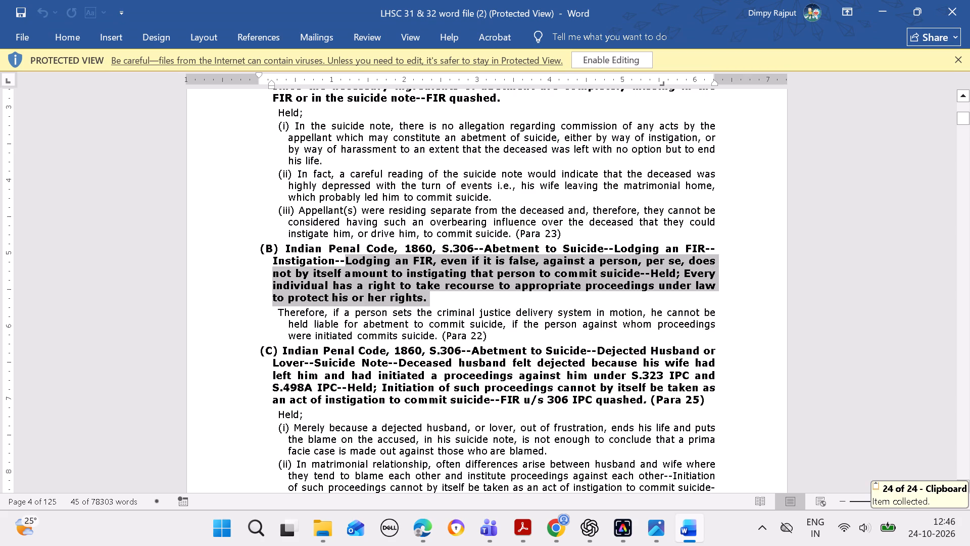
pyautogui.keyDown('ctrl'); pyautogui.click(430, 522); pyautogui.keyUp('ctrl')
pyautogui.click(417, 132)
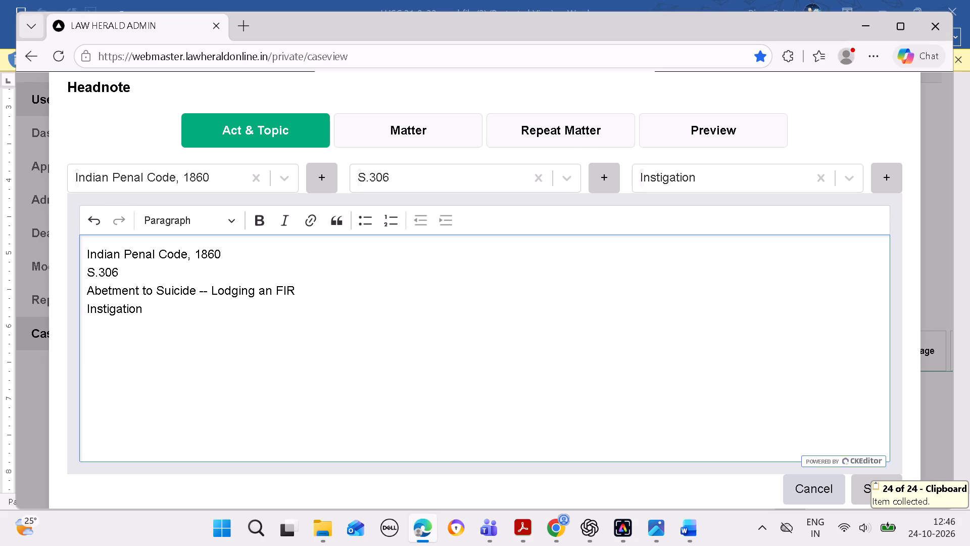
pyautogui.click(422, 283)
pyautogui.hotkey('ctrl', 'v')
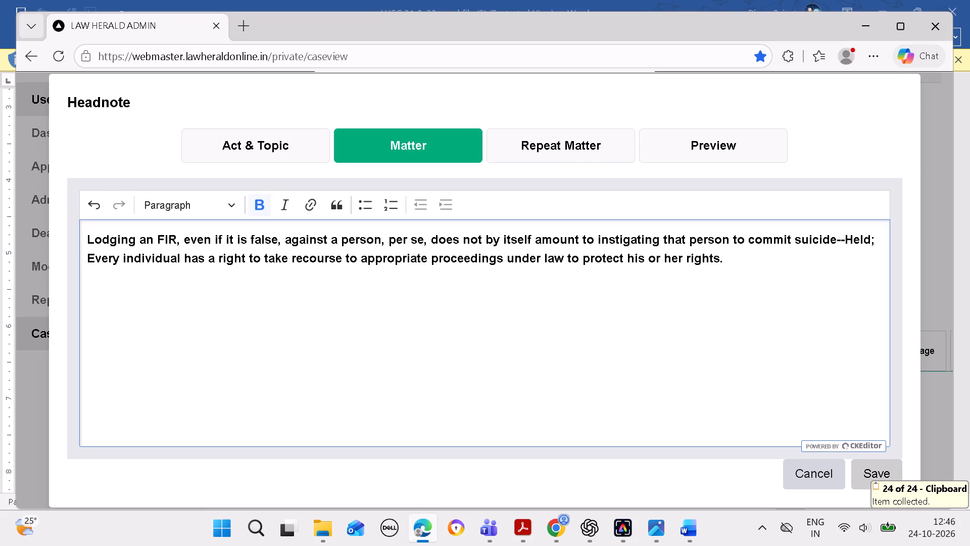
pyautogui.hotkey('ctrl', 'a')
pyautogui.hotkey('ctrl', 'b')
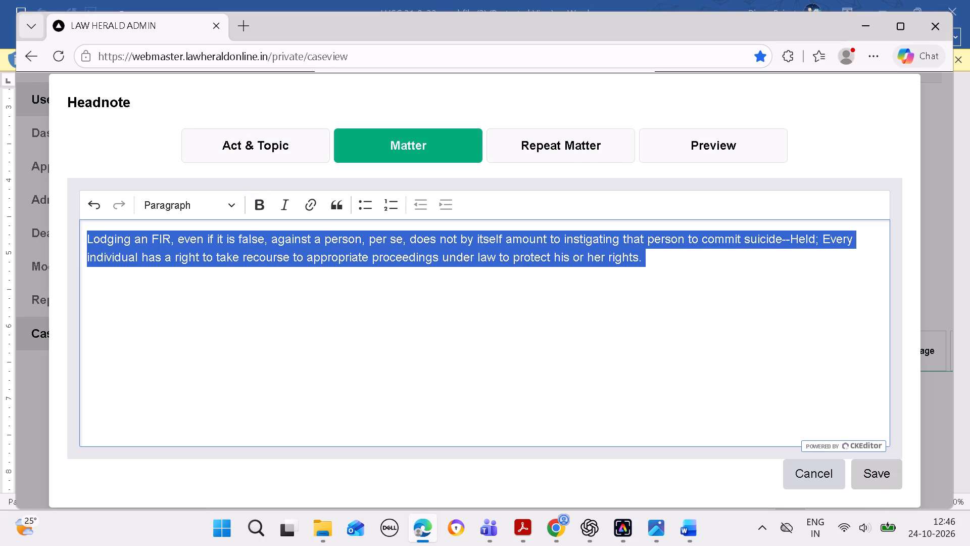
pyautogui.click(678, 308)
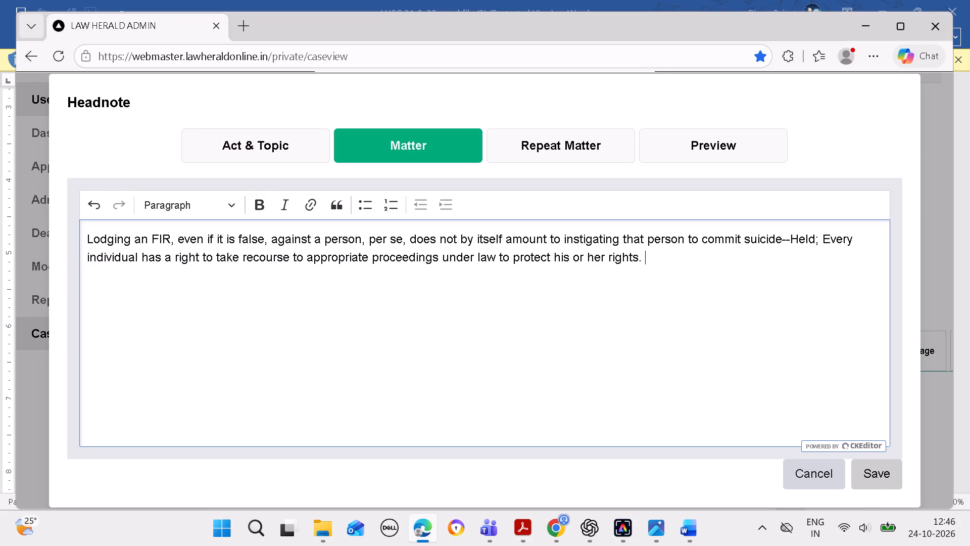
# Put spaces around the double hyphen before "Held;" in the Matter text, keeping it as a double hyphen rather than a dash.
pyautogui.click(782, 239)
pyautogui.press('space')
pyautogui.click(793, 245)
pyautogui.press('space')
pyautogui.press('BackSpace')
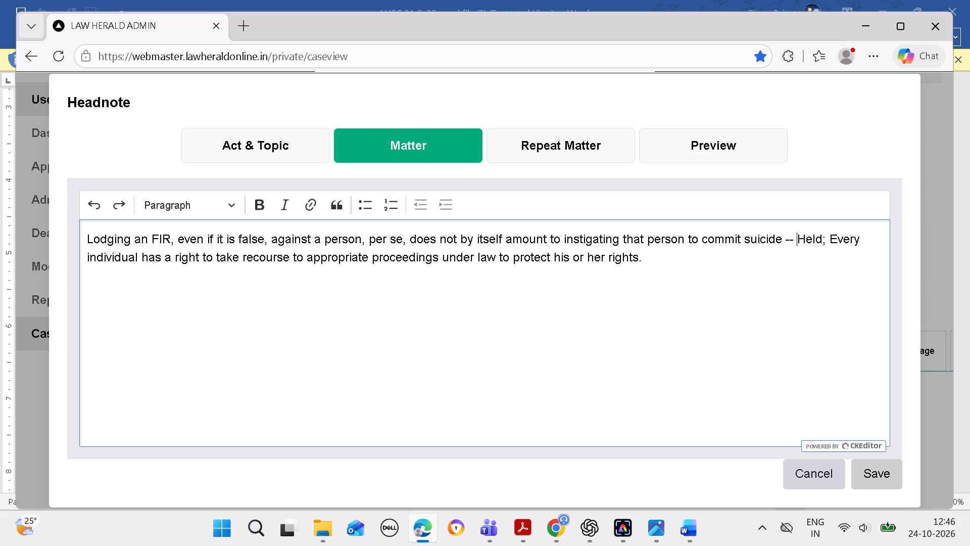
# Join the Act & Topic lines as "Indian Penal Code, 1860 S.306 -- Abetment to Suicide -- Lodging an FIR -- Instigation", keeping double hyphens.
pyautogui.click(249, 153)
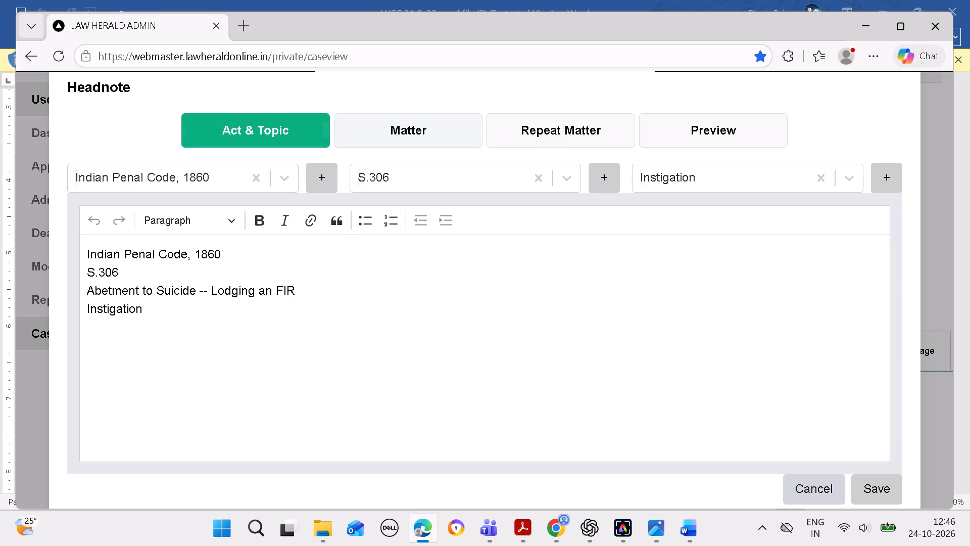
pyautogui.click(82, 279)
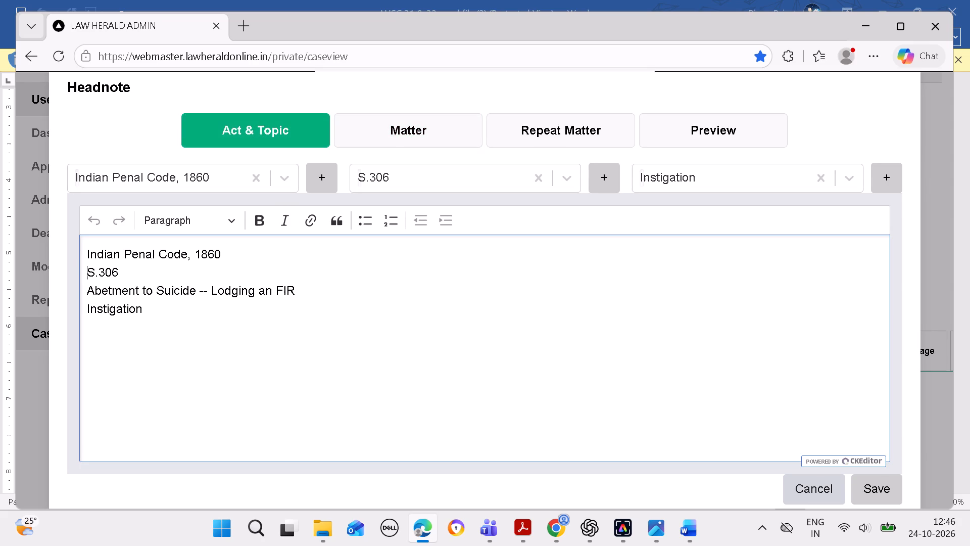
pyautogui.press('BackSpace')
pyautogui.click(80, 279)
pyautogui.press('BackSpace')
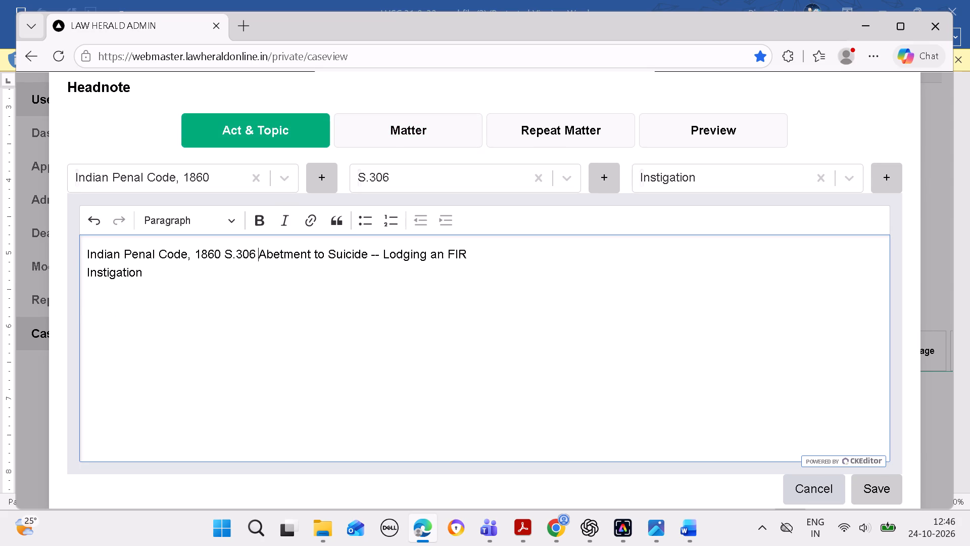
pyautogui.write('--')
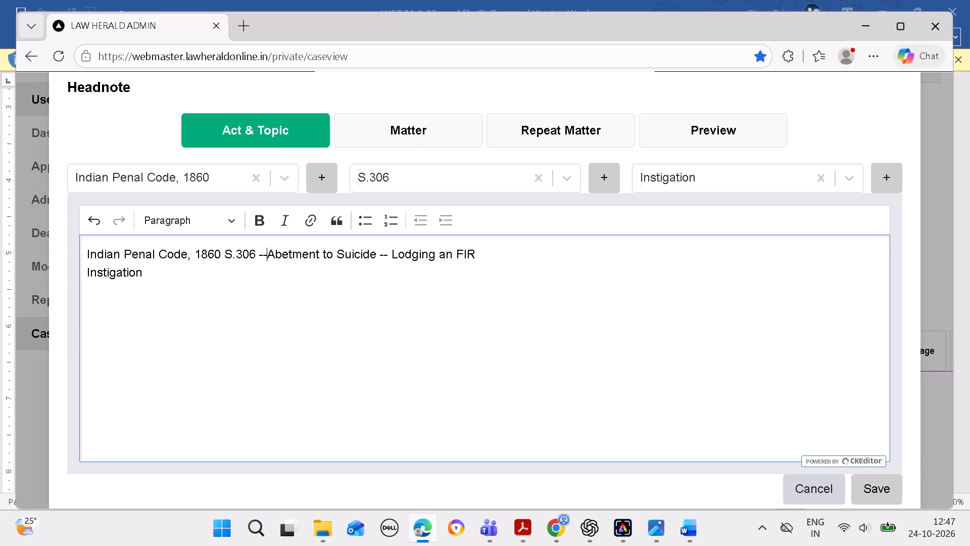
pyautogui.press('space')
pyautogui.press('BackSpace')
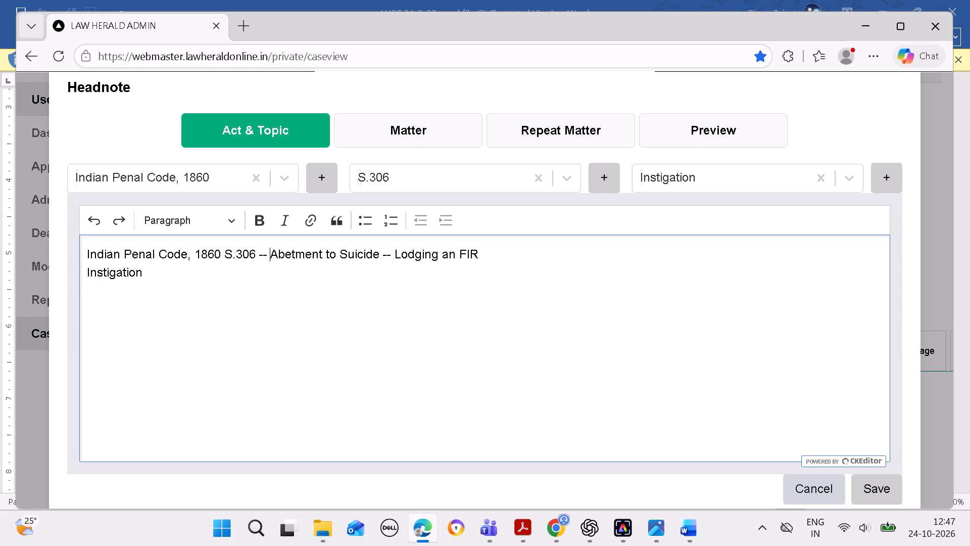
pyautogui.click(89, 284)
pyautogui.click(85, 277)
pyautogui.press('BackSpace')
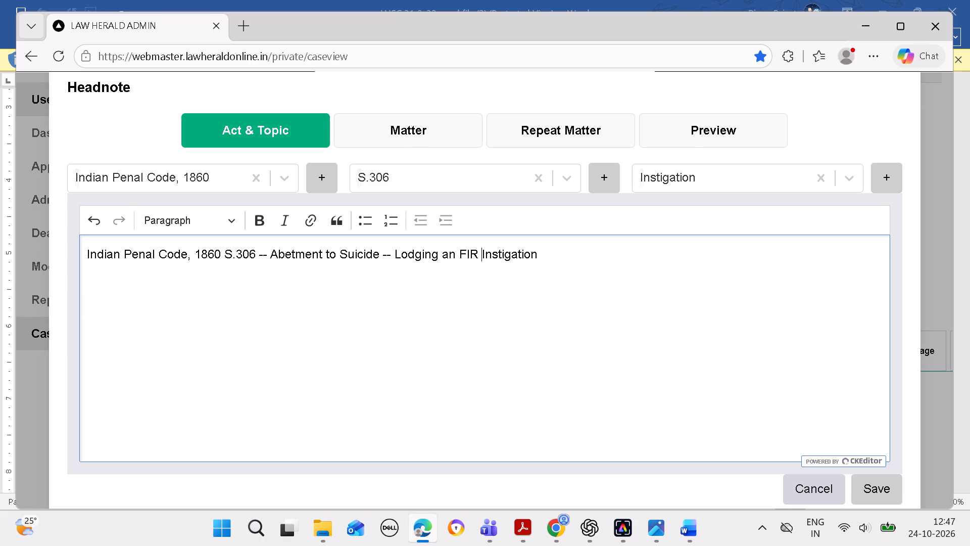
pyautogui.write('--')
pyautogui.press('space')
pyautogui.press('BackSpace')
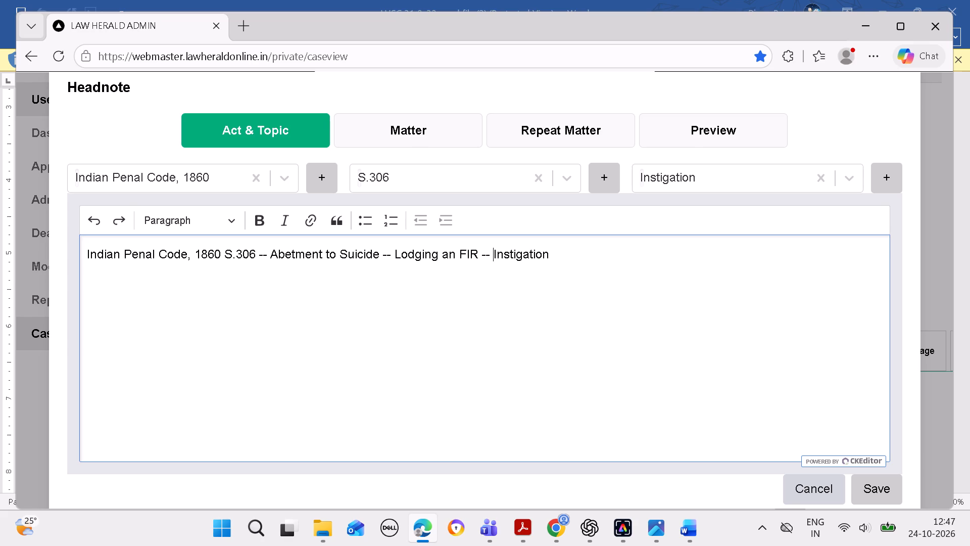
pyautogui.click(625, 264)
# Fill Repeat Matter with headnote (B)'s paragraph from "Therefore, if a person sets" to "(Para 22)", copied from Word, and save the headnote.
pyautogui.click(422, 125)
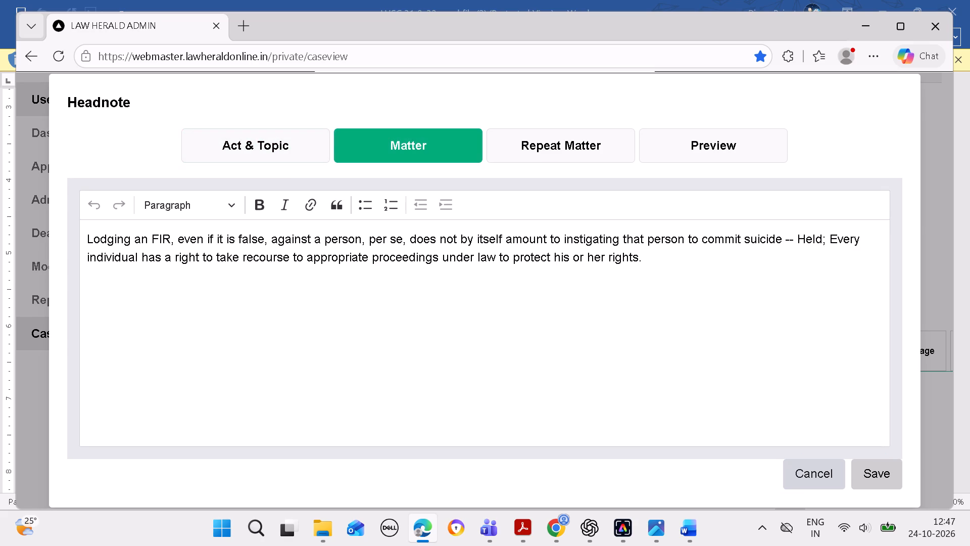
pyautogui.click(547, 146)
pyautogui.click(698, 523)
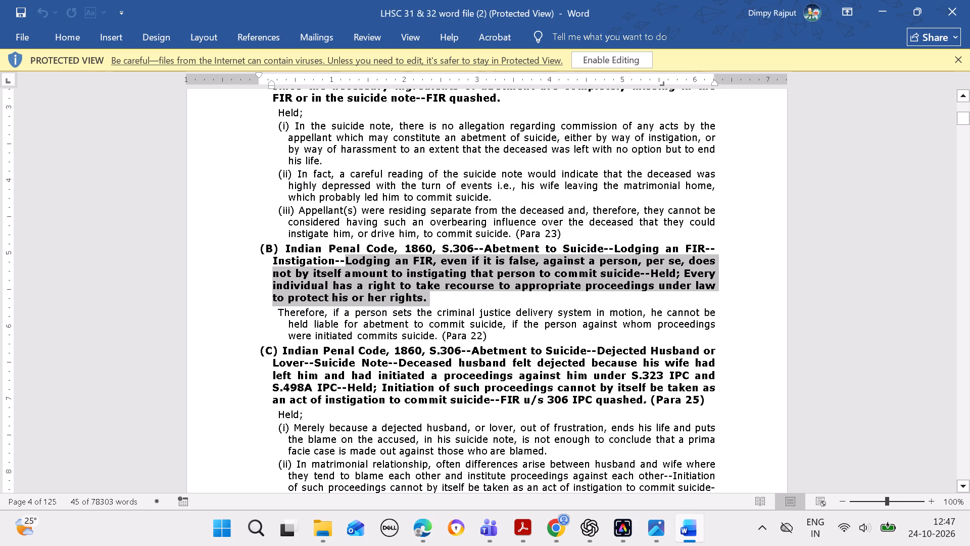
pyautogui.moveTo(280, 309); pyautogui.dragTo(411, 328)
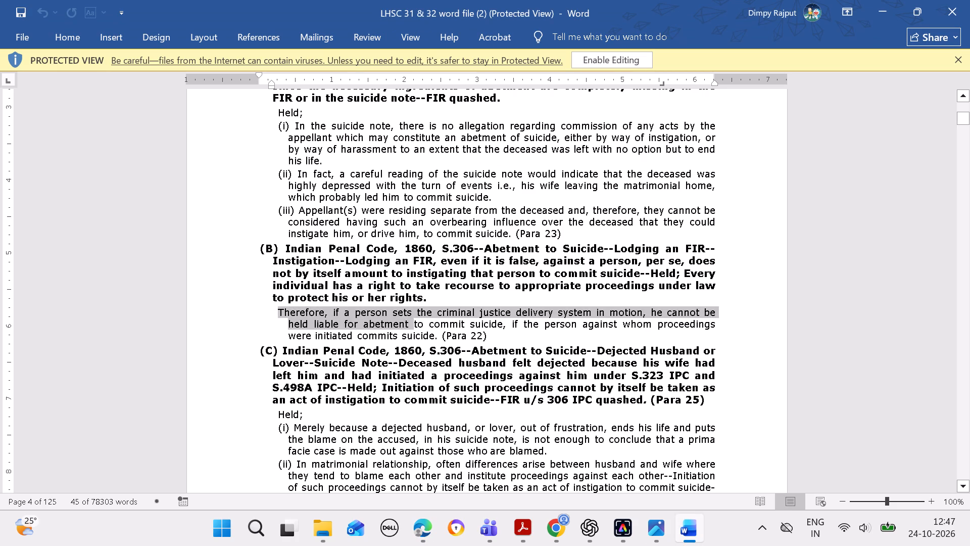
pyautogui.moveTo(411, 328); pyautogui.dragTo(497, 334)
pyautogui.hotkey('ctrl', 'c')
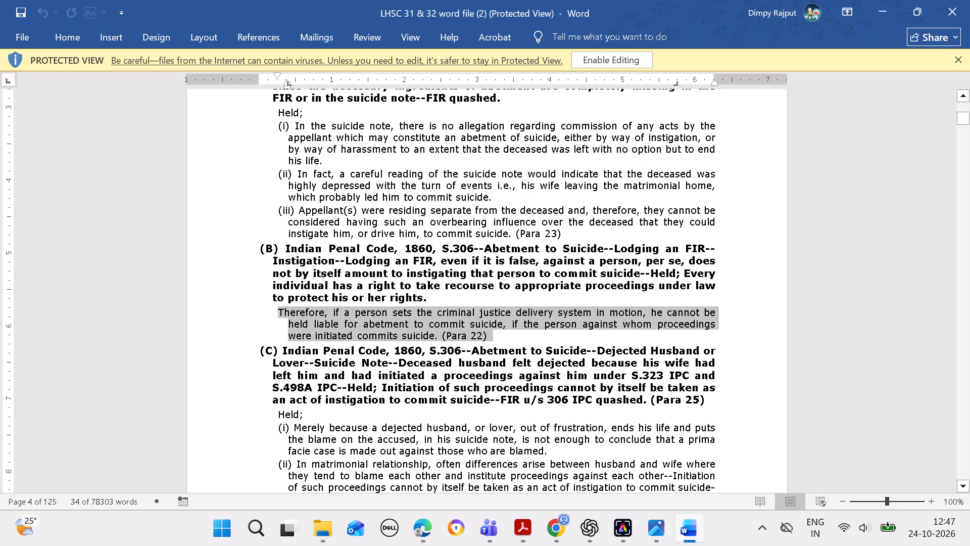
pyautogui.click(412, 526)
pyautogui.click(470, 309)
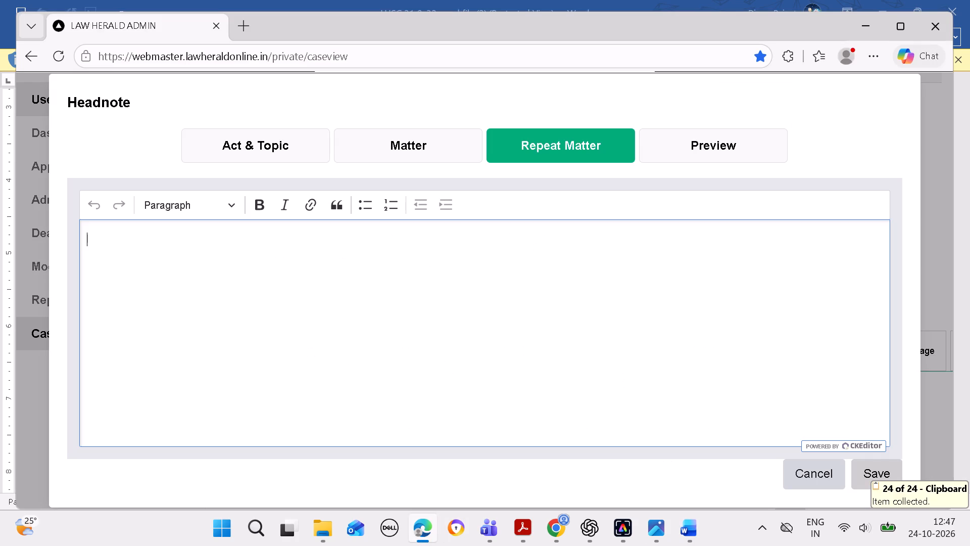
pyautogui.hotkey('ctrl', 'v')
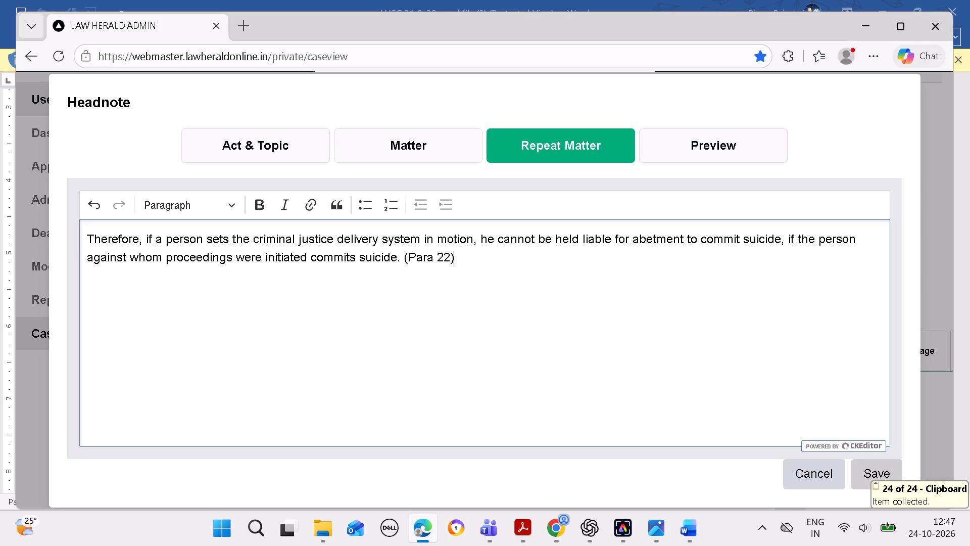
pyautogui.click(868, 471)
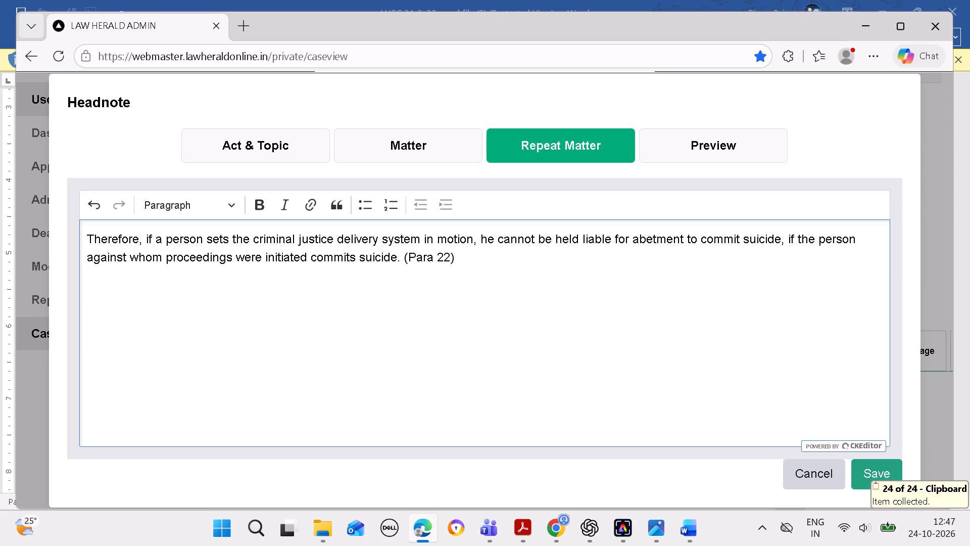
pyautogui.click(627, 166)
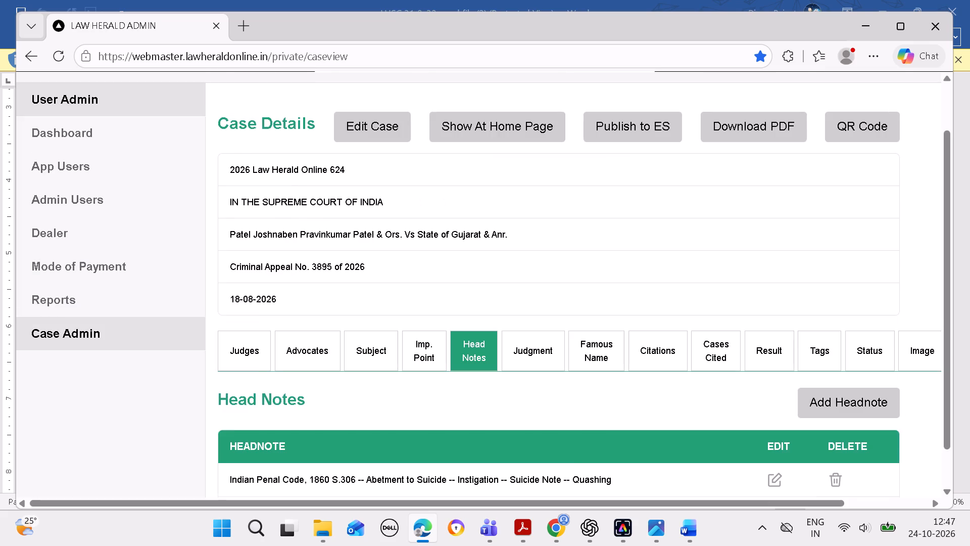
# Start a new headnote, attach the act "Indian Penal Code, 1860" copied from headnote (C) in Word, and add a space after it.
pyautogui.scroll(-8, 624, 280)
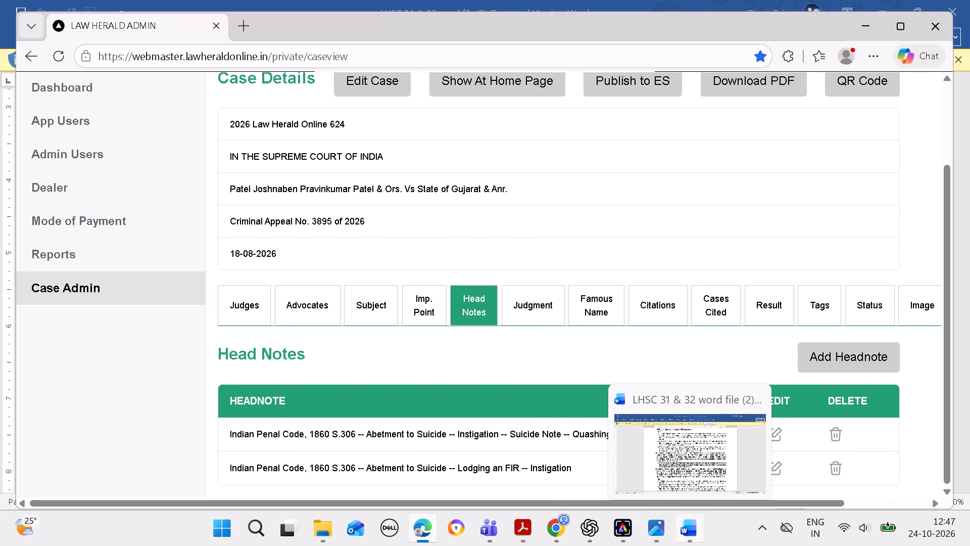
pyautogui.click(688, 526)
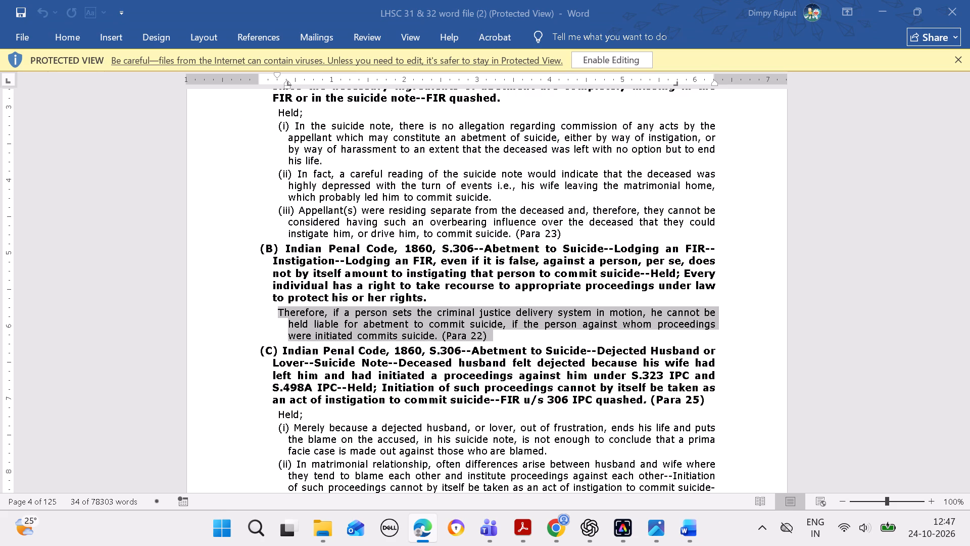
pyautogui.moveTo(287, 350); pyautogui.dragTo(420, 354)
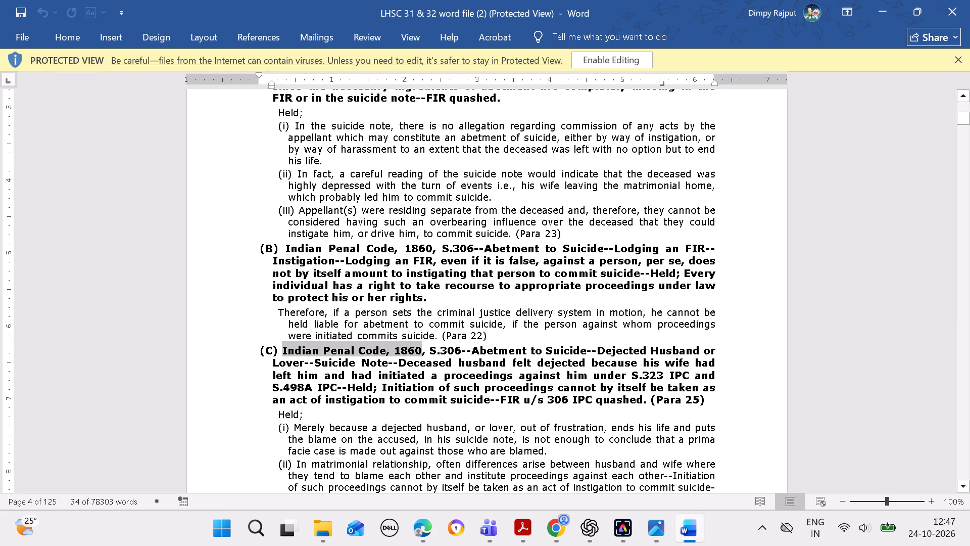
pyautogui.hotkey('ctrl', 'c')
pyautogui.keyDown('ctrl'); pyautogui.click(427, 530); pyautogui.keyUp('ctrl')
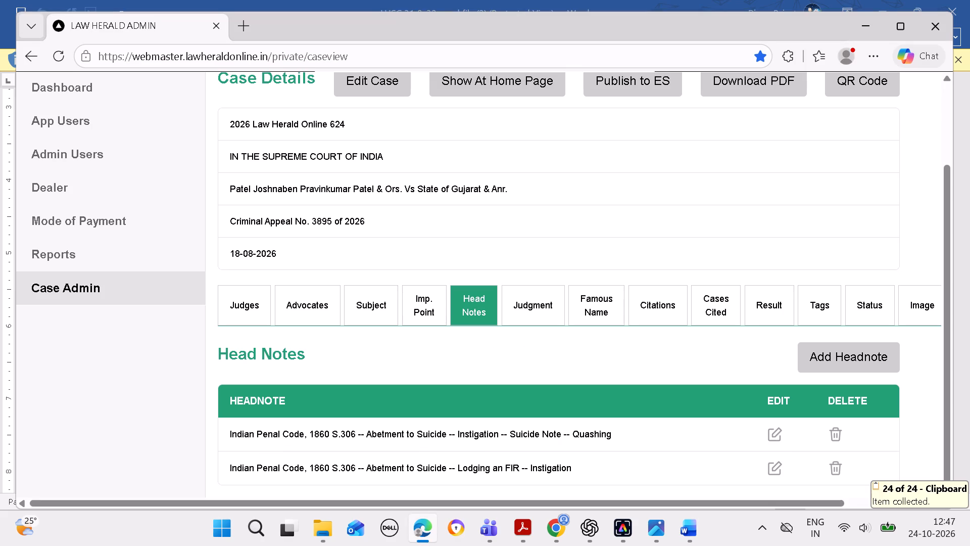
pyautogui.click(817, 363)
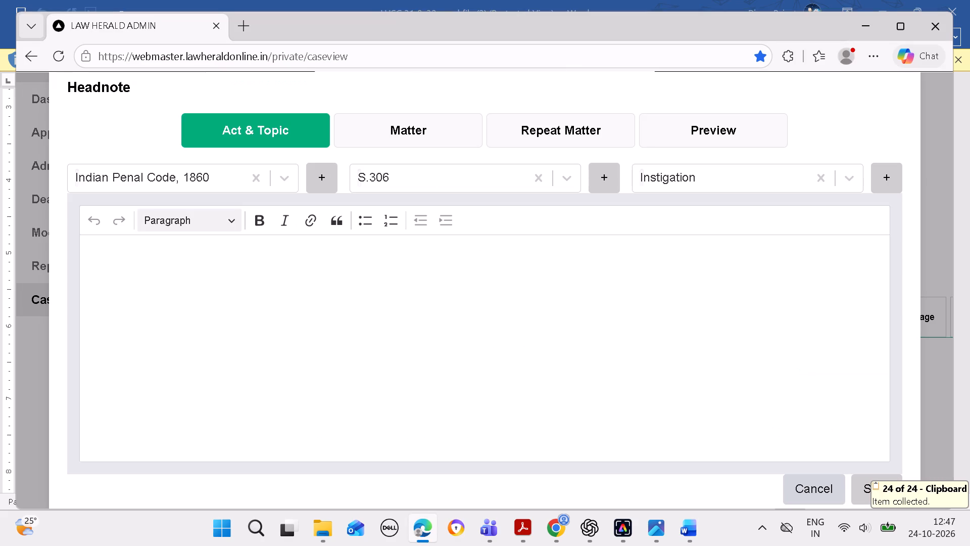
pyautogui.click(255, 176)
pyautogui.hotkey('ctrl', 'v')
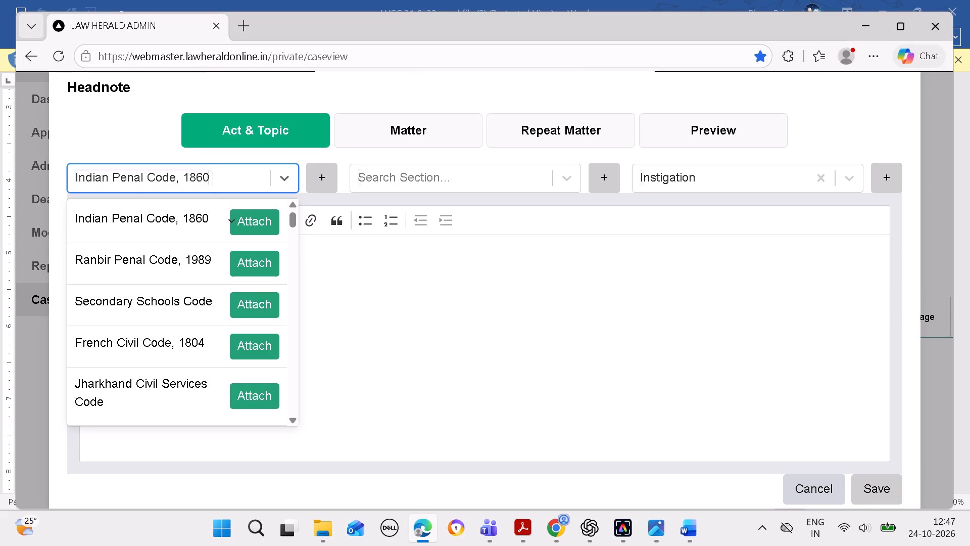
pyautogui.click(255, 217)
pyautogui.click(542, 279)
pyautogui.press('space')
# Select the section reference "S.306" in headnote (C) of the Word document.
pyautogui.click(682, 531)
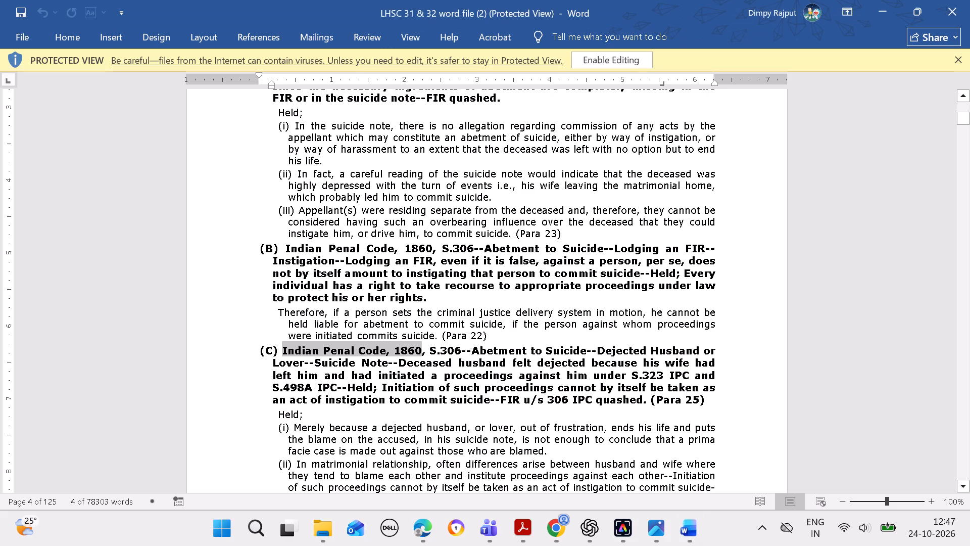
pyautogui.moveTo(428, 352); pyautogui.dragTo(449, 352)
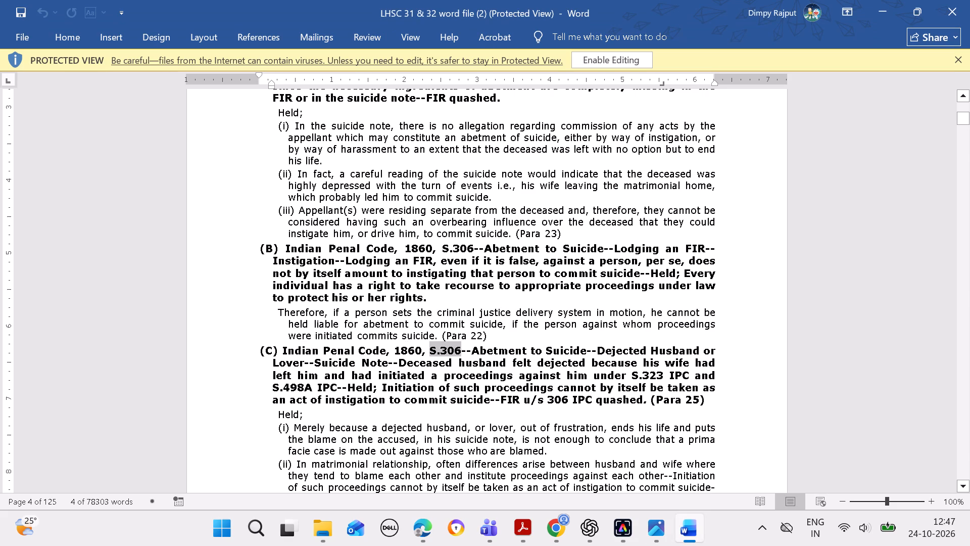
pyautogui.moveTo(449, 352); pyautogui.dragTo(450, 352)
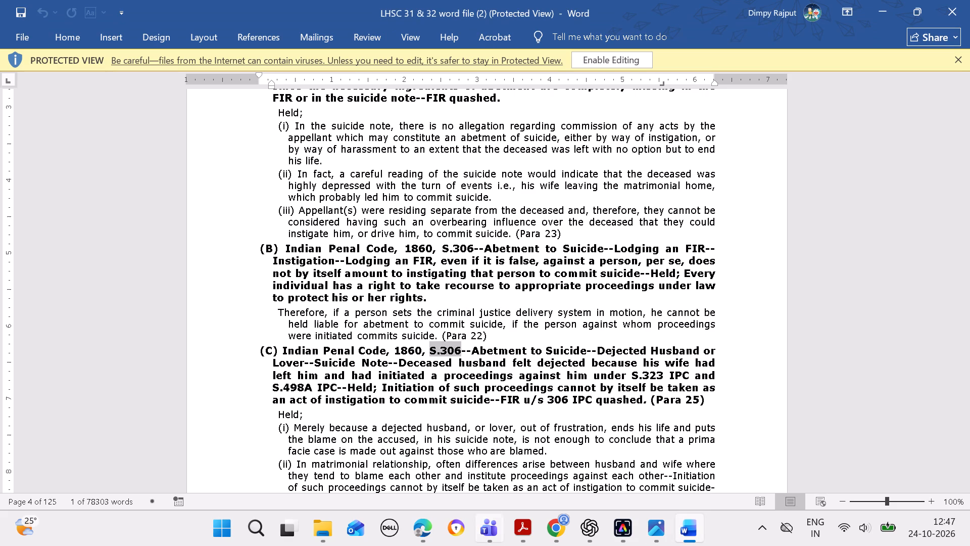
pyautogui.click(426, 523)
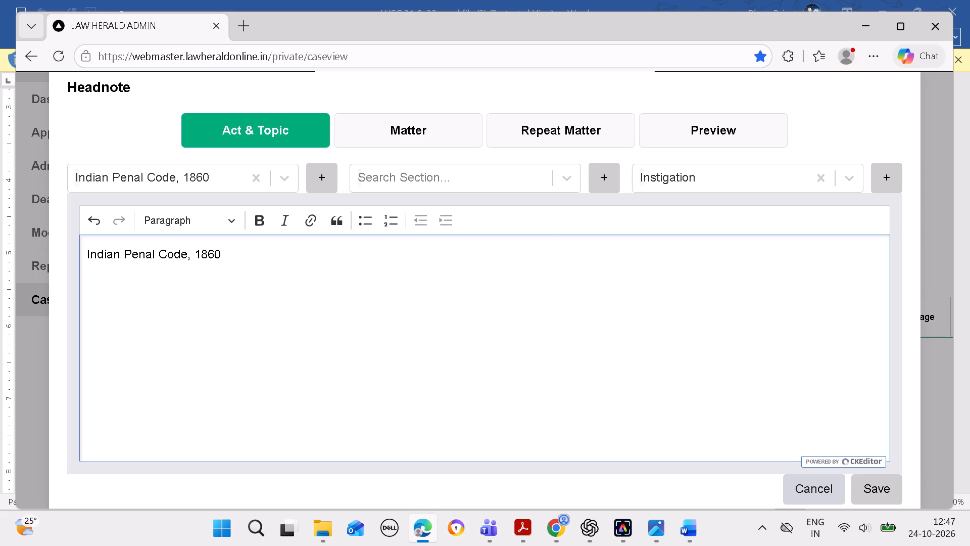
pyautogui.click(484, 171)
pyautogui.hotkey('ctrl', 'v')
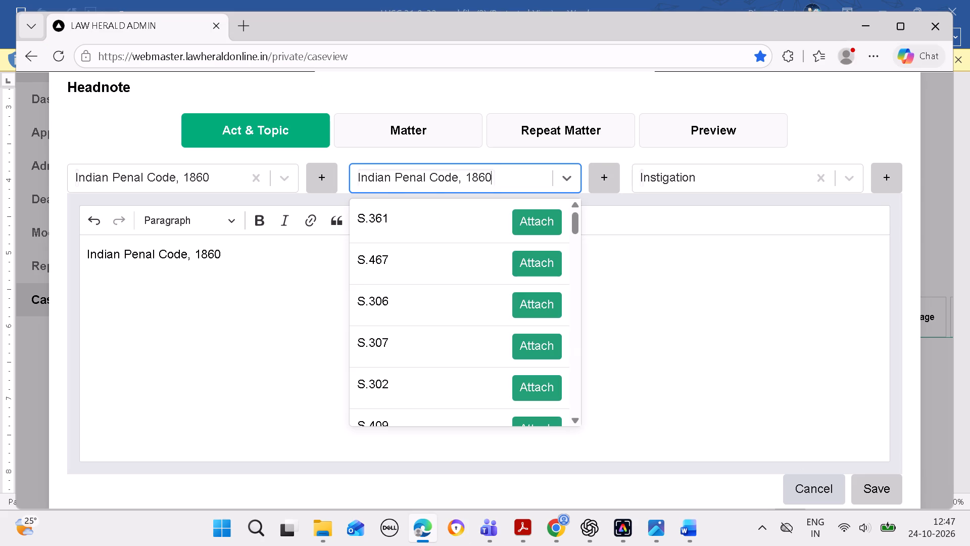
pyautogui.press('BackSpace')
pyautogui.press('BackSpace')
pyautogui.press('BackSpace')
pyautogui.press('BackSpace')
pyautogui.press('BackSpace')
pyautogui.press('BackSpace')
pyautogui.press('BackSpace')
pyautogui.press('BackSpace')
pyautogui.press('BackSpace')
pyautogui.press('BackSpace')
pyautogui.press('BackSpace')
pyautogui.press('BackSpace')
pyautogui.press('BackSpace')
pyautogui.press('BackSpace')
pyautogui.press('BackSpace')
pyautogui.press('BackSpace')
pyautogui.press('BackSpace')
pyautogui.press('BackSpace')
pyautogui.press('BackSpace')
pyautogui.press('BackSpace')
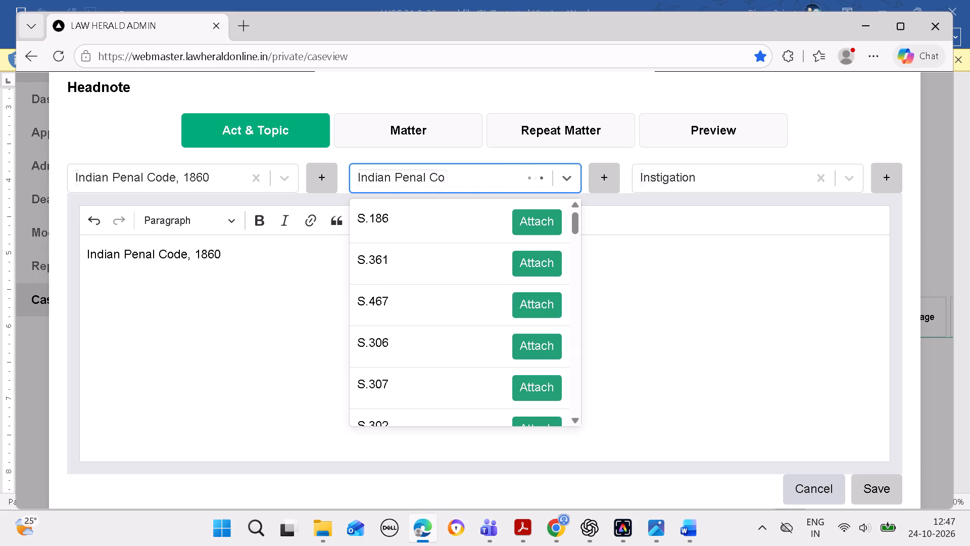
# Attach section "S.306", copied from headnote (C) in Word, to the new headnote and add a space after it.
pyautogui.click(701, 528)
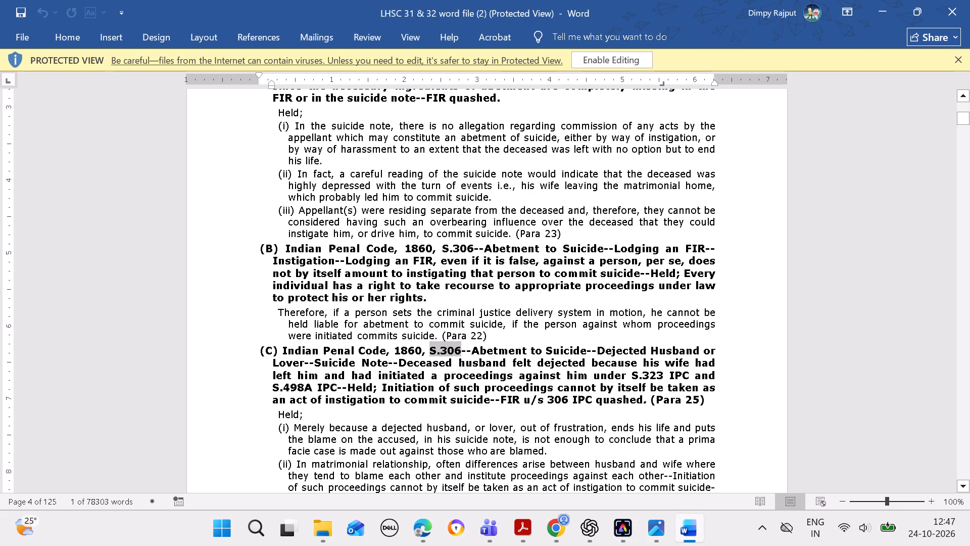
pyautogui.hotkey('ctrl', 'c')
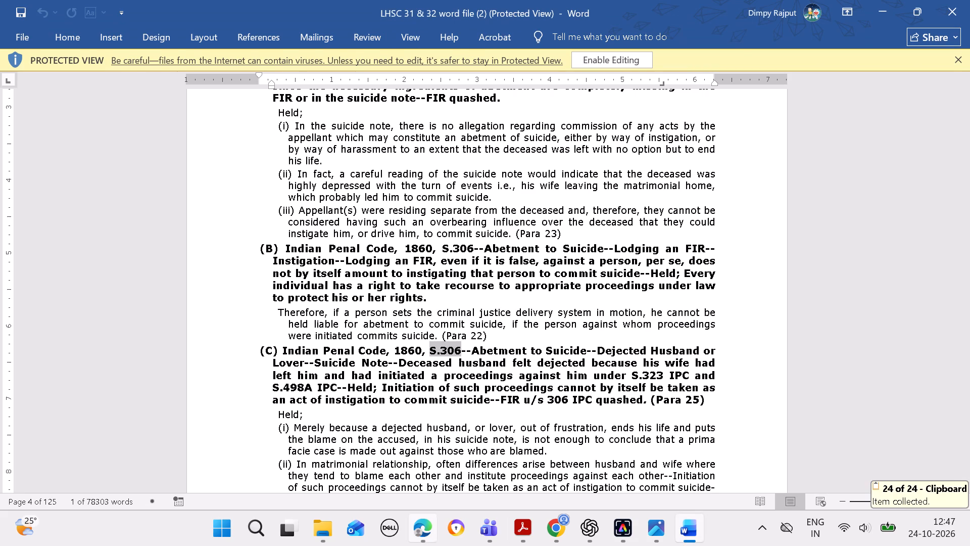
pyautogui.click(419, 532)
pyautogui.click(476, 173)
pyautogui.hotkey('ctrl', 'v')
pyautogui.click(546, 215)
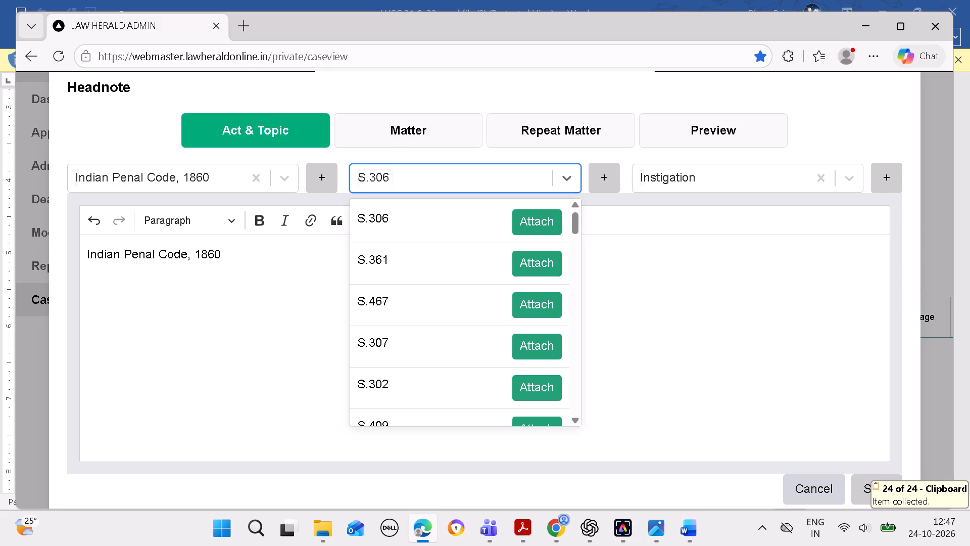
pyautogui.moveTo(774, 279); pyautogui.dragTo(780, 285)
pyautogui.press('space')
# Add a new topic "Abetment to Suicide -- Dejected Husband or Lover" from headnote (C) in Word, with spaces around the double hyphen.
pyautogui.click(682, 536)
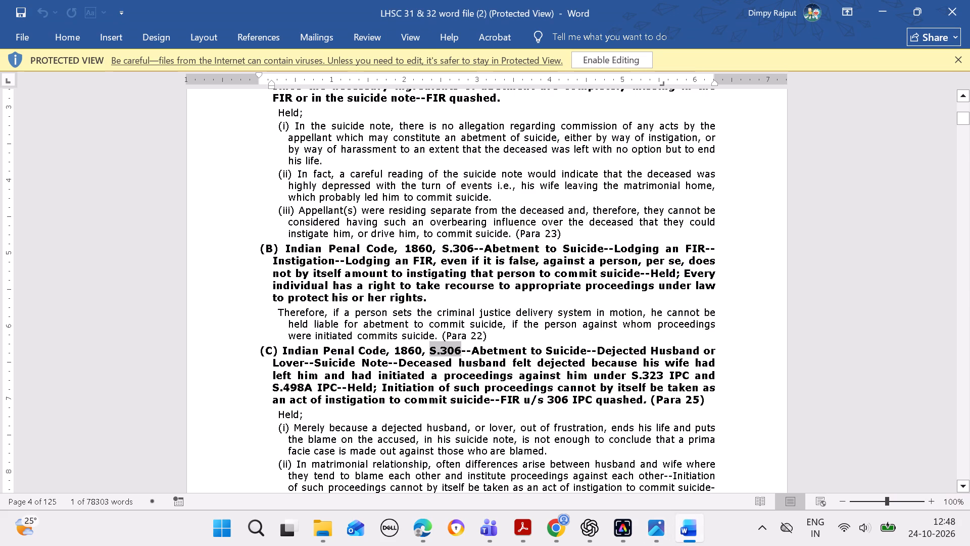
pyautogui.moveTo(470, 346); pyautogui.dragTo(635, 349)
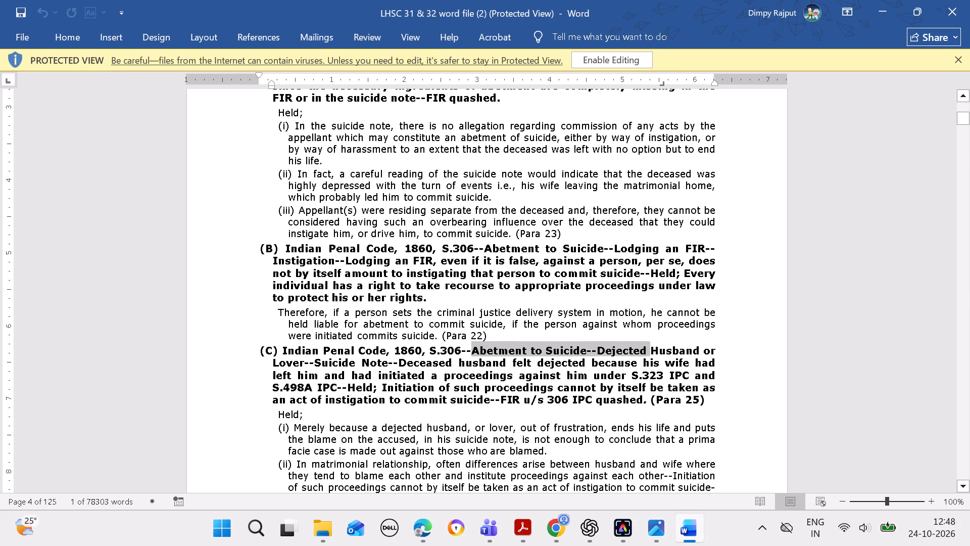
pyautogui.moveTo(635, 349); pyautogui.dragTo(358, 343)
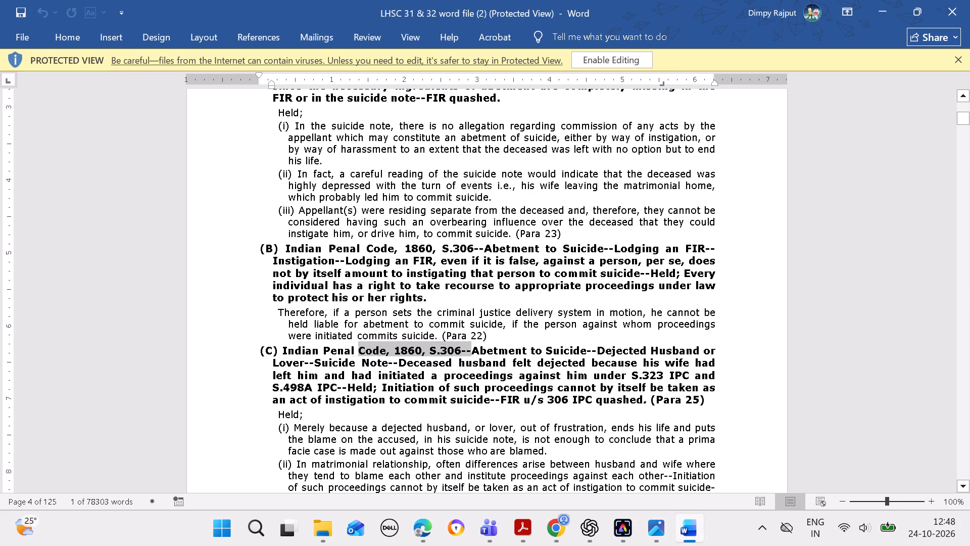
pyautogui.moveTo(358, 343); pyautogui.dragTo(304, 361)
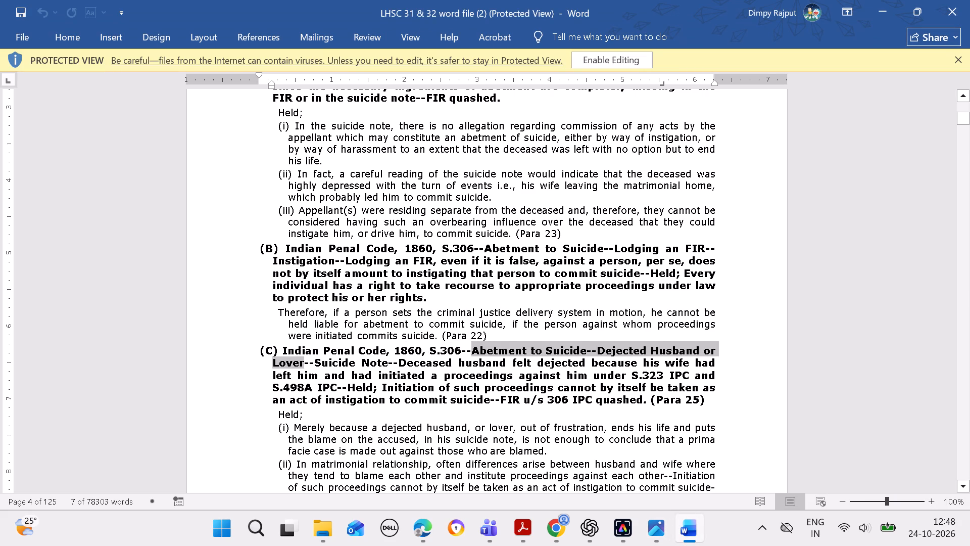
pyautogui.hotkey('ctrl', 'c')
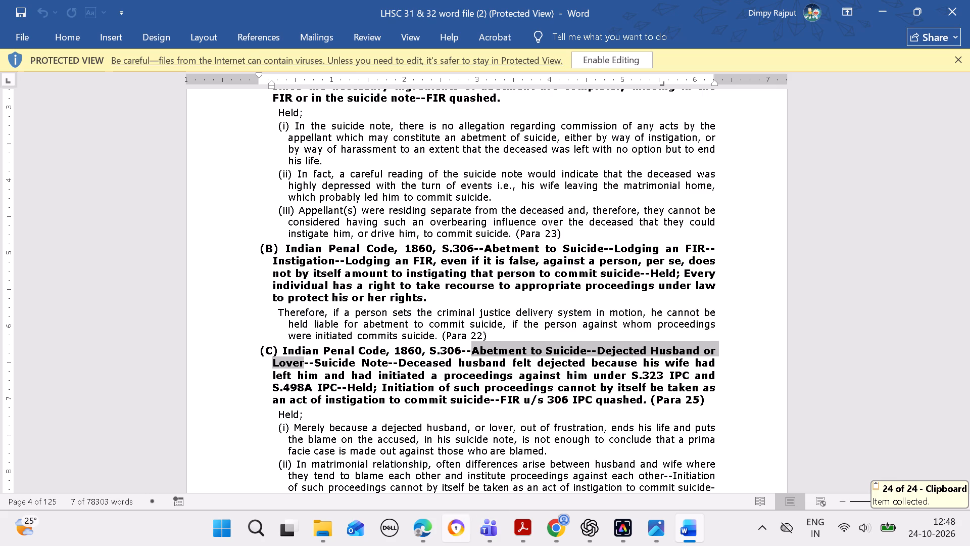
pyautogui.click(434, 527)
pyautogui.click(881, 175)
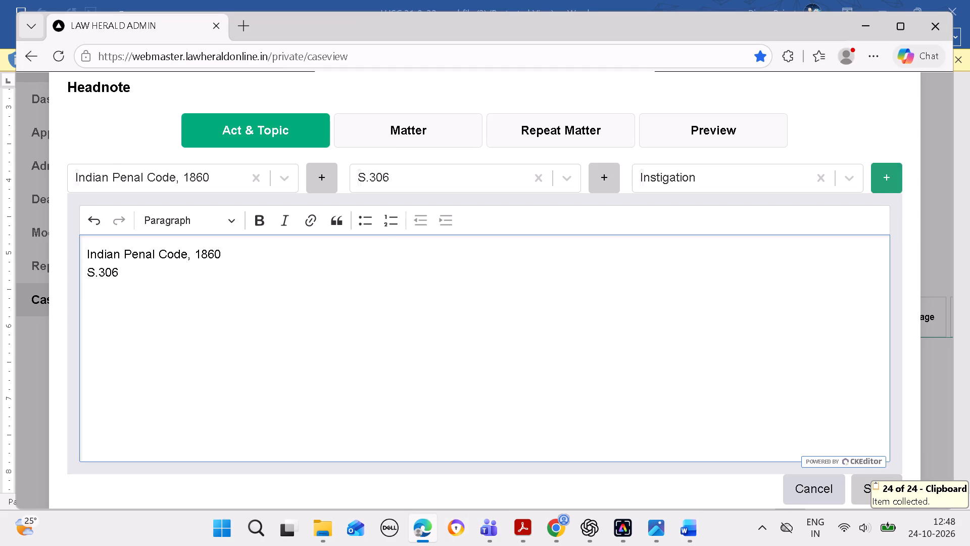
pyautogui.click(557, 290)
pyautogui.hotkey('ctrl', 'v')
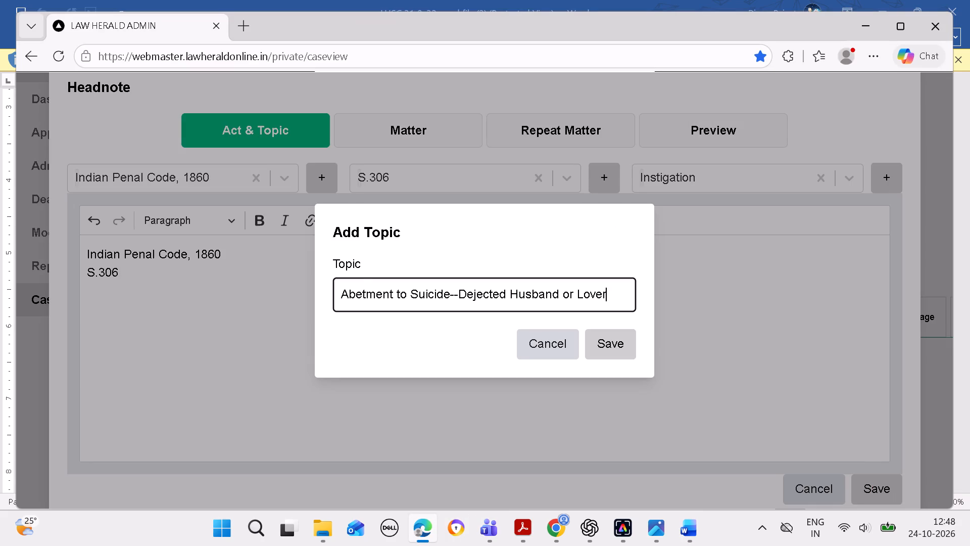
pyautogui.click(447, 297)
pyautogui.press('space')
pyautogui.click(461, 298)
pyautogui.press('space')
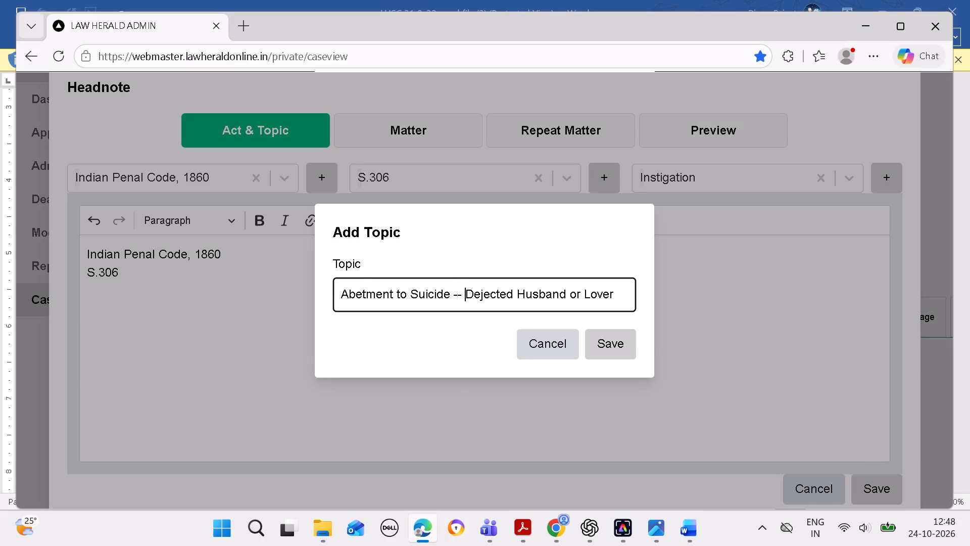
pyautogui.click(623, 297)
pyautogui.click(621, 347)
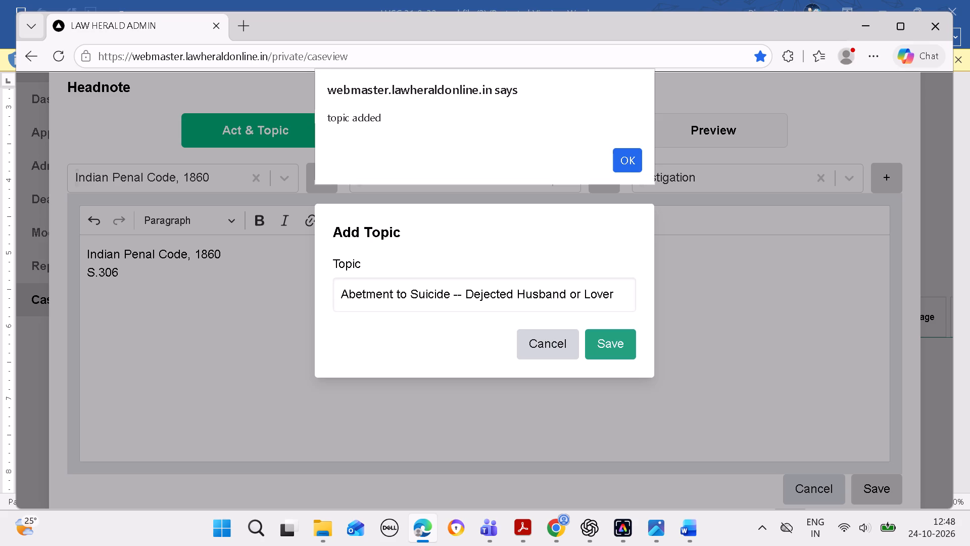
pyautogui.click(634, 157)
# Attach the topic "Abetment to Suicide -- Dejected Husband or Lover" to the headnote, with spaces around the double hyphen, and add a space after it.
pyautogui.click(708, 166)
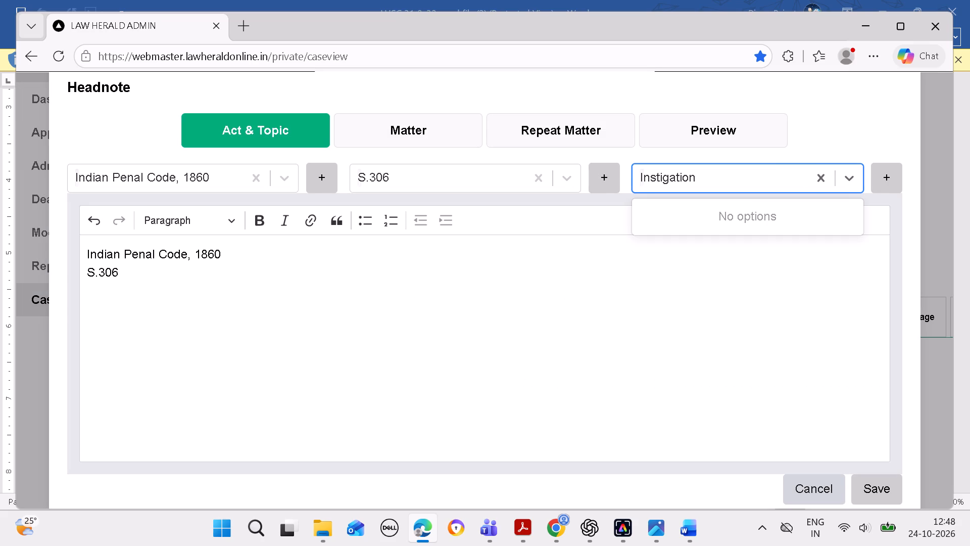
pyautogui.hotkey('ctrl', 'v')
pyautogui.click(647, 178)
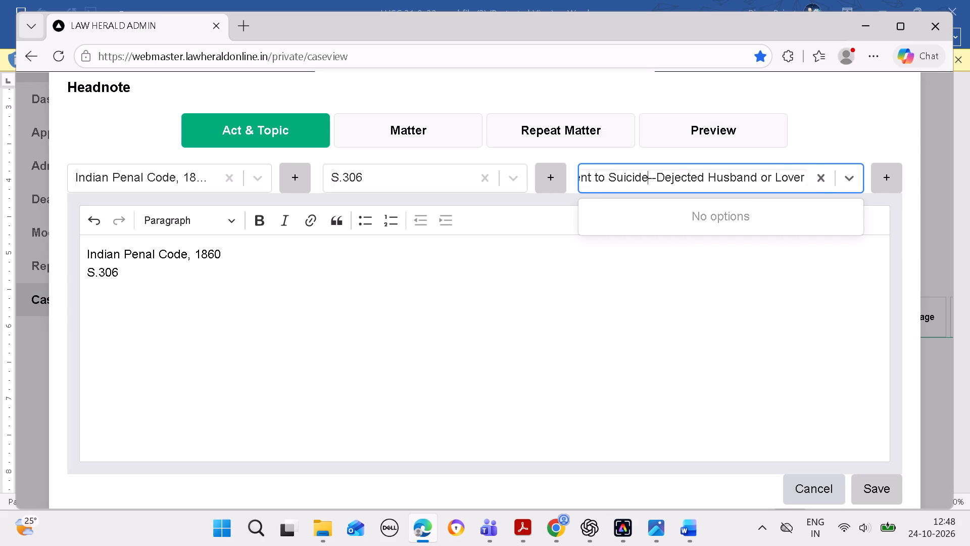
pyautogui.press('space')
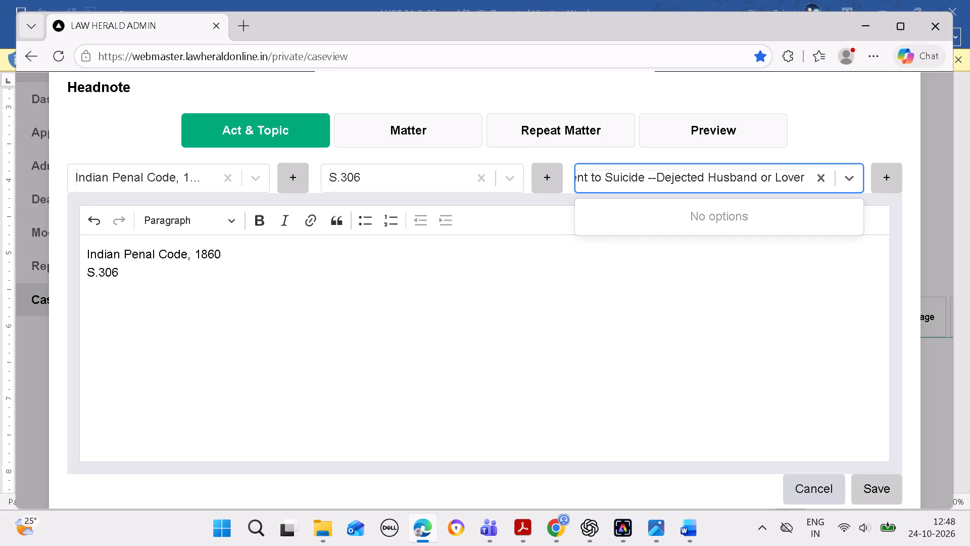
pyautogui.click(654, 175)
pyautogui.click(658, 179)
pyautogui.press('space')
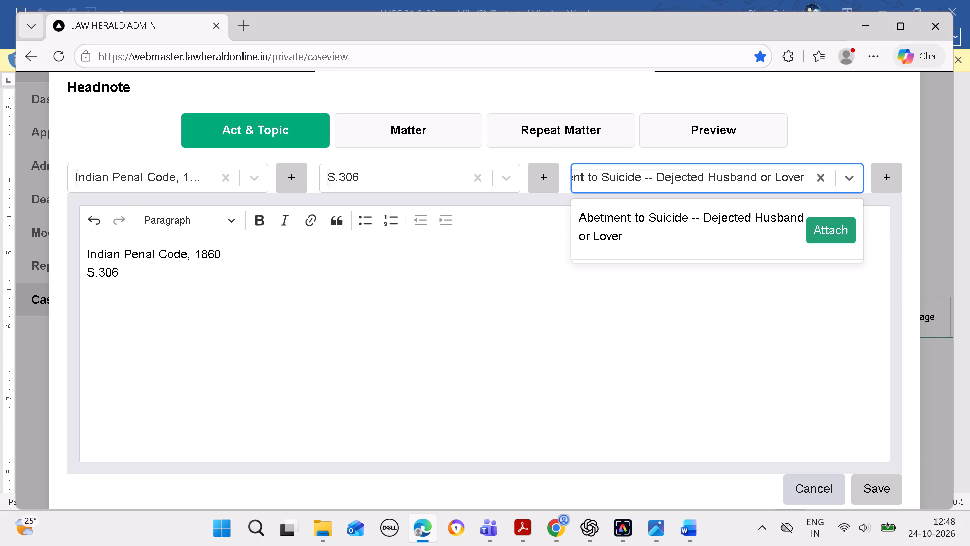
pyautogui.click(835, 234)
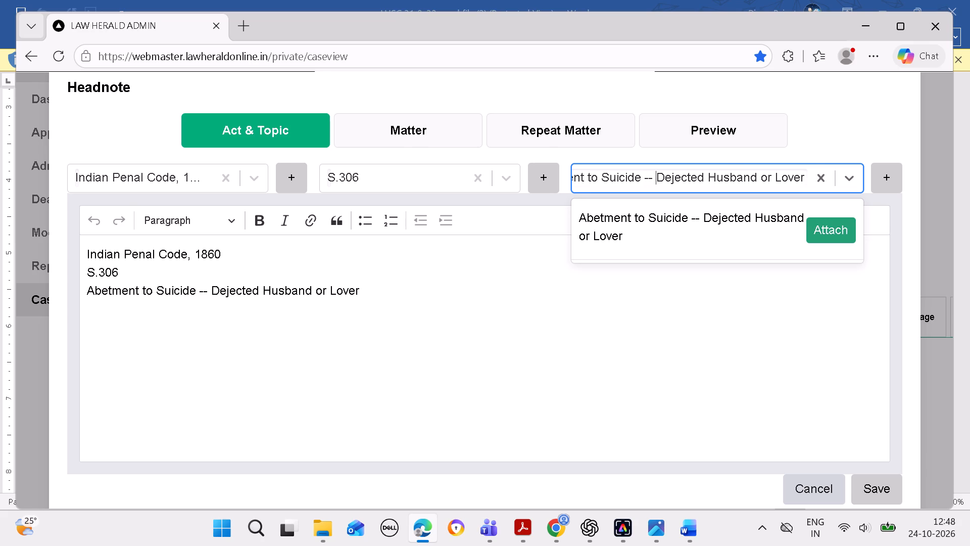
pyautogui.click(637, 344)
pyautogui.press('space')
# Attach the topic "Suicide Note", copied from headnote (C) in Word, to the headnote and add a space after it.
pyautogui.click(683, 533)
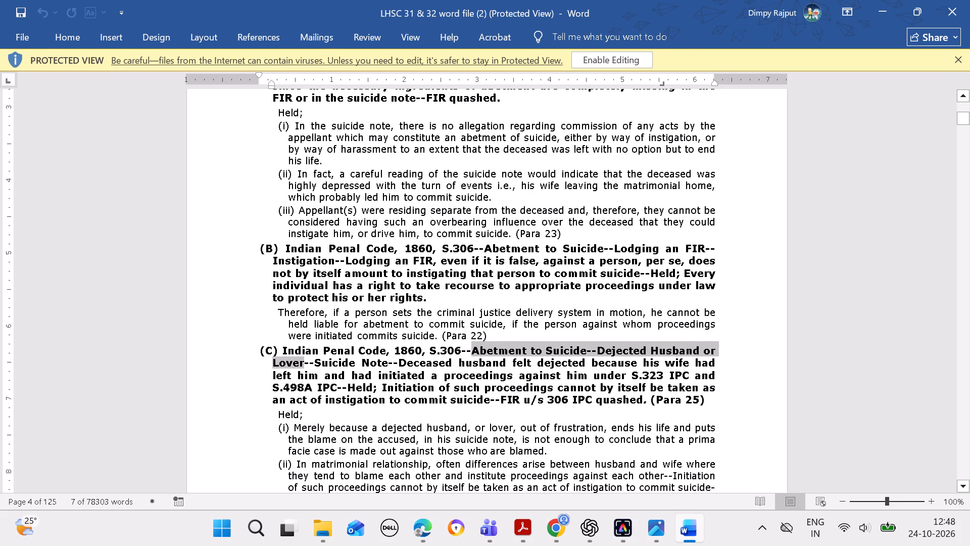
pyautogui.moveTo(312, 358); pyautogui.dragTo(374, 359)
pyautogui.hotkey('ctrl', 'c')
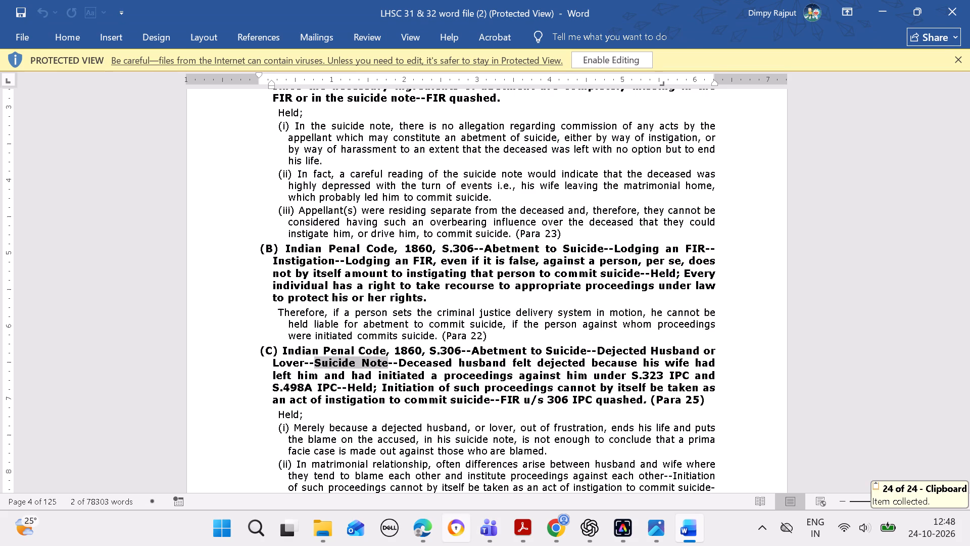
pyautogui.click(427, 522)
pyautogui.click(796, 181)
pyautogui.hotkey('ctrl', 'v')
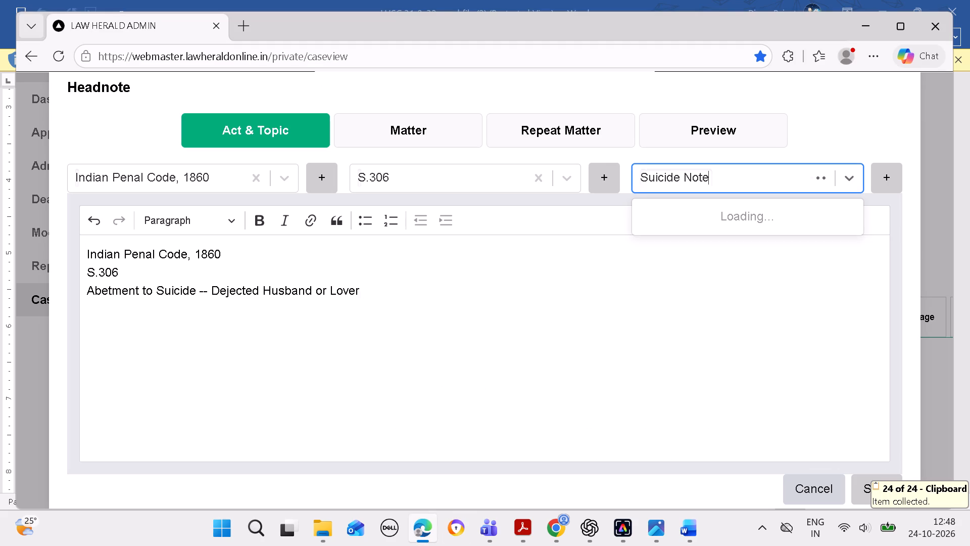
pyautogui.click(841, 220)
pyautogui.click(520, 384)
pyautogui.press('space')
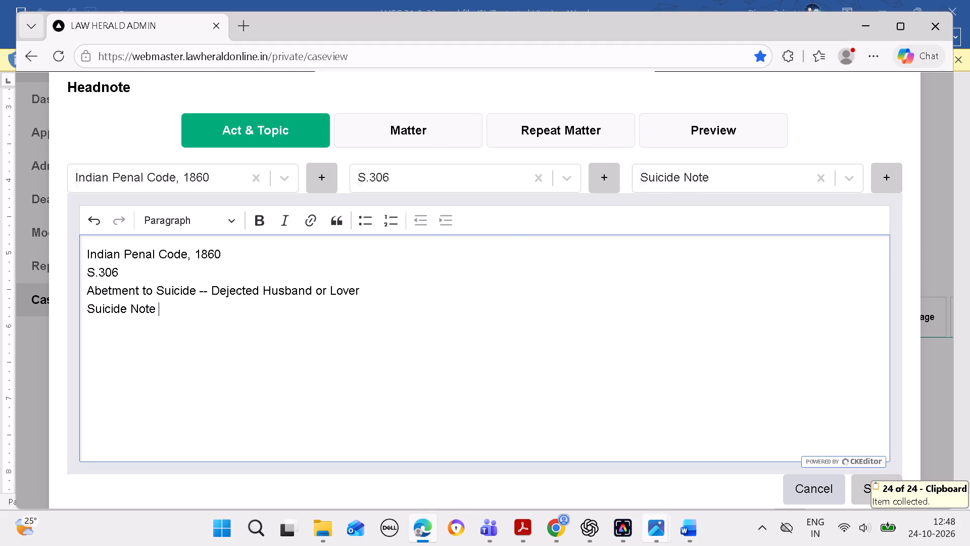
# Copy headnote (C)'s text from "Deceased husband felt dejected" to "(Para 25)" in Word into the headnote's matter and remove its bold formatting.
pyautogui.click(683, 523)
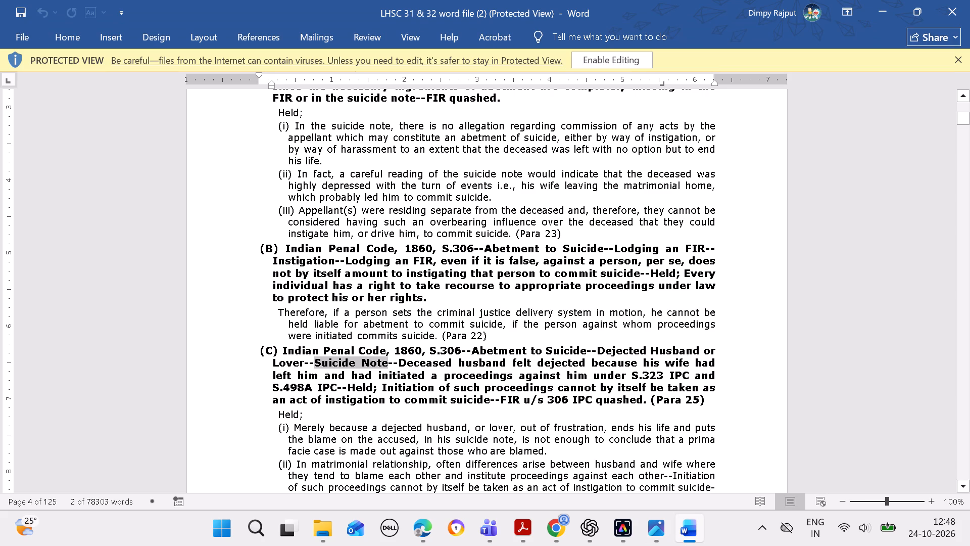
pyautogui.moveTo(400, 360); pyautogui.dragTo(719, 397)
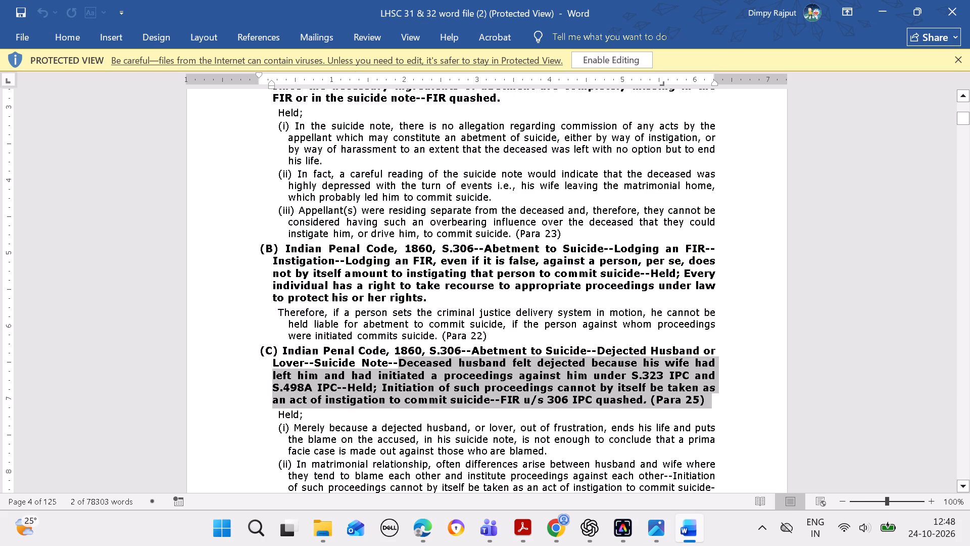
pyautogui.hotkey('ctrl', 'c')
pyautogui.click(440, 528)
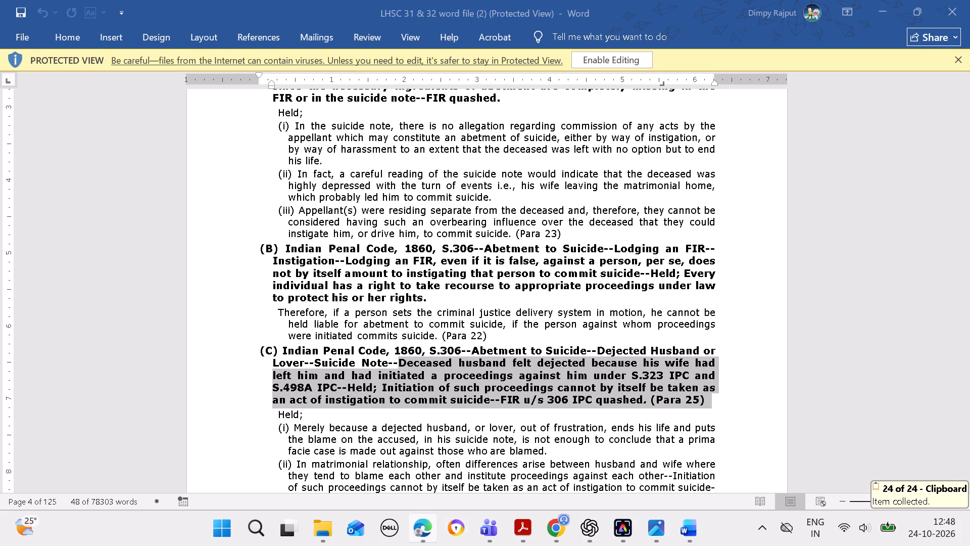
pyautogui.click(428, 518)
pyautogui.click(429, 131)
pyautogui.click(418, 279)
pyautogui.hotkey('ctrl', 'v')
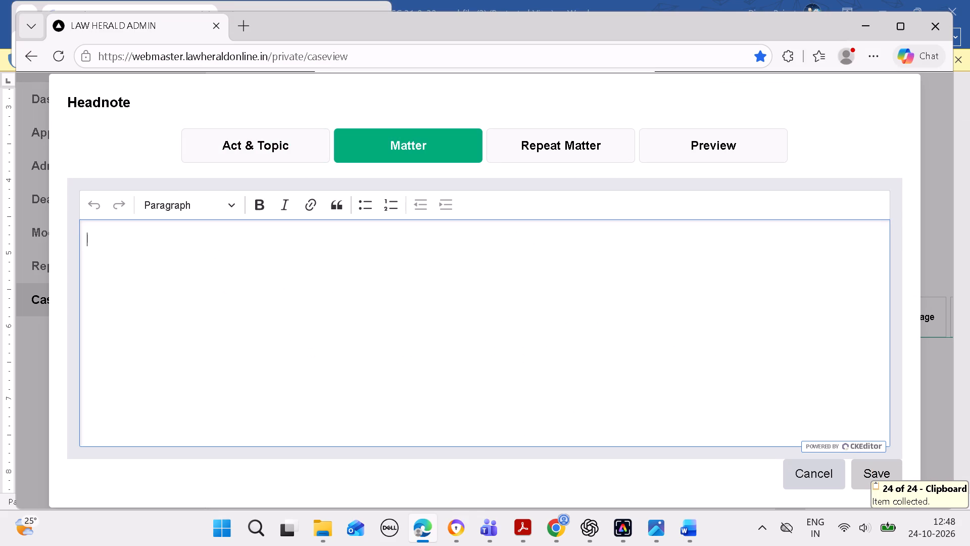
pyautogui.hotkey('ctrl', 'a')
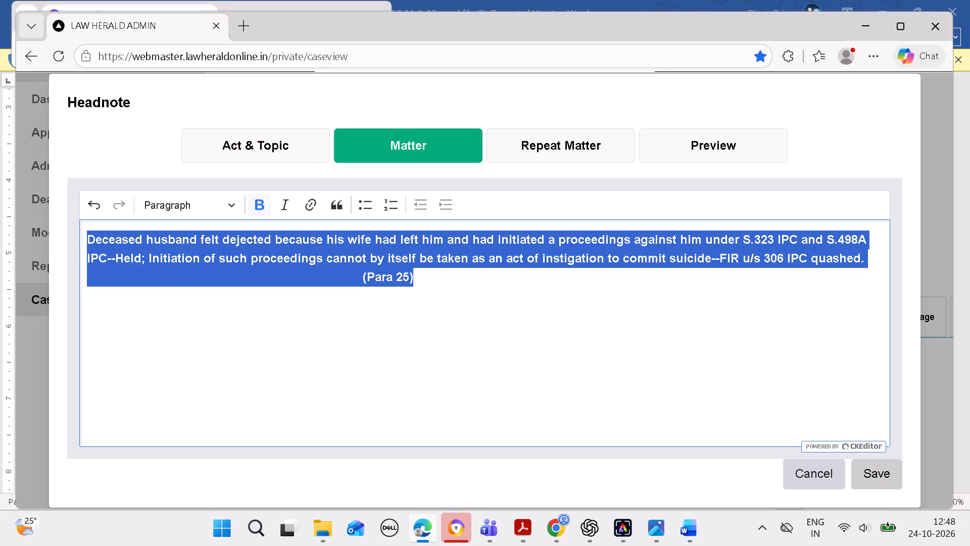
pyautogui.hotkey('ctrl', 'b')
pyautogui.click(620, 333)
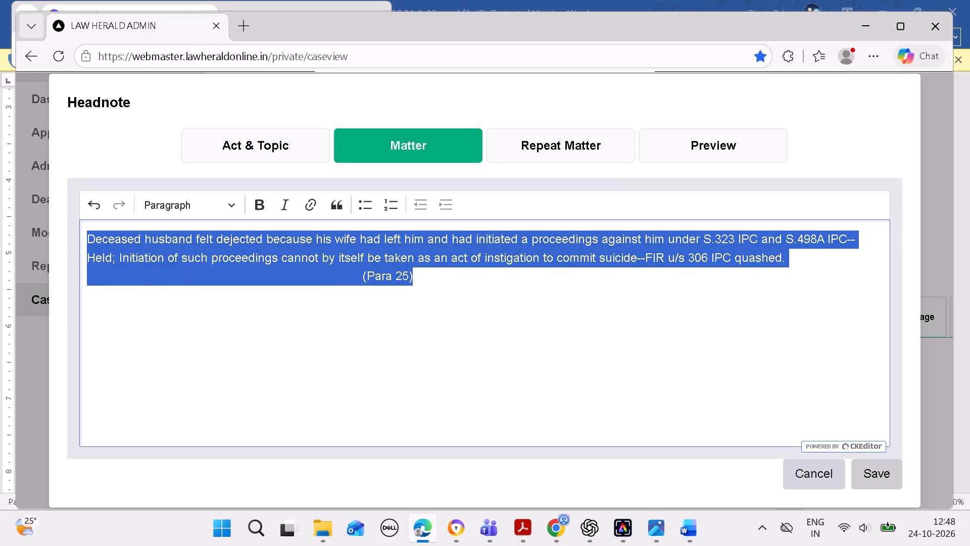
# Delete the blank gap before "(Para 25)" in the matter text so that only one space follows "quashed.".
pyautogui.click(357, 292)
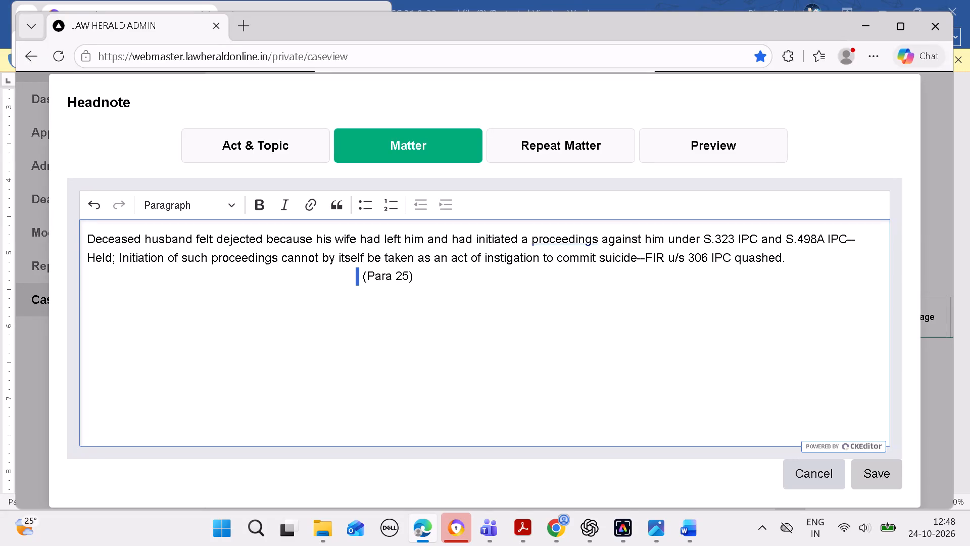
pyautogui.click(366, 292)
pyautogui.click(363, 282)
pyautogui.press('\\')
pyautogui.press('\\')
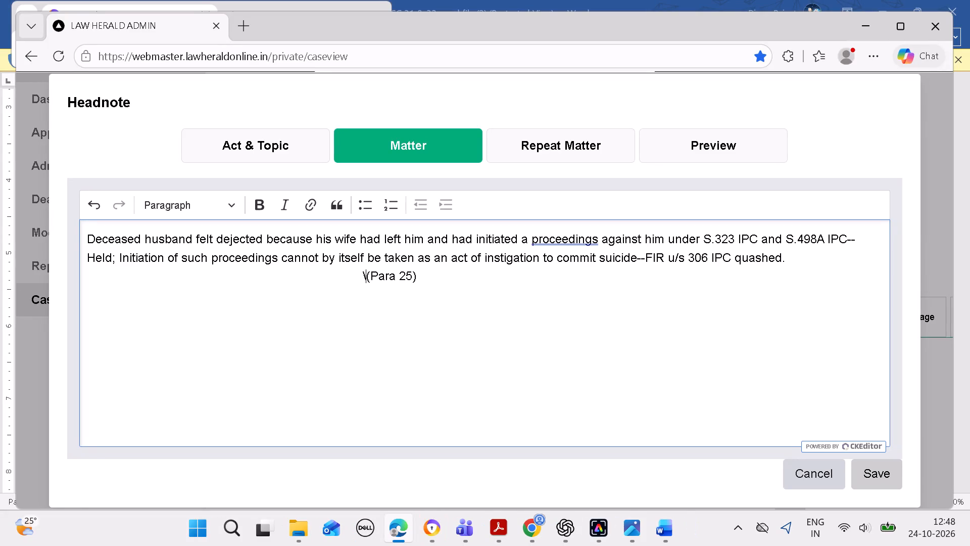
pyautogui.press('BackSpace')
pyautogui.press('BackSpace')
pyautogui.press('BackSpace')
pyautogui.press('BackSpace')
pyautogui.press('BackSpace')
pyautogui.press('BackSpace')
pyautogui.press('BackSpace')
pyautogui.press('BackSpace')
pyautogui.press('BackSpace')
pyautogui.press('BackSpace')
pyautogui.press('BackSpace')
pyautogui.press('BackSpace')
pyautogui.press('BackSpace')
pyautogui.press('BackSpace')
pyautogui.press('BackSpace')
pyautogui.press('BackSpace')
pyautogui.press('BackSpace')
pyautogui.press('BackSpace')
pyautogui.press('BackSpace')
pyautogui.press('BackSpace')
pyautogui.press('BackSpace')
pyautogui.press('BackSpace')
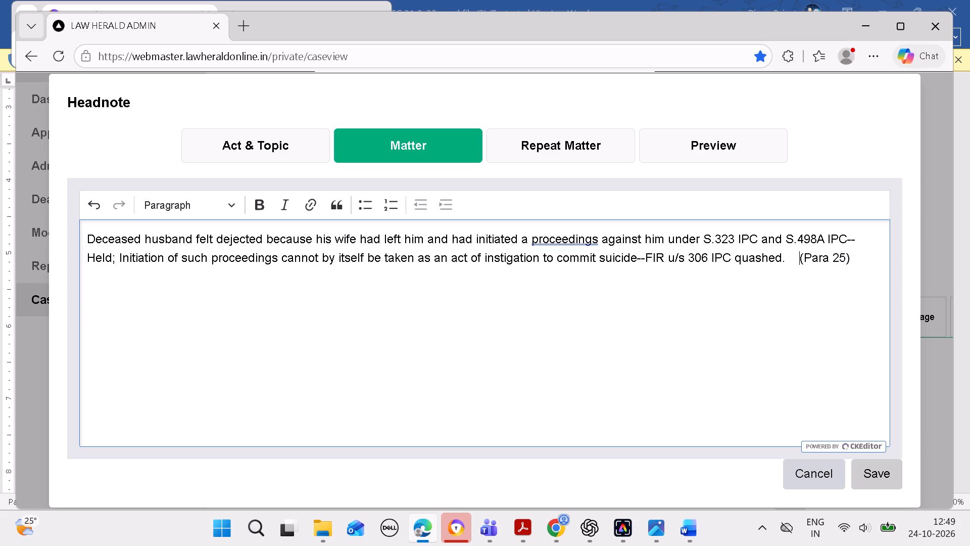
pyautogui.press('BackSpace')
pyautogui.press('BackSpace')
pyautogui.press('BackSpace')
pyautogui.press('BackSpace')
pyautogui.press('space')
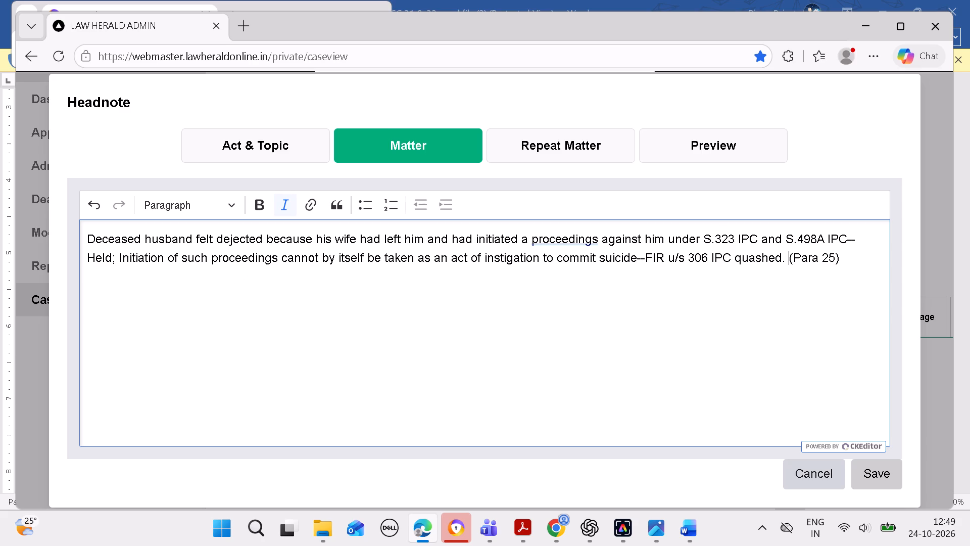
# Add spaces around the double hyphen before "FIR u/s 306 IPC" and a space before the one after "S.498A IPC" in the matter.
pyautogui.click(636, 261)
pyautogui.press('space')
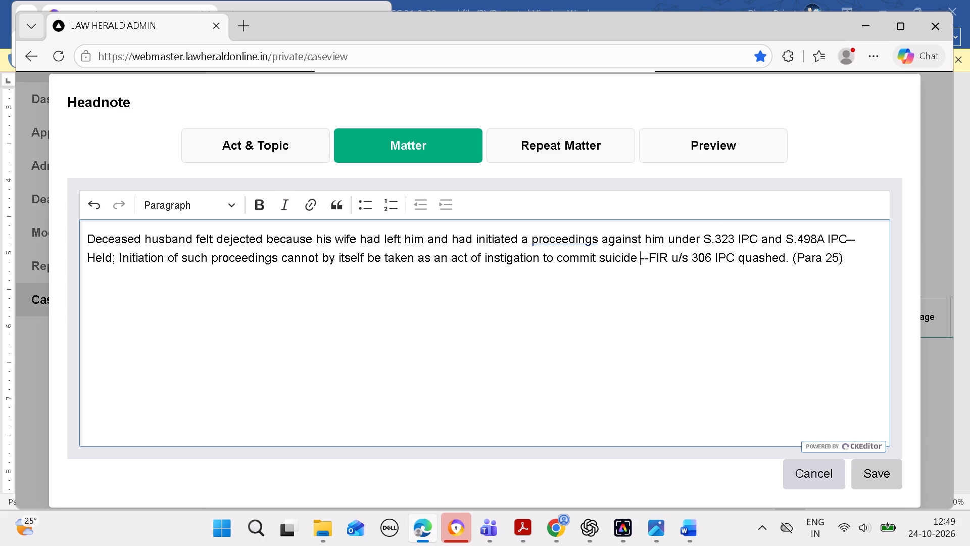
pyautogui.click(646, 265)
pyautogui.click(651, 267)
pyautogui.press('space')
pyautogui.press('BackSpace')
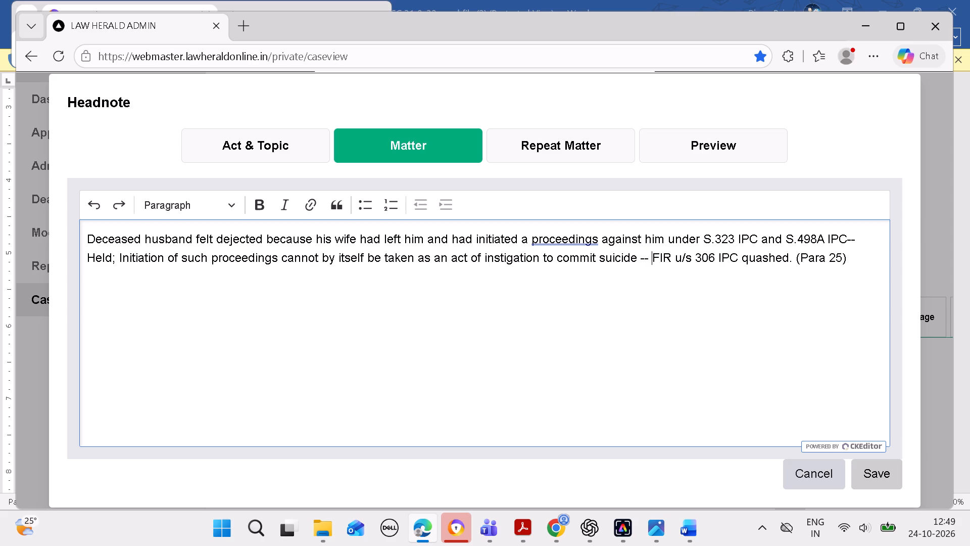
pyautogui.click(845, 242)
pyautogui.press('space')
# Join the act, section and topics into one line: "Indian Penal Code, 1860 S.306 -- Abetment to Suicide -- Dejected Husband or Lover -- Suicide Note".
pyautogui.click(271, 142)
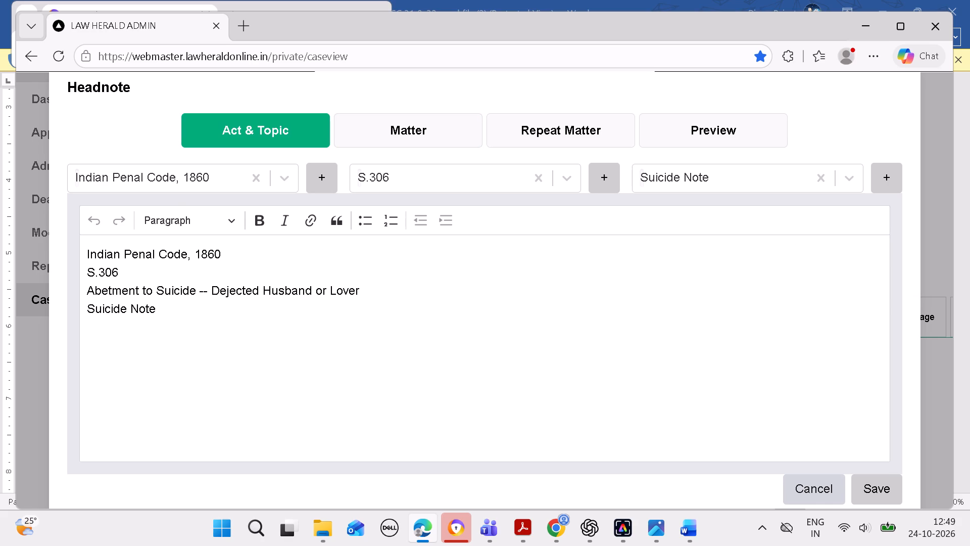
pyautogui.click(86, 274)
pyautogui.press('BackSpace')
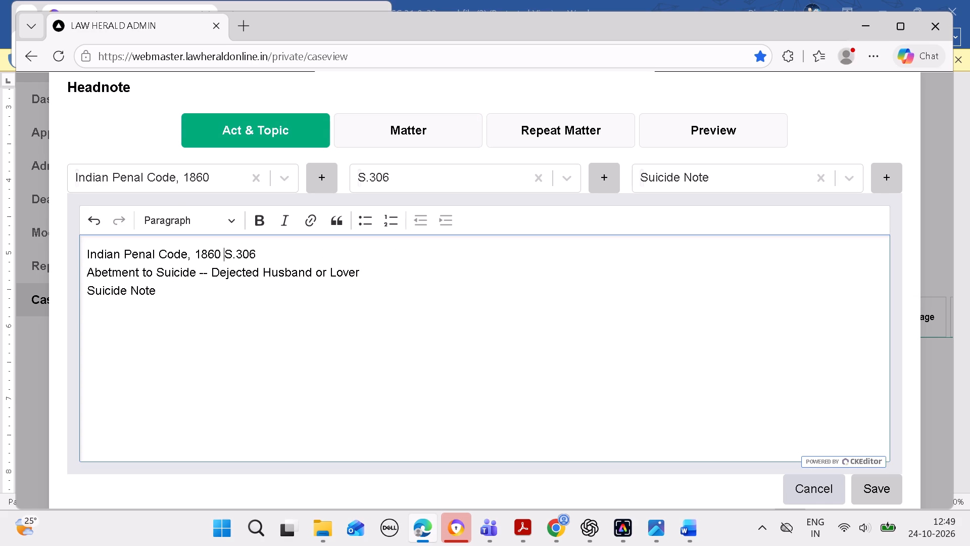
pyautogui.click(88, 276)
pyautogui.press('BackSpace')
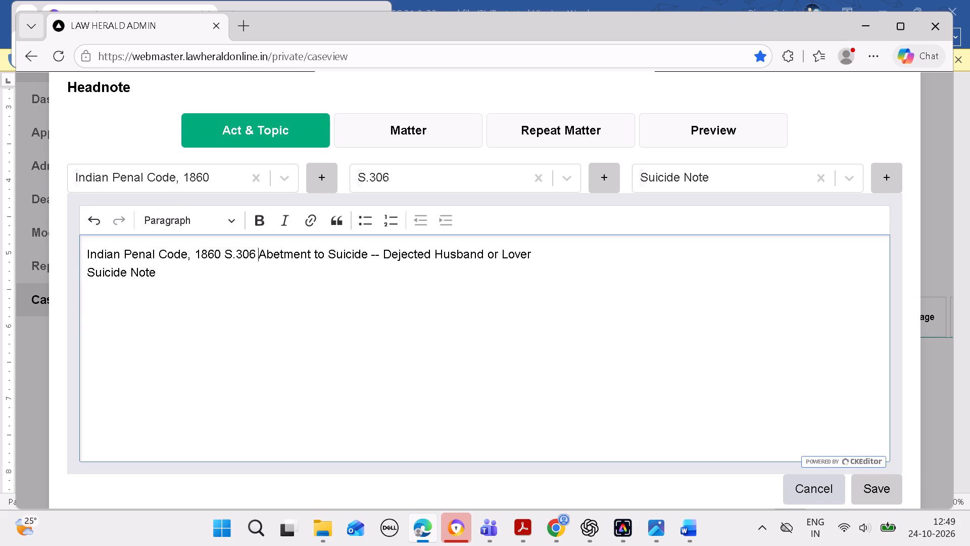
pyautogui.write('--')
pyautogui.press('space')
pyautogui.press('BackSpace')
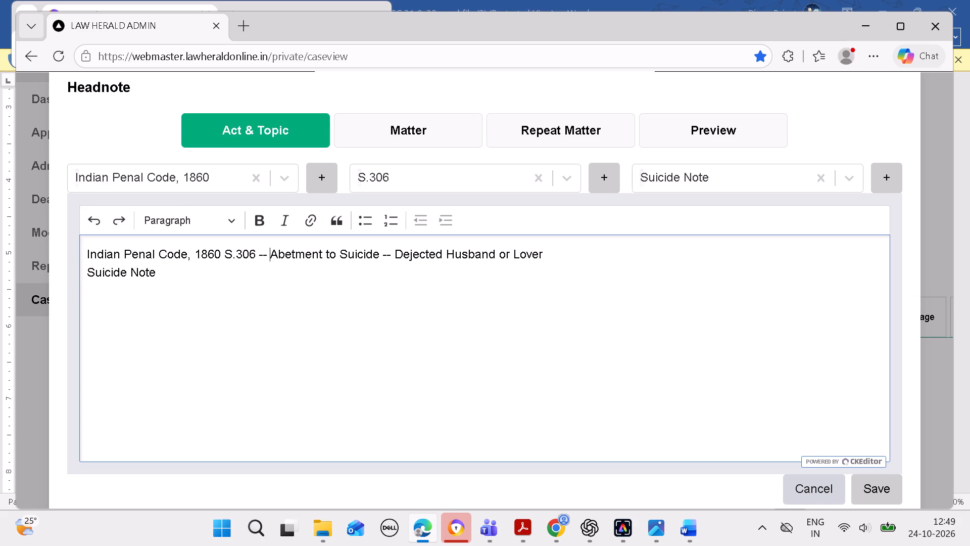
pyautogui.click(87, 285)
pyautogui.press('BackSpace')
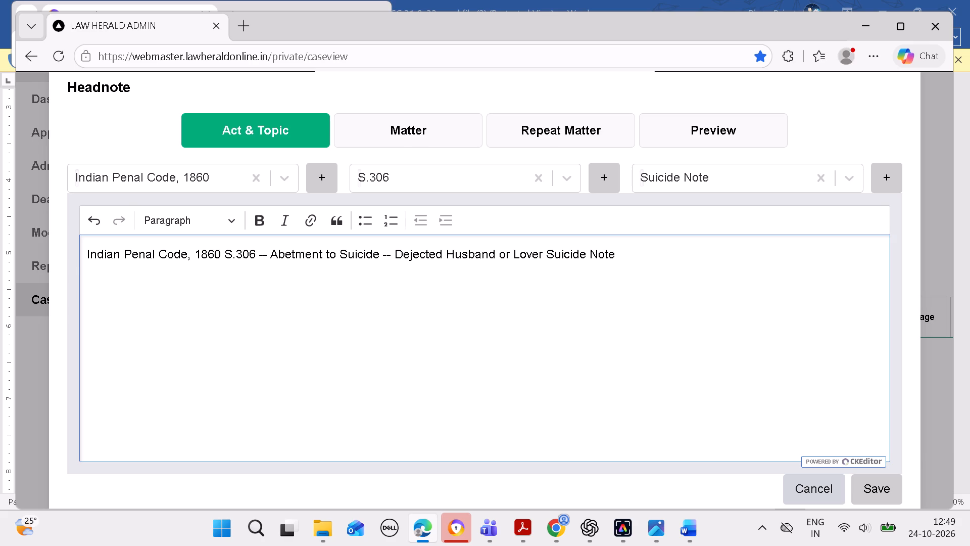
pyautogui.write('--')
pyautogui.press('space')
pyautogui.press('BackSpace')
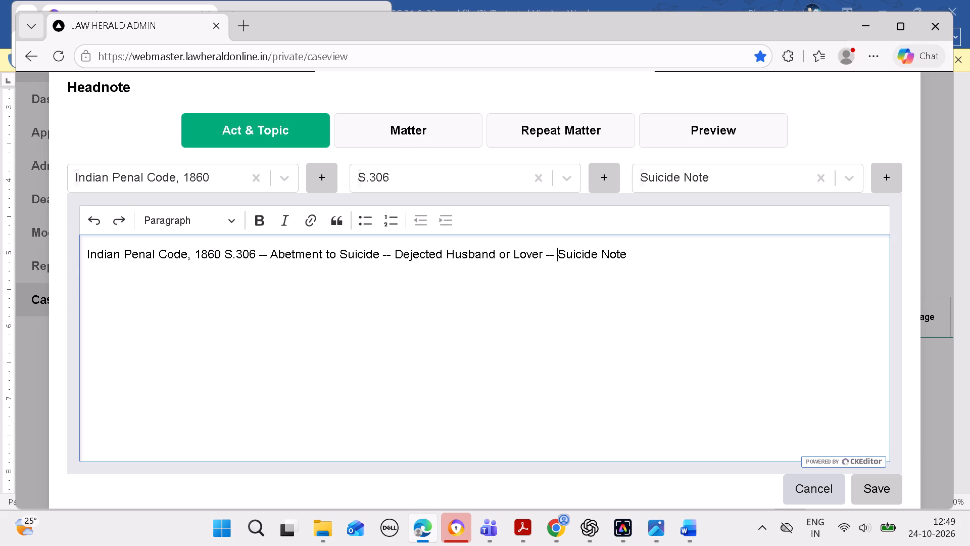
# Copy headnote (C)'s text from "Held;" through point (ii) ending "(Para 25)" in Word into the headnote's repeat matter.
pyautogui.click(425, 130)
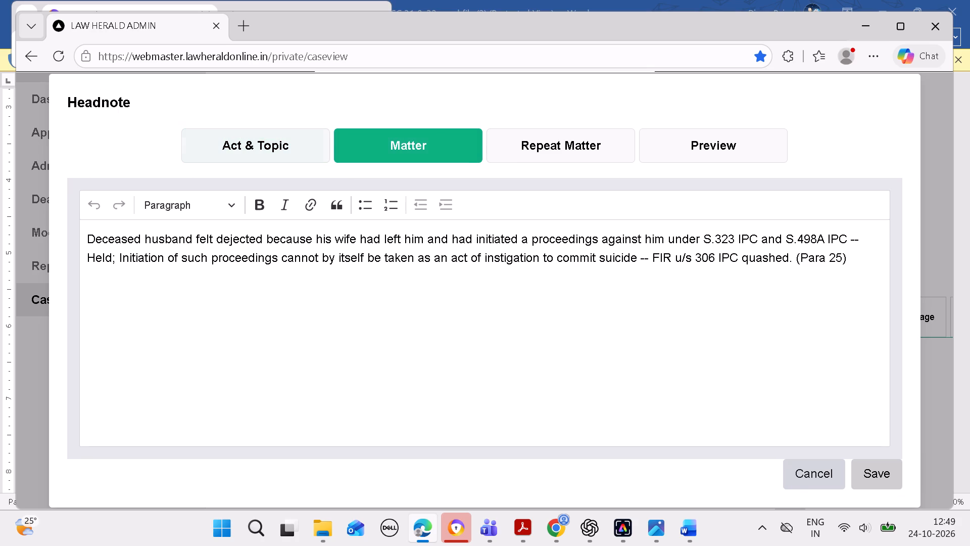
pyautogui.click(244, 137)
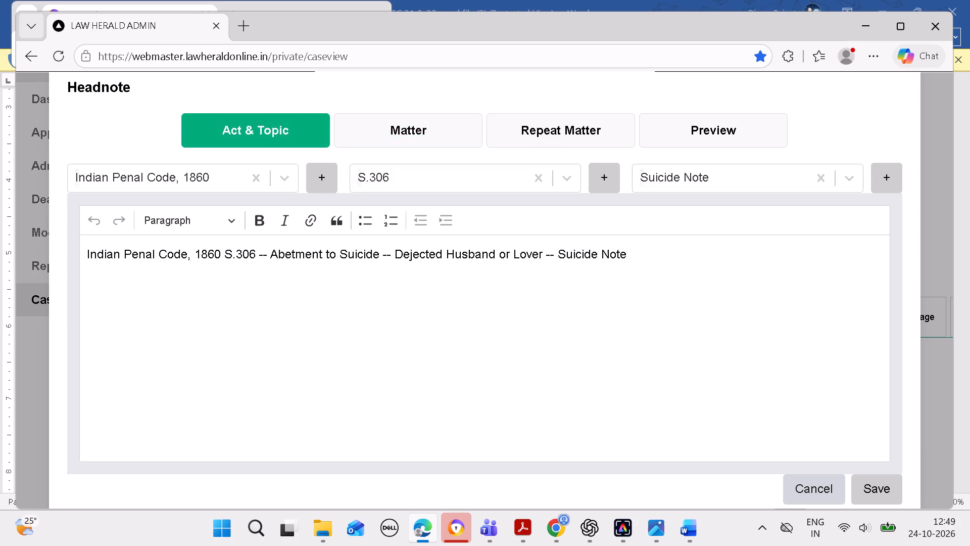
pyautogui.click(401, 130)
pyautogui.click(564, 141)
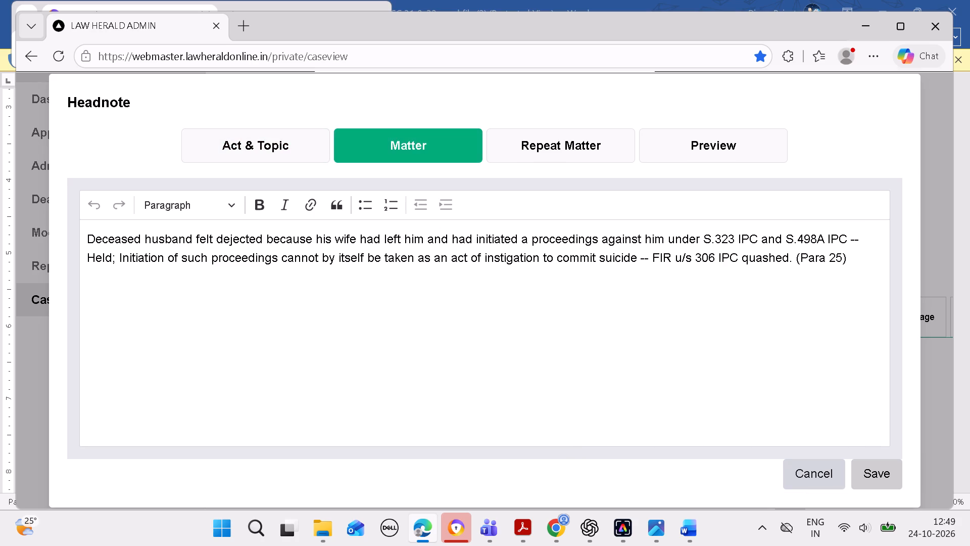
pyautogui.moveTo(692, 534); pyautogui.dragTo(691, 530)
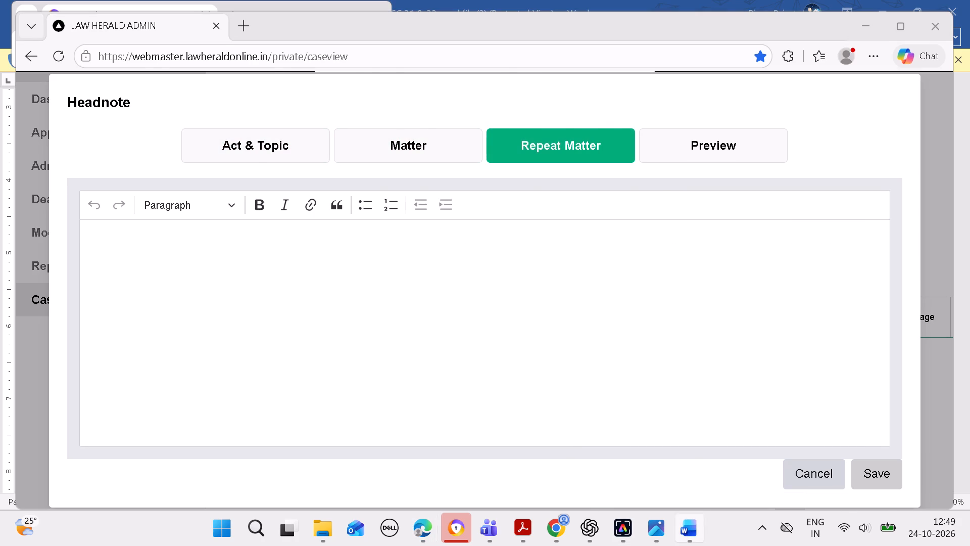
pyautogui.click(692, 532)
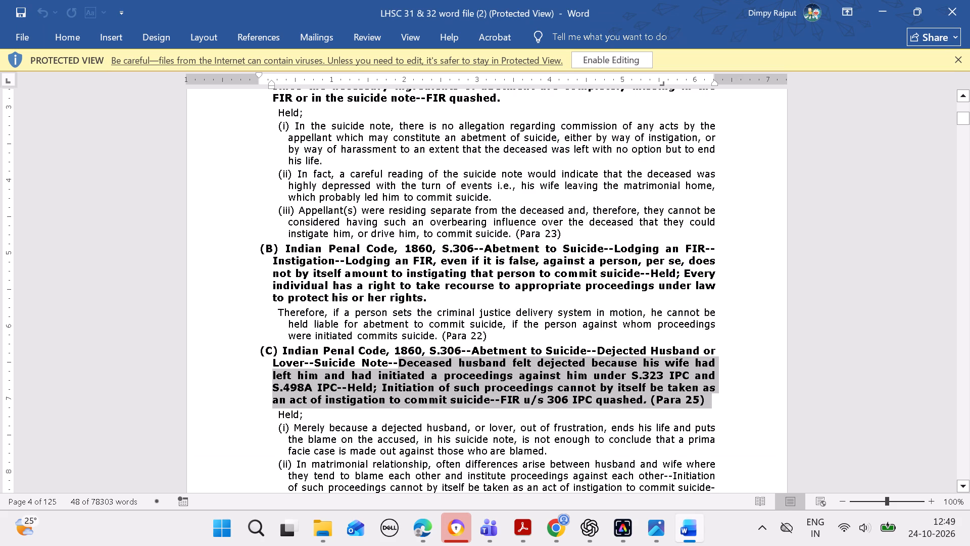
pyautogui.moveTo(276, 414); pyautogui.dragTo(449, 464)
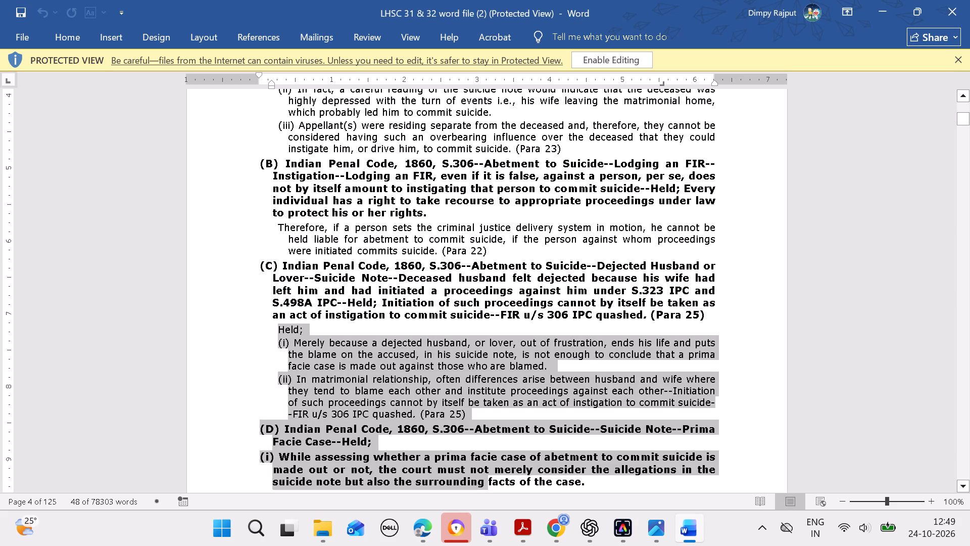
pyautogui.moveTo(449, 464); pyautogui.dragTo(472, 410)
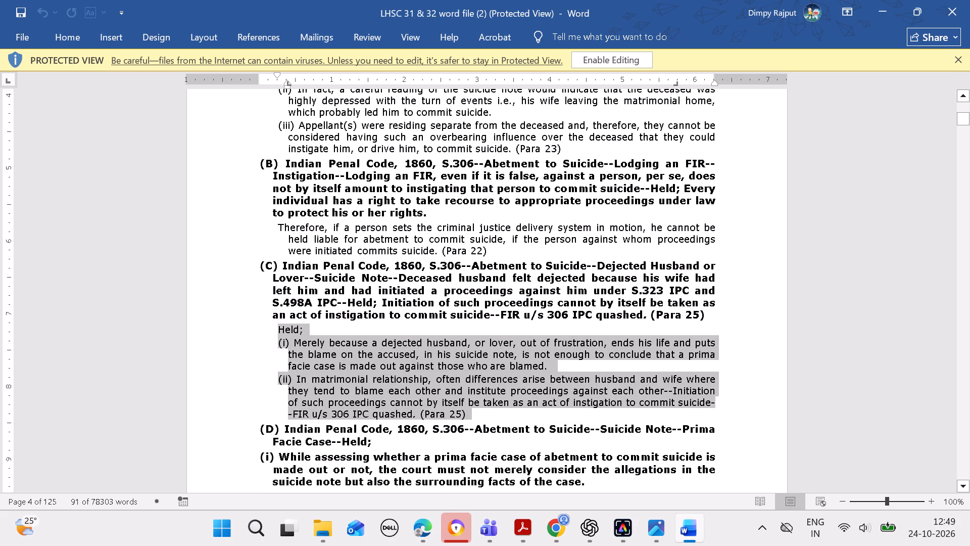
pyautogui.hotkey('ctrl', 'c')
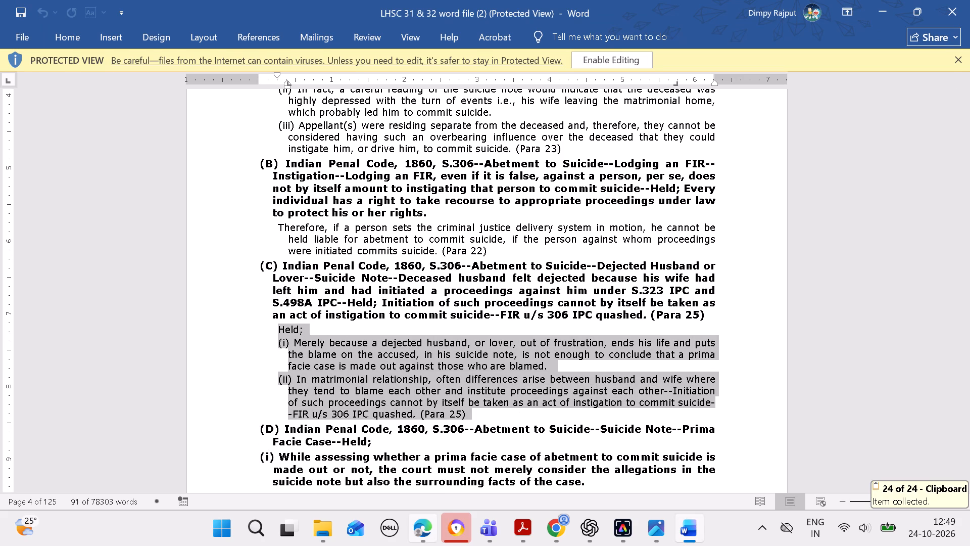
pyautogui.click(422, 533)
pyautogui.click(488, 319)
pyautogui.hotkey('ctrl', 'v')
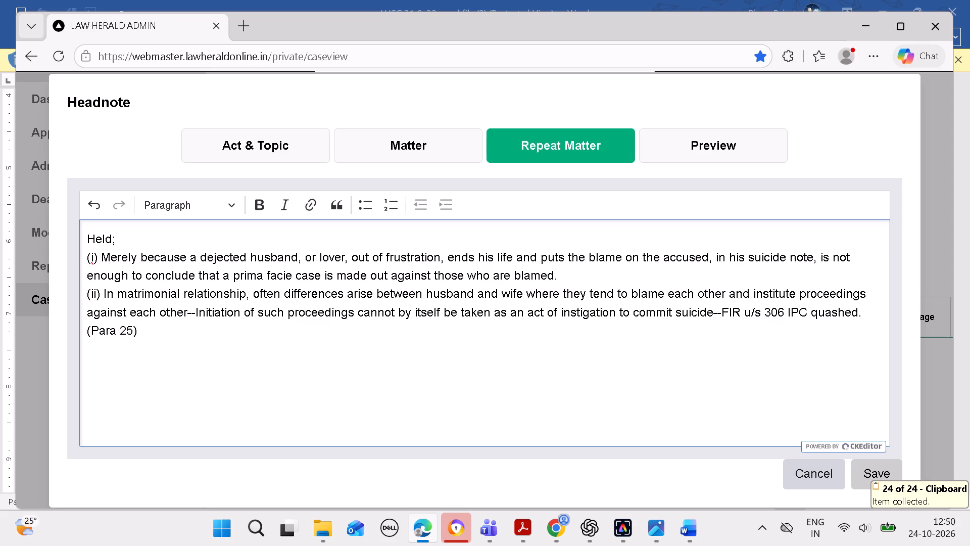
# Add a space on each side of the double hyphen before "FIR u/s 306 IPC quashed" in the repeat matter.
pyautogui.click(714, 320)
pyautogui.press('space')
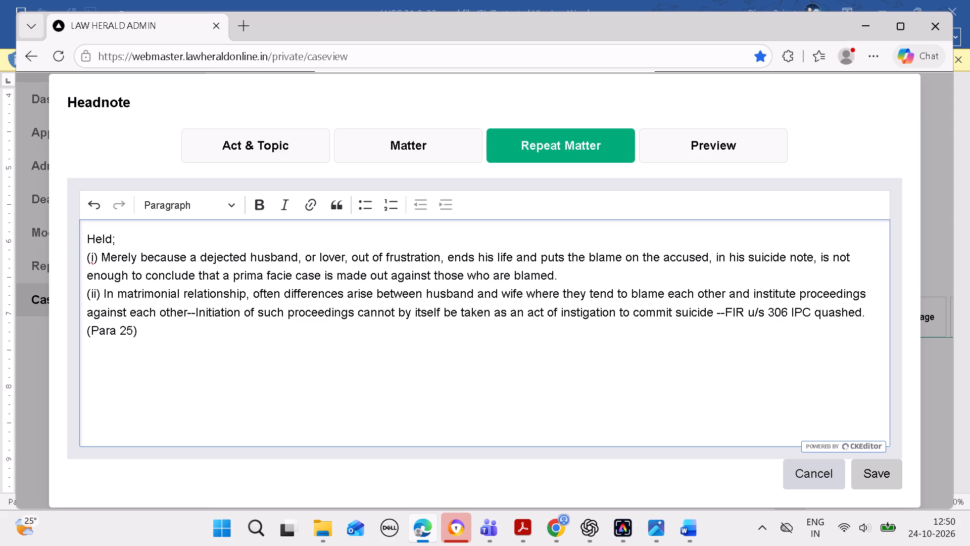
pyautogui.click(726, 322)
pyautogui.click(726, 315)
pyautogui.press('space')
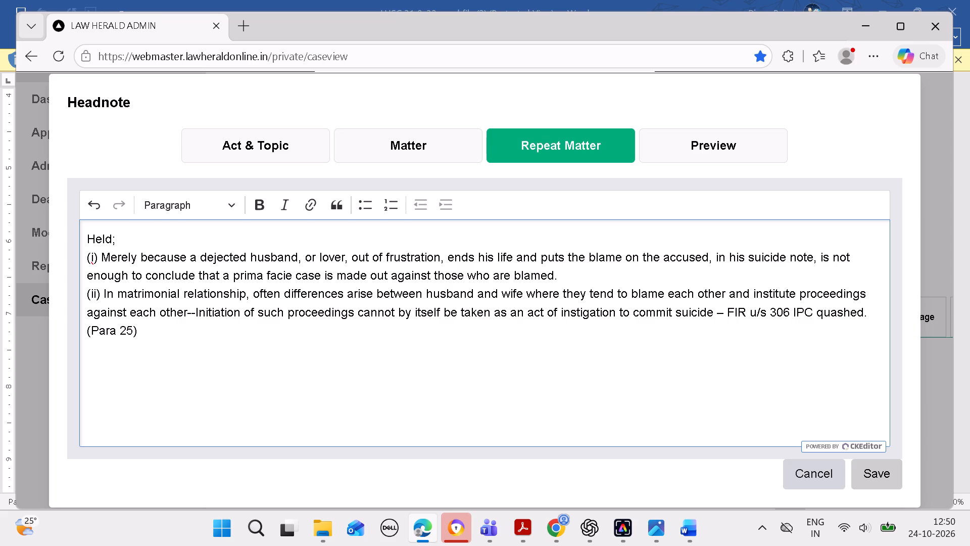
pyautogui.press('BackSpace')
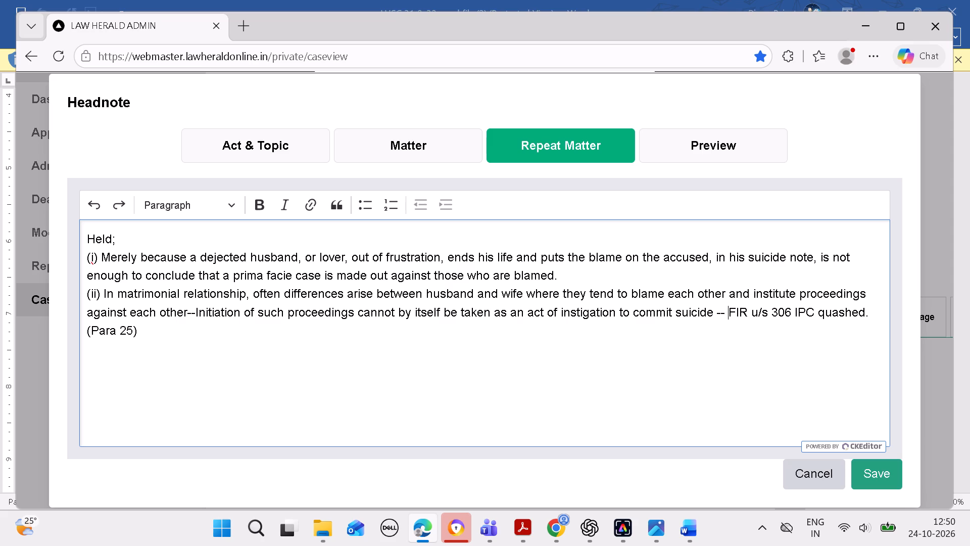
# Review the matter and repeat matter of headnote (C) and save the headnote.
pyautogui.click(410, 144)
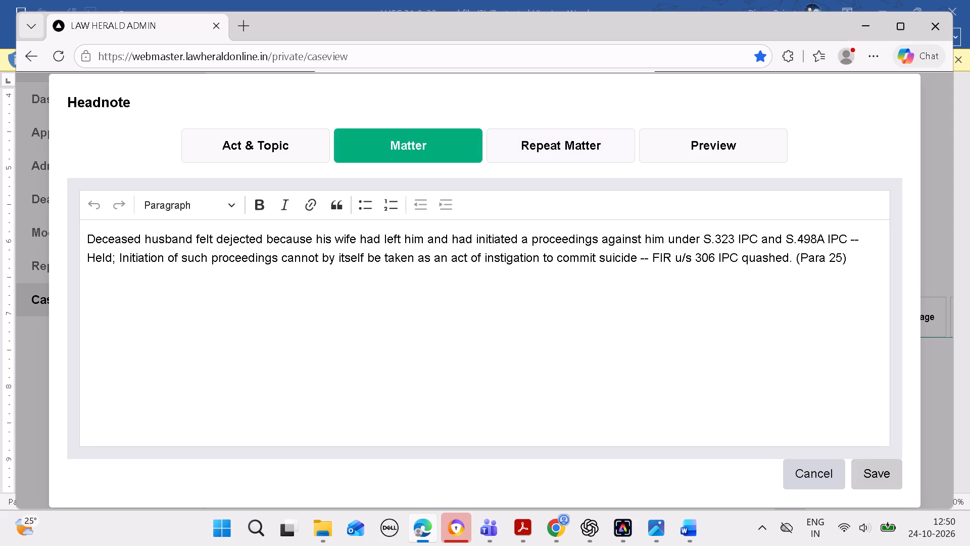
pyautogui.click(550, 148)
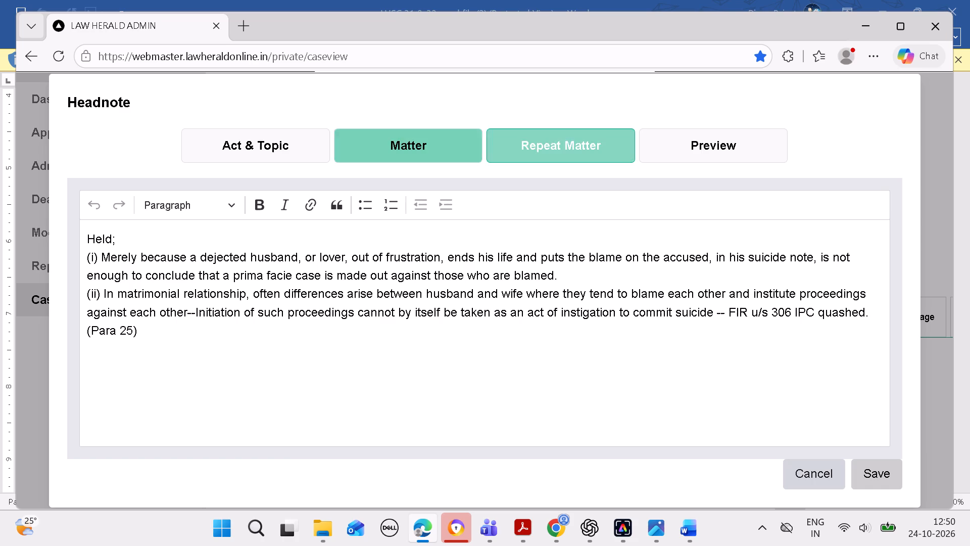
pyautogui.click(871, 479)
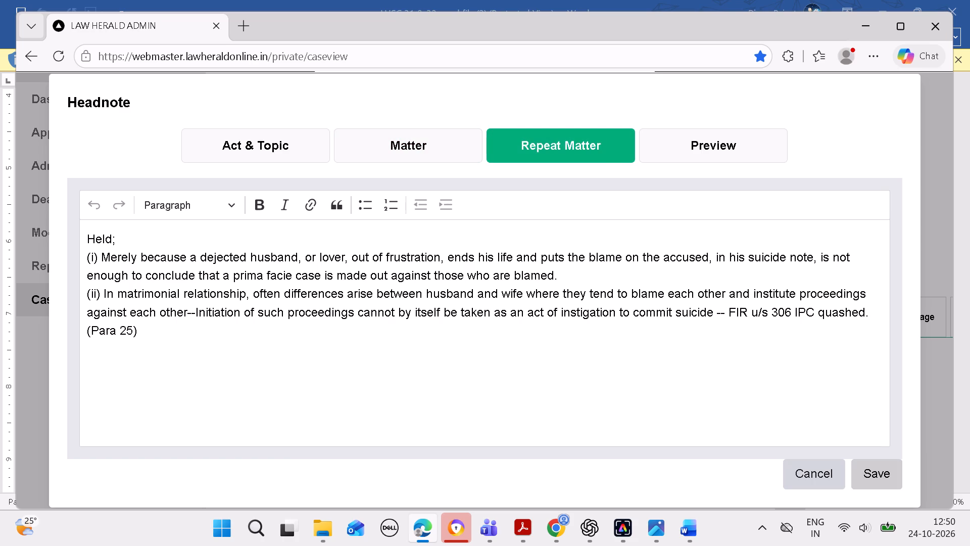
pyautogui.click(633, 166)
pyautogui.scroll(-6, 628, 356)
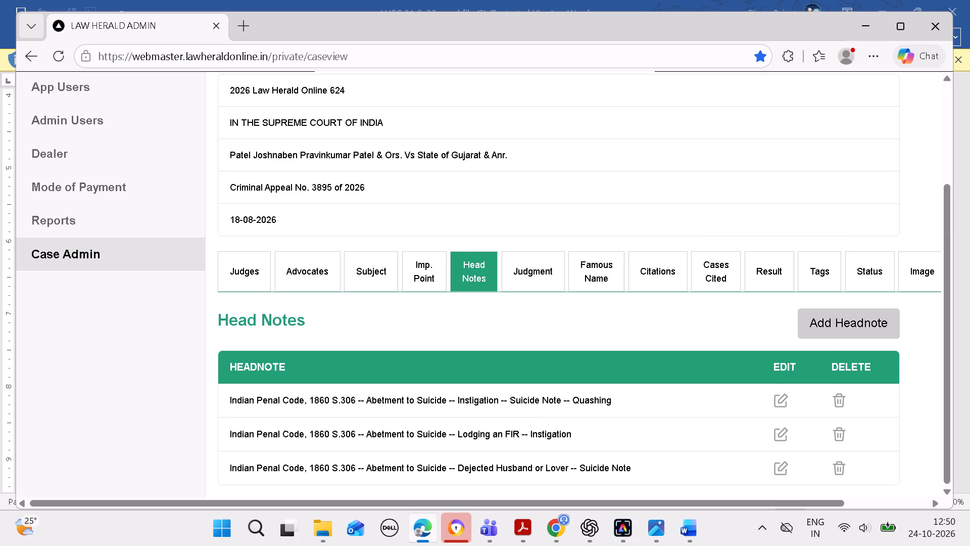
pyautogui.scroll(-1, 620, 362)
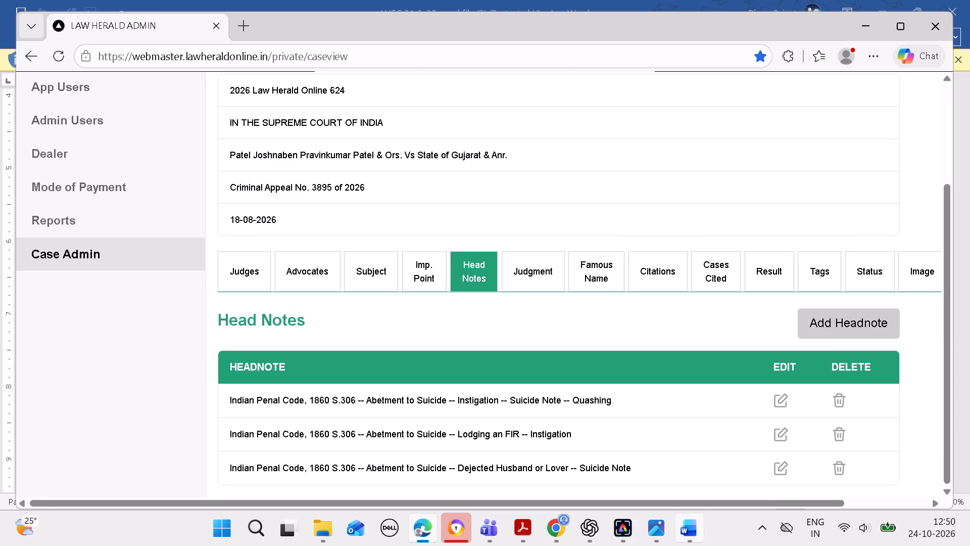
# Add a new headnote for (D) with the act "Indian Penal Code, 1860" copied from Word, followed by a space.
pyautogui.click(697, 526)
pyautogui.click(692, 523)
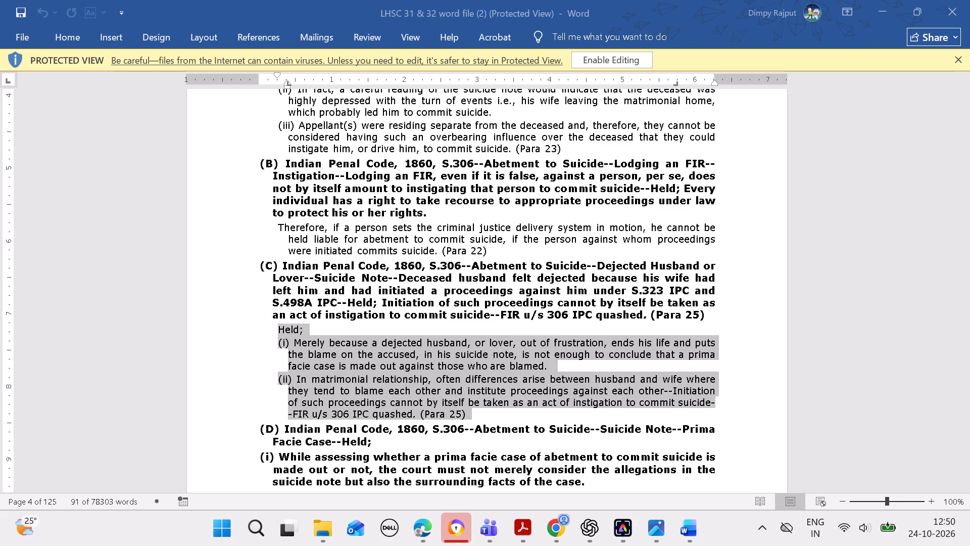
pyautogui.press('Down')
pyautogui.press('Down')
pyautogui.press('Down')
pyautogui.press('Down')
pyautogui.press('Down')
pyautogui.press('Down')
pyautogui.press('Down')
pyautogui.press('Down')
pyautogui.press('Down')
pyautogui.press('Down')
pyautogui.press('Down')
pyautogui.press('Down')
pyautogui.press('Down')
pyautogui.press('Down')
pyautogui.press('Down')
pyautogui.press('Down')
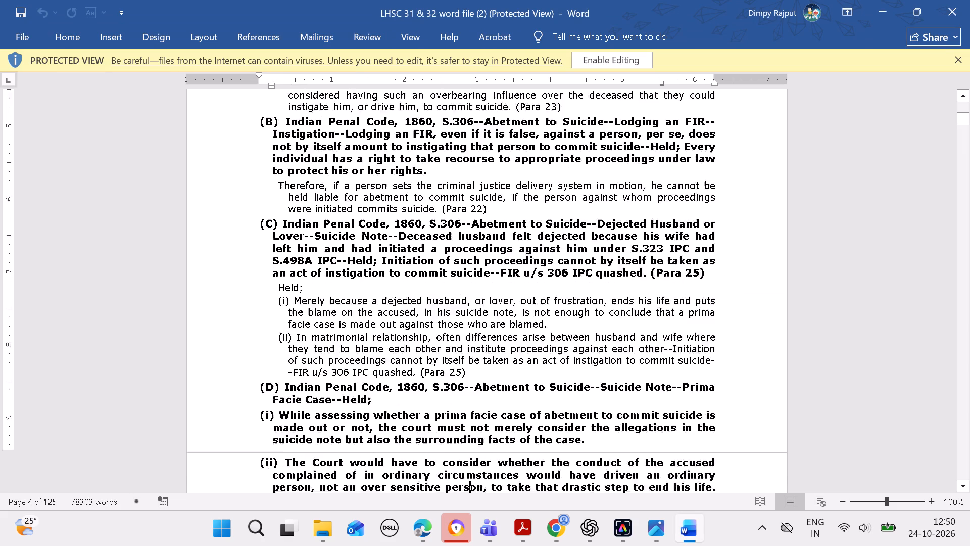
pyautogui.moveTo(282, 271); pyautogui.dragTo(313, 272)
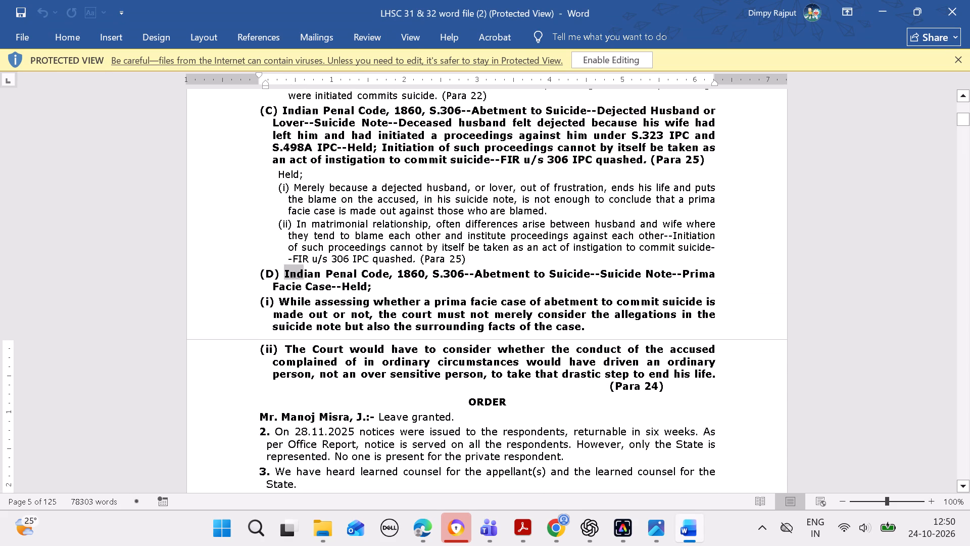
pyautogui.moveTo(313, 272); pyautogui.dragTo(407, 272)
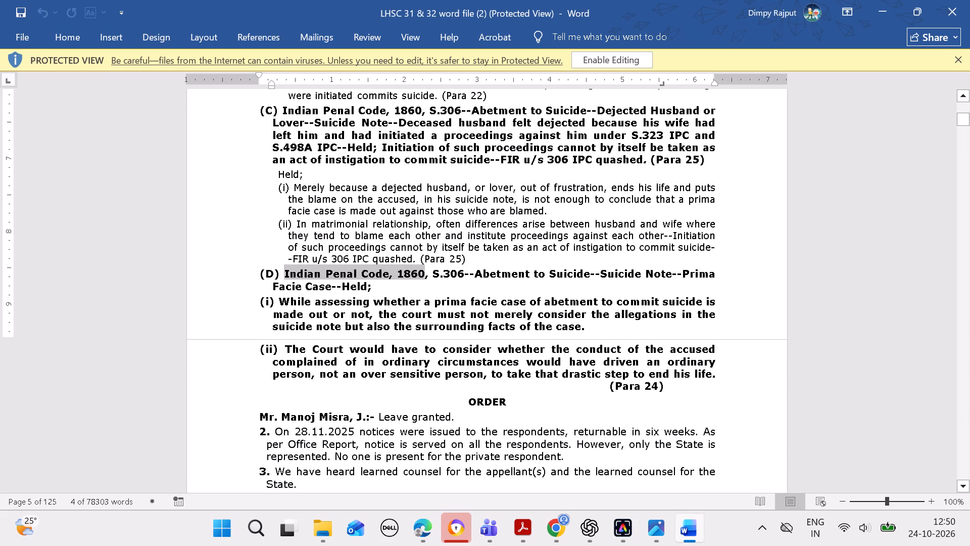
pyautogui.hotkey('ctrl', 'c')
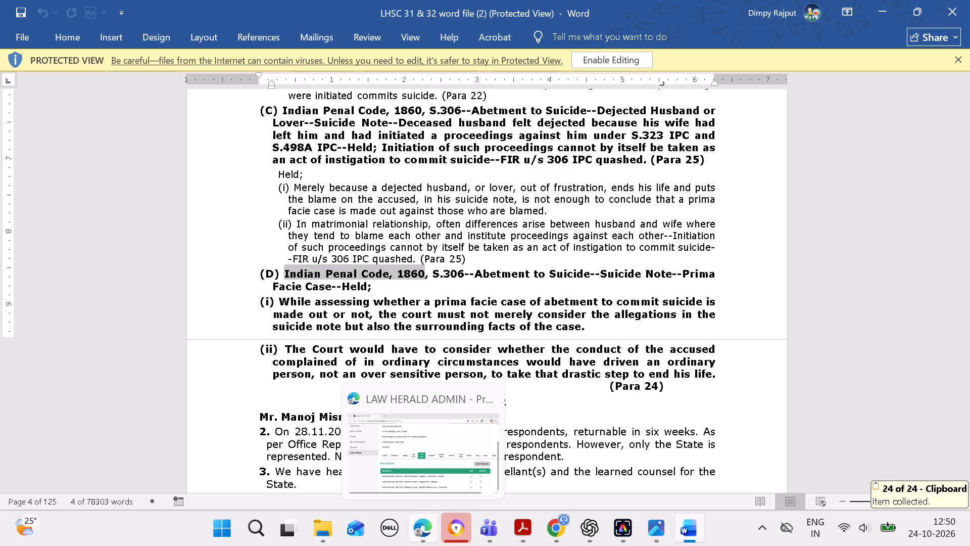
pyautogui.click(416, 534)
pyautogui.click(826, 326)
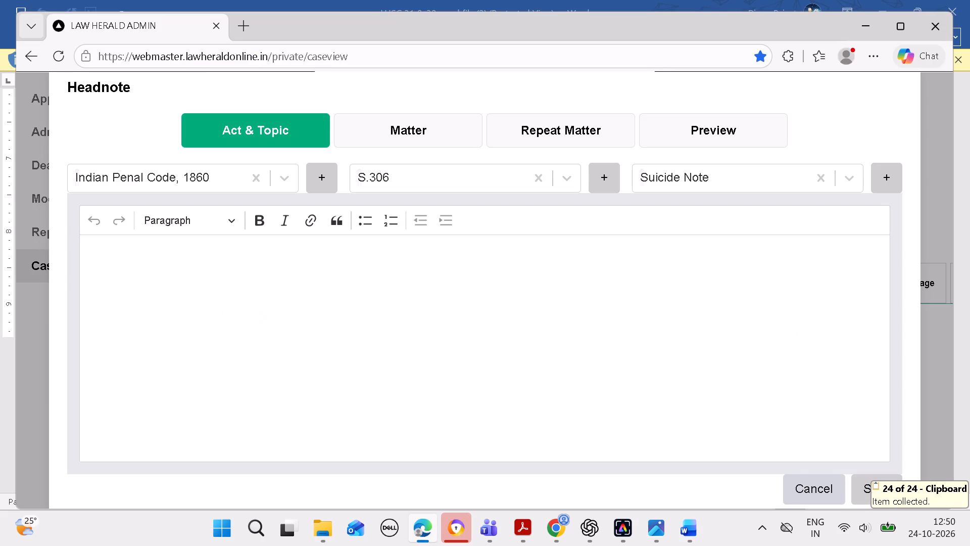
pyautogui.click(241, 183)
pyautogui.hotkey('ctrl', 'v')
pyautogui.click(268, 215)
pyautogui.click(450, 331)
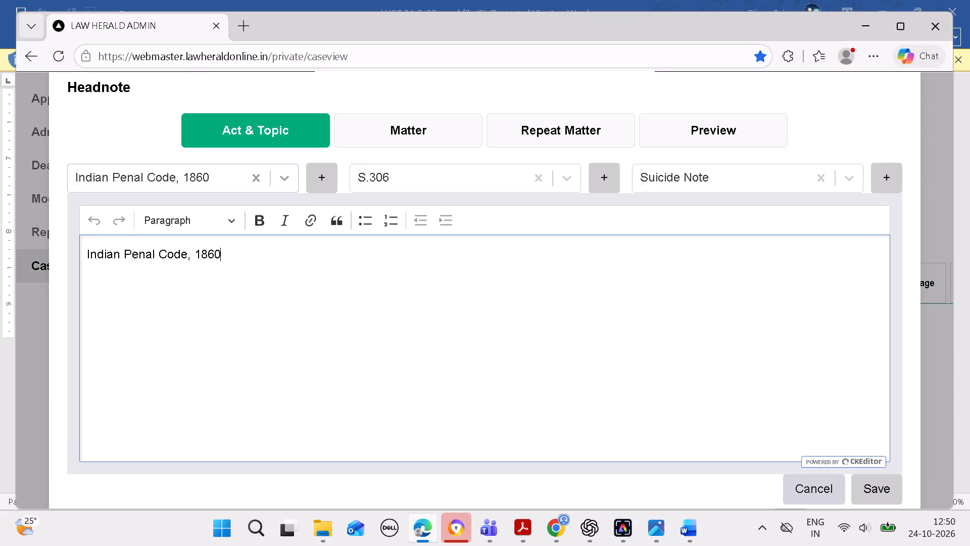
pyautogui.press('space')
# Copy section "S.306" of headnote (D) from Word and add it to the new headnote's text, followed by a space.
pyautogui.click(684, 535)
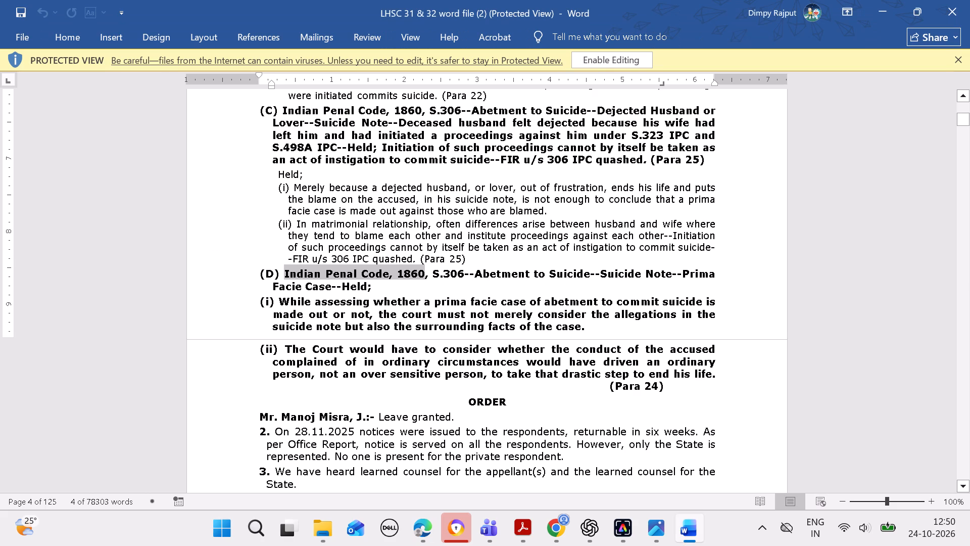
pyautogui.moveTo(434, 268); pyautogui.dragTo(451, 268)
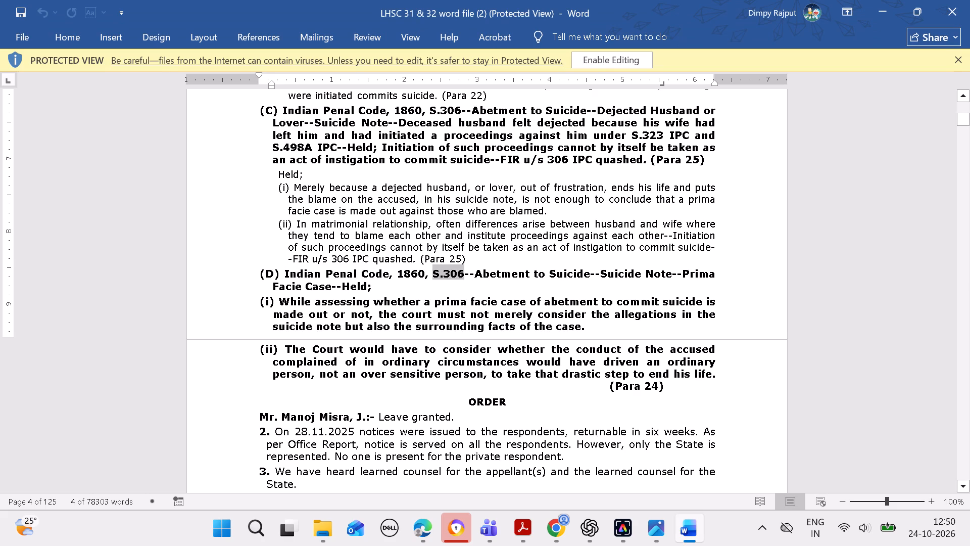
pyautogui.moveTo(451, 268); pyautogui.dragTo(453, 270)
pyautogui.hotkey('ctrl', 'c')
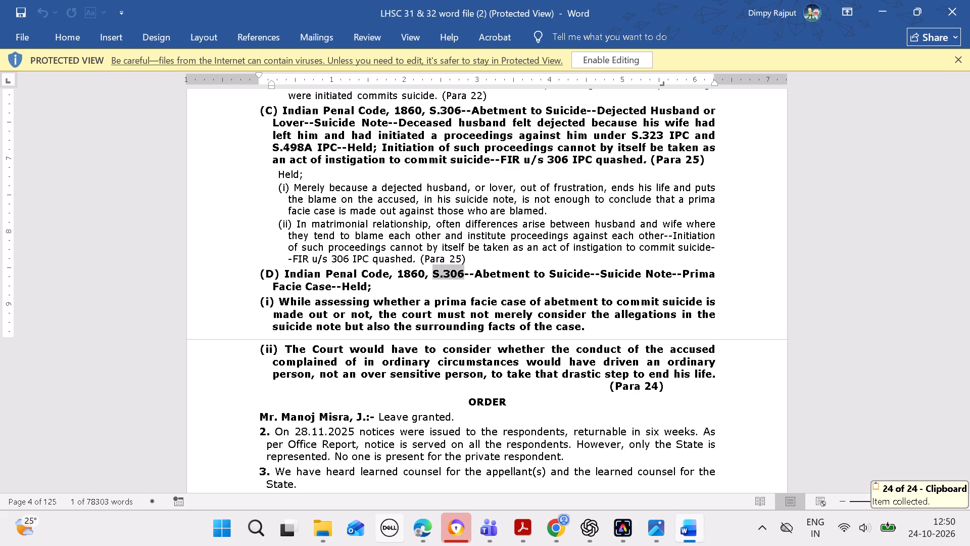
pyautogui.click(414, 534)
pyautogui.click(441, 179)
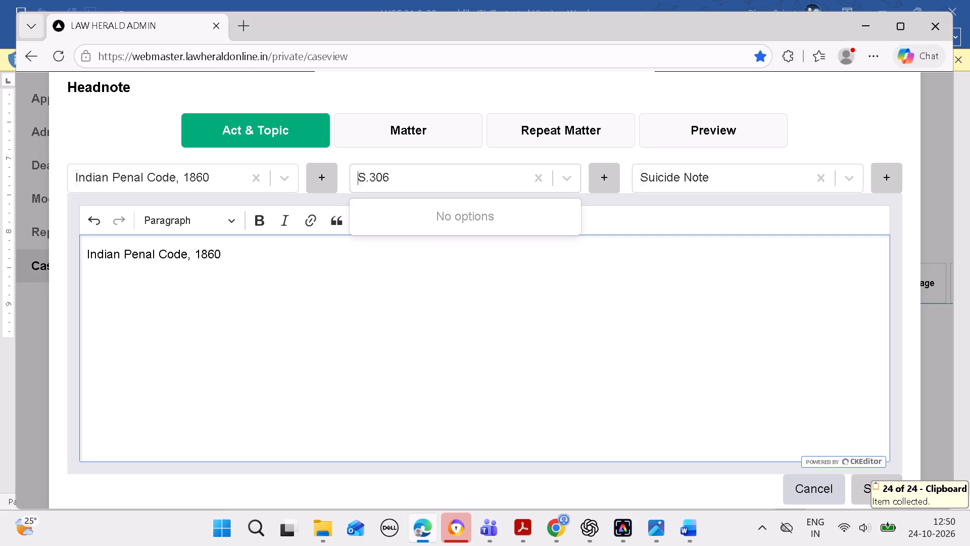
pyautogui.hotkey('ctrl', 'v')
pyautogui.click(540, 221)
pyautogui.click(697, 328)
pyautogui.press('space')
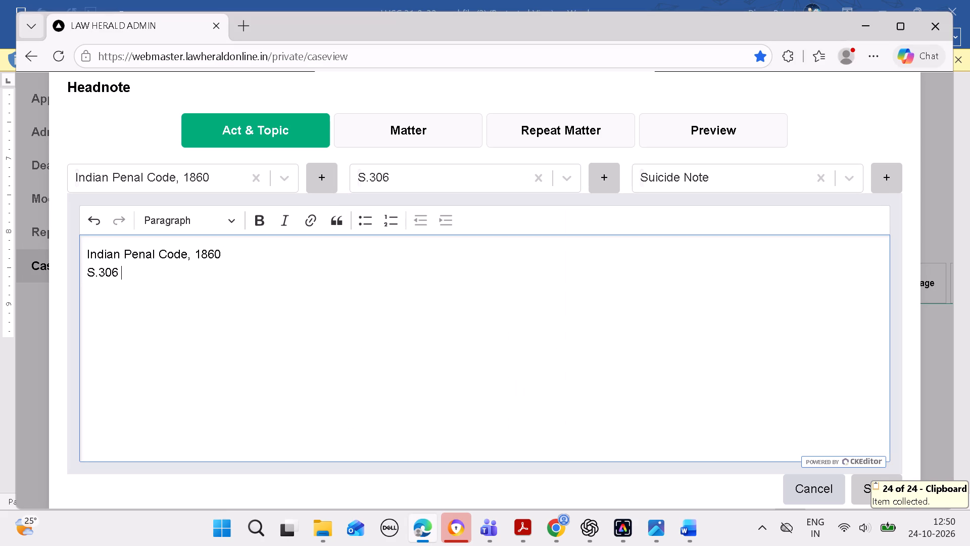
# Copy headnote (D)'s topics from Word and add them as "Abetment to Suicide -- Suicide Note", followed by a space.
pyautogui.click(677, 530)
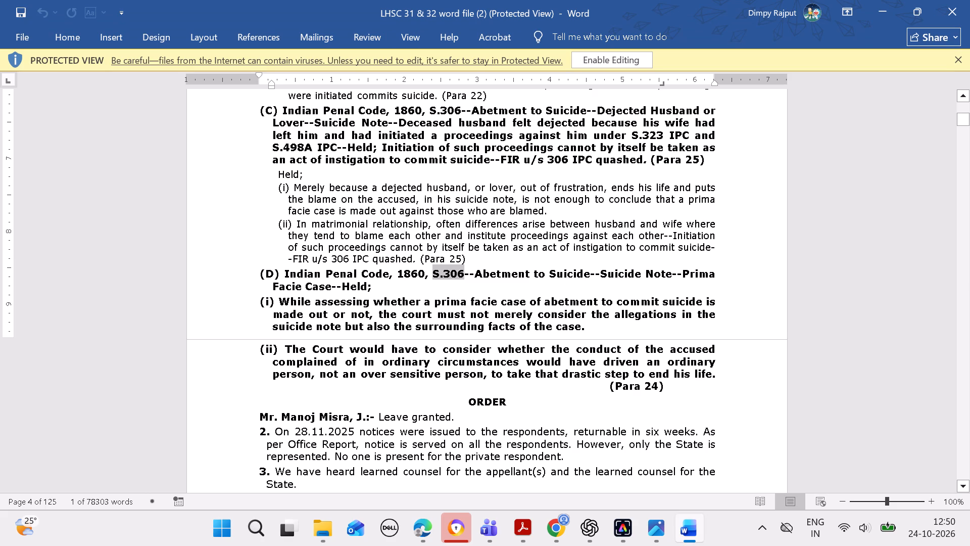
pyautogui.moveTo(476, 269); pyautogui.dragTo(655, 269)
pyautogui.hotkey('ctrl', 'c')
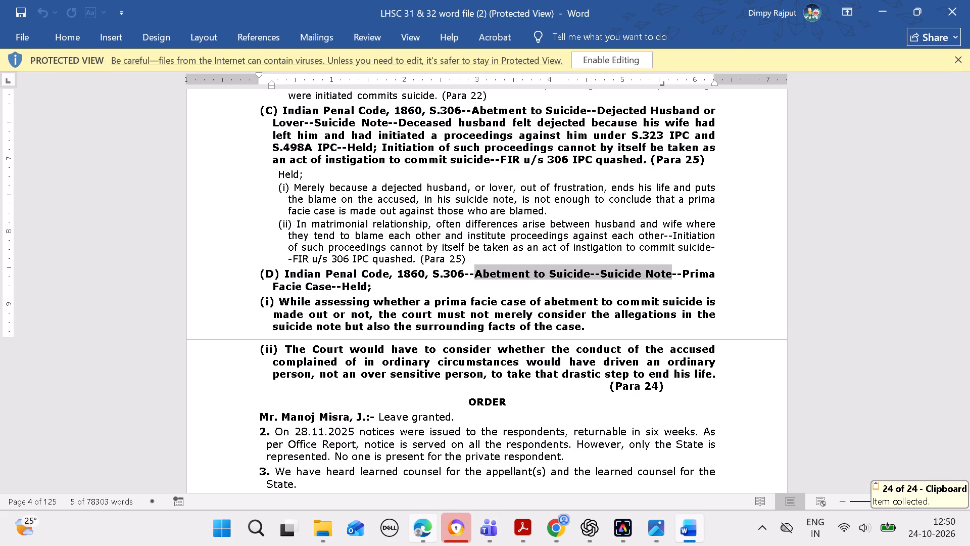
pyautogui.click(427, 531)
pyautogui.click(759, 178)
pyautogui.hotkey('ctrl', 'v')
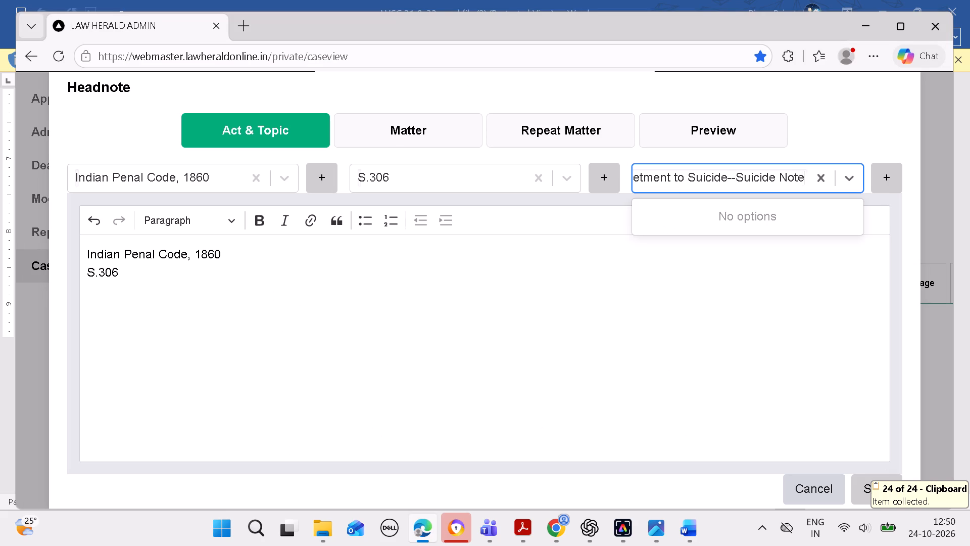
pyautogui.click(730, 181)
pyautogui.click(728, 181)
pyautogui.press('space')
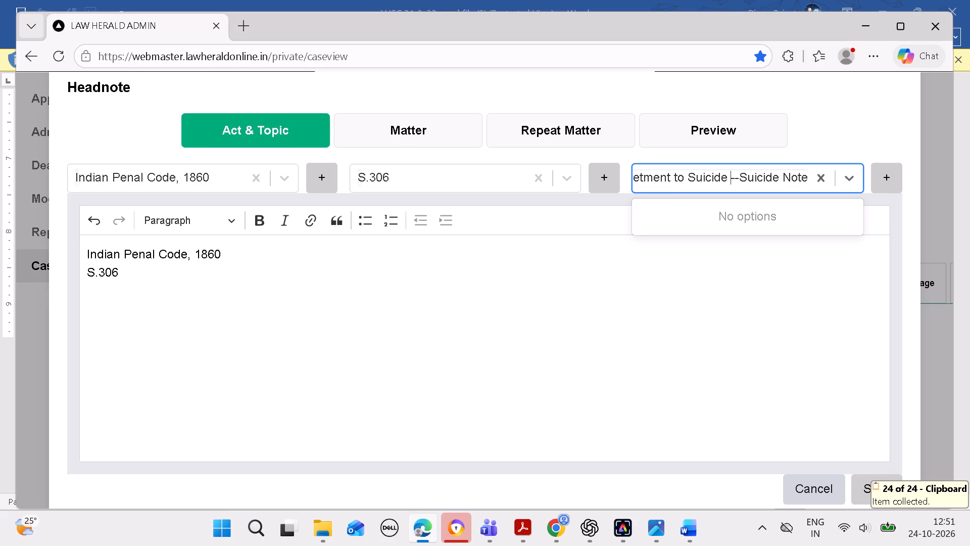
pyautogui.click(742, 177)
pyautogui.press('space')
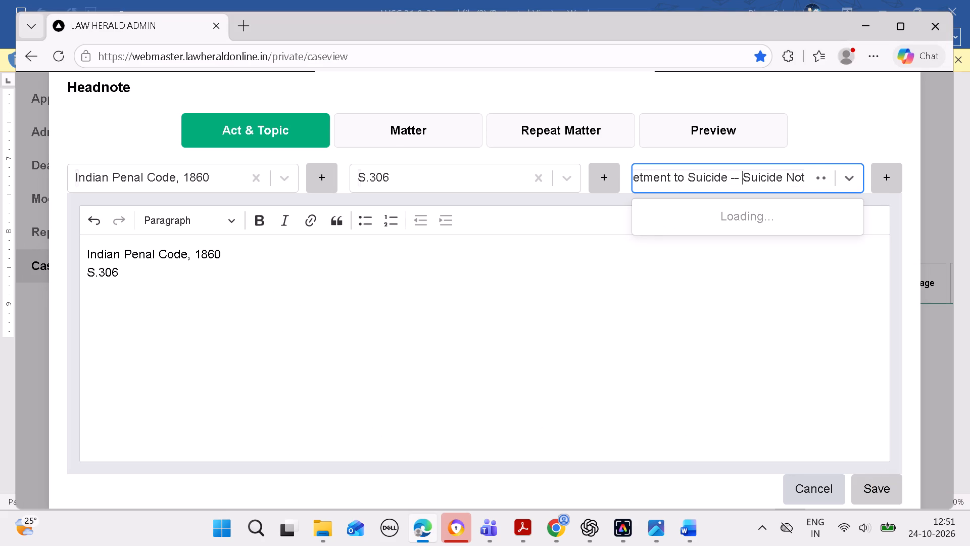
pyautogui.click(822, 228)
pyautogui.click(648, 340)
pyautogui.press('space')
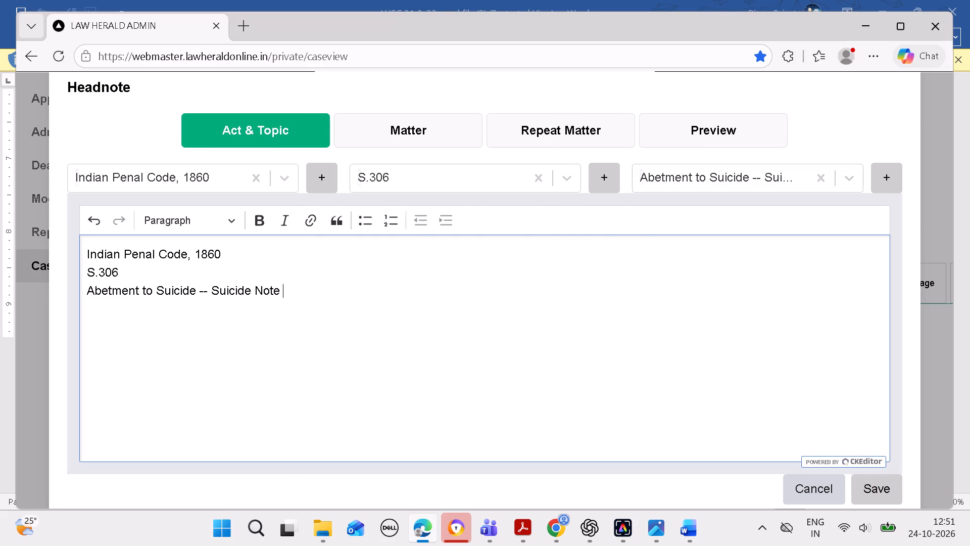
# Copy the topic "Prima Facie Case" of headnote (D) from Word and add it to the new headnote, followed by a space.
pyautogui.click(695, 519)
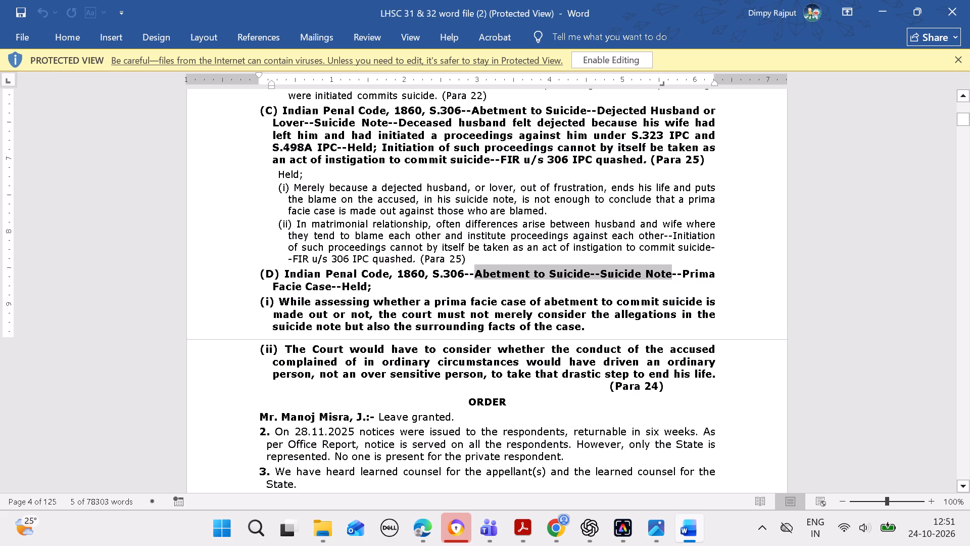
pyautogui.moveTo(682, 266); pyautogui.dragTo(332, 284)
pyautogui.hotkey('ctrl', 'c')
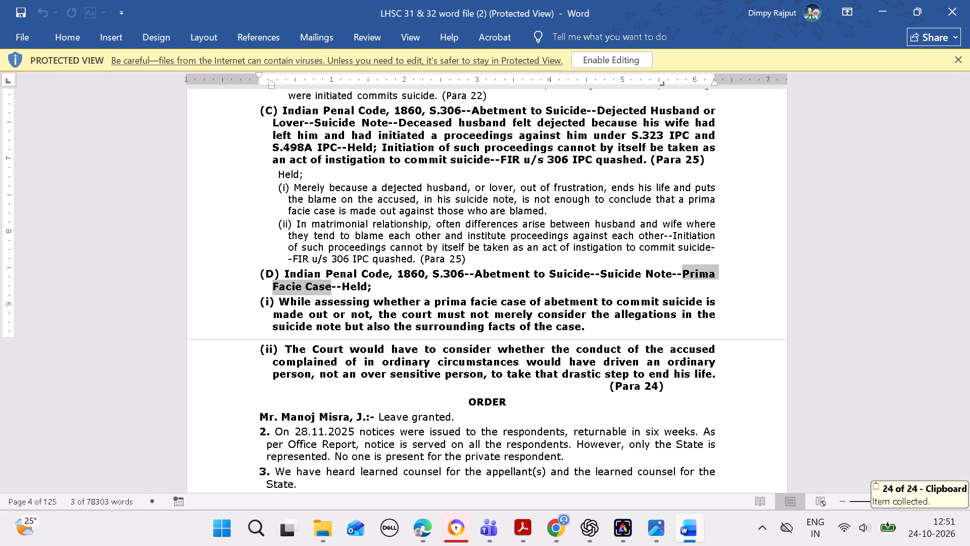
pyautogui.click(437, 524)
pyautogui.click(785, 174)
pyautogui.hotkey('ctrl', 'v')
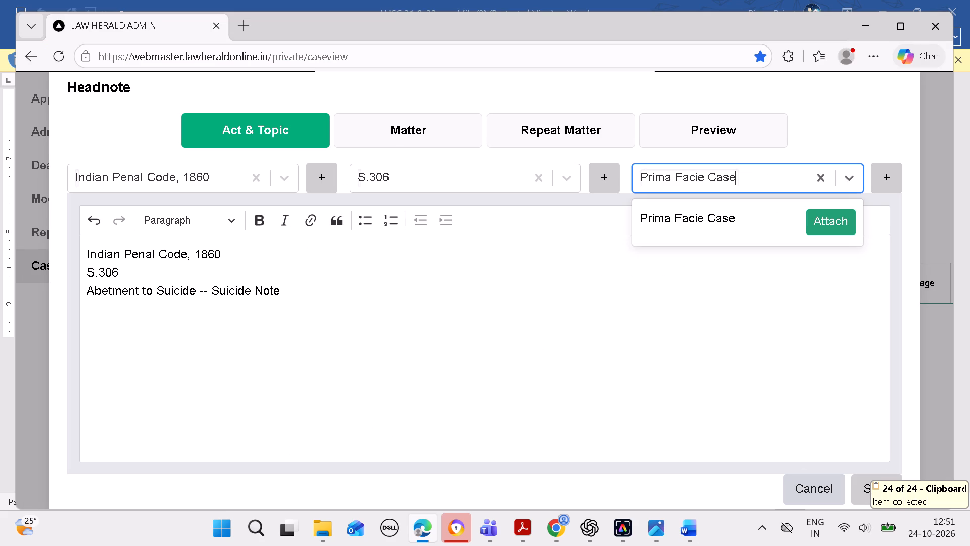
pyautogui.click(832, 223)
pyautogui.click(619, 331)
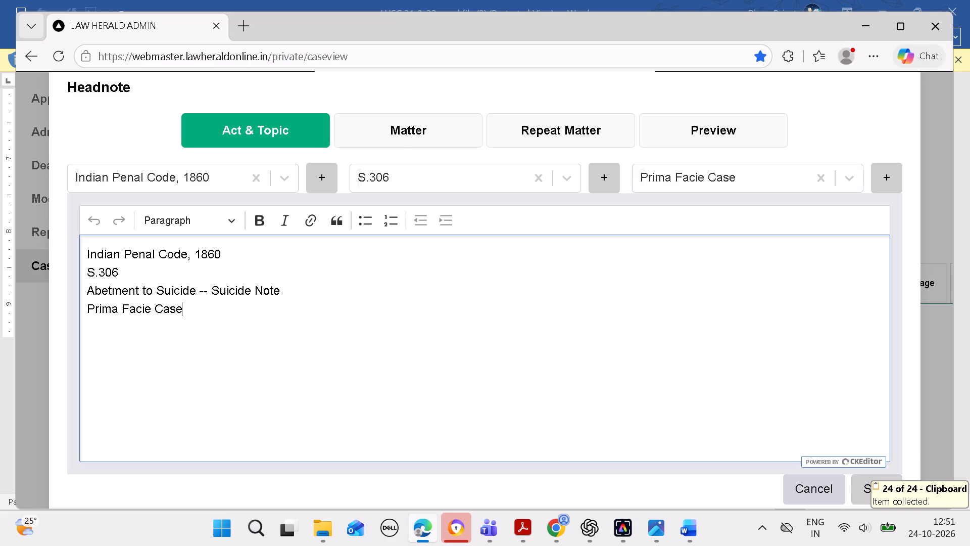
pyautogui.press('space')
# Copy headnote (D)'s text from "Held;" through "(Para 24)" from Word into the headnote's matter and remove its bold formatting.
pyautogui.click(685, 527)
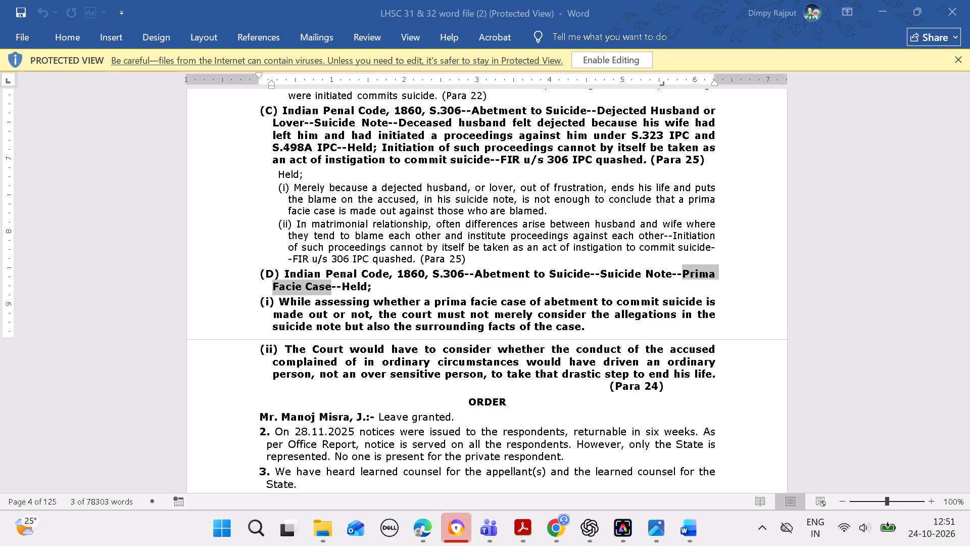
pyautogui.moveTo(343, 286); pyautogui.dragTo(677, 385)
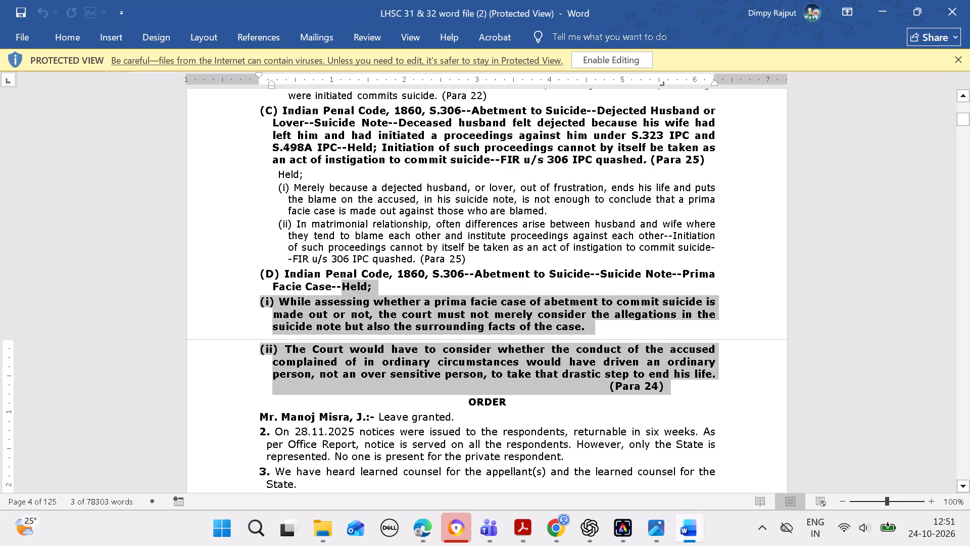
pyautogui.hotkey('ctrl', 'c')
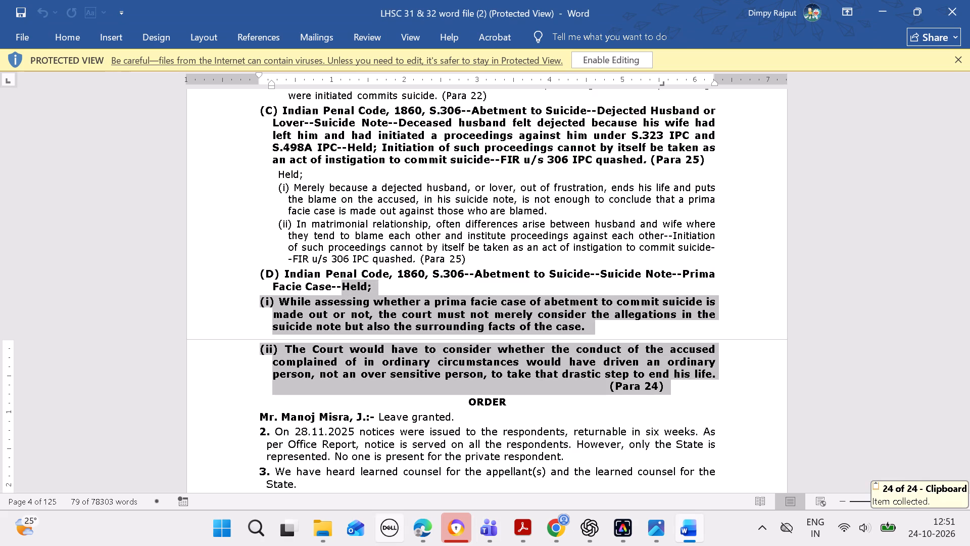
pyautogui.click(426, 524)
pyautogui.click(432, 130)
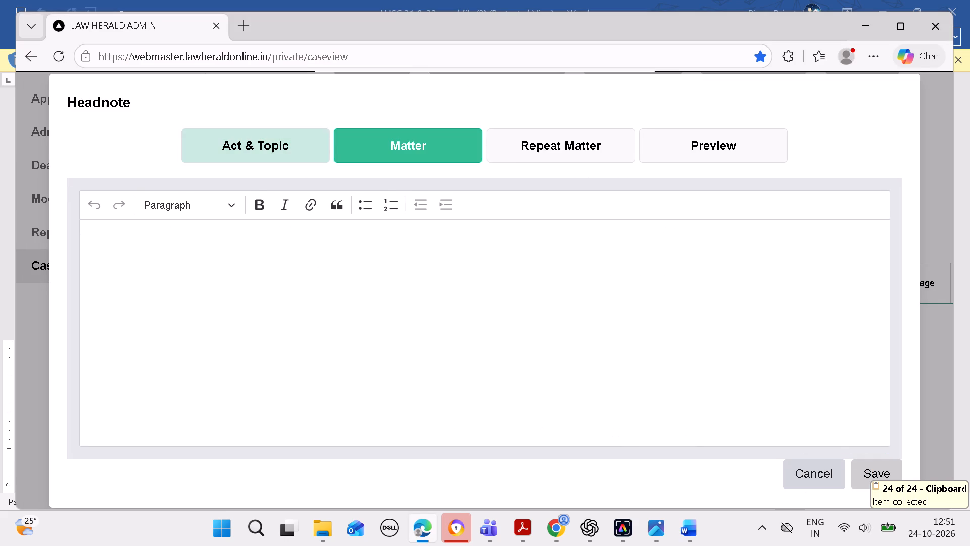
pyautogui.click(451, 264)
pyautogui.hotkey('ctrl', 'v')
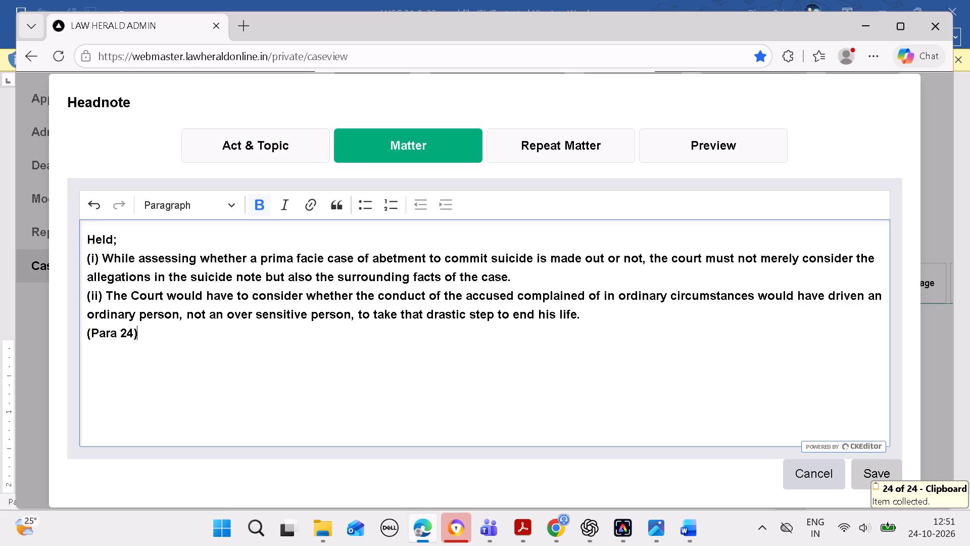
pyautogui.hotkey('ctrl', 'a')
pyautogui.hotkey('ctrl', 'b')
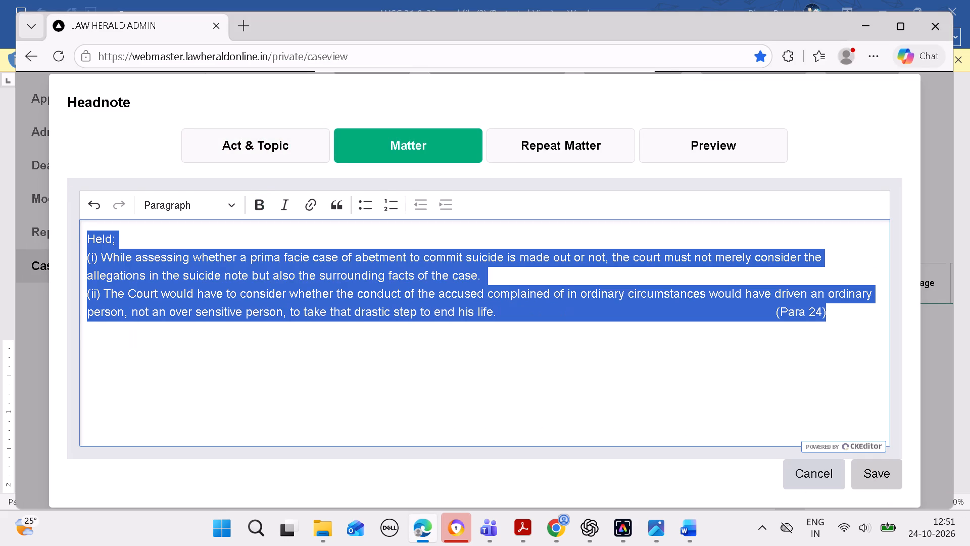
pyautogui.click(588, 379)
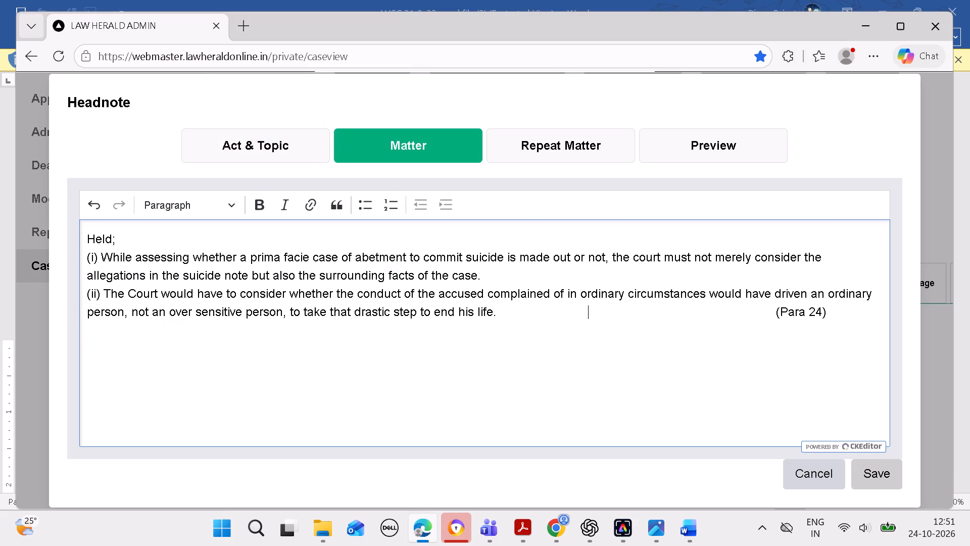
# Reduce the wide gap before "(Para 24)" in the headnote's matter to a single space.
pyautogui.click(776, 315)
pyautogui.press('BackSpace')
pyautogui.press('BackSpace')
pyautogui.press('BackSpace')
pyautogui.press('BackSpace')
pyautogui.press('BackSpace')
pyautogui.press('BackSpace')
pyautogui.press('BackSpace')
pyautogui.press('BackSpace')
pyautogui.press('BackSpace')
pyautogui.press('BackSpace')
pyautogui.press('BackSpace')
pyautogui.press('BackSpace')
pyautogui.press('BackSpace')
pyautogui.press('BackSpace')
pyautogui.press('BackSpace')
pyautogui.press('BackSpace')
pyautogui.press('BackSpace')
pyautogui.press('BackSpace')
pyautogui.press('BackSpace')
pyautogui.press('BackSpace')
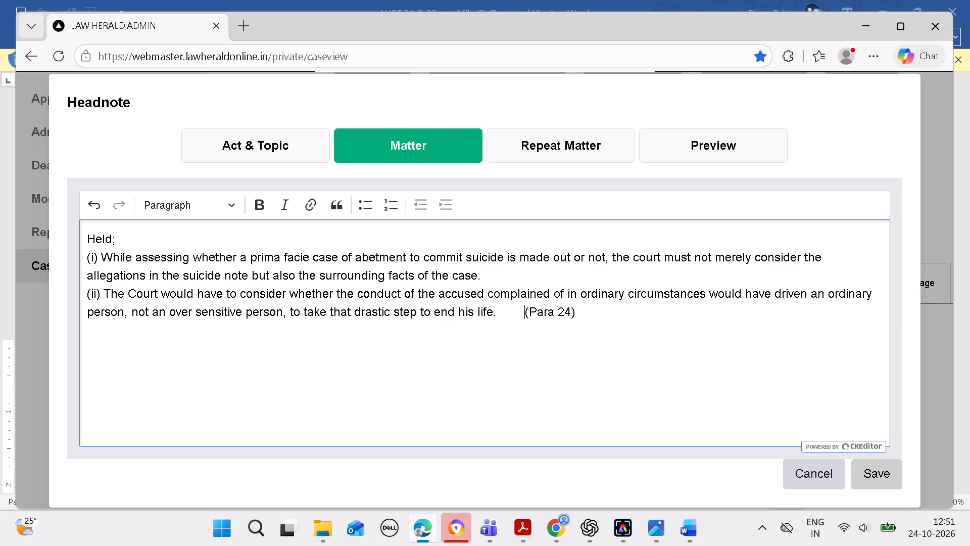
pyautogui.press('BackSpace')
pyautogui.press('BackSpace')
pyautogui.press('BackSpace')
pyautogui.press('BackSpace')
pyautogui.press('BackSpace')
pyautogui.press('BackSpace')
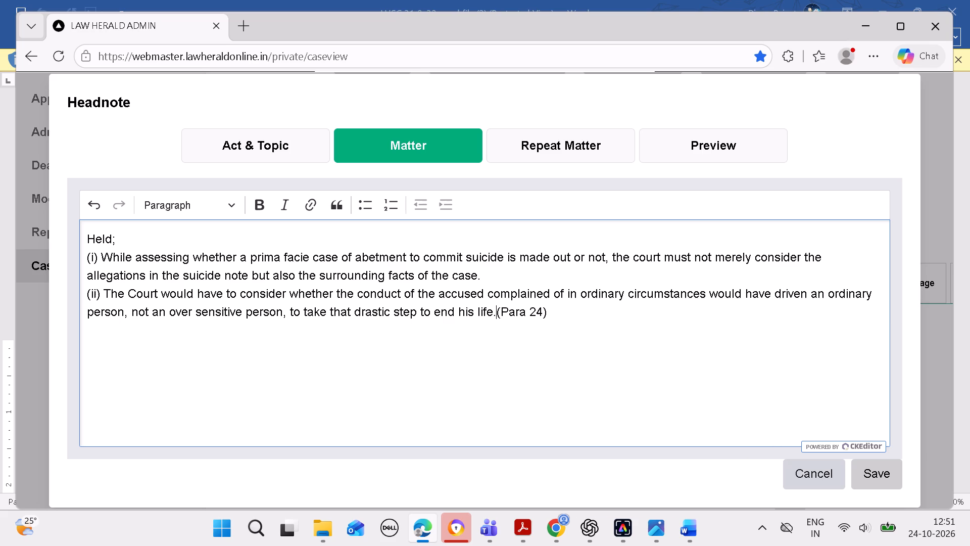
pyautogui.press('space')
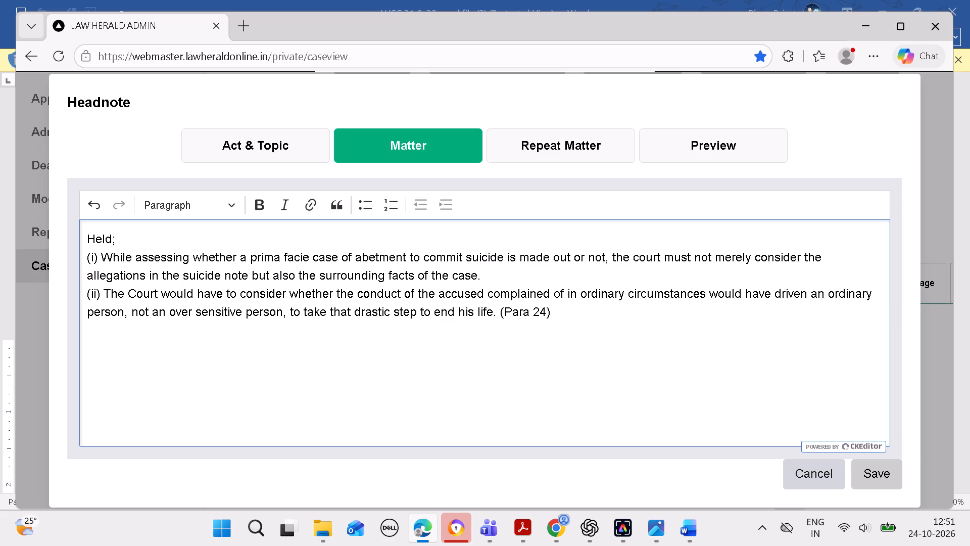
# Join the act and topic lines into "Indian Penal Code, 1860 S.306 -- Abetment to Suicide -- Suicide Note -- Prima Facie Case".
pyautogui.click(234, 149)
pyautogui.click(87, 276)
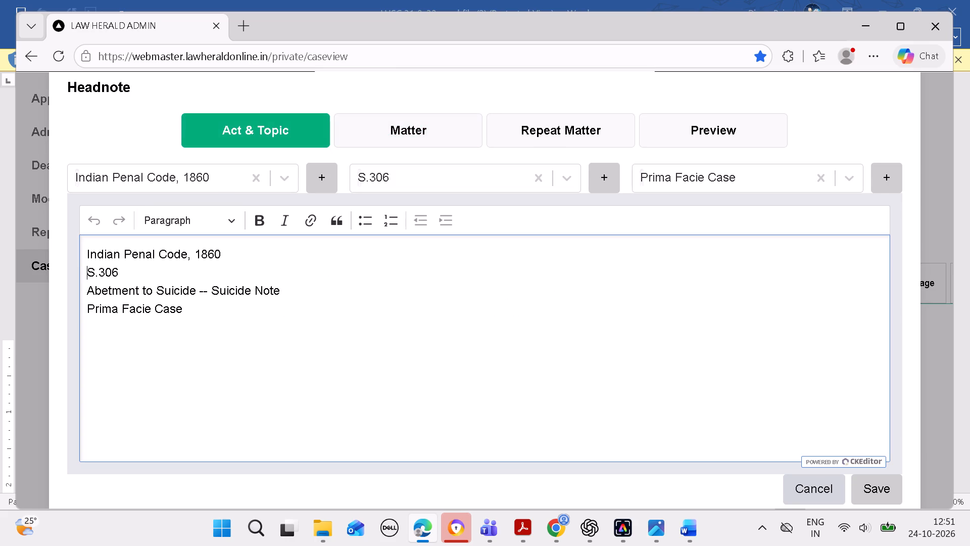
pyautogui.press('BackSpace')
pyautogui.click(80, 275)
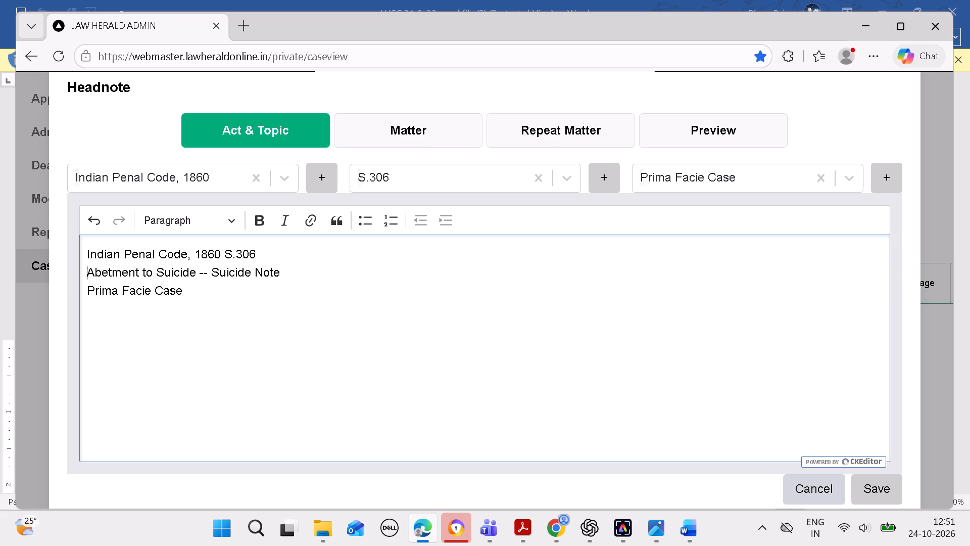
pyautogui.press('BackSpace')
pyautogui.write('--')
pyautogui.press('space')
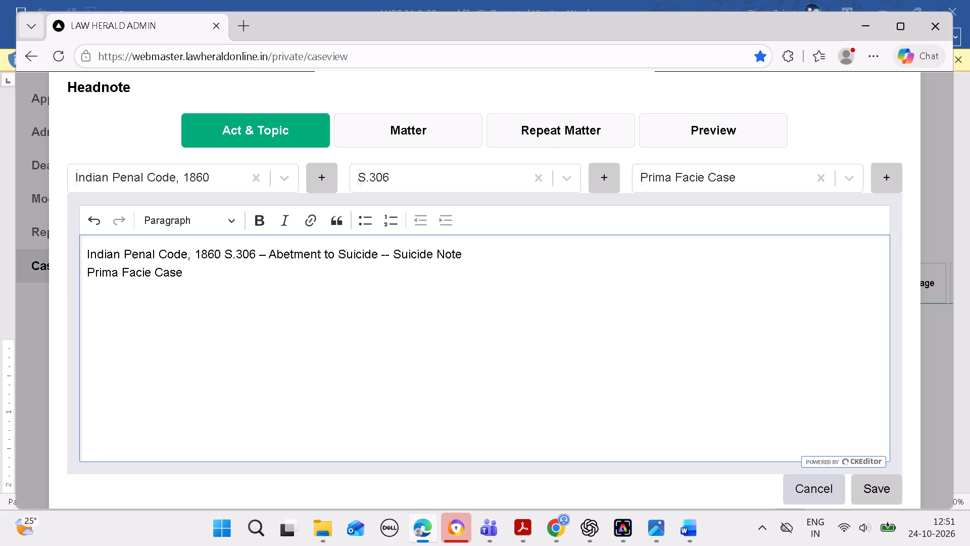
pyautogui.press('BackSpace')
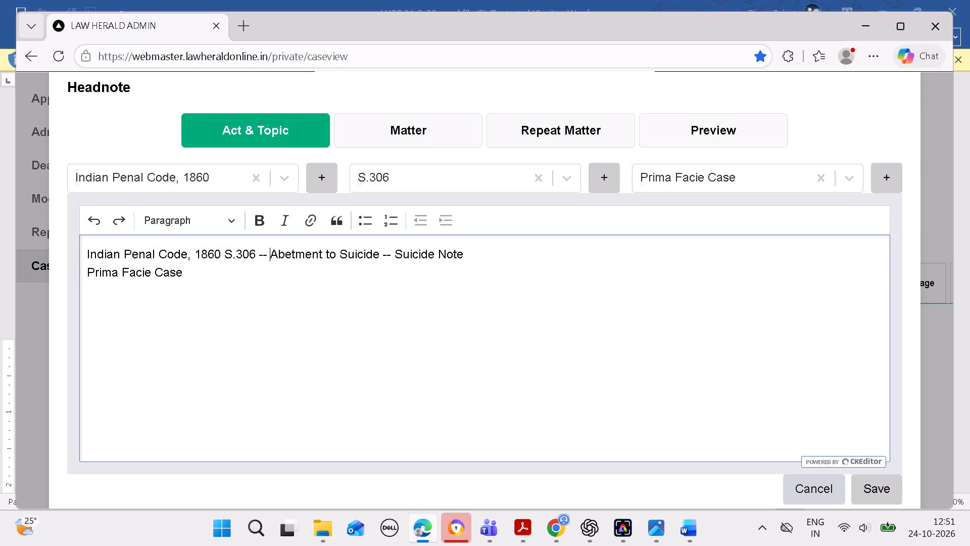
pyautogui.click(85, 290)
pyautogui.press('BackSpace')
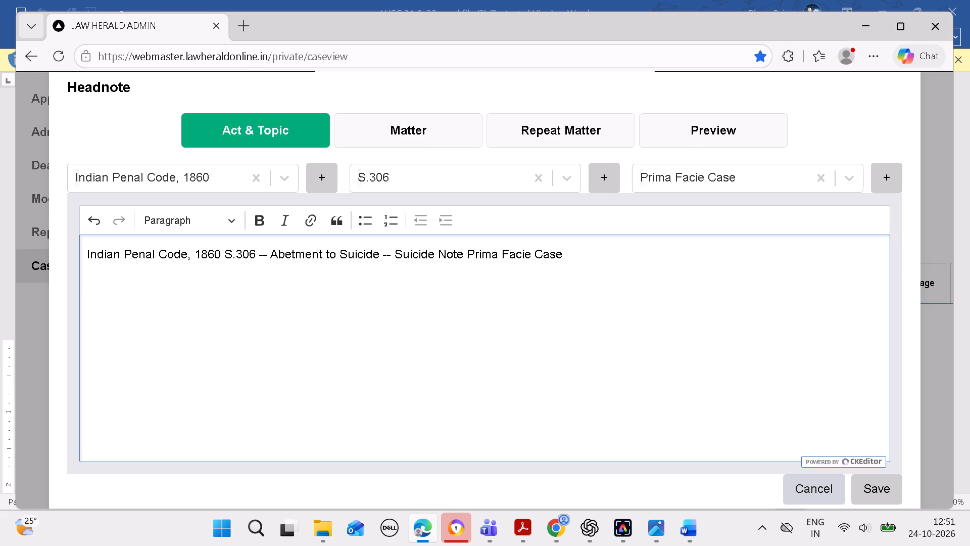
pyautogui.write('--')
pyautogui.press('space')
pyautogui.press('BackSpace')
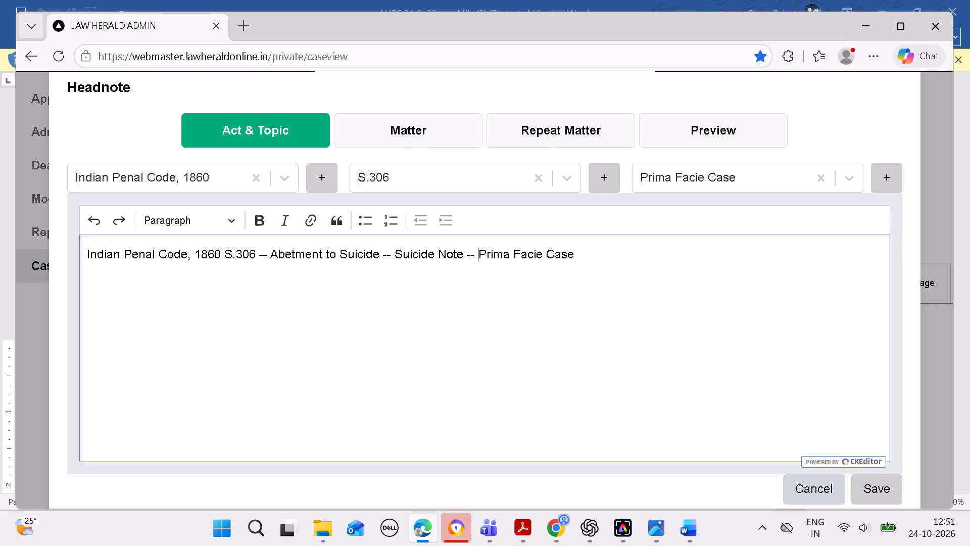
# Enter "-" as the new headnote's repeat matter and save the headnote.
pyautogui.click(418, 132)
pyautogui.click(546, 146)
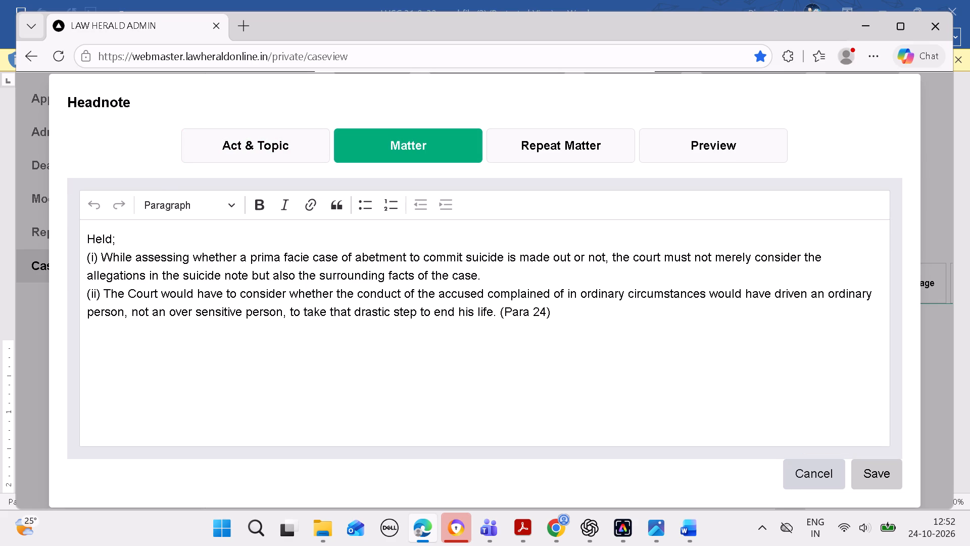
pyautogui.click(548, 225)
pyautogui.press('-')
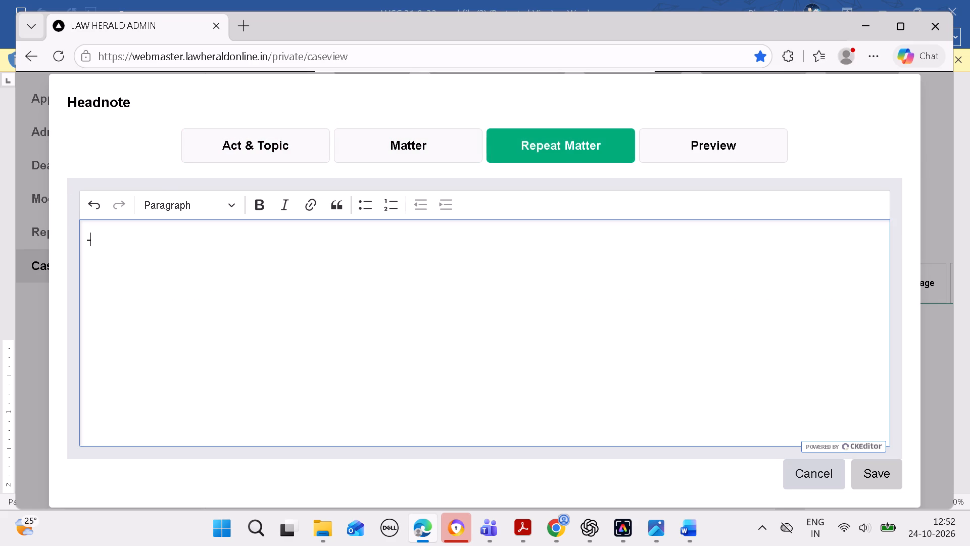
pyautogui.click(876, 480)
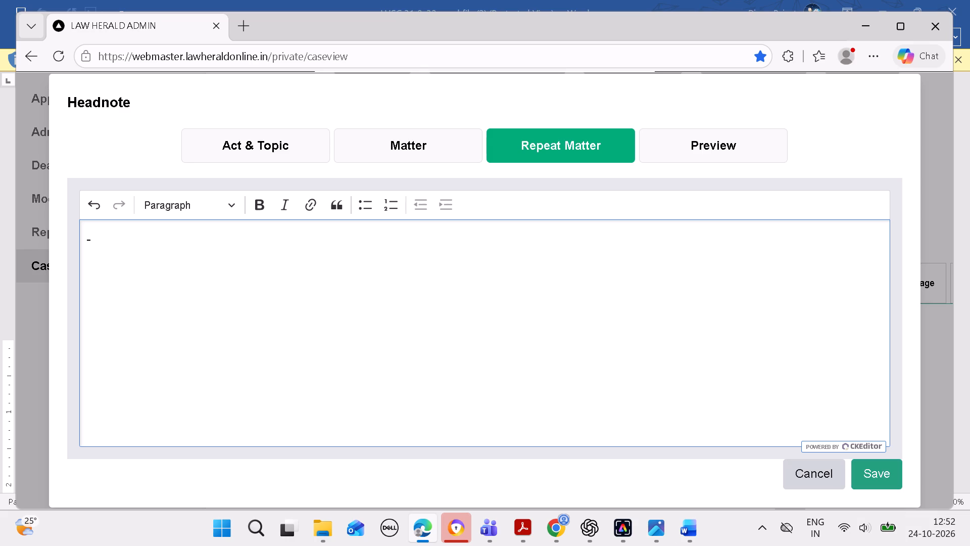
pyautogui.click(631, 165)
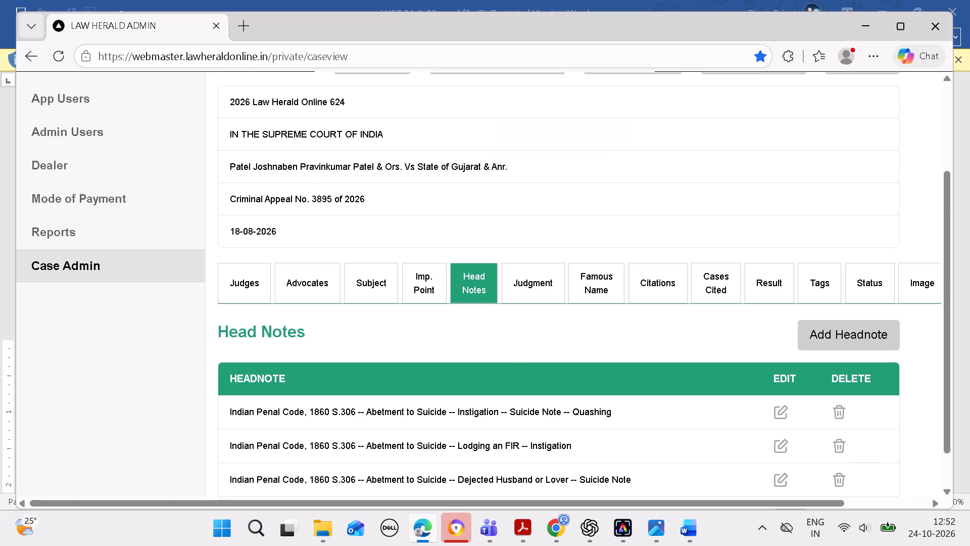
# Switch to Word, copy the judgment text from the "ORDER" heading through the dashed line after paragraph 30, and return to Law Herald Admin.
pyautogui.scroll(-3, 600, 340)
pyautogui.scroll(-1, 572, 407)
pyautogui.click(693, 525)
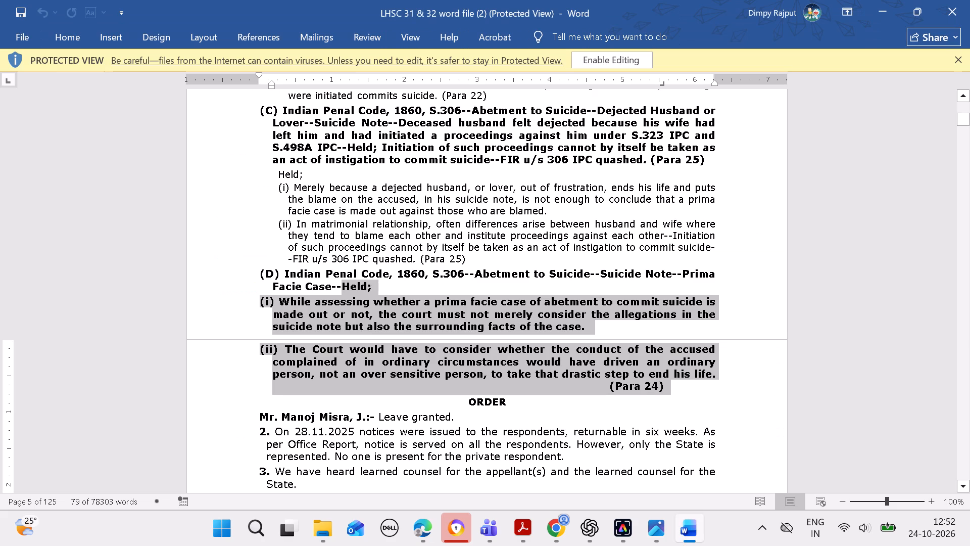
pyautogui.moveTo(469, 401); pyautogui.dragTo(567, 482)
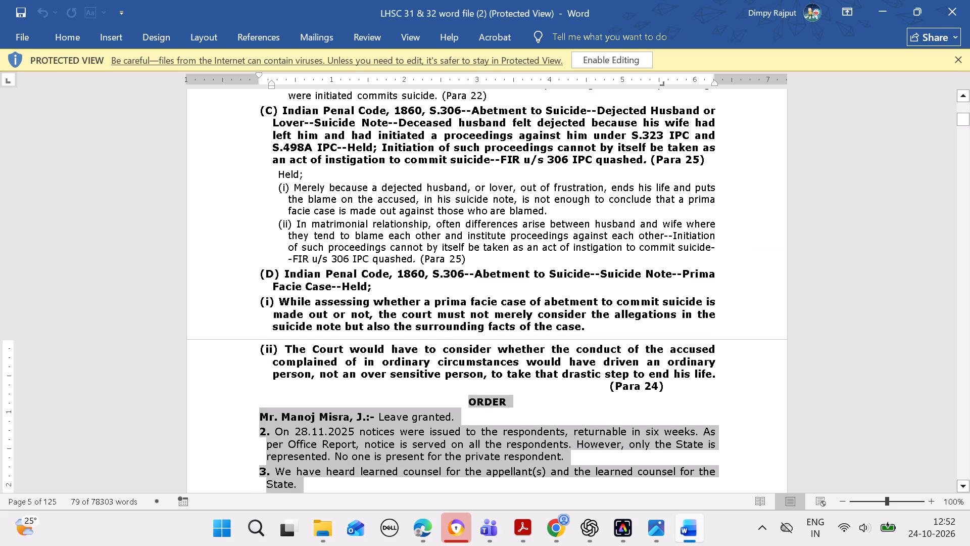
pyautogui.moveTo(567, 482); pyautogui.dragTo(584, 491)
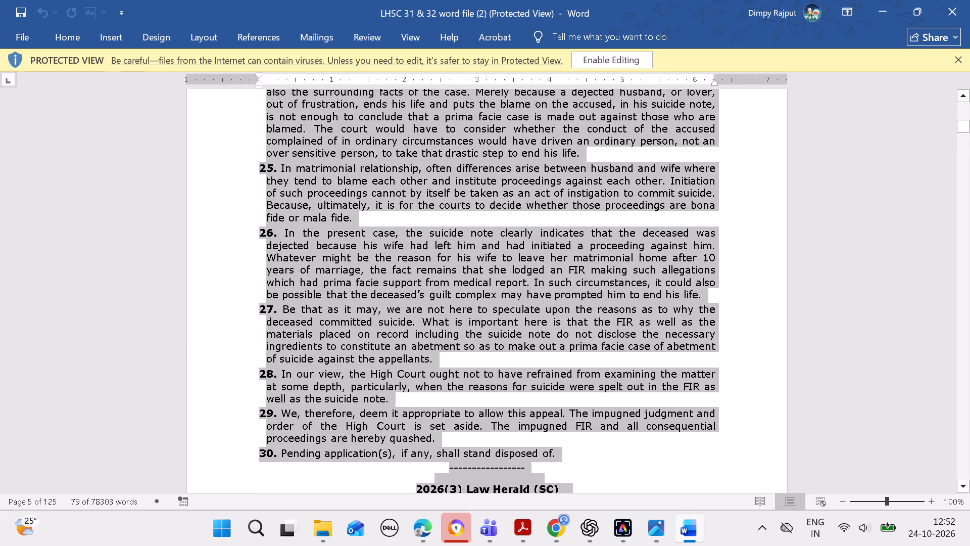
pyautogui.moveTo(584, 491); pyautogui.dragTo(568, 399)
pyautogui.click(572, 407)
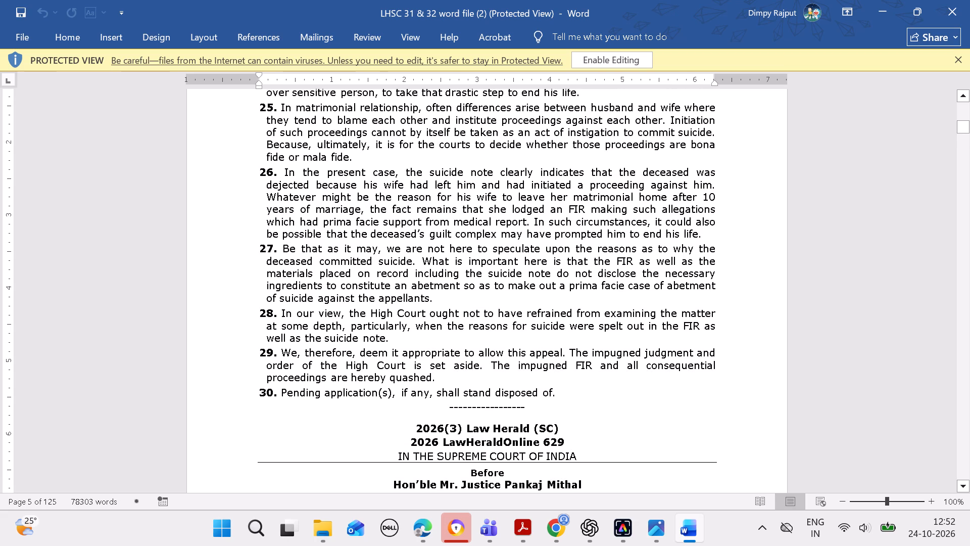
pyautogui.moveTo(561, 403); pyautogui.dragTo(470, 267)
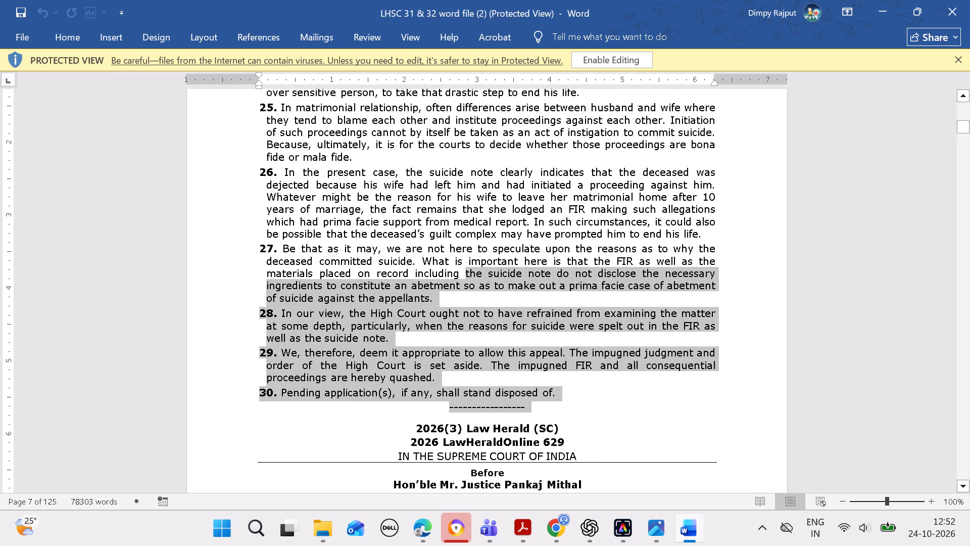
pyautogui.moveTo(470, 267); pyautogui.dragTo(386, 78)
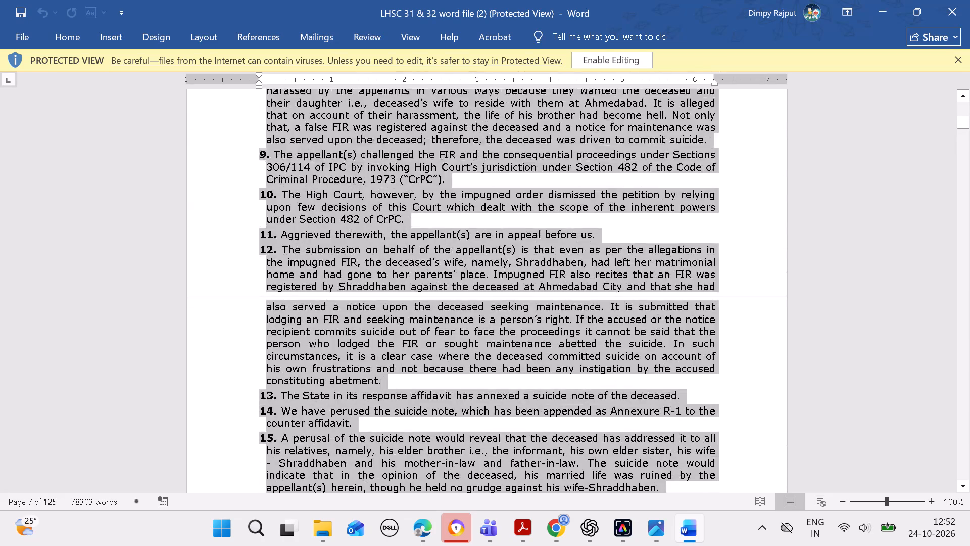
pyautogui.moveTo(386, 78); pyautogui.dragTo(385, 78)
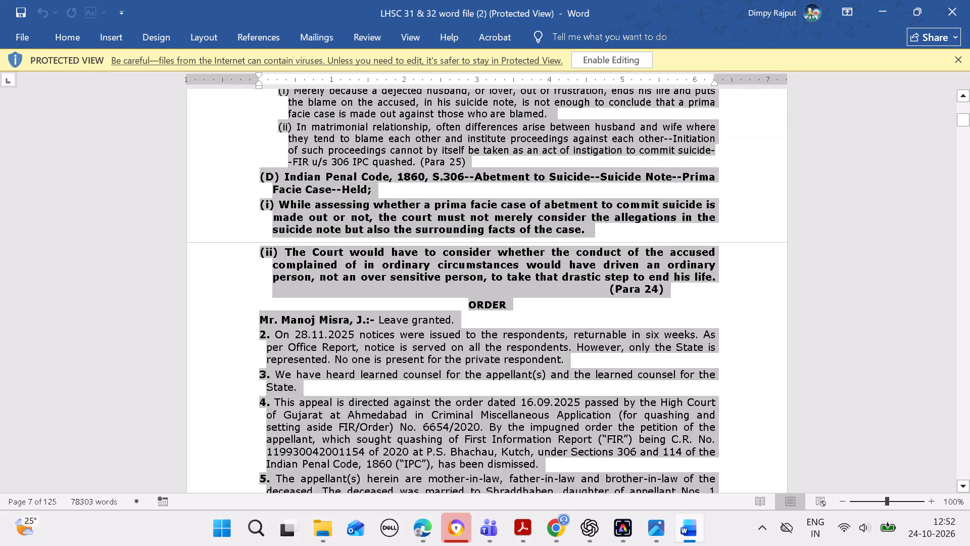
pyautogui.moveTo(385, 78); pyautogui.dragTo(335, 437)
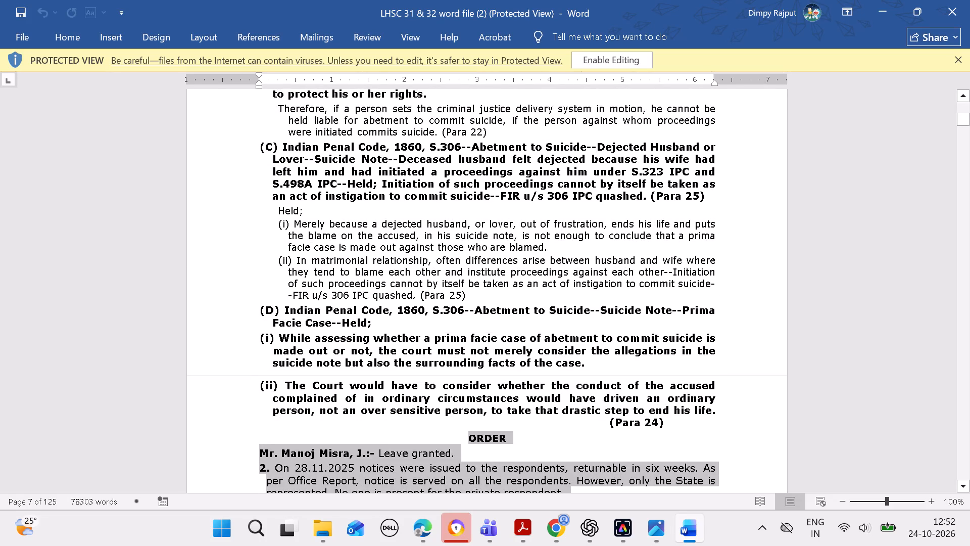
pyautogui.moveTo(335, 437); pyautogui.dragTo(332, 438)
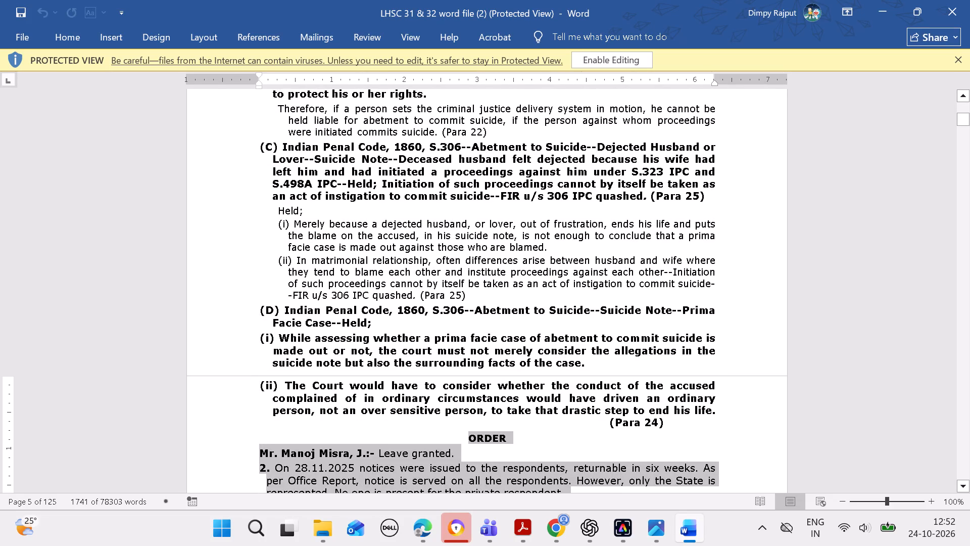
pyautogui.hotkey('ctrl', 'c')
pyautogui.click(426, 533)
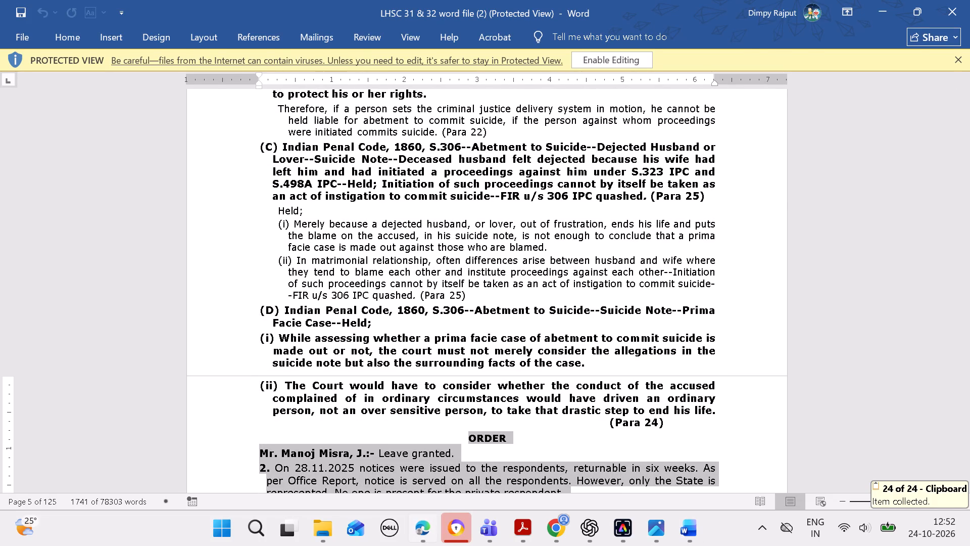
# Paste the full order text copied from Word into the case's judgment.
pyautogui.scroll(-3, 525, 254)
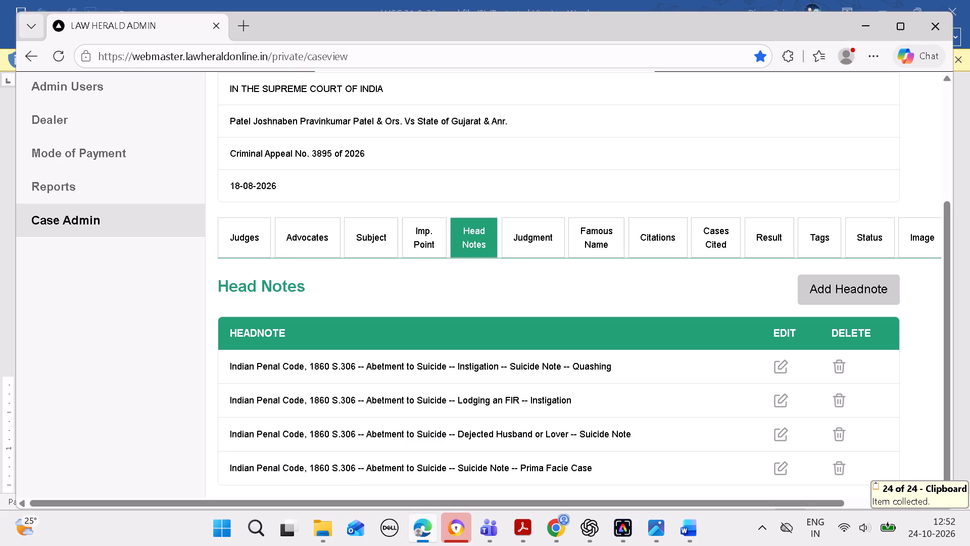
pyautogui.click(535, 243)
pyautogui.click(496, 350)
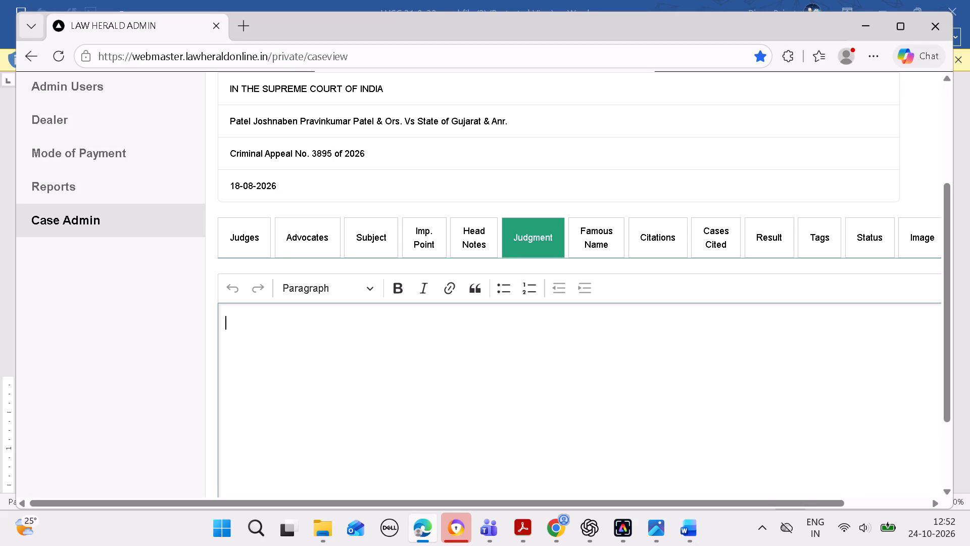
pyautogui.hotkey('ctrl', 'v')
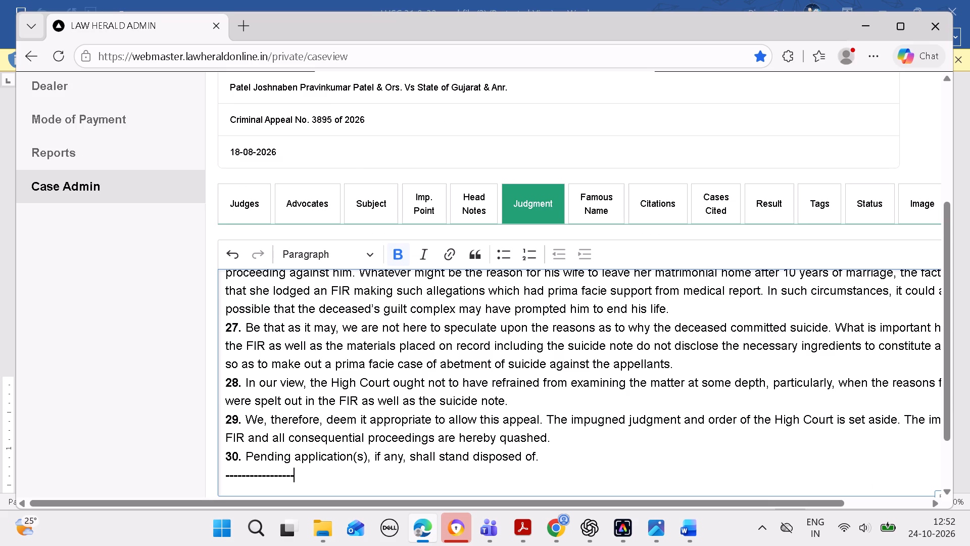
# Extend the dashed line at the end of the judgment by seven dashes and remove the line's bold formatting.
pyautogui.write('--')
pyautogui.press('-')
pyautogui.press('-')
pyautogui.press('-')
pyautogui.press('-')
pyautogui.press('-')
pyautogui.moveTo(341, 473); pyautogui.dragTo(334, 470)
pyautogui.moveTo(334, 470); pyautogui.dragTo(219, 471)
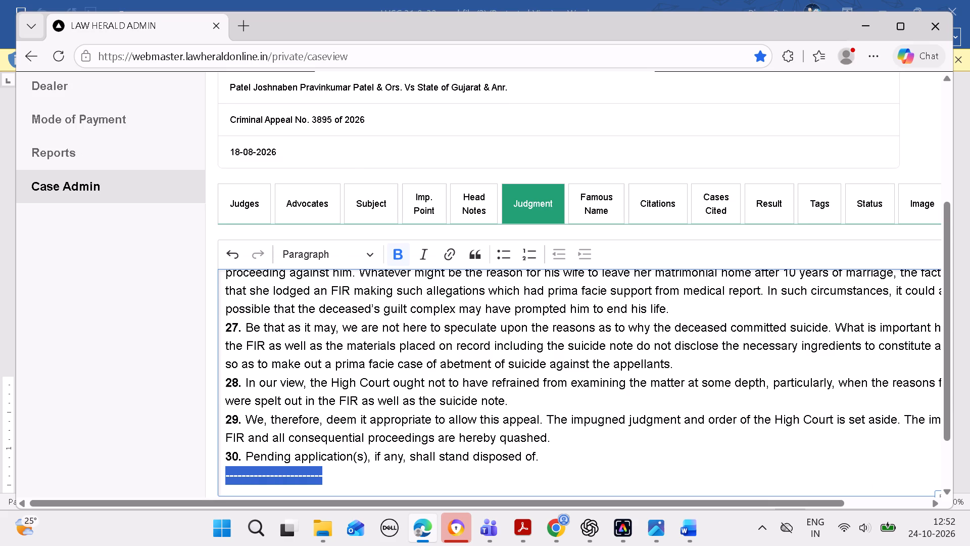
pyautogui.hotkey('ctrl', 'b')
pyautogui.click(424, 479)
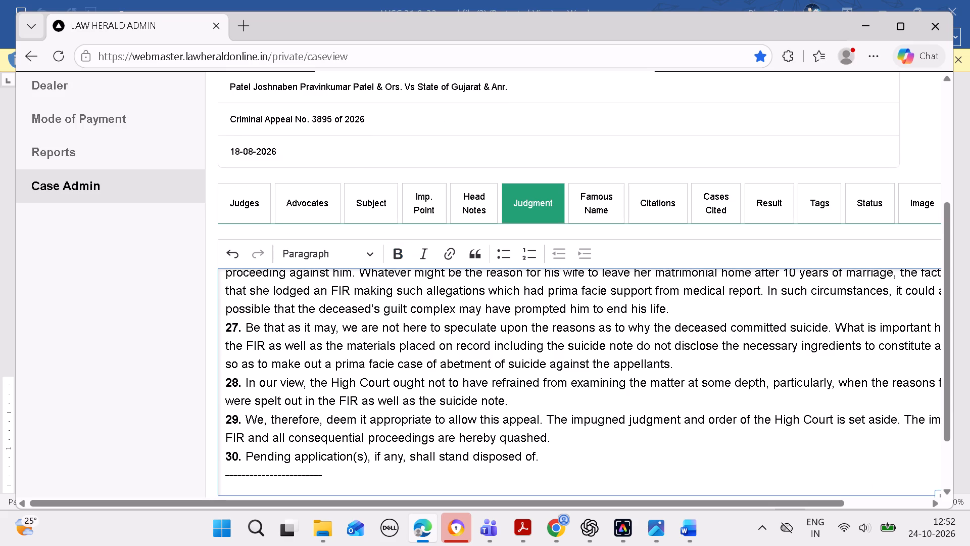
# Check the beginning and end of the pasted judgment and save it to the case.
pyautogui.scroll(-3, 751, 435)
pyautogui.scroll(2, 747, 419)
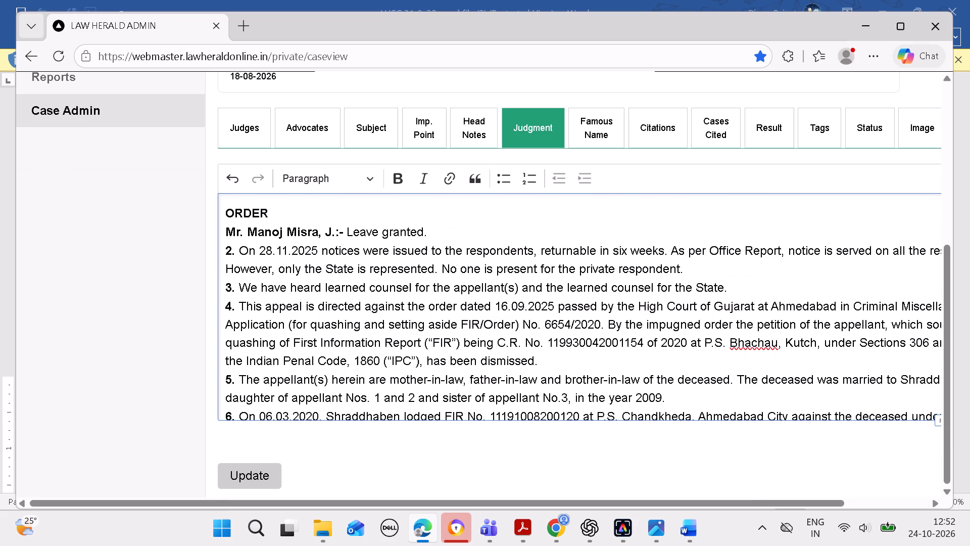
pyautogui.scroll(-4, 740, 398)
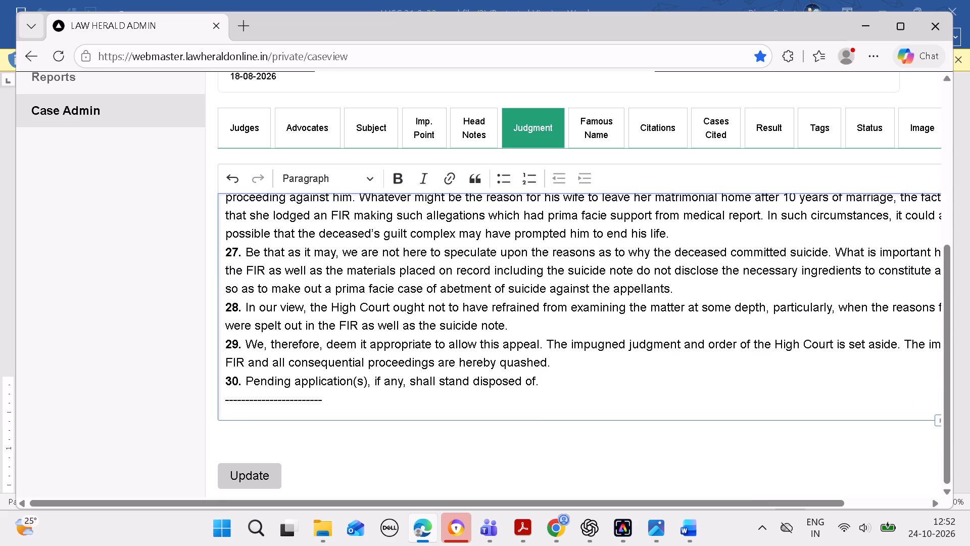
pyautogui.click(269, 470)
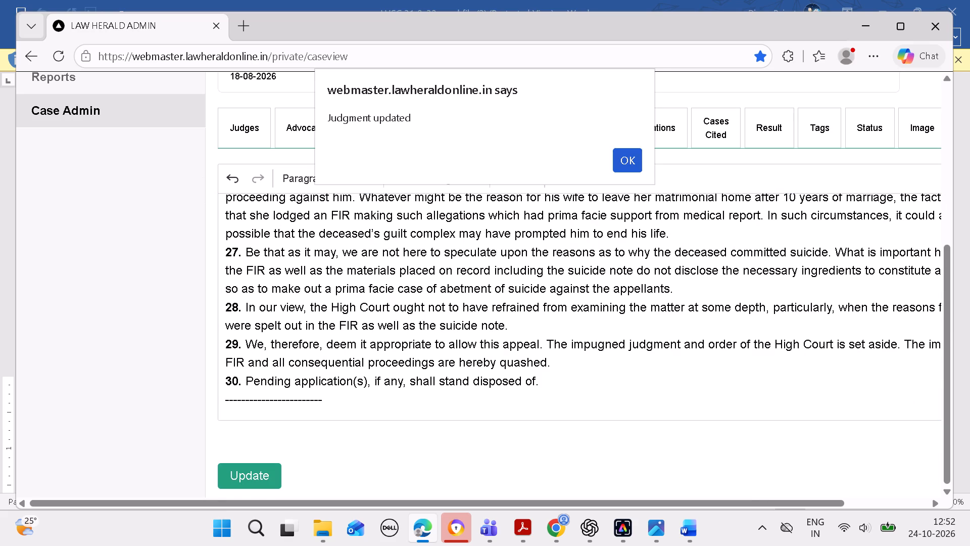
pyautogui.click(629, 160)
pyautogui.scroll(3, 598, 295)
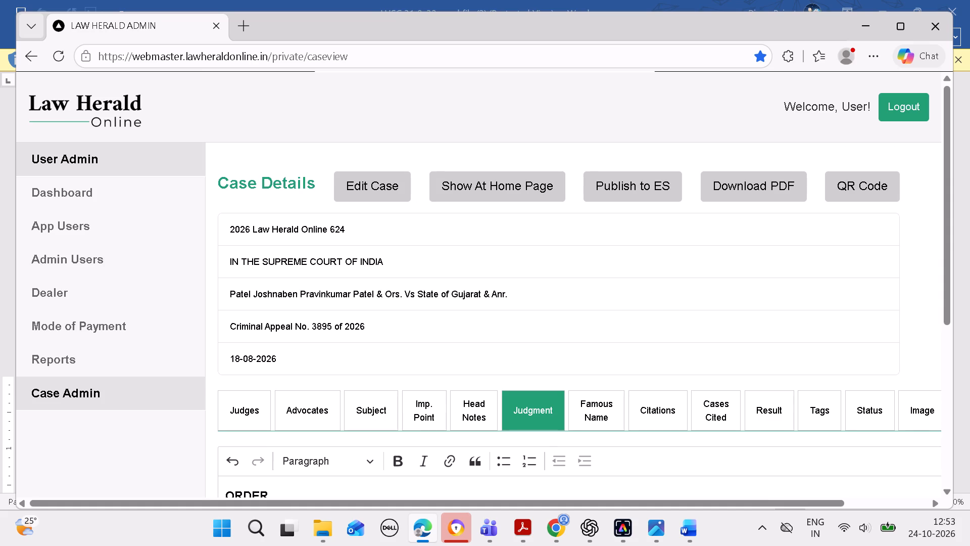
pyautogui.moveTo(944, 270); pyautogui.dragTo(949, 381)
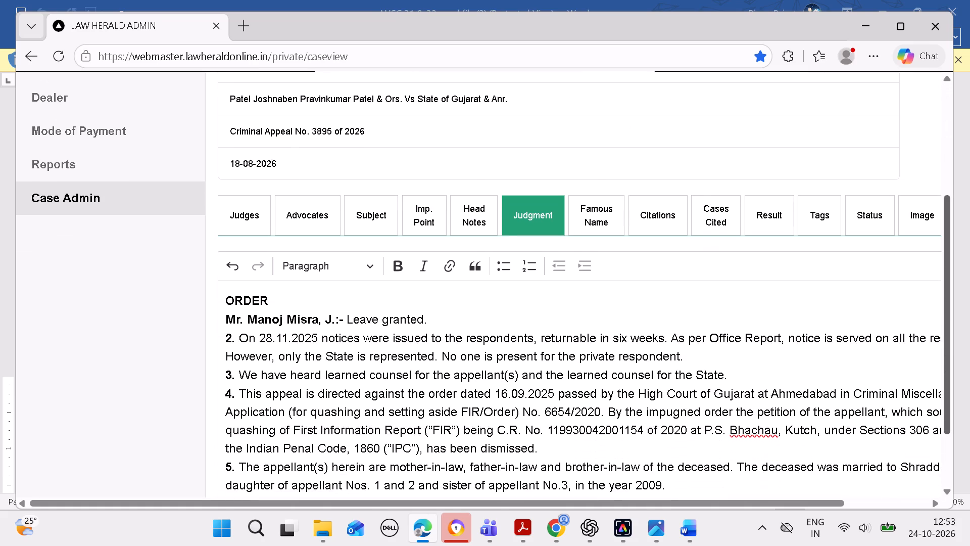
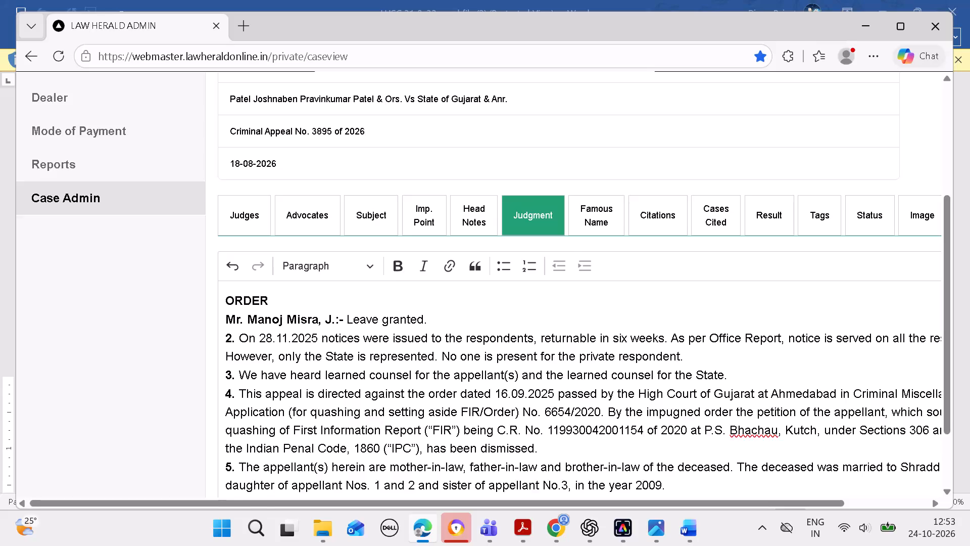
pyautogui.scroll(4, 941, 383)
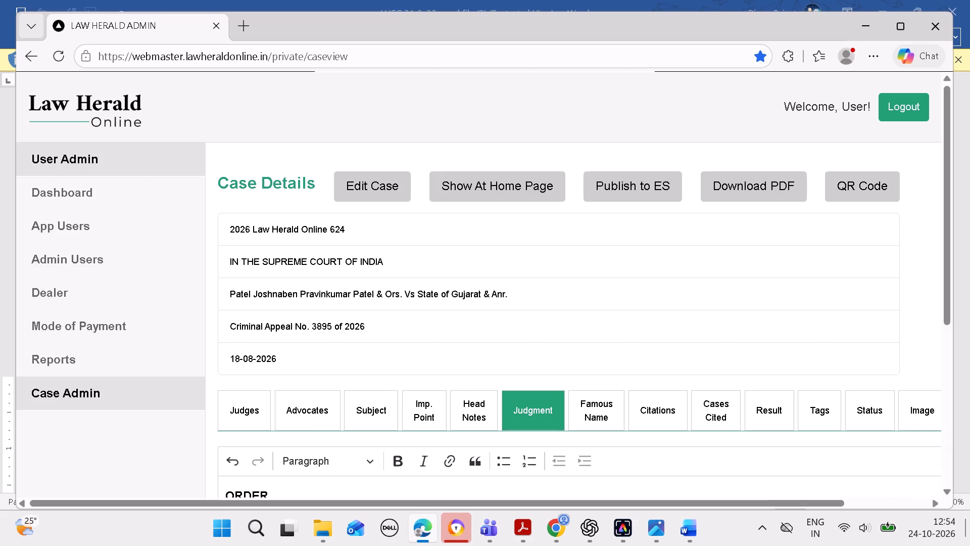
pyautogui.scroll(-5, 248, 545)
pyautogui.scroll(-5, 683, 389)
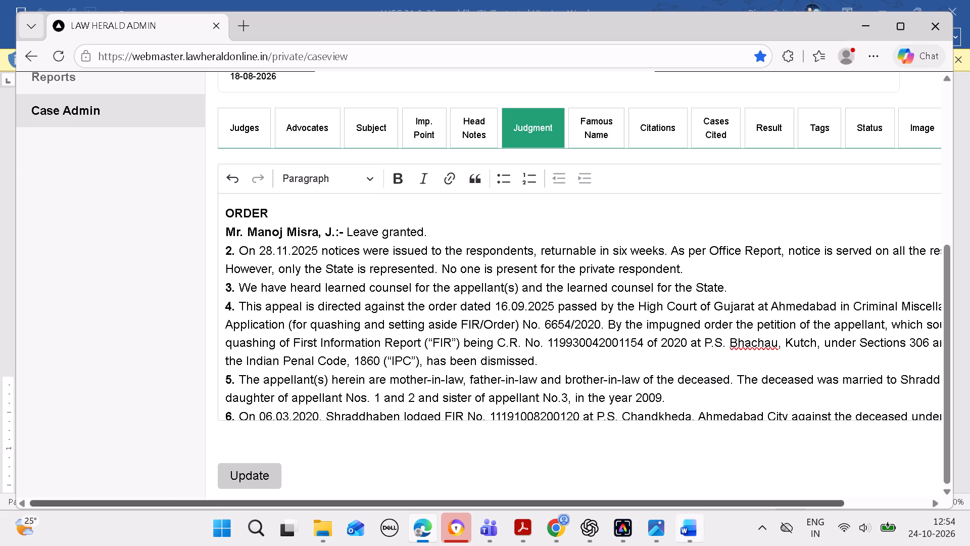
# Switch to Word and copy the civil appeal number "8163 of 2026" from the heading of the next case, 2026 LawHeraldOnline 629.
pyautogui.click(692, 523)
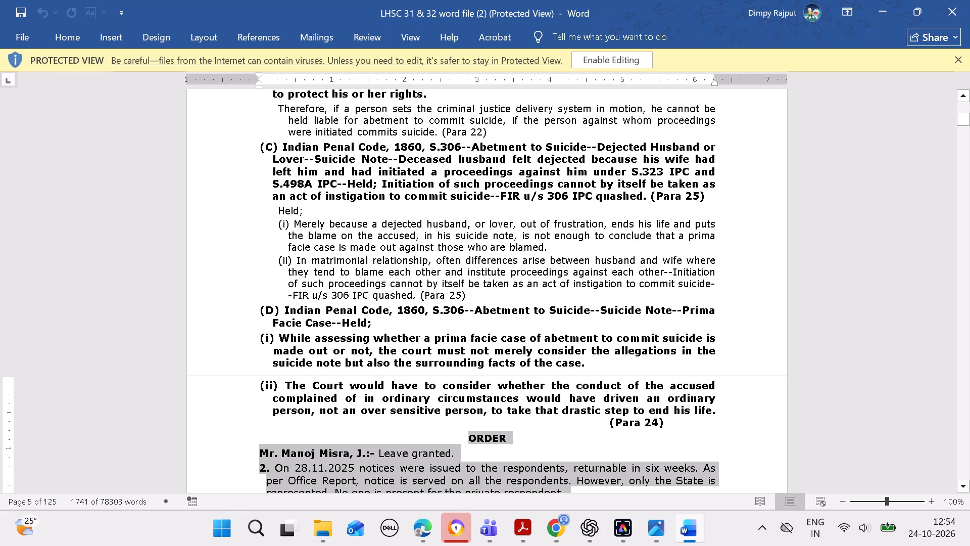
pyautogui.press('Down')
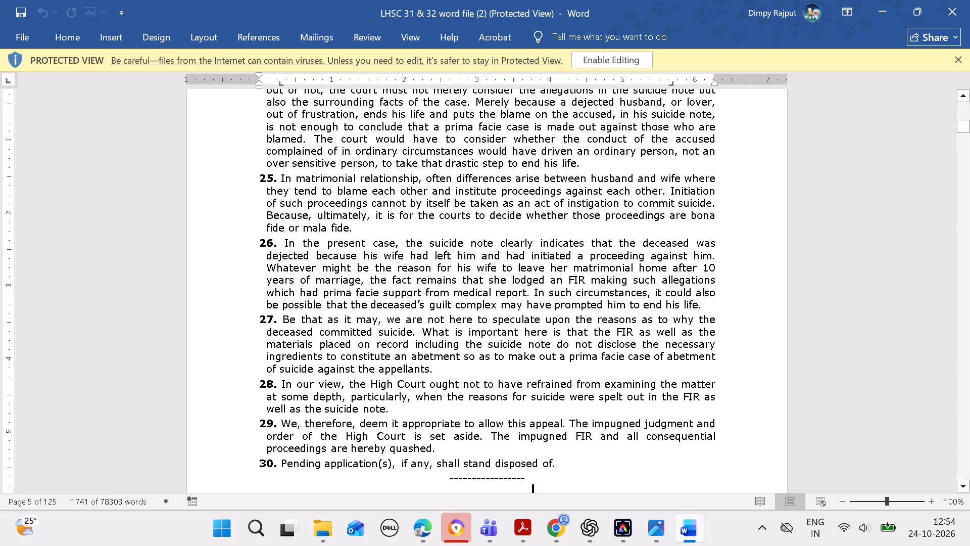
pyautogui.press('Down')
pyautogui.press('Down')
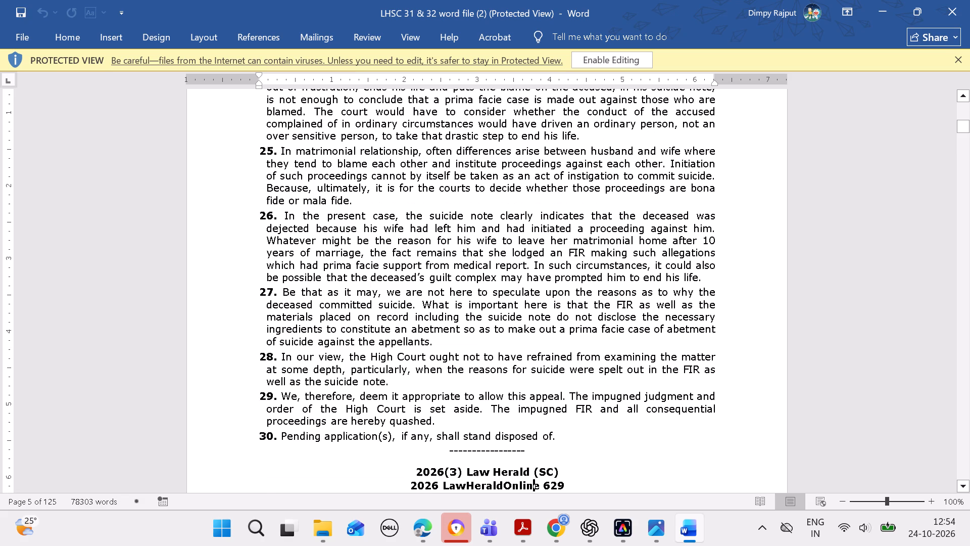
pyautogui.press('Down')
pyautogui.press('Down')
pyautogui.press('Down')
pyautogui.press('Down')
pyautogui.press('Down')
pyautogui.press('Down')
pyautogui.press('Down')
pyautogui.press('Down')
pyautogui.press('Down')
pyautogui.press('Down')
pyautogui.press('Down')
pyautogui.press('Down')
pyautogui.press('Down')
pyautogui.press('Down')
pyautogui.press('Down')
pyautogui.press('Down')
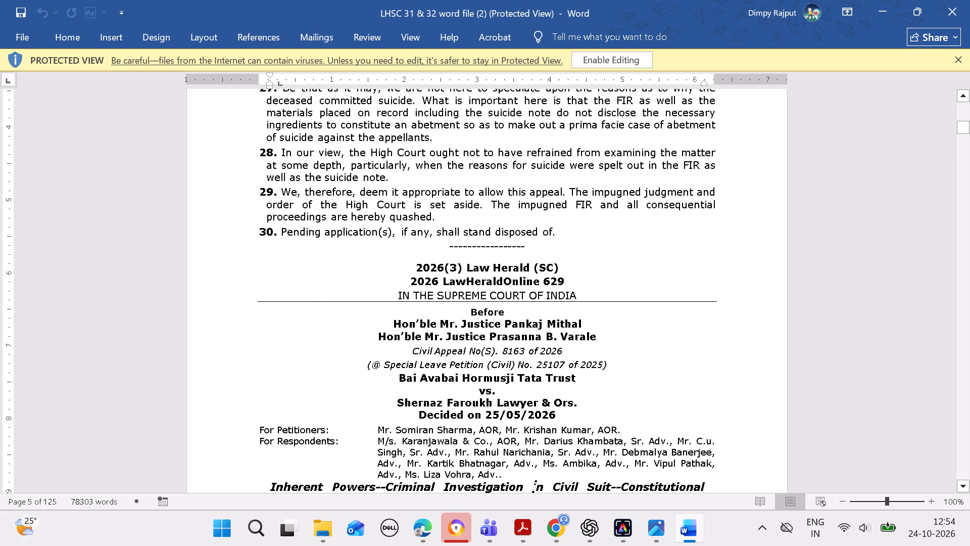
pyautogui.press('Down')
pyautogui.press('Down')
pyautogui.press('Down')
pyautogui.press('Down')
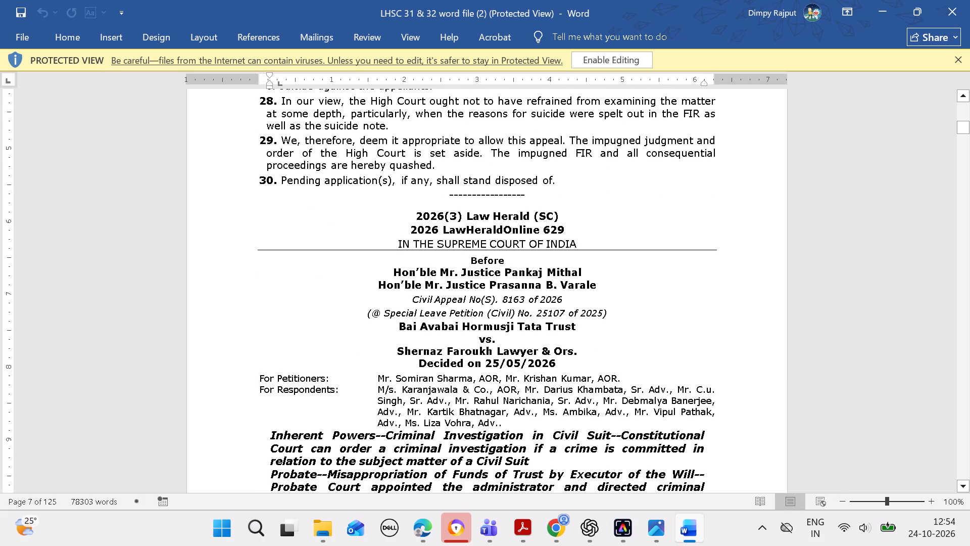
pyautogui.moveTo(510, 298); pyautogui.dragTo(530, 301)
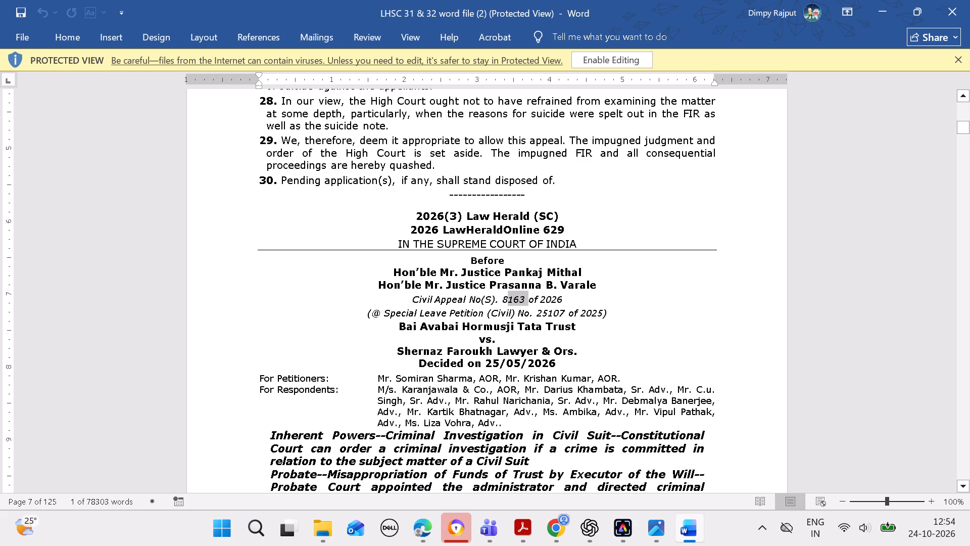
pyautogui.click(632, 305)
pyautogui.moveTo(505, 294); pyautogui.dragTo(556, 301)
pyautogui.hotkey('ctrl', 'c')
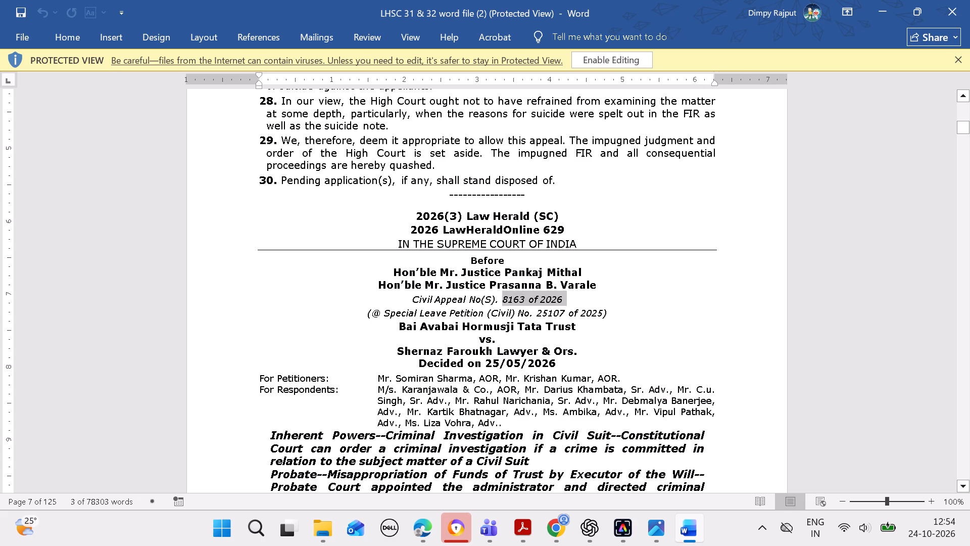
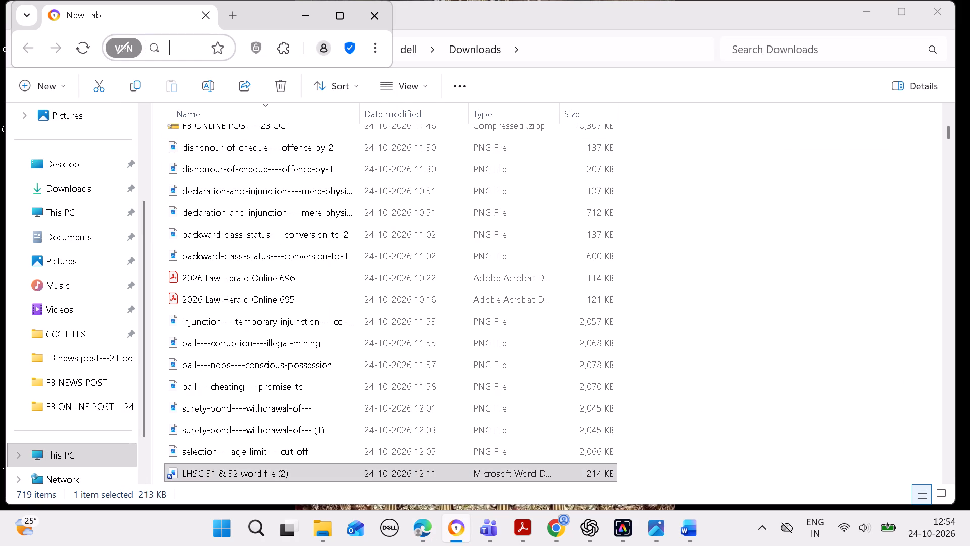
# Minimise the Downloads folder window and close the empty new-tab browser window.
pyautogui.click(860, 8)
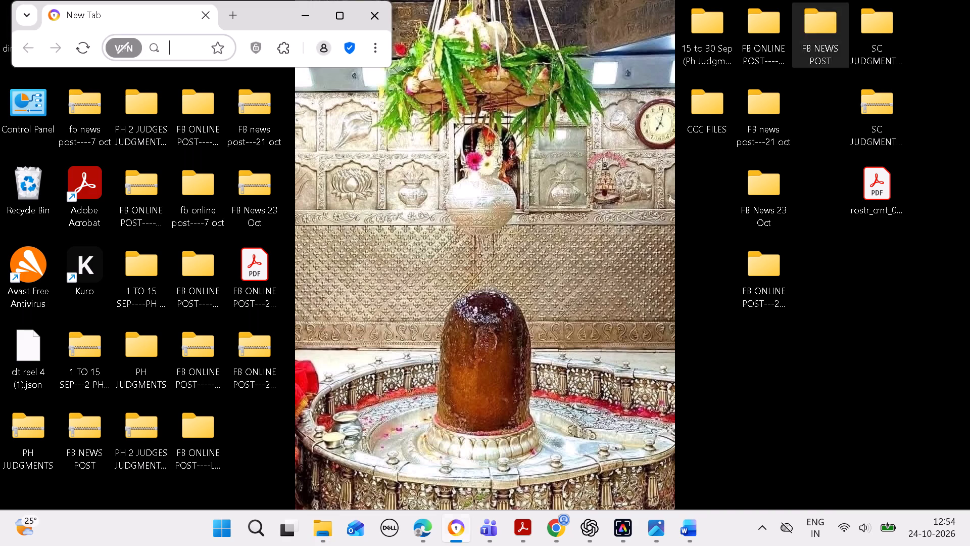
pyautogui.click(376, 7)
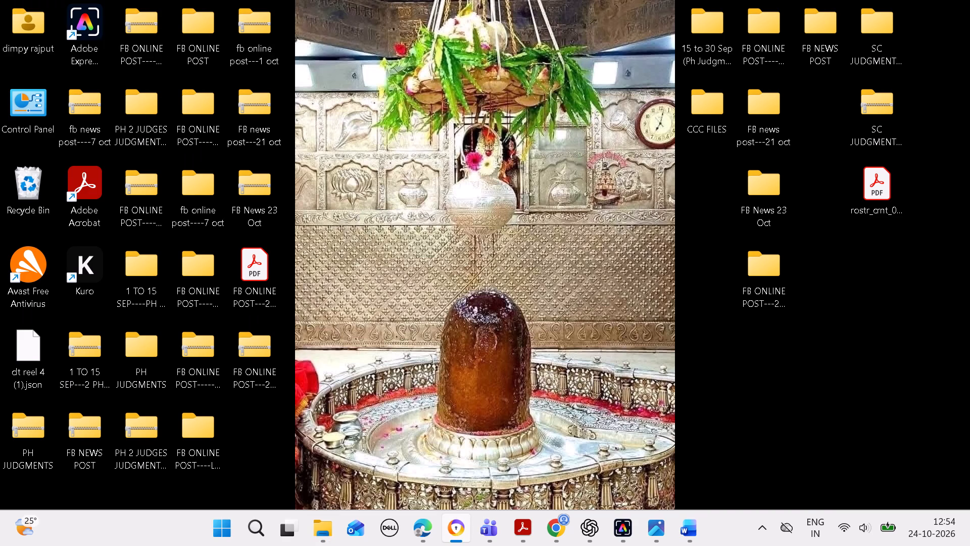
# Switch to Edge and open the Search Case page under Case Admin in the Law Herald admin.
pyautogui.click(416, 530)
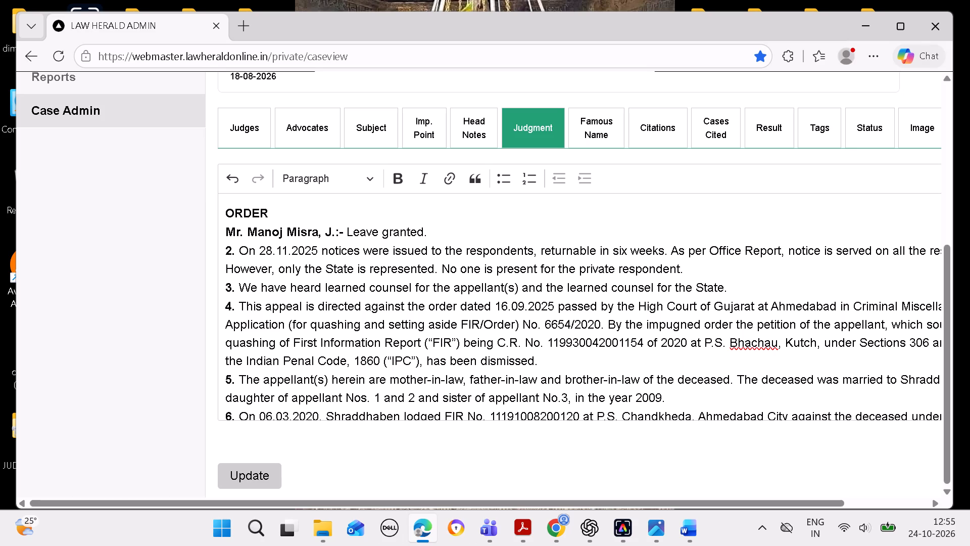
pyautogui.click(141, 121)
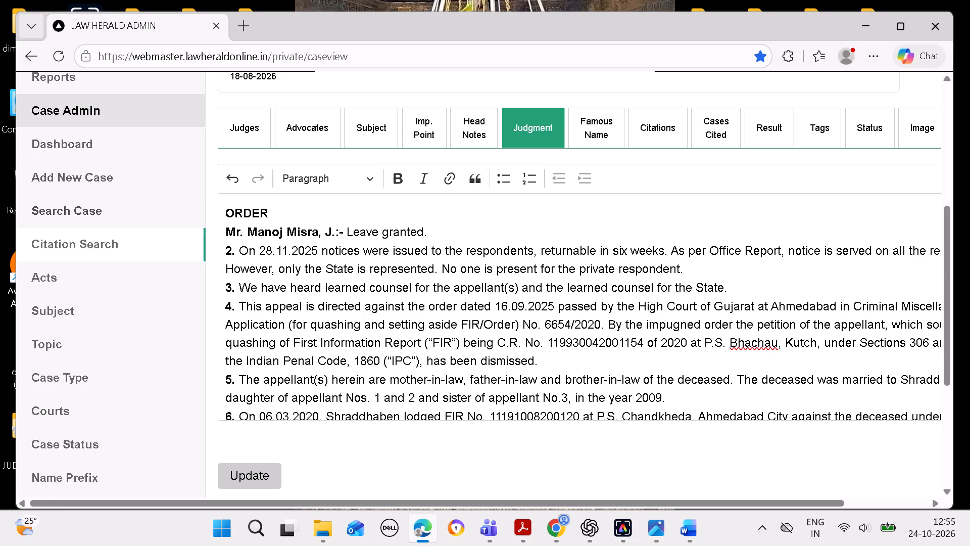
pyautogui.click(84, 215)
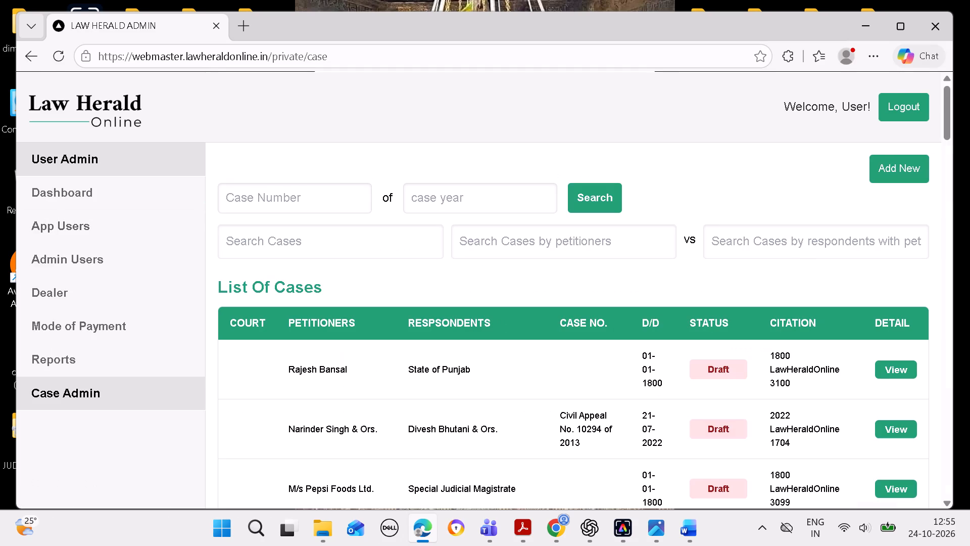
# Search the case list for case number 8163 of case year 2026.
pyautogui.click(290, 204)
pyautogui.hotkey('ctrl', 'v')
pyautogui.click(417, 205)
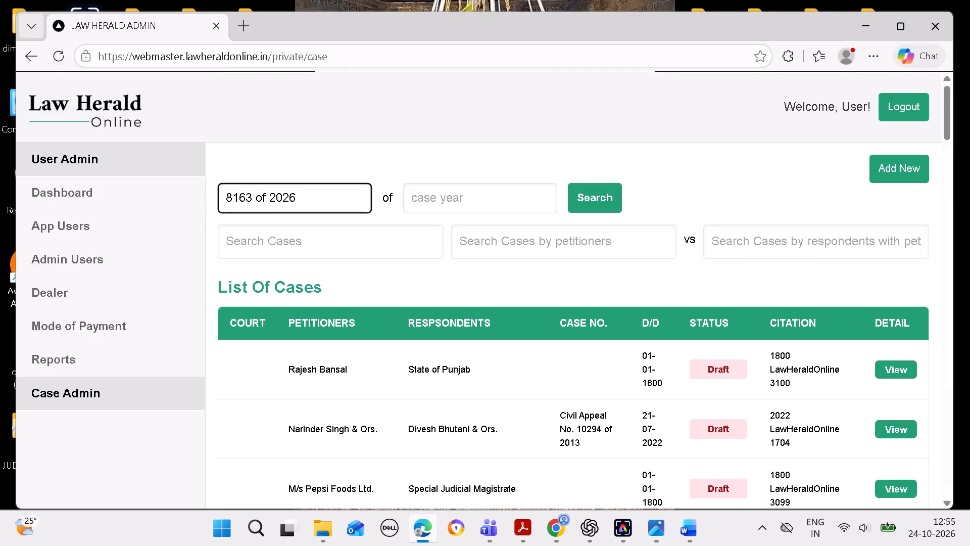
pyautogui.hotkey('ctrl', 'v')
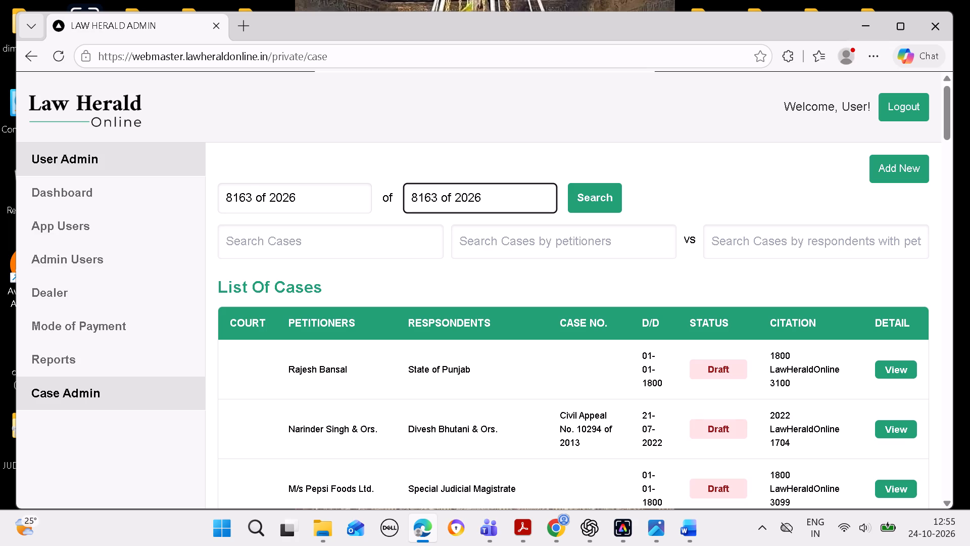
pyautogui.click(453, 208)
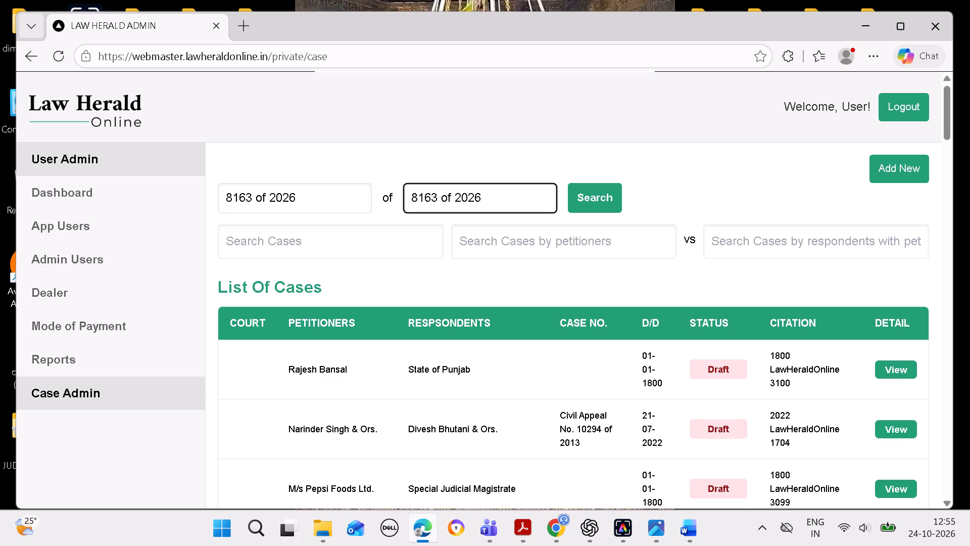
pyautogui.click(455, 208)
pyautogui.press('BackSpace')
pyautogui.press('BackSpace')
pyautogui.press('BackSpace')
pyautogui.press('BackSpace')
pyautogui.press('BackSpace')
pyautogui.press('BackSpace')
pyautogui.press('BackSpace')
pyautogui.press('BackSpace')
pyautogui.press('BackSpace')
pyautogui.press('BackSpace')
pyautogui.press('BackSpace')
pyautogui.press('BackSpace')
pyautogui.press('BackSpace')
pyautogui.press('BackSpace')
pyautogui.press('BackSpace')
pyautogui.press('BackSpace')
pyautogui.press('BackSpace')
pyautogui.press('BackSpace')
pyautogui.press('BackSpace')
pyautogui.press('BackSpace')
pyautogui.click(343, 188)
pyautogui.press('BackSpace')
pyautogui.press('BackSpace')
pyautogui.press('BackSpace')
pyautogui.press('BackSpace')
pyautogui.press('BackSpace')
pyautogui.press('BackSpace')
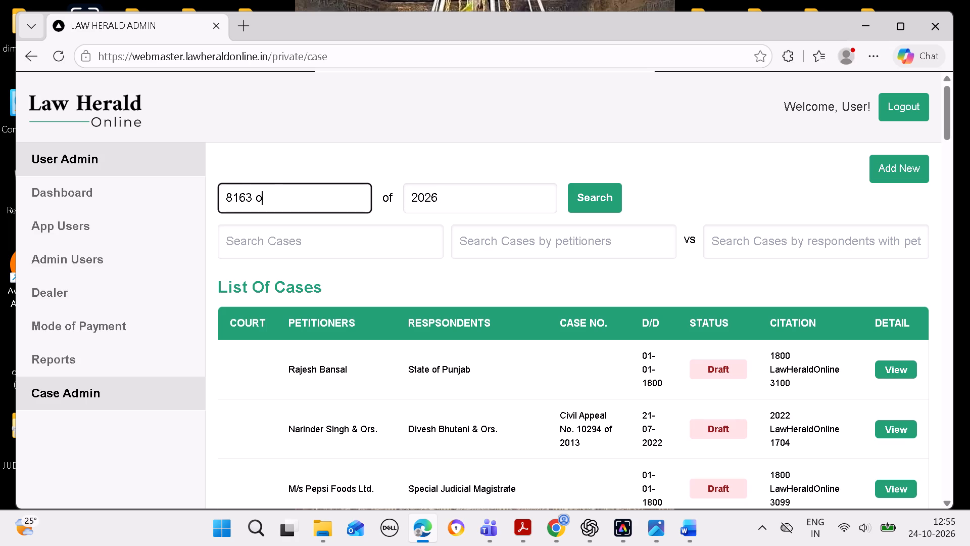
pyautogui.press('BackSpace')
pyautogui.press('BackSpace')
pyautogui.click(583, 212)
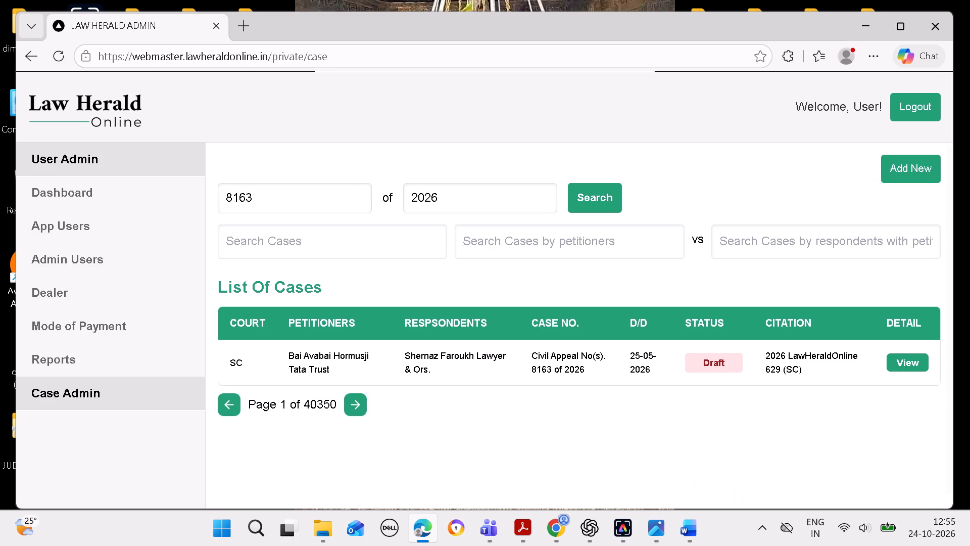
# Open the case details of 2026 LawHeraldOnline 629 (SC) at the judges and advocates section.
pyautogui.click(891, 363)
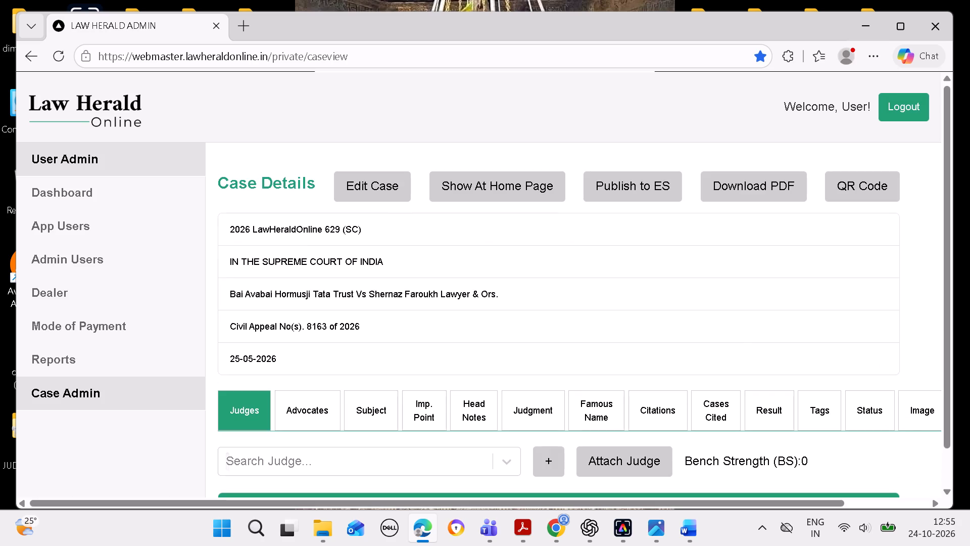
pyautogui.scroll(-2, 765, 347)
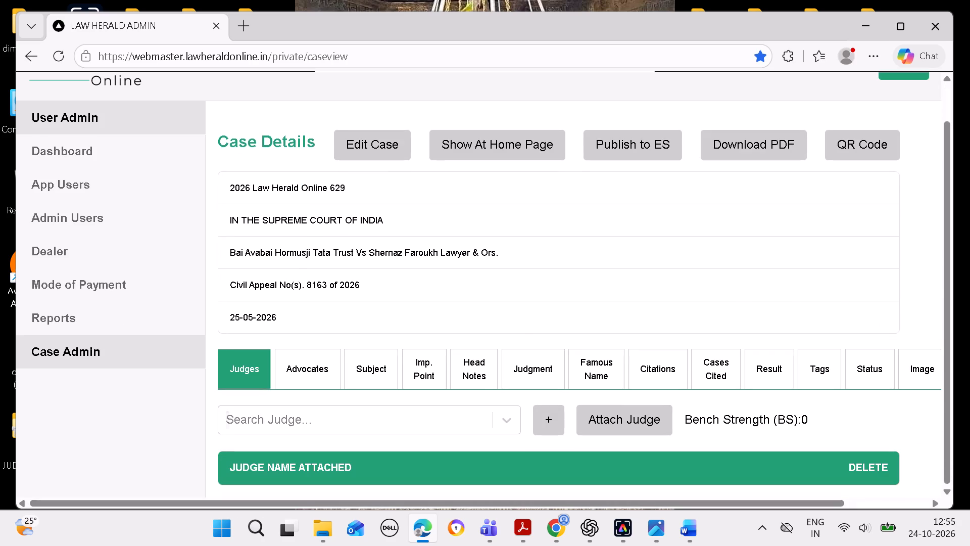
# Copy the first judge's name, Pankaj Mithal, from the Word file and attach that judge to the 2026 Law Herald Online 629 case.
pyautogui.click(685, 527)
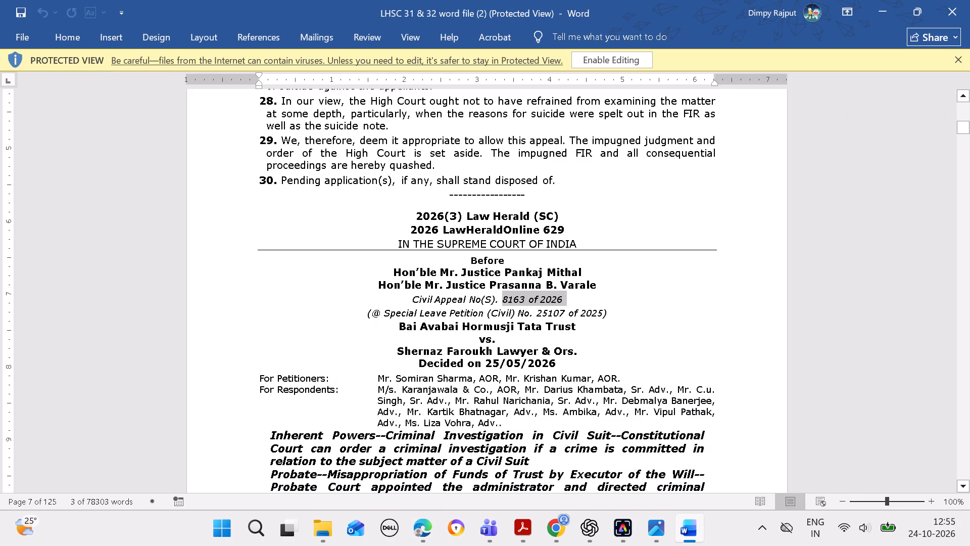
pyautogui.moveTo(502, 272); pyautogui.dragTo(558, 276)
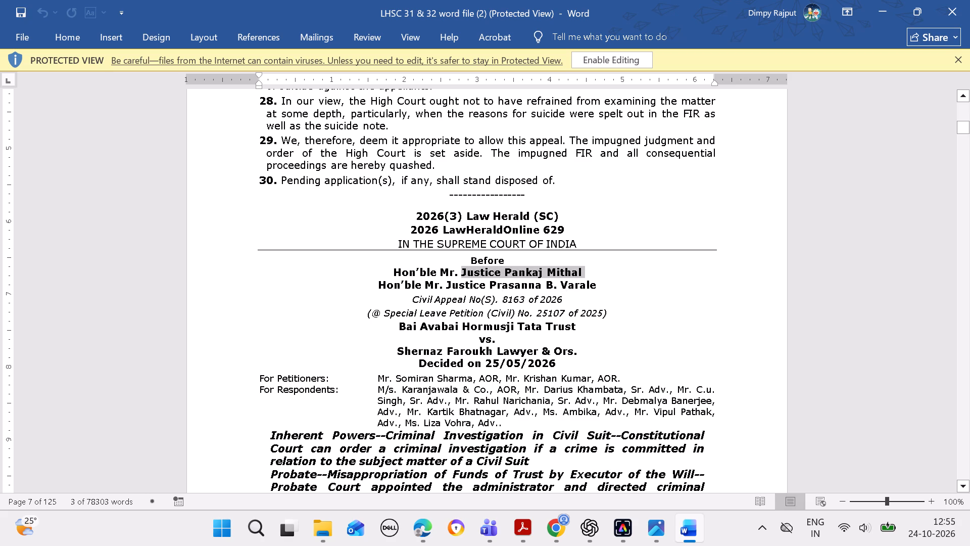
pyautogui.moveTo(558, 276); pyautogui.dragTo(561, 276)
pyautogui.click(622, 272)
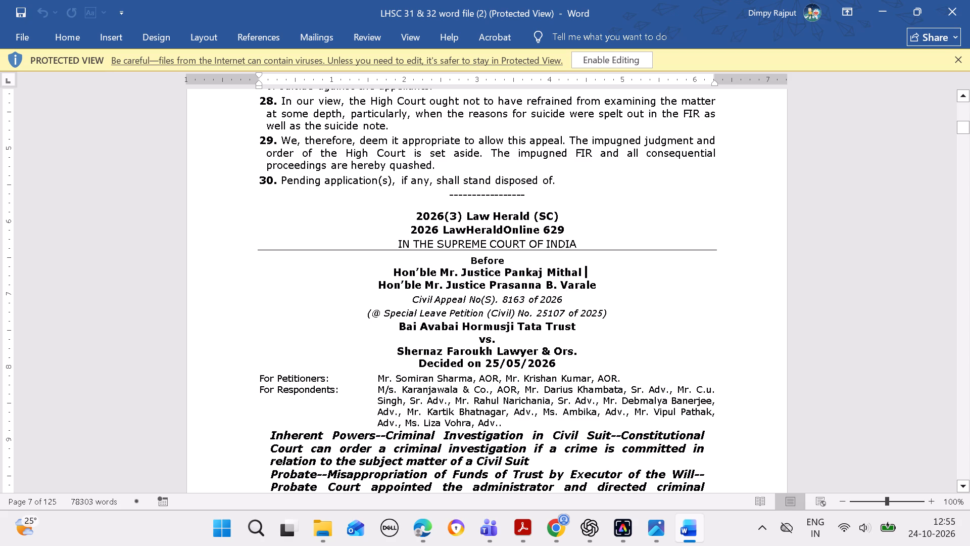
pyautogui.moveTo(506, 269); pyautogui.dragTo(581, 272)
pyautogui.hotkey('ctrl', 'c')
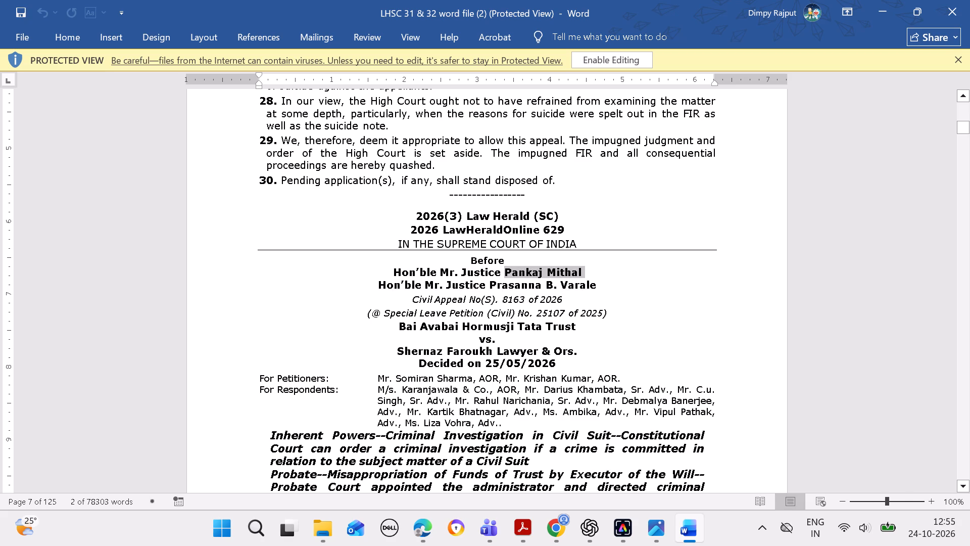
pyautogui.click(424, 527)
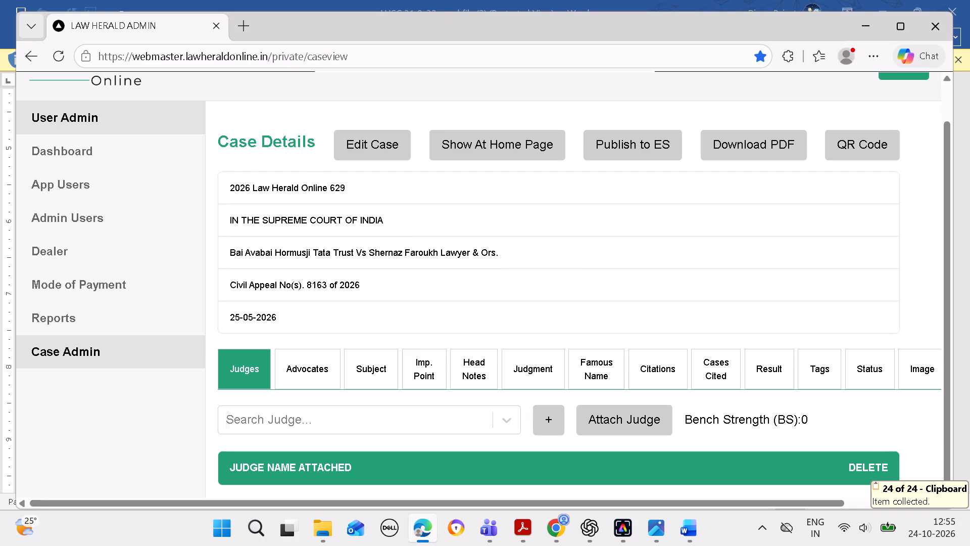
pyautogui.click(354, 420)
pyautogui.hotkey('ctrl', 'v')
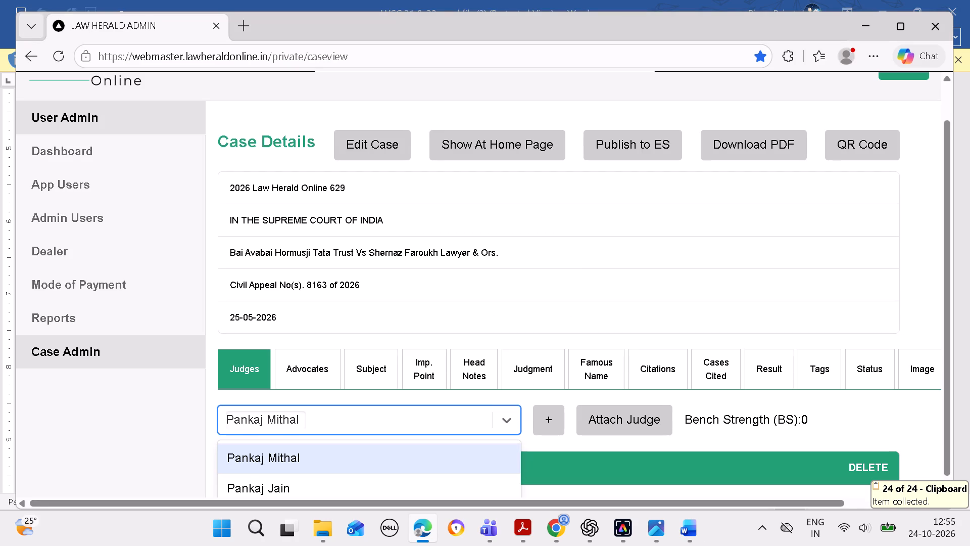
pyautogui.click(384, 459)
pyautogui.click(617, 424)
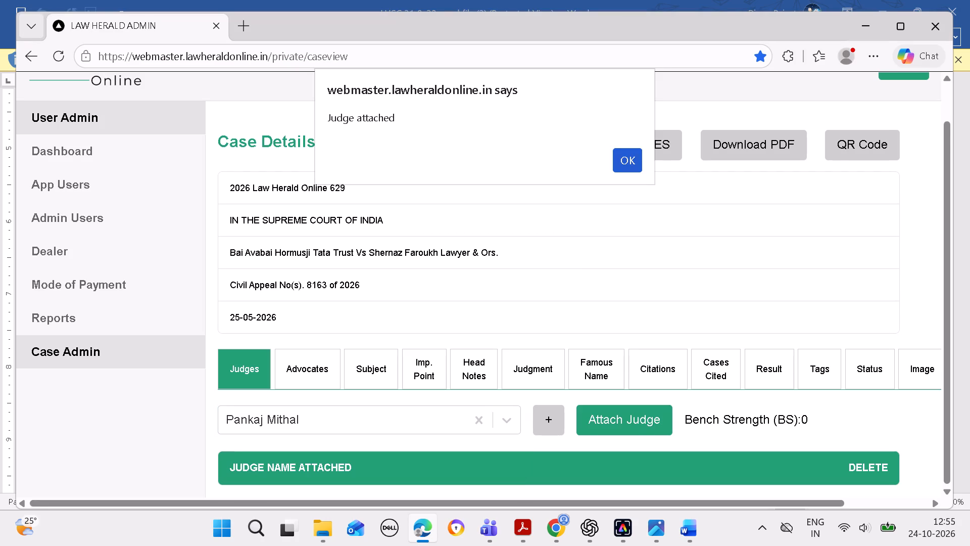
pyautogui.click(629, 171)
pyautogui.scroll(-6, 619, 234)
# Copy the second judge's name, Prasanna B. Varale, from the Word file and attach that judge to the case.
pyautogui.click(683, 527)
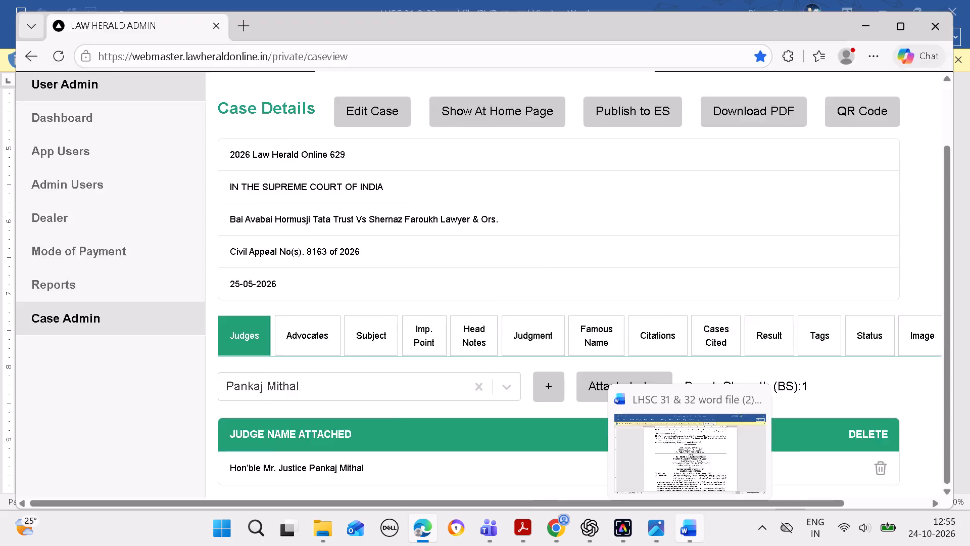
pyautogui.moveTo(492, 285); pyautogui.dragTo(493, 285)
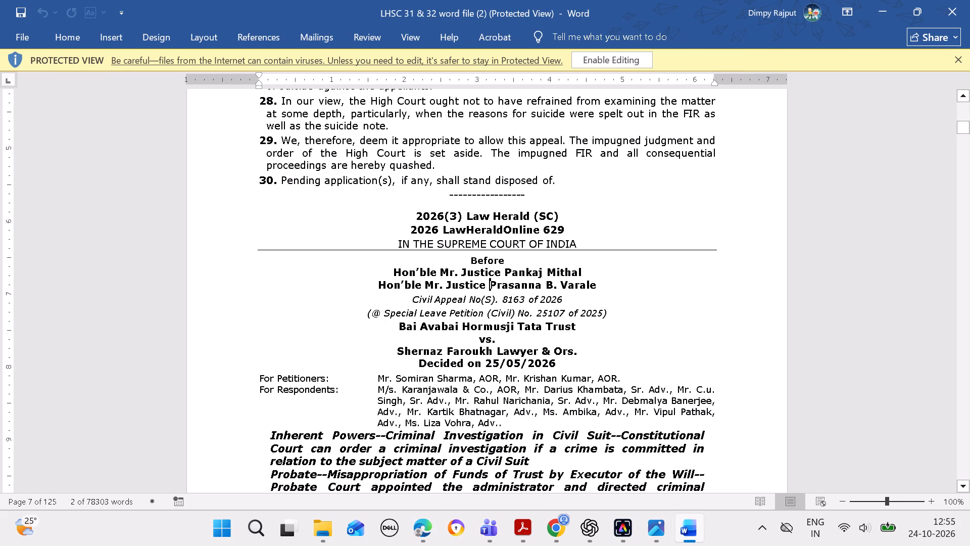
pyautogui.moveTo(493, 285); pyautogui.dragTo(568, 281)
pyautogui.hotkey('ctrl', 'c')
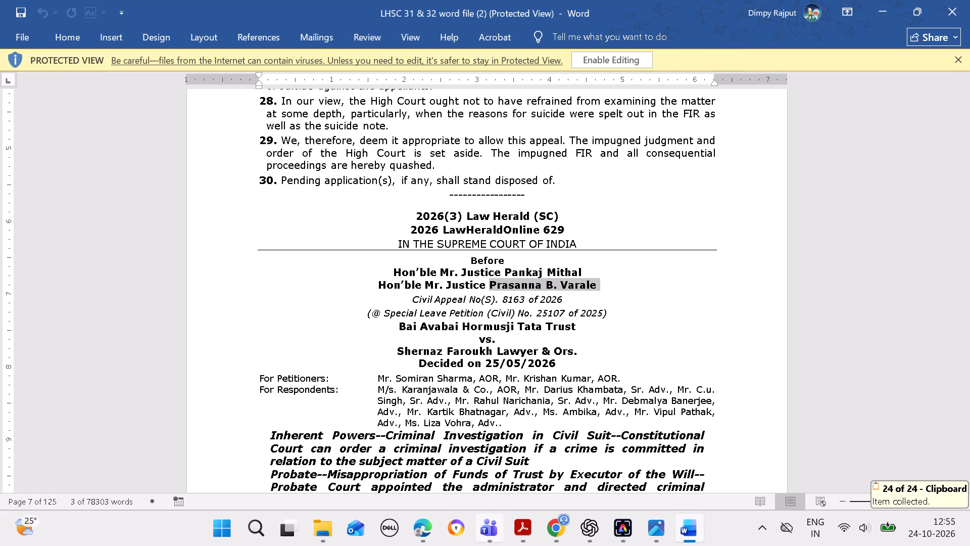
pyautogui.click(426, 528)
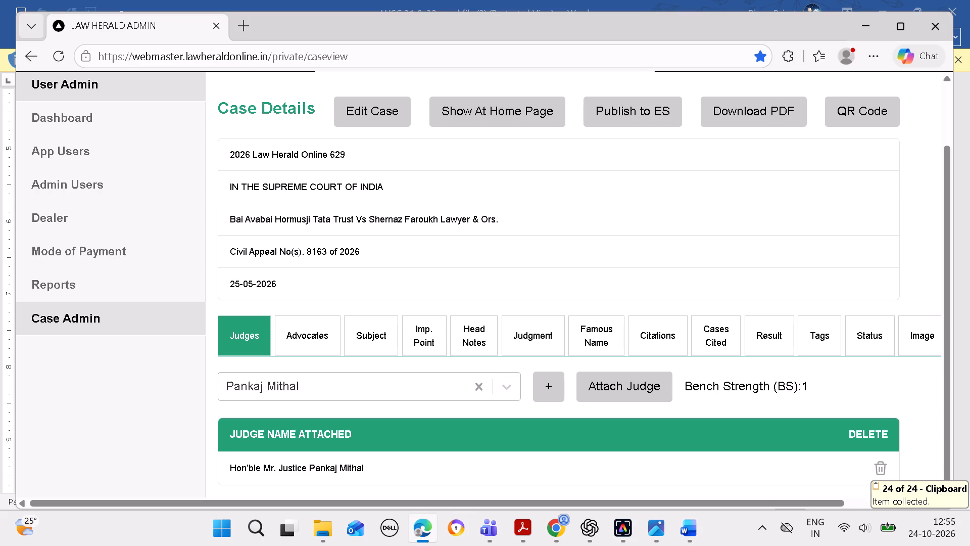
pyautogui.click(484, 386)
pyautogui.hotkey('ctrl', 'v')
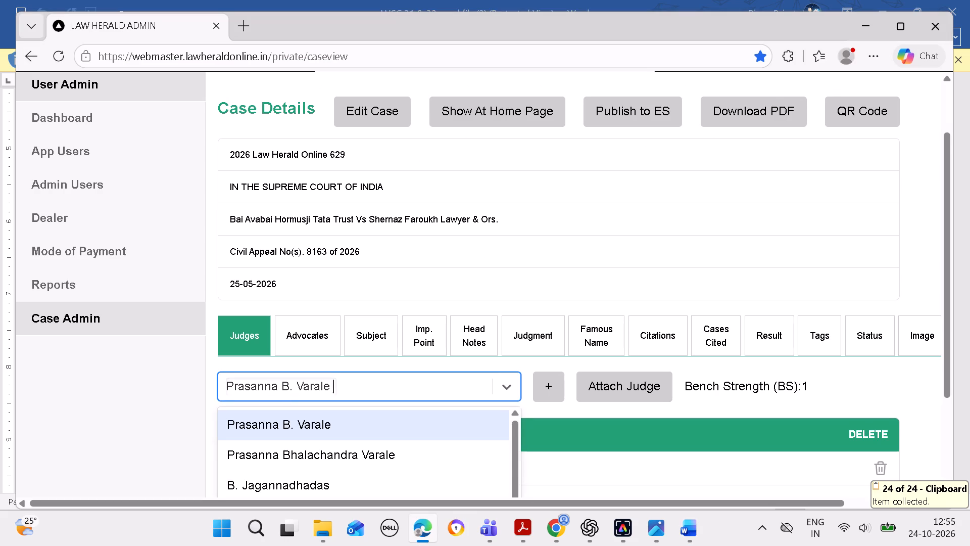
pyautogui.click(463, 414)
pyautogui.click(621, 391)
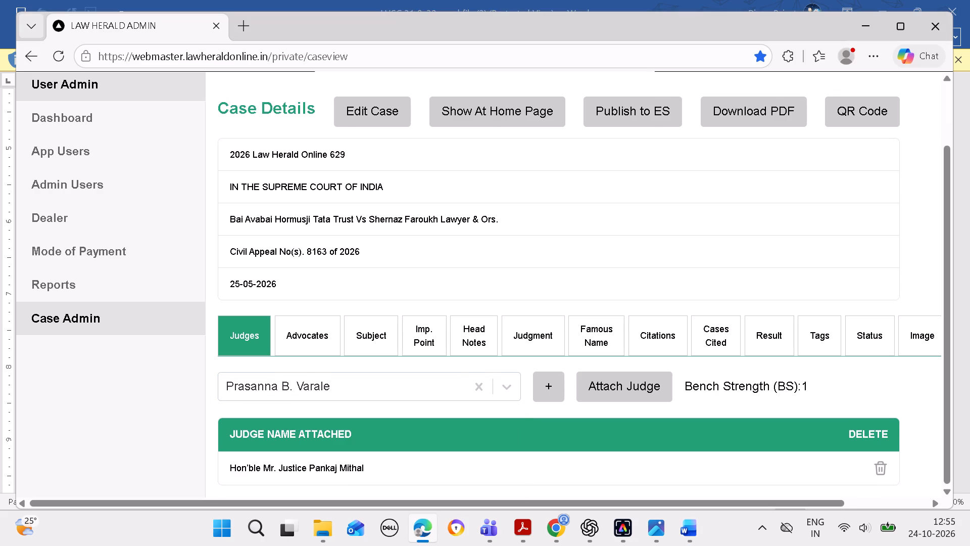
pyautogui.click(630, 170)
pyautogui.scroll(-5, 611, 207)
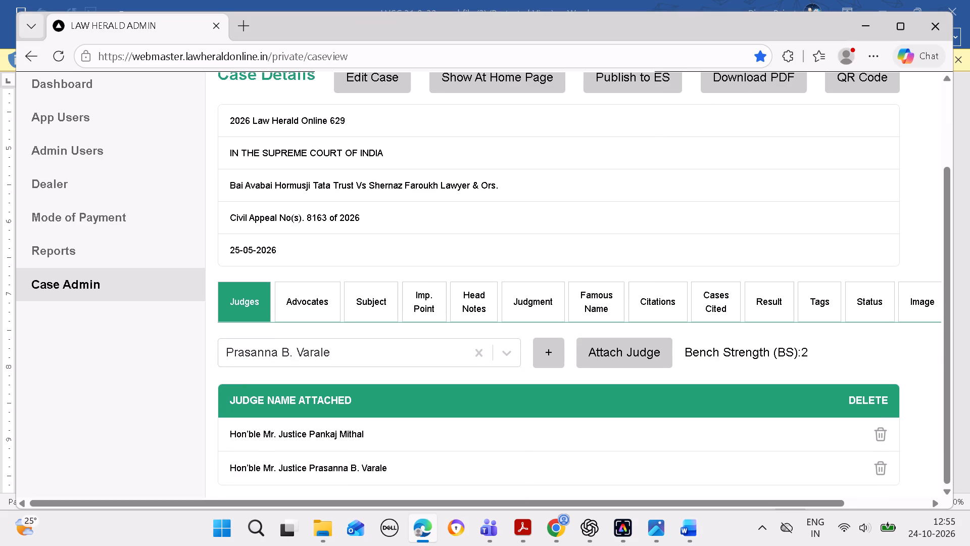
# In the case's advocates section, attach the first petitioners' advocate named in the Word file as For Petitioners, using the AOR entry.
pyautogui.click(308, 308)
pyautogui.scroll(-5, 308, 306)
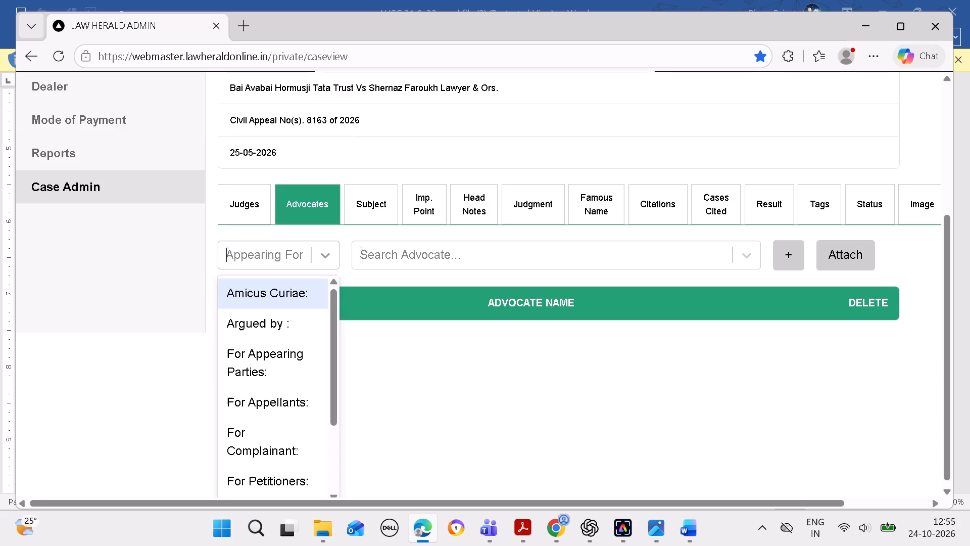
pyautogui.click(323, 414)
pyautogui.click(687, 525)
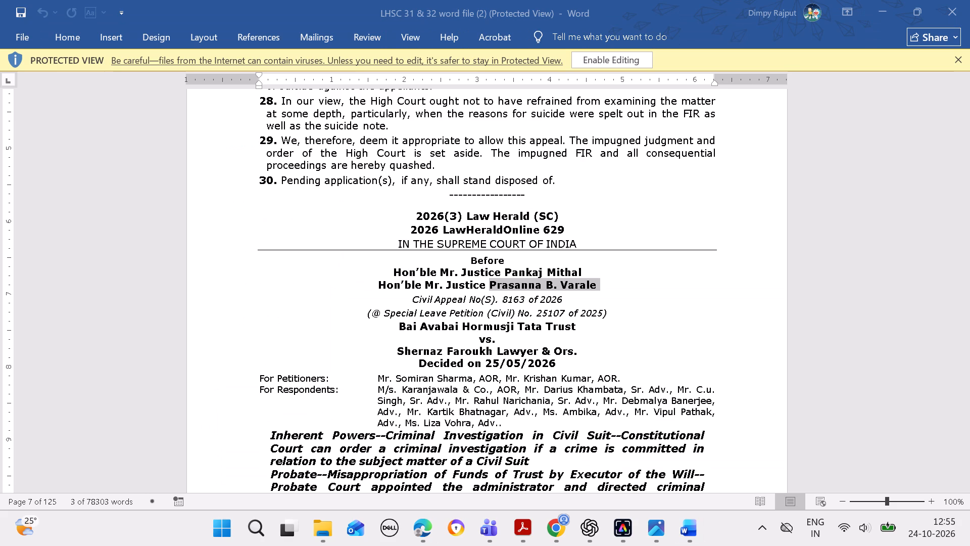
pyautogui.click(419, 526)
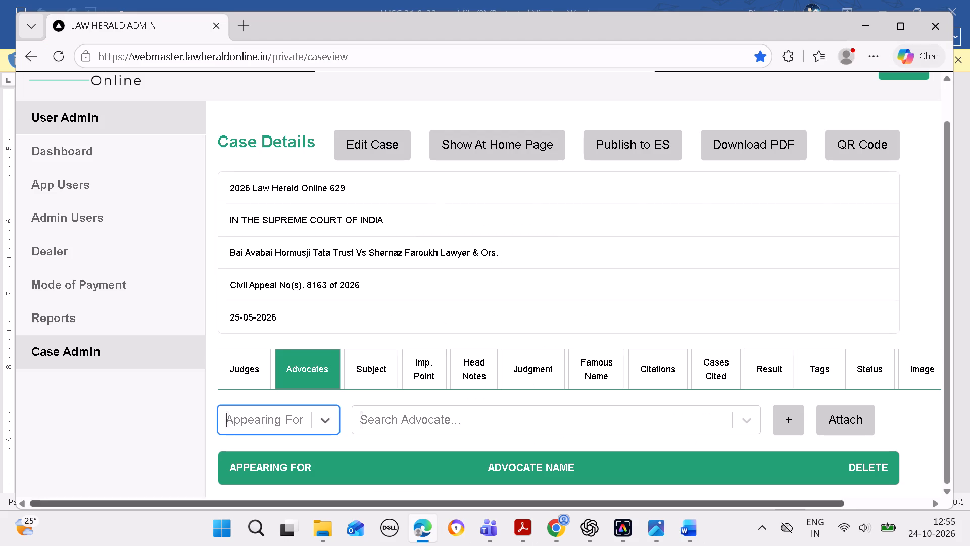
pyautogui.click(333, 416)
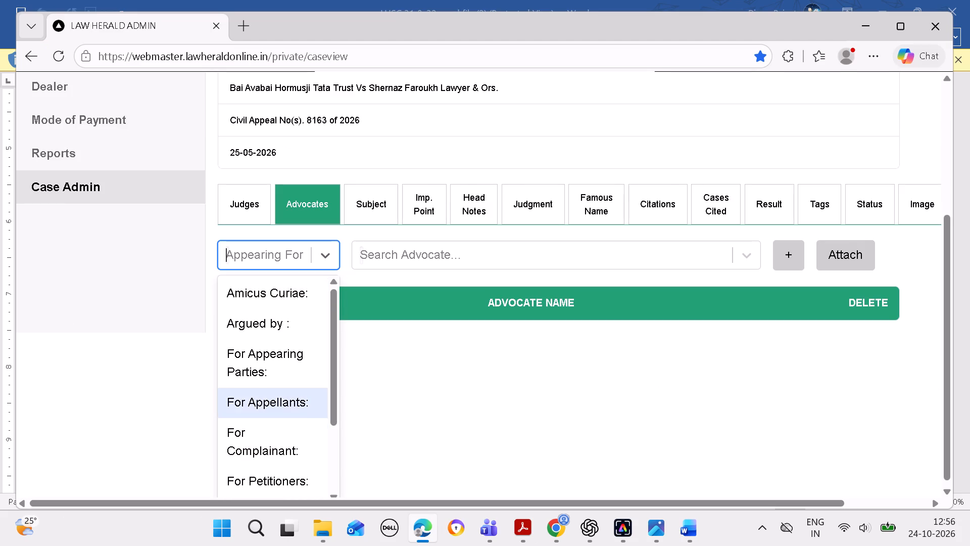
pyautogui.click(289, 476)
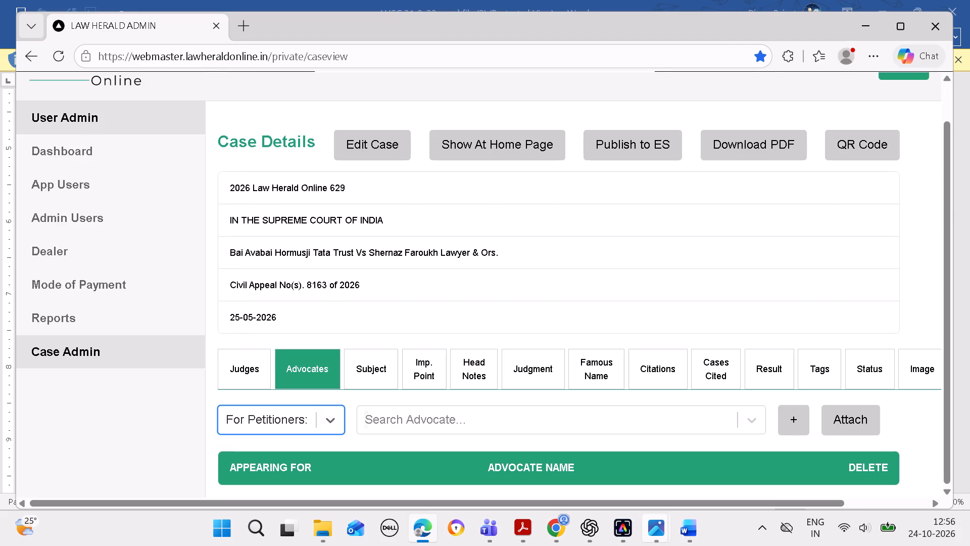
pyautogui.click(682, 533)
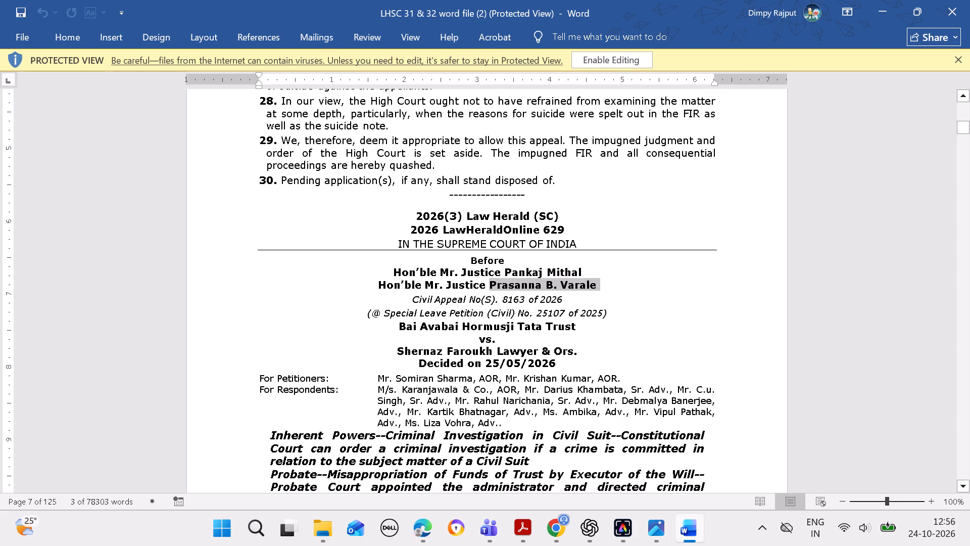
pyautogui.moveTo(397, 379); pyautogui.dragTo(460, 375)
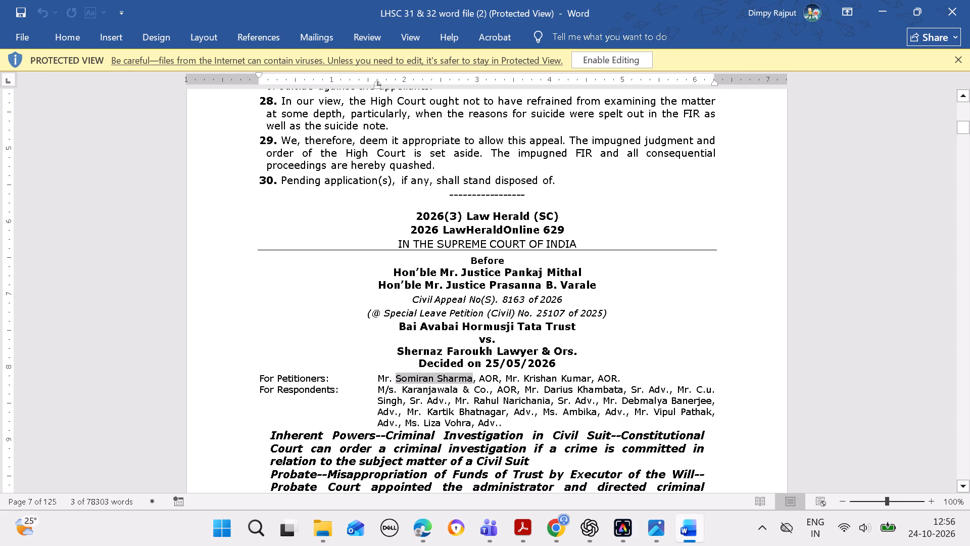
pyautogui.hotkey('ctrl', 'c')
pyautogui.click(420, 529)
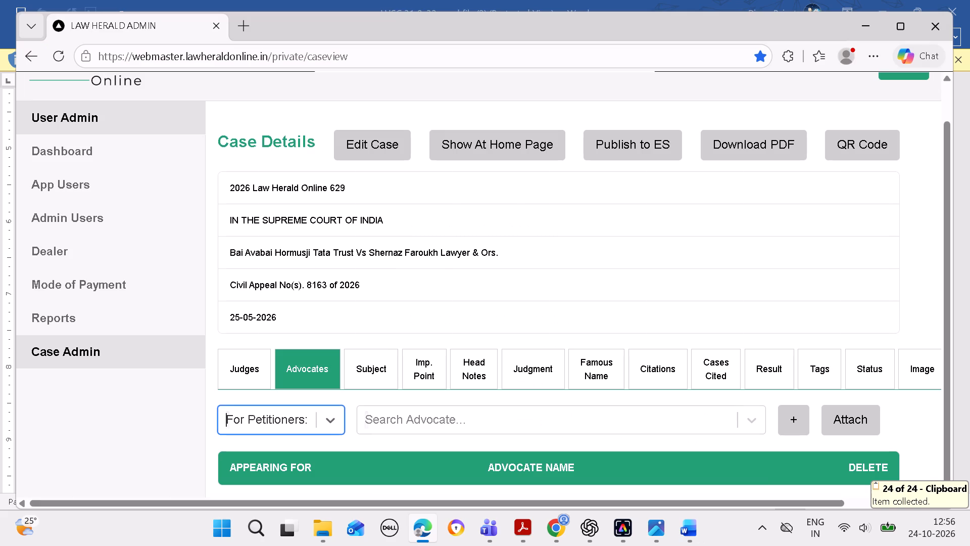
pyautogui.click(553, 413)
pyautogui.hotkey('ctrl', 'v')
pyautogui.click(571, 447)
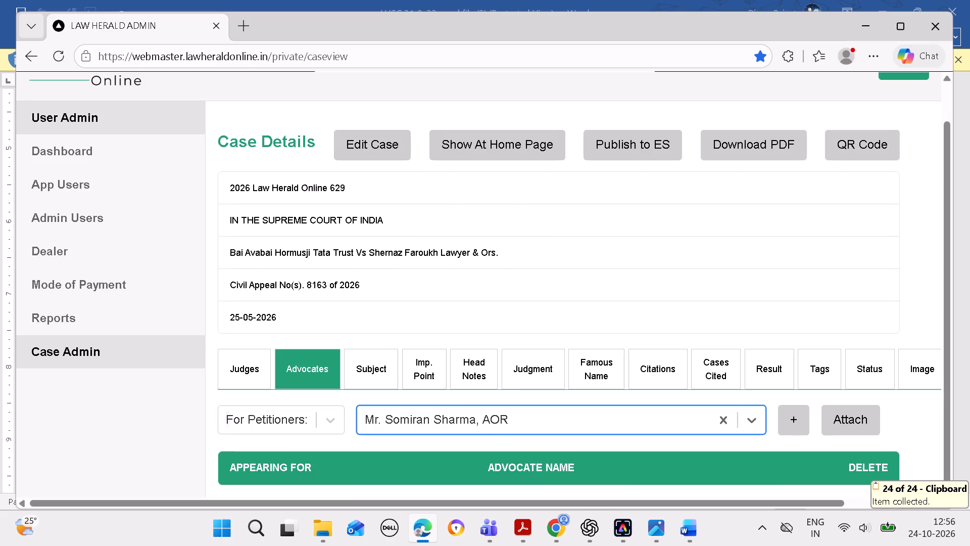
pyautogui.click(852, 429)
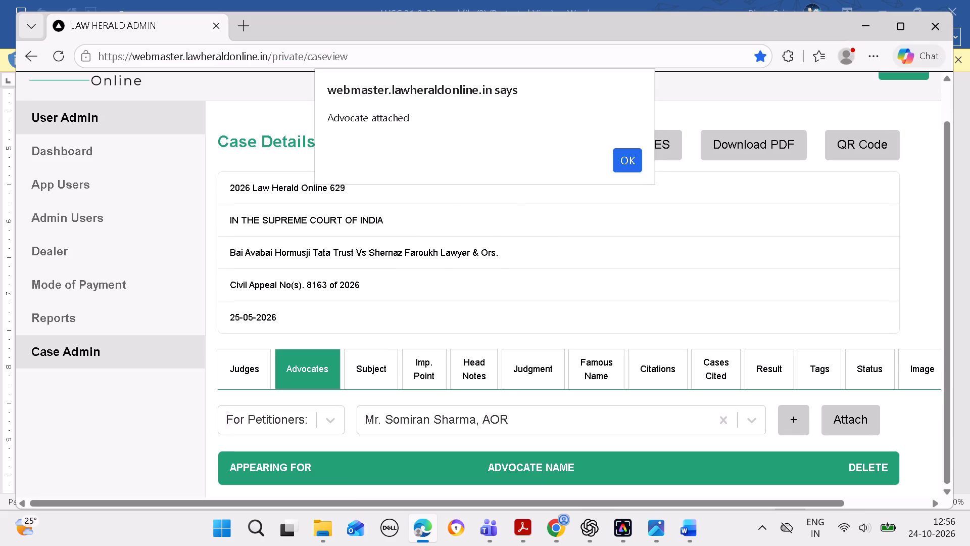
pyautogui.click(624, 166)
pyautogui.scroll(-10, 681, 305)
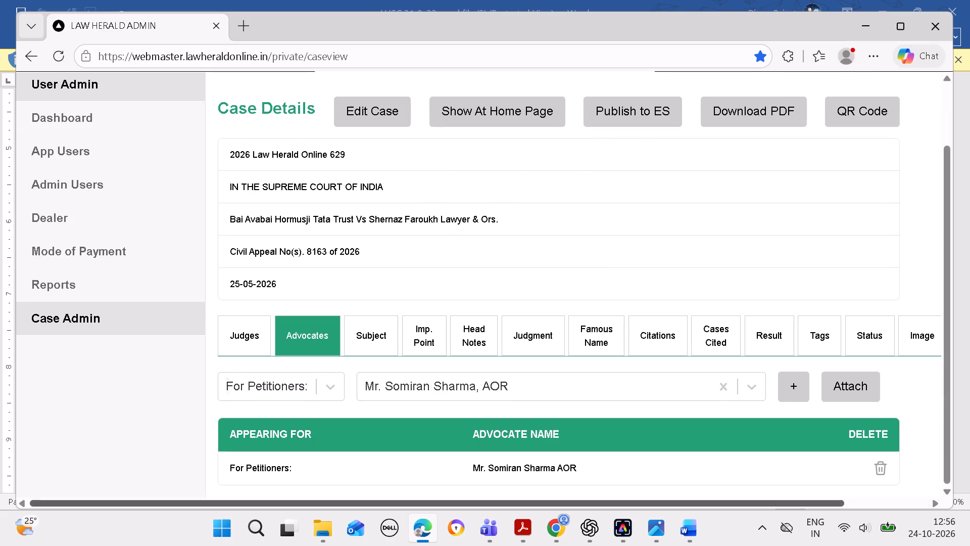
# Copy the second petitioners' advocate from the Word file and attach the matching AOR entry as For Petitioners.
pyautogui.click(698, 528)
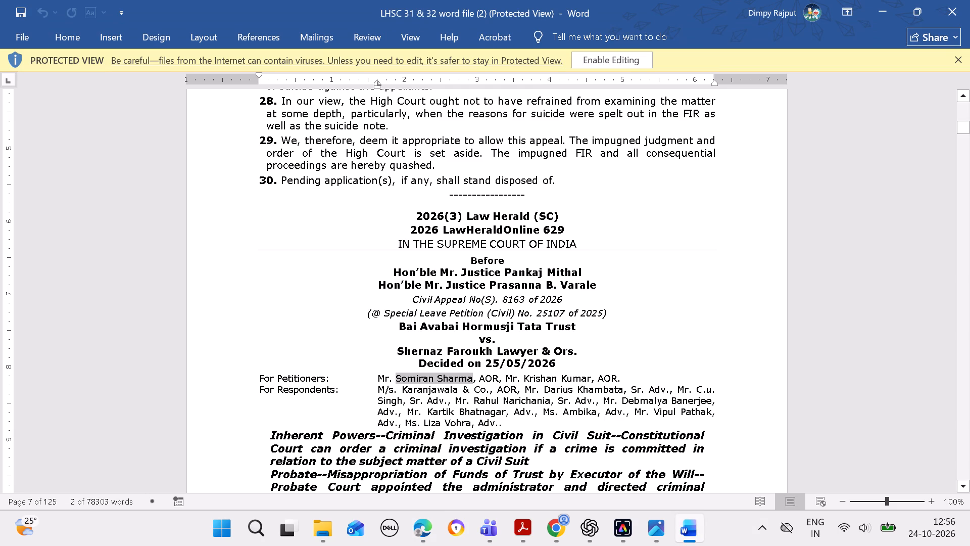
pyautogui.moveTo(528, 375); pyautogui.dragTo(574, 378)
pyautogui.hotkey('ctrl', 'c')
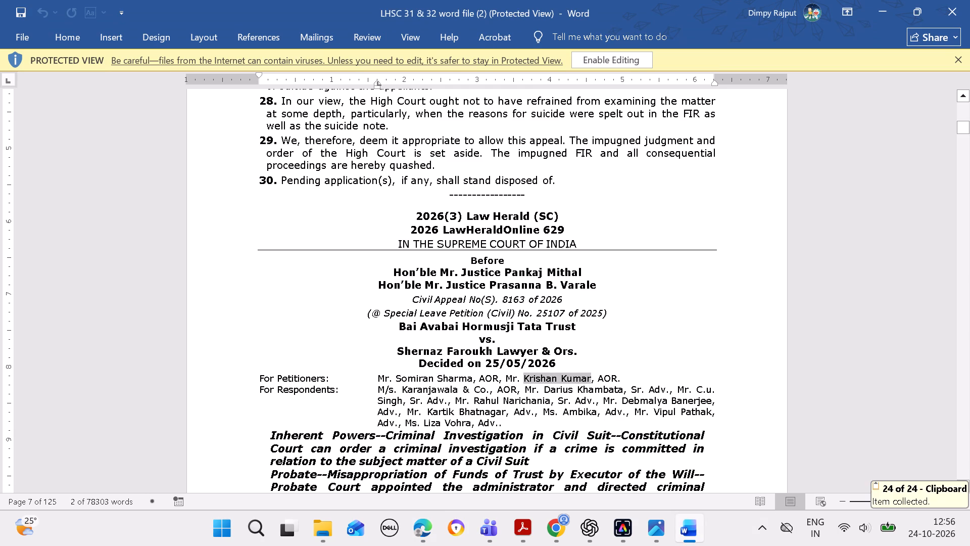
pyautogui.click(434, 527)
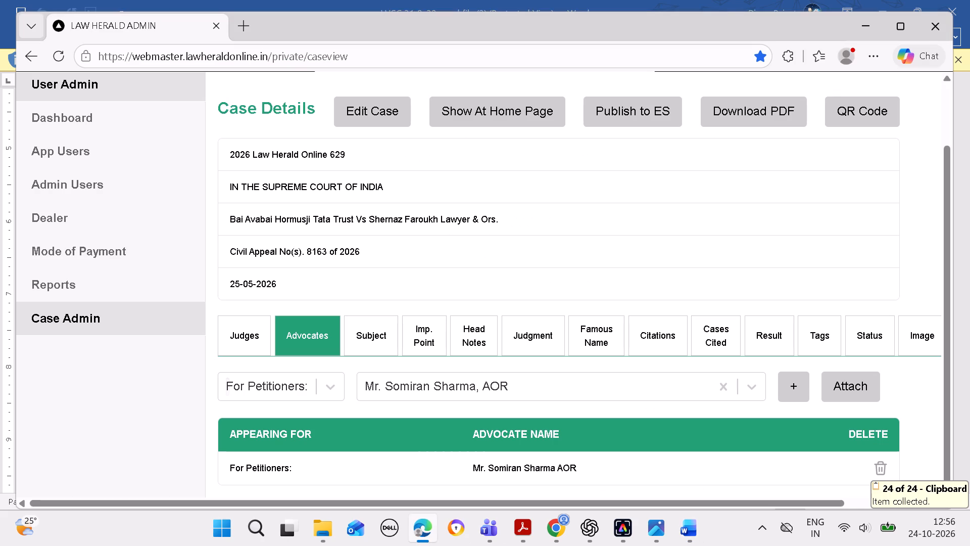
pyautogui.click(679, 387)
pyautogui.hotkey('ctrl', 'v')
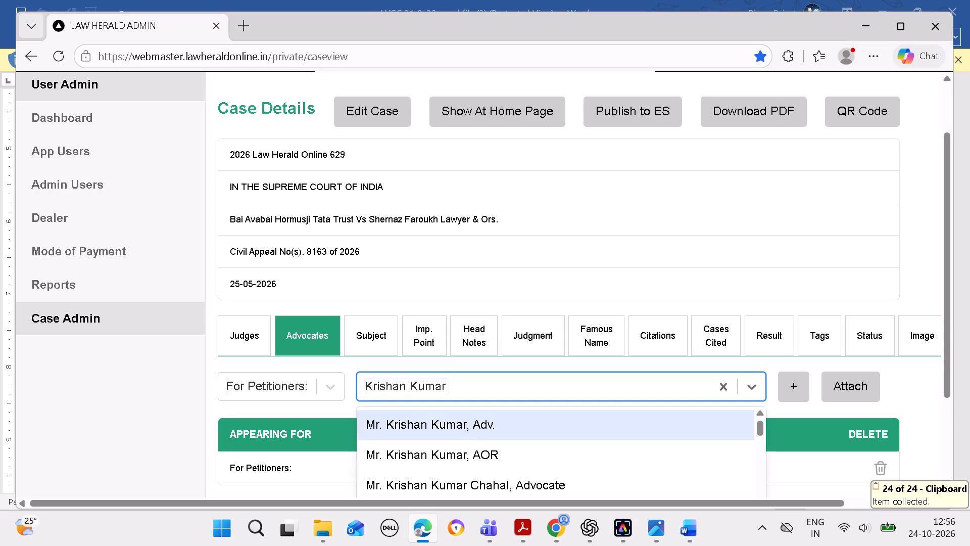
pyautogui.click(602, 451)
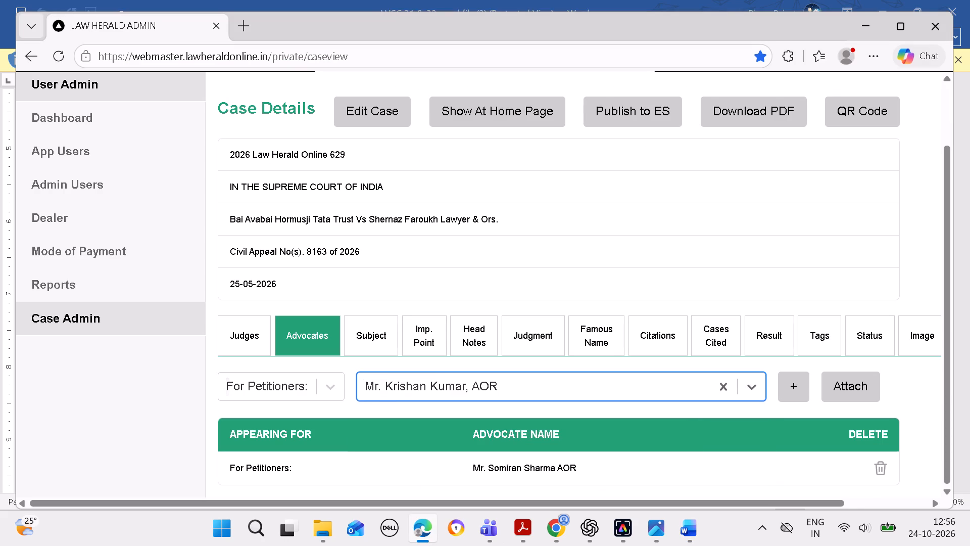
pyautogui.click(878, 381)
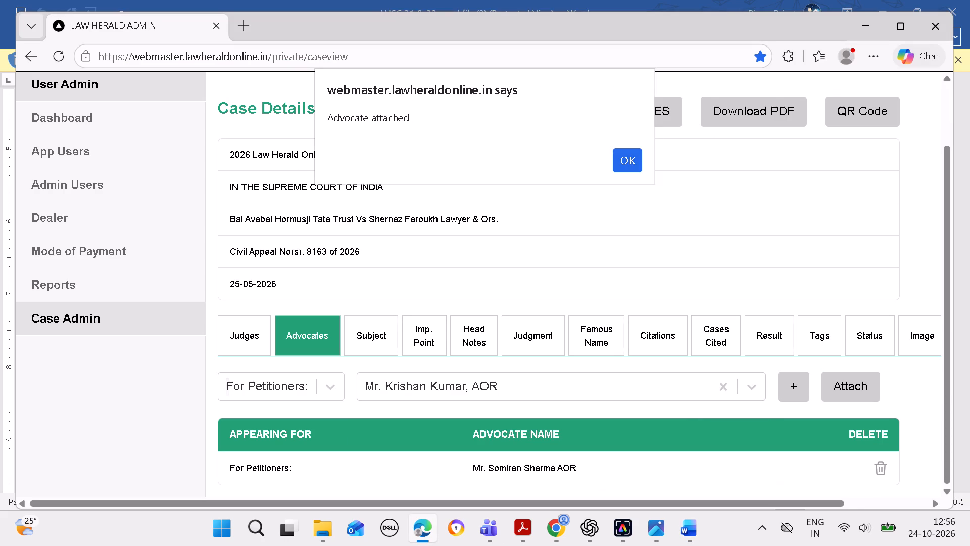
pyautogui.click(623, 173)
pyautogui.click(621, 169)
pyautogui.scroll(-5, 648, 274)
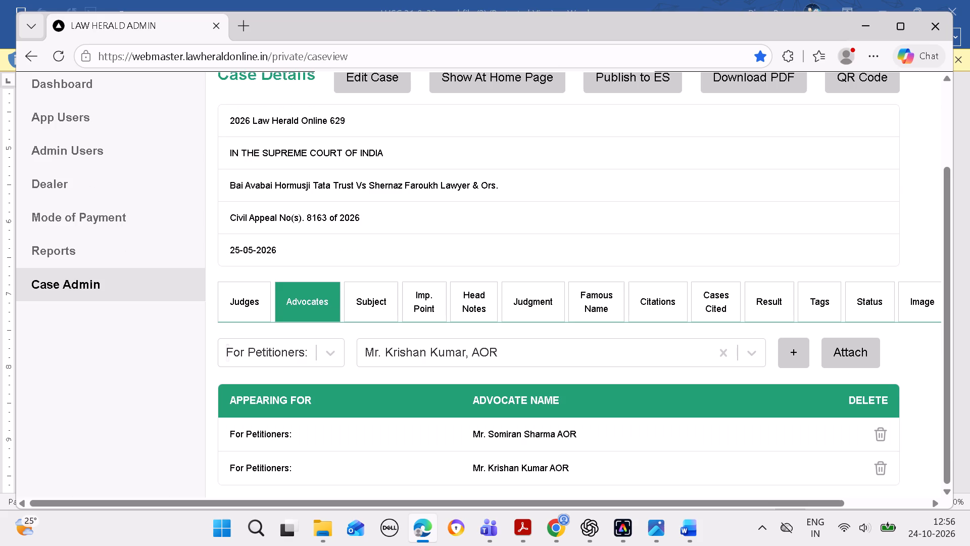
# Set the advocate's appearing party to For Respondents and copy the firm name M/s. Karanjawala & Co. from the Word file.
pyautogui.click(696, 523)
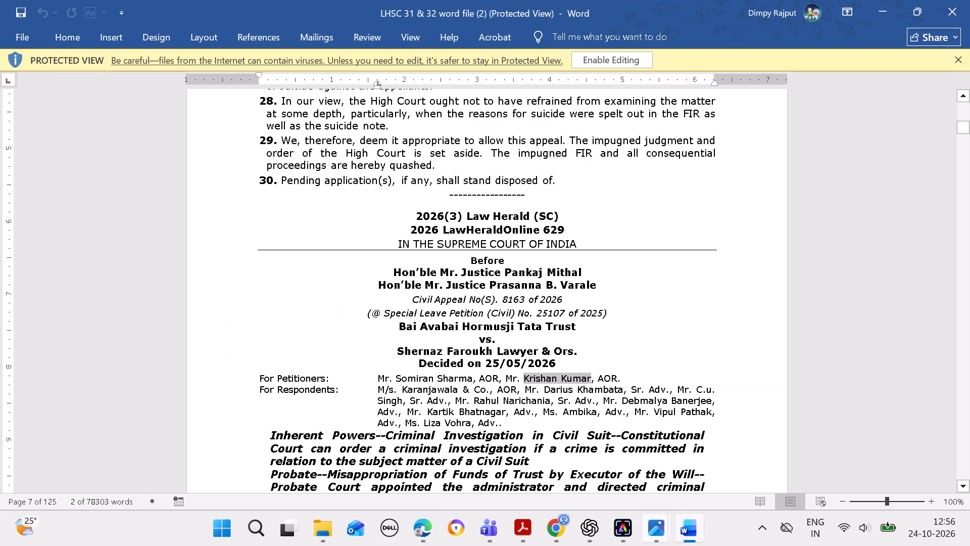
pyautogui.click(418, 533)
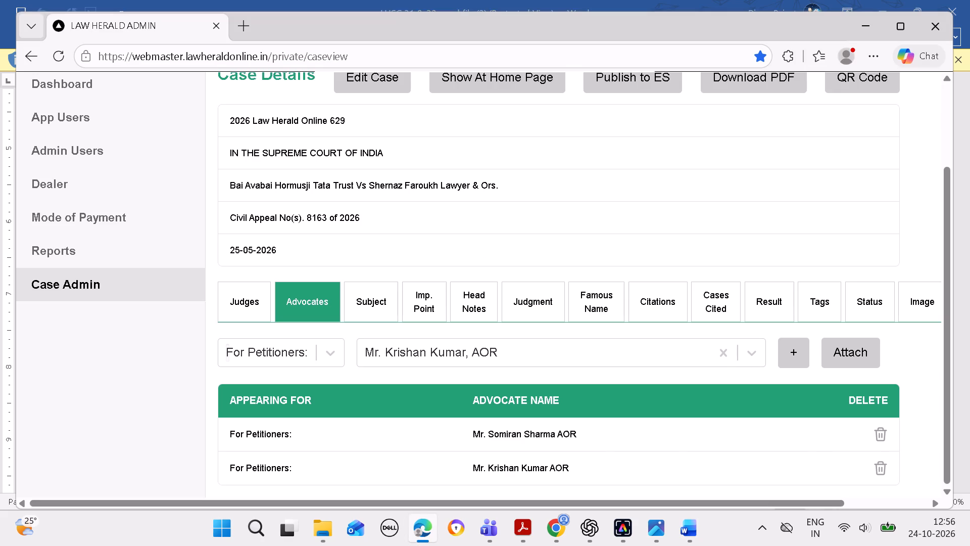
pyautogui.click(327, 354)
pyautogui.scroll(-4, 309, 437)
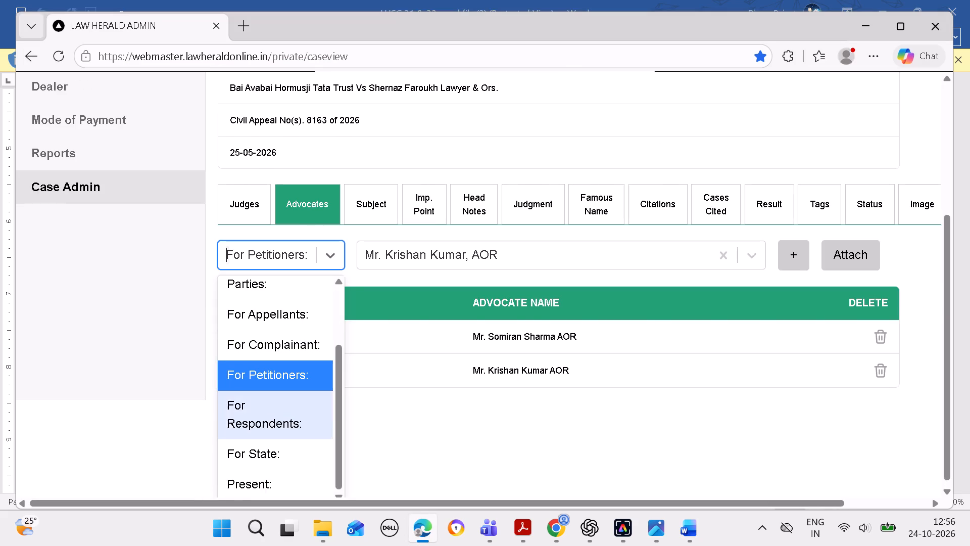
pyautogui.click(302, 427)
pyautogui.click(682, 532)
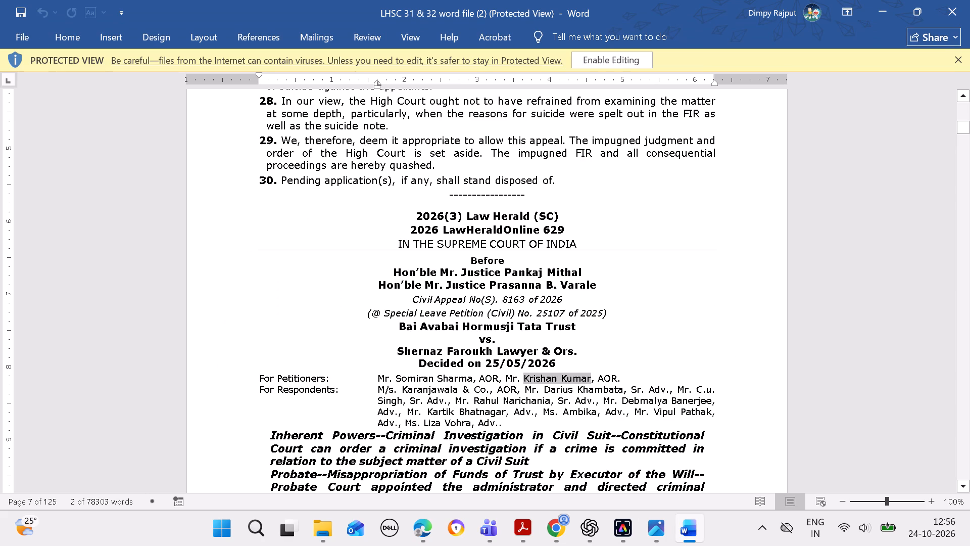
pyautogui.moveTo(379, 384); pyautogui.dragTo(487, 390)
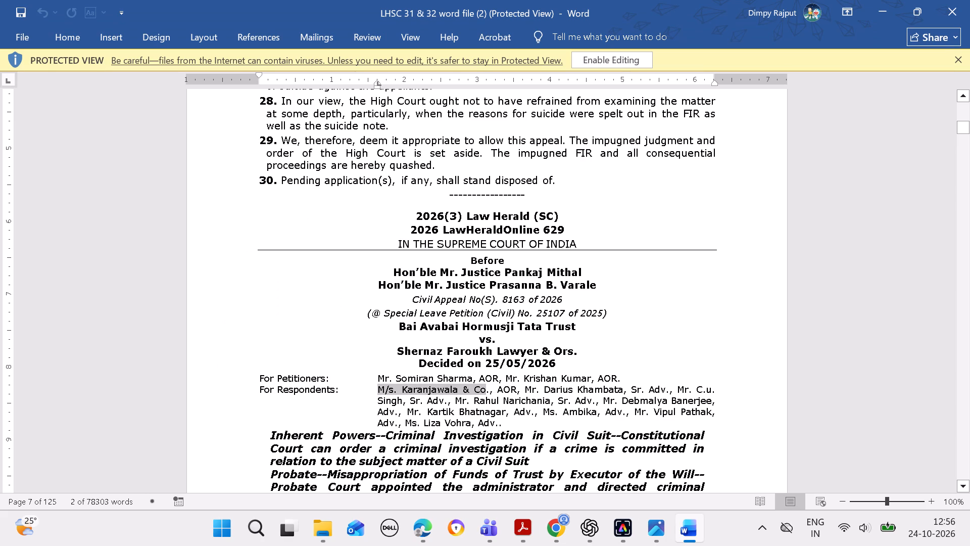
pyautogui.moveTo(487, 390); pyautogui.dragTo(489, 392)
pyautogui.hotkey('ctrl', 'c')
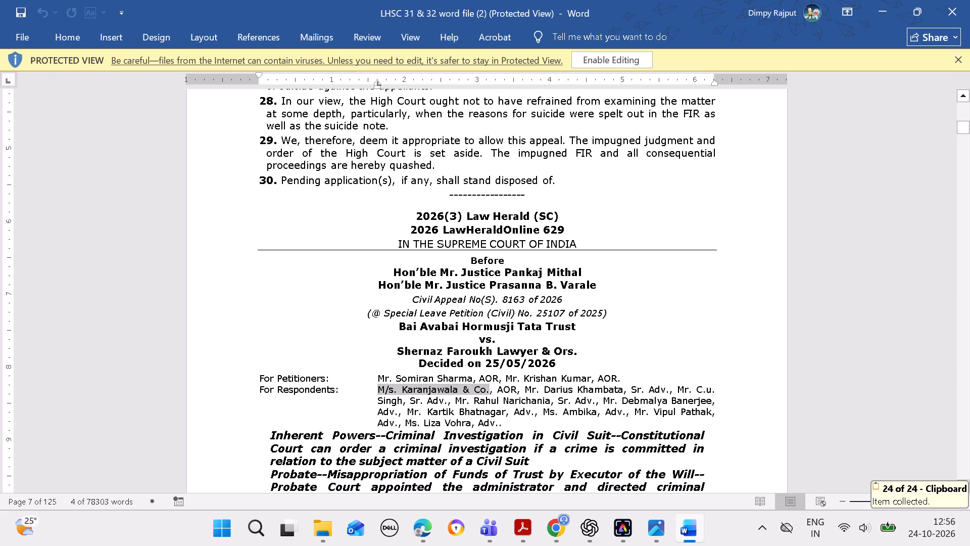
# Switch to Edge and attach M/S. Karanjawala & Co., AOR to the case as advocate for the respondents.
pyautogui.click(426, 532)
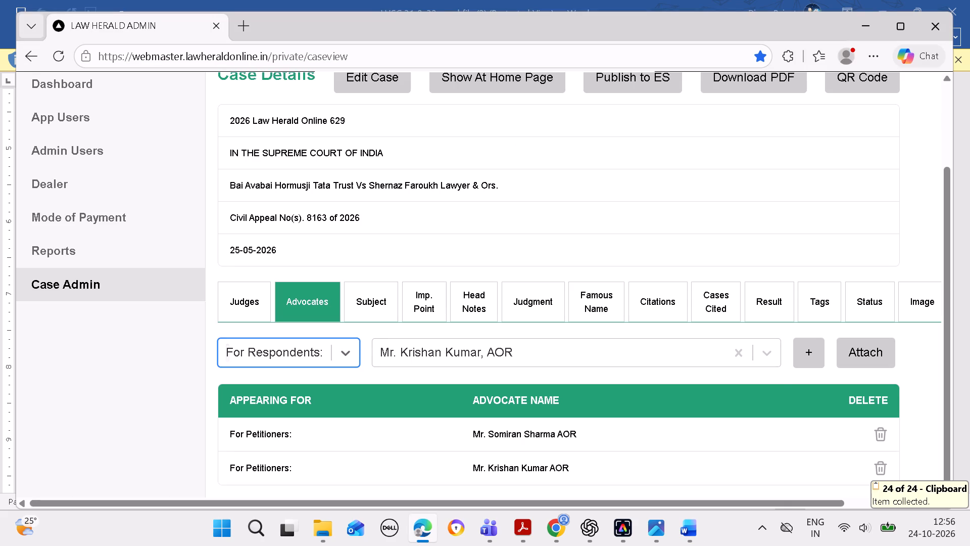
pyautogui.click(691, 354)
pyautogui.hotkey('ctrl', 'v')
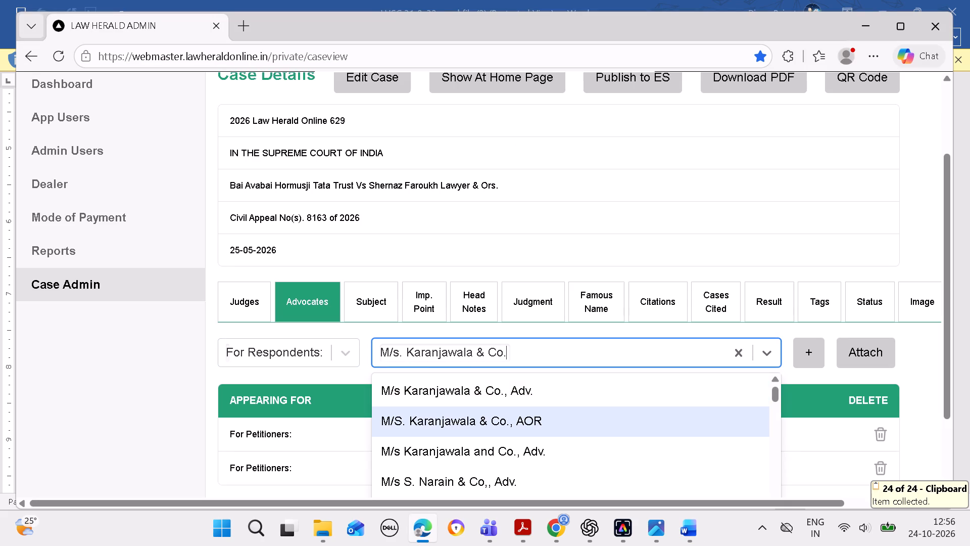
pyautogui.click(643, 415)
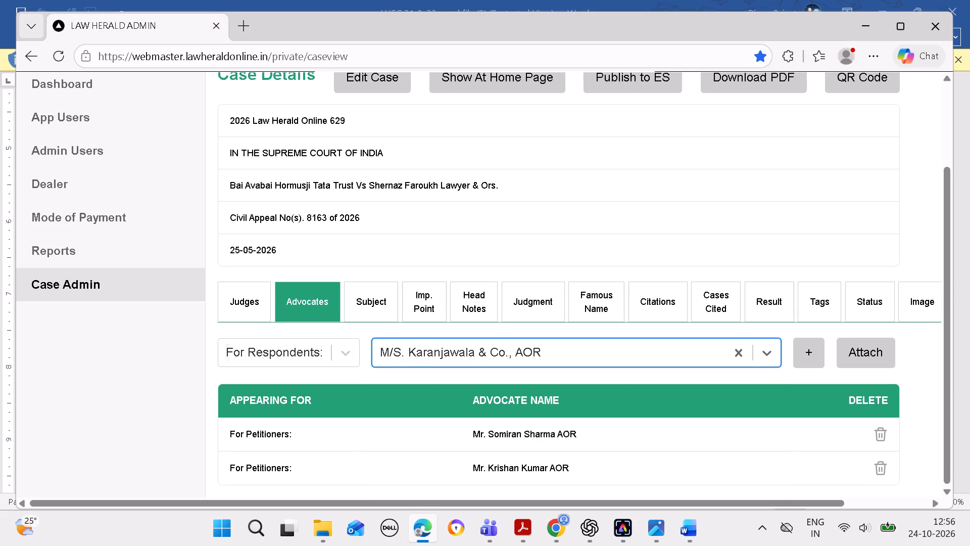
pyautogui.click(850, 357)
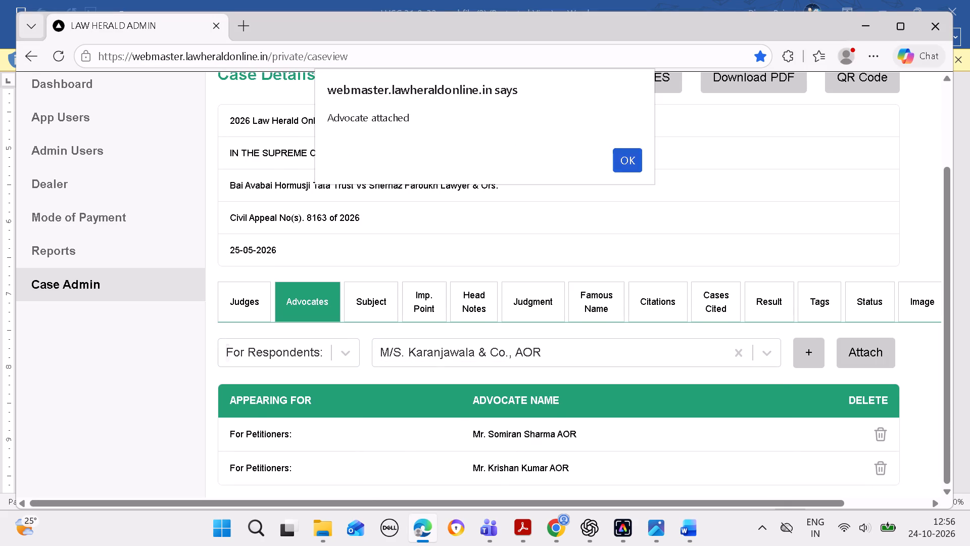
pyautogui.click(635, 162)
# Copy the name of the respondents' second-listed counsel from Word and attach the matching "Senior, Advocate" entry to the case in Edge for the respondents.
pyautogui.scroll(-10, 652, 208)
pyautogui.click(700, 526)
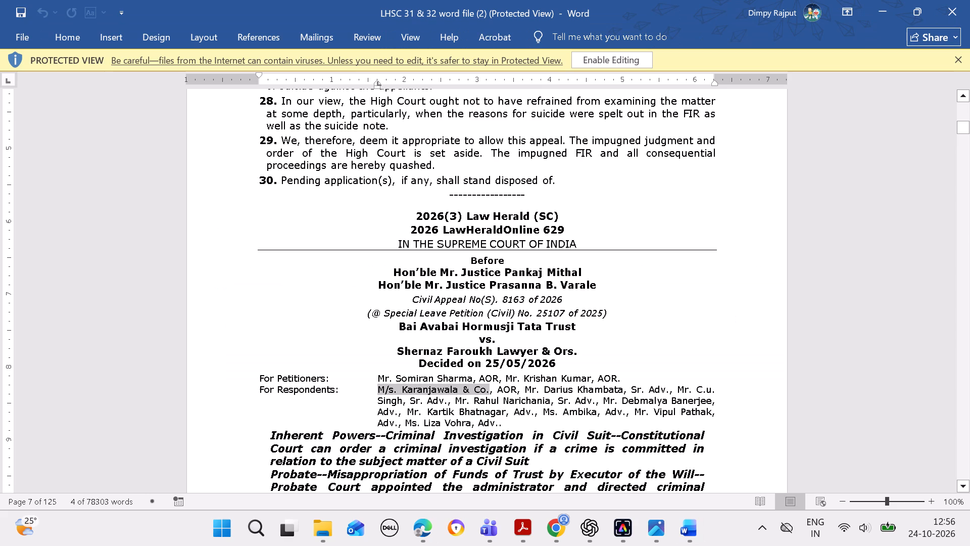
pyautogui.moveTo(542, 388); pyautogui.dragTo(589, 392)
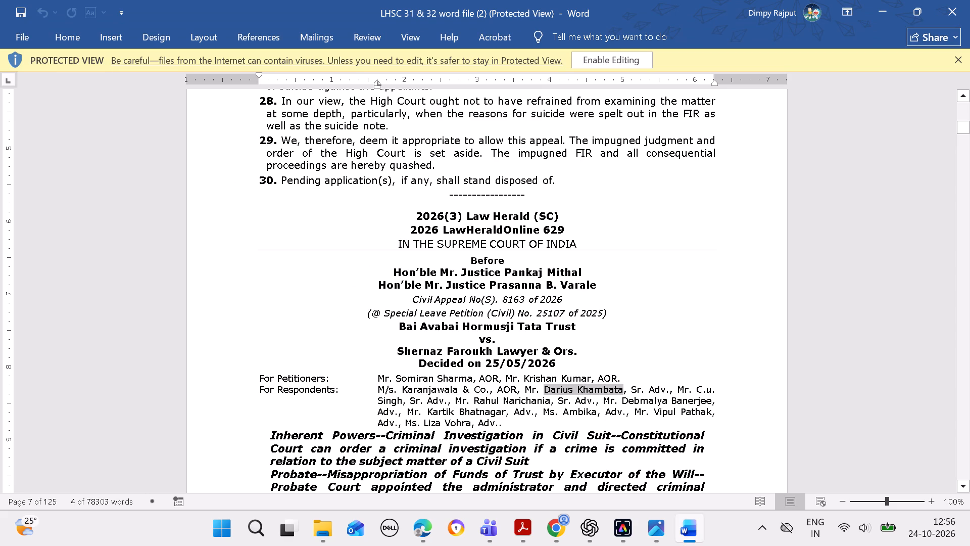
pyautogui.moveTo(589, 392); pyautogui.dragTo(604, 395)
pyautogui.click(609, 413)
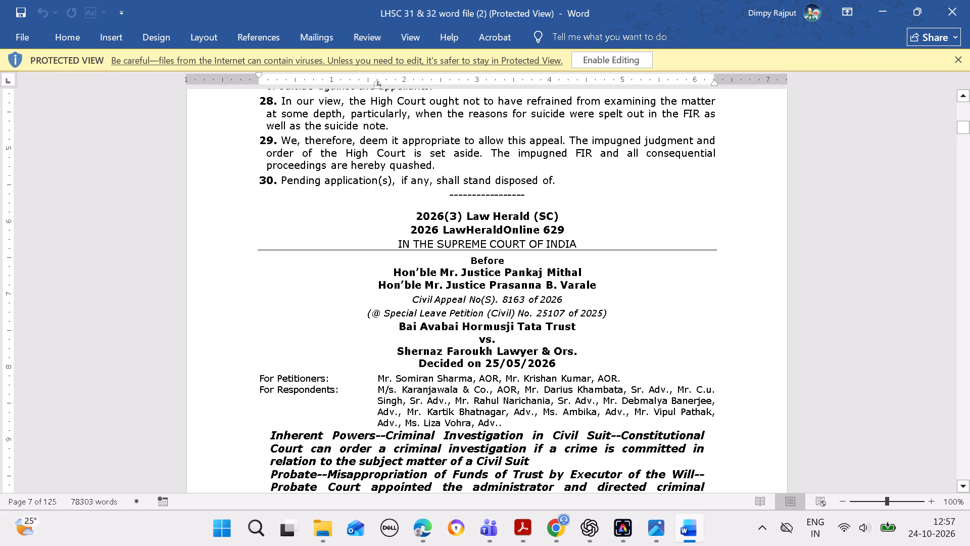
pyautogui.moveTo(546, 388); pyautogui.dragTo(595, 388)
pyautogui.hotkey('ctrl', 'c')
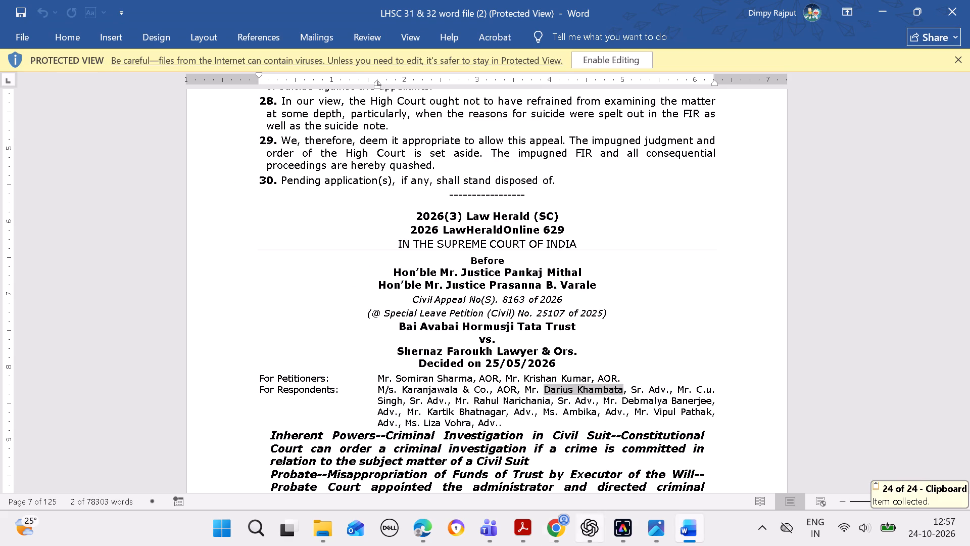
pyautogui.click(435, 524)
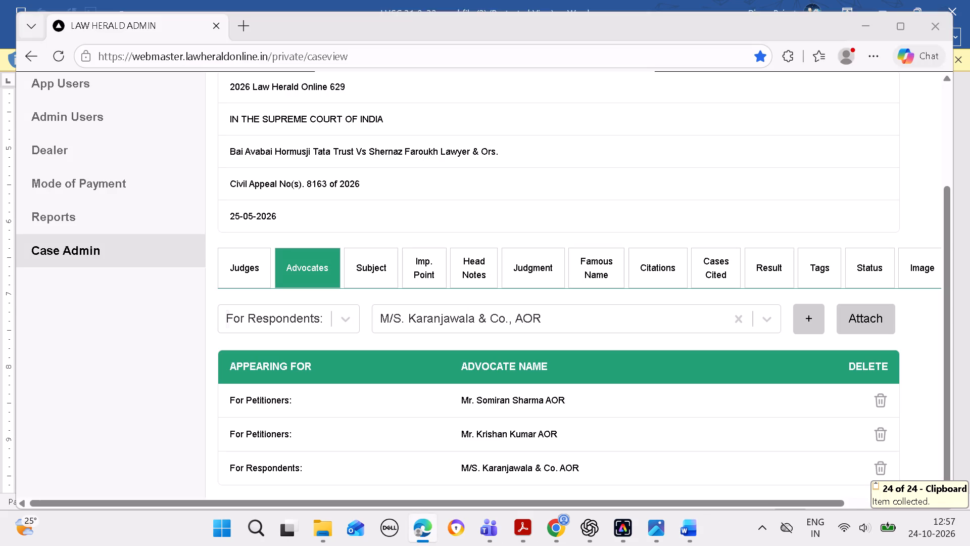
pyautogui.click(732, 318)
pyautogui.hotkey('ctrl', 'v')
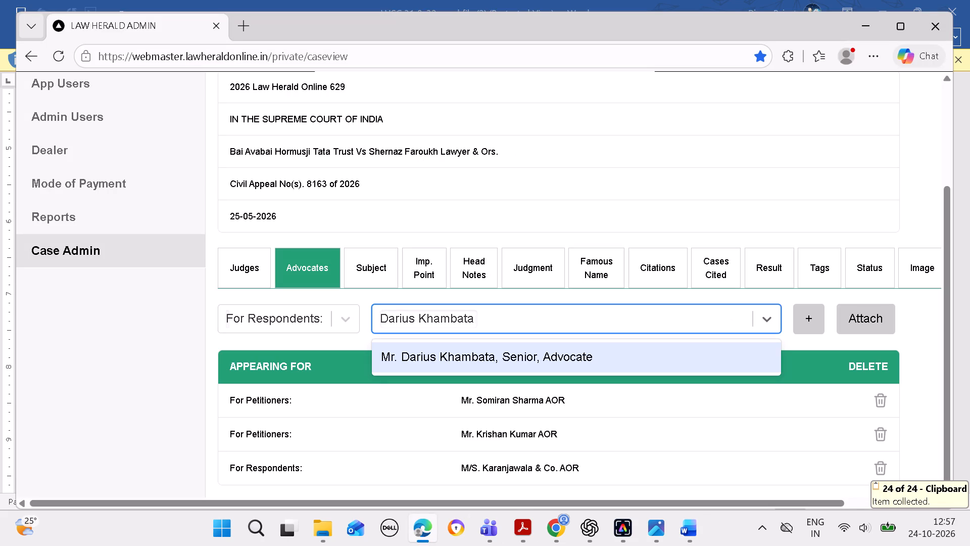
pyautogui.click(667, 351)
pyautogui.click(866, 320)
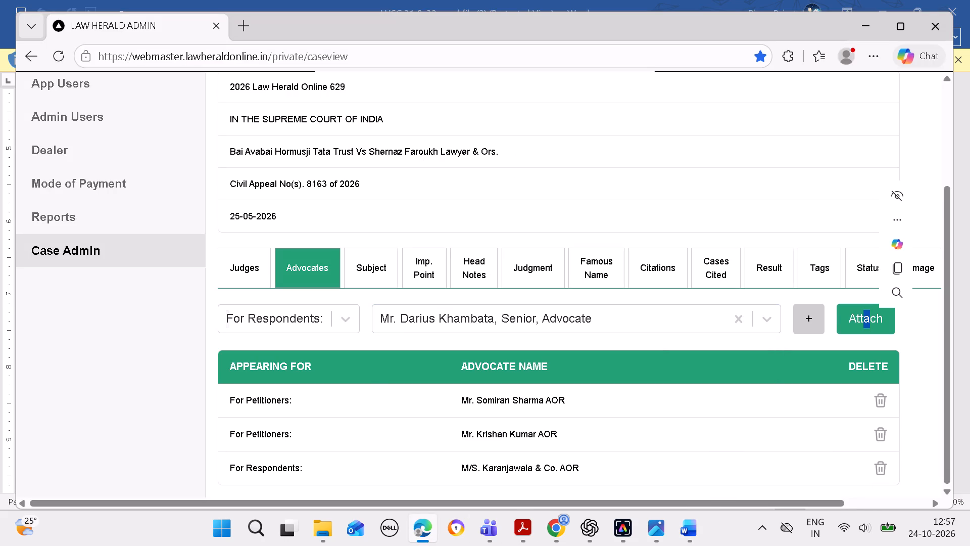
pyautogui.click(615, 156)
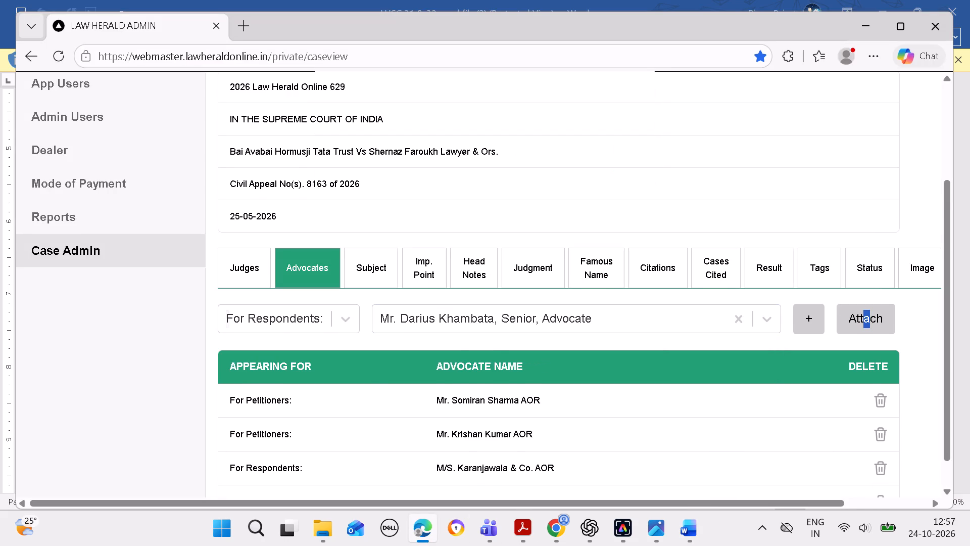
pyautogui.scroll(-11, 661, 262)
# Copy the name of the respondents' third-listed counsel from Word and attach the matching "Senior, Advocate" entry to the case in Edge for the respondents.
pyautogui.click(698, 525)
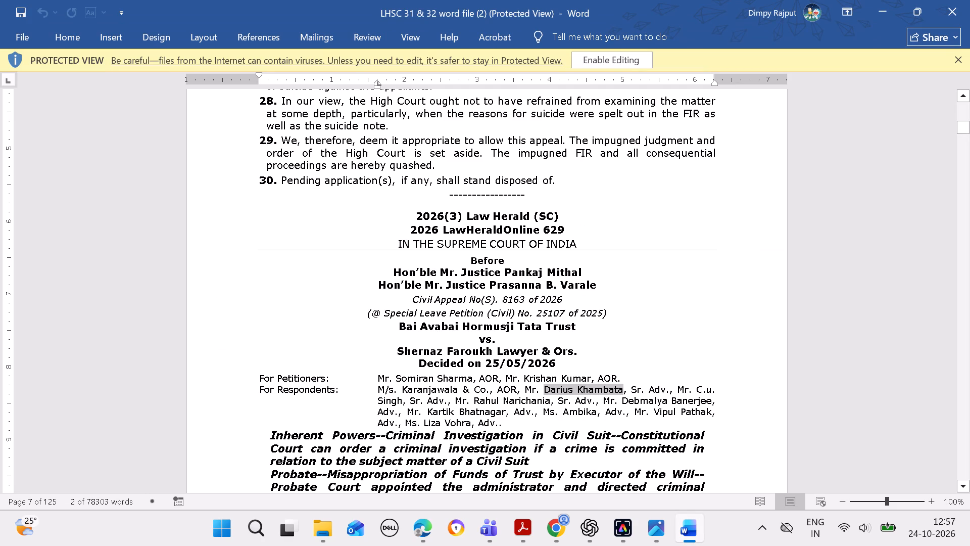
pyautogui.moveTo(697, 391); pyautogui.dragTo(456, 404)
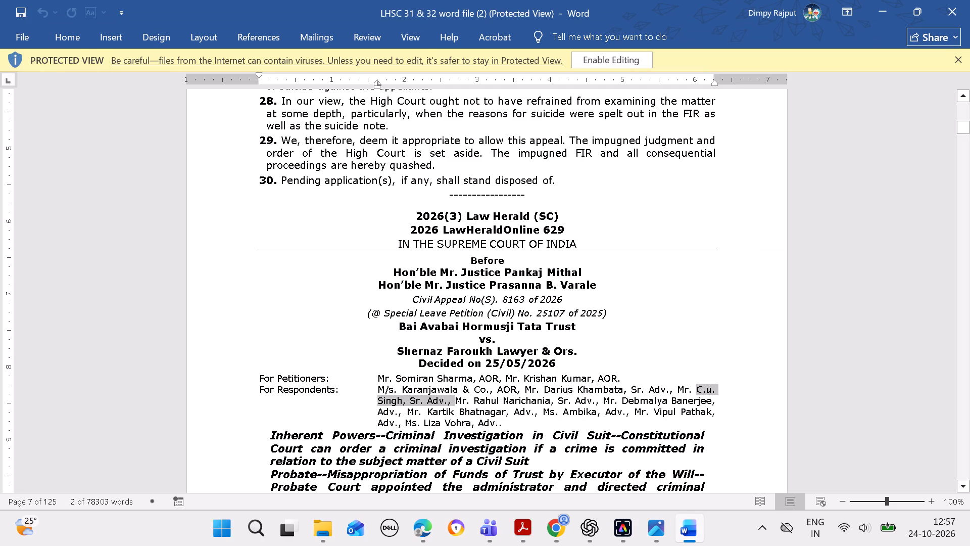
pyautogui.moveTo(456, 404); pyautogui.dragTo(404, 404)
pyautogui.hotkey('ctrl', 'c')
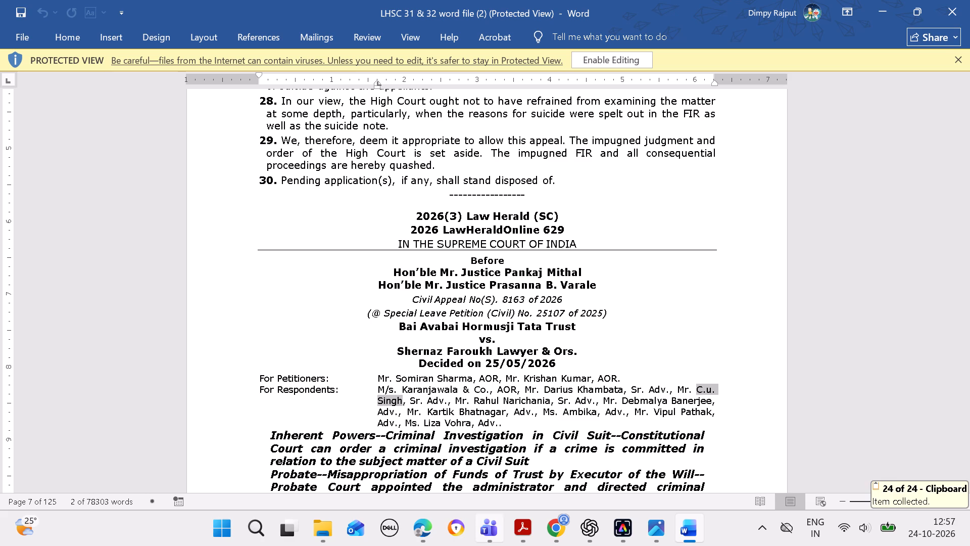
pyautogui.click(432, 527)
pyautogui.click(738, 286)
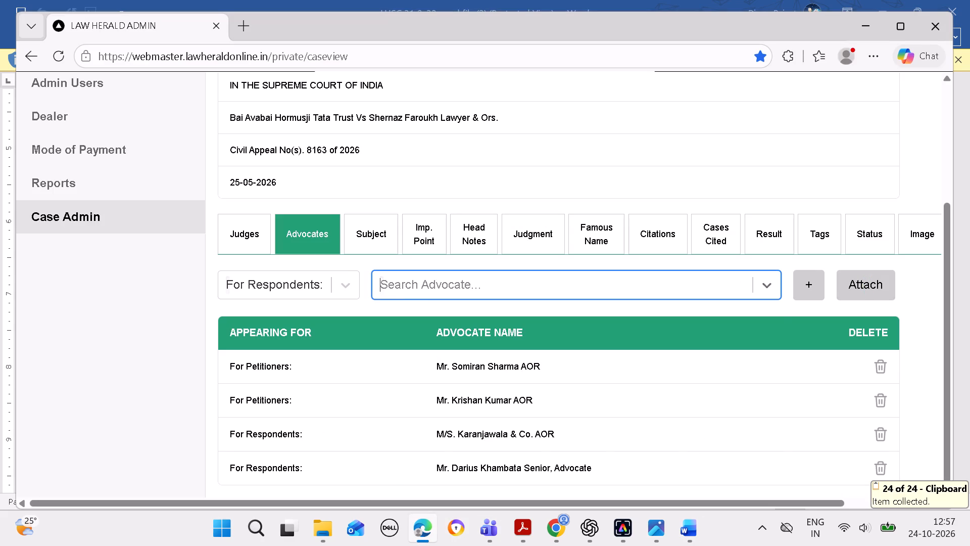
pyautogui.hotkey('ctrl', 'v')
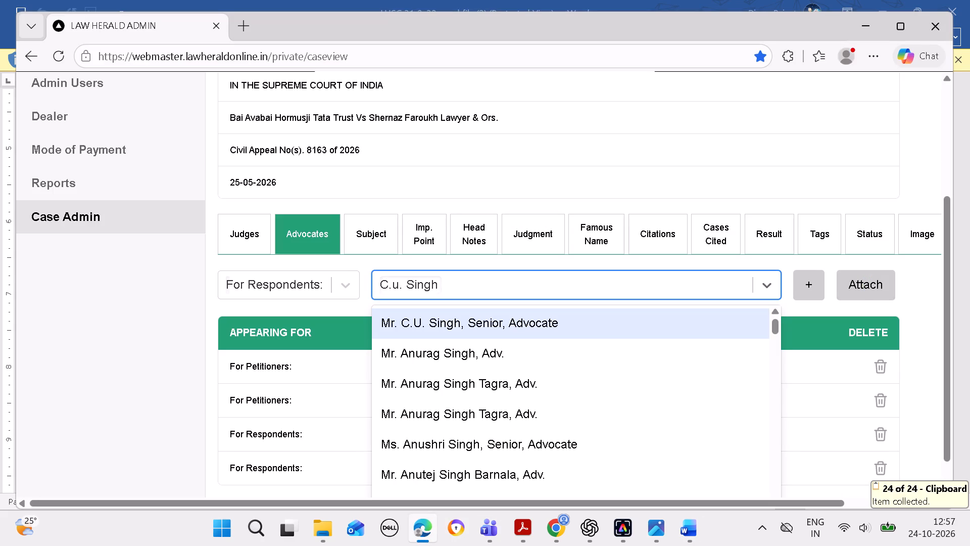
pyautogui.click(654, 315)
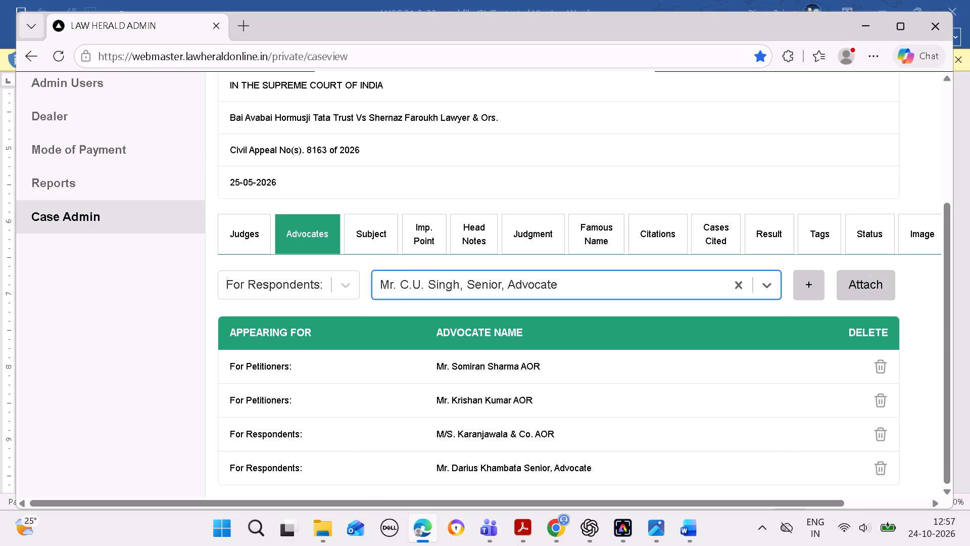
pyautogui.click(871, 286)
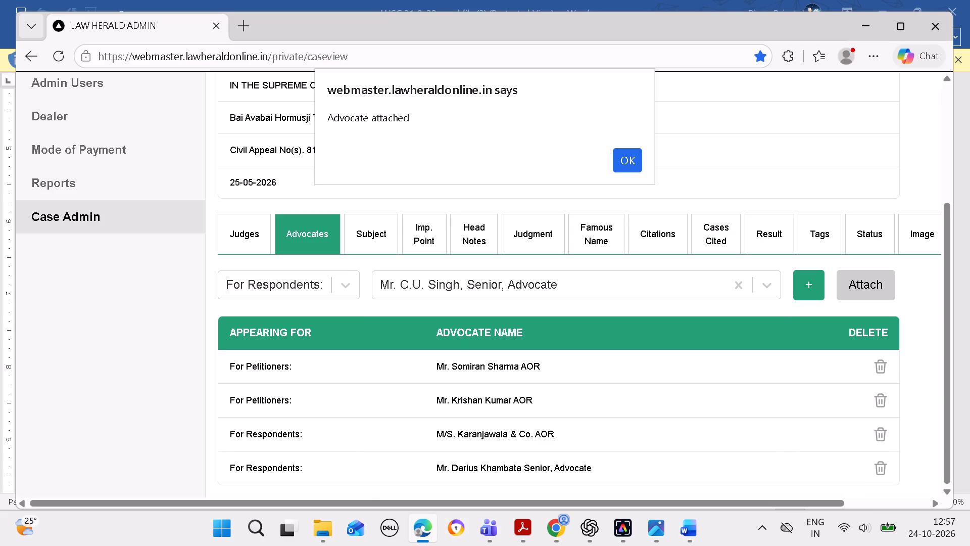
pyautogui.click(633, 166)
pyautogui.scroll(-9, 641, 220)
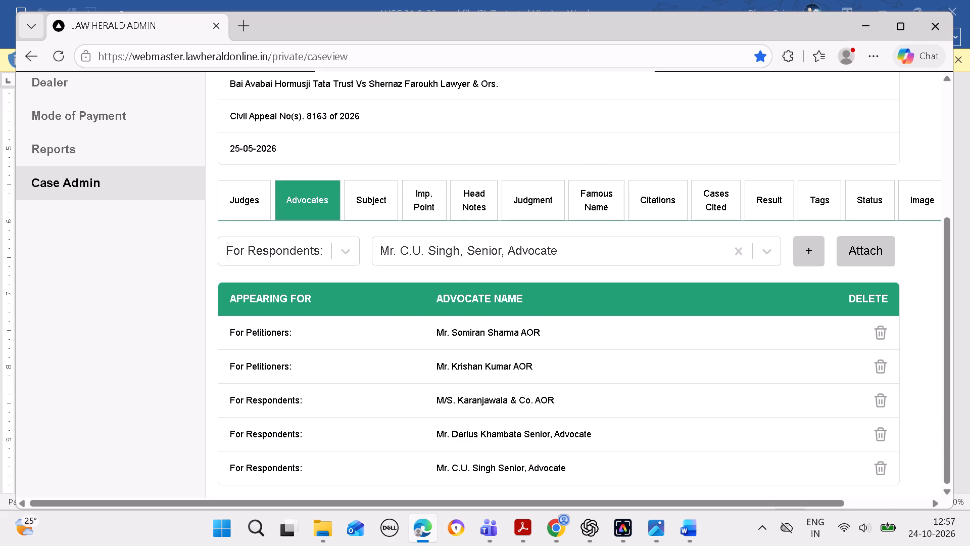
# Copy the name of the respondents' fourth-listed counsel from Word and search for it among the advocates in Edge.
pyautogui.click(694, 522)
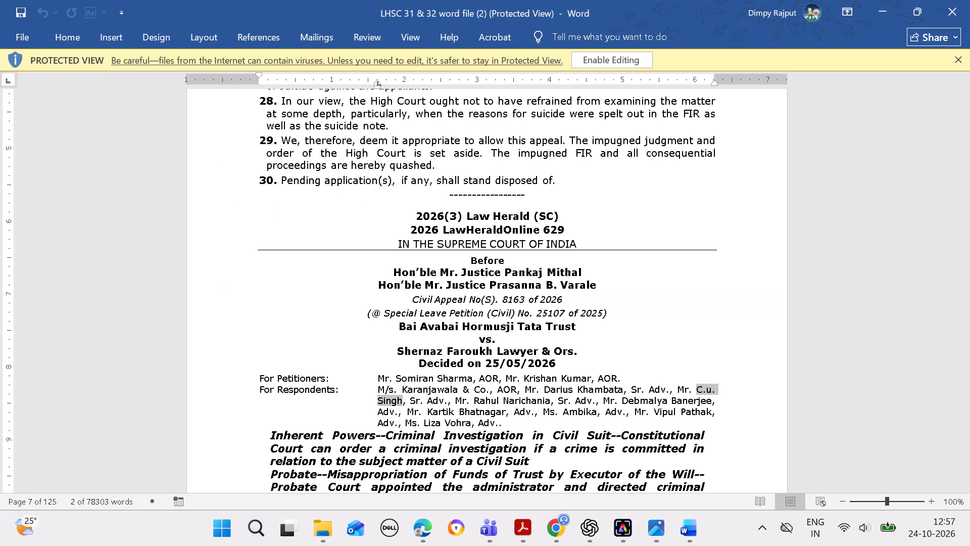
pyautogui.moveTo(476, 400); pyautogui.dragTo(526, 400)
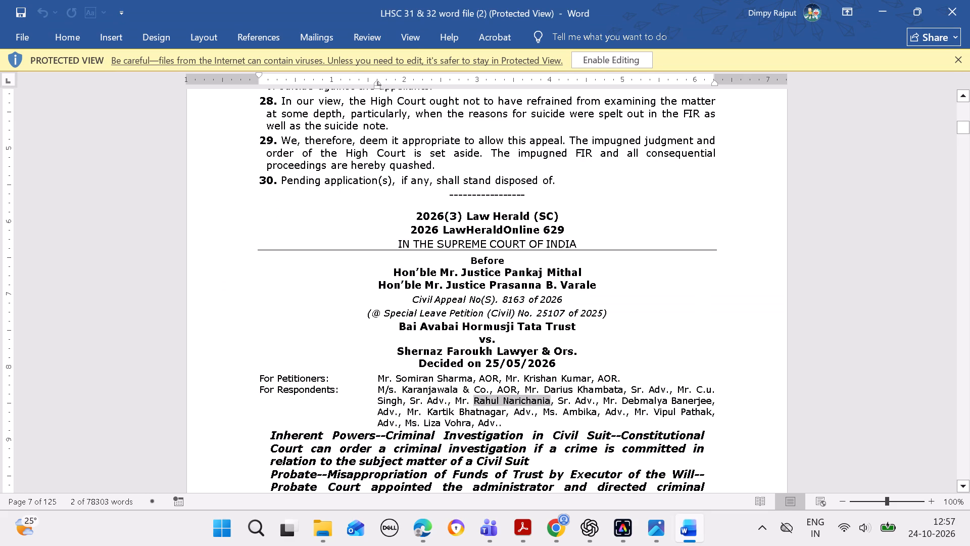
pyautogui.hotkey('ctrl', 'c')
pyautogui.click(436, 522)
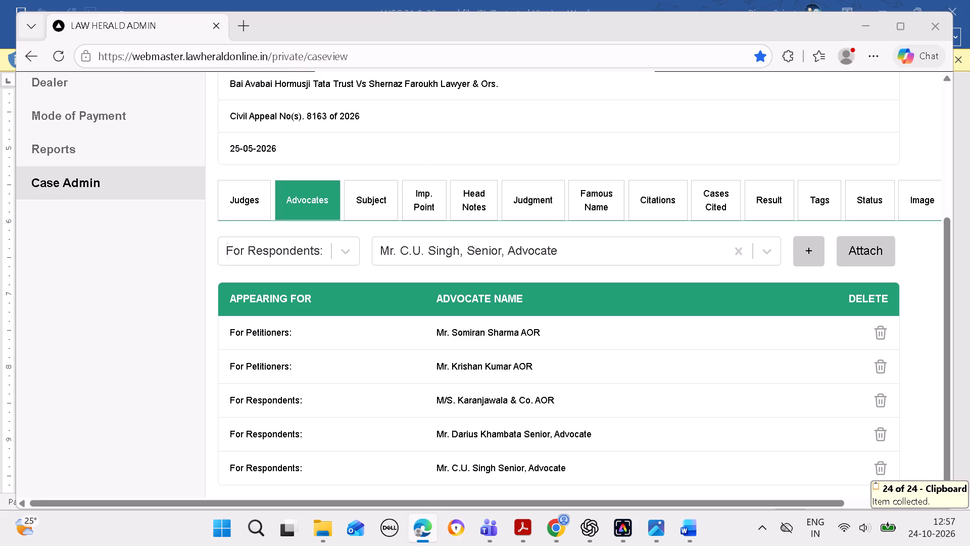
pyautogui.click(735, 257)
pyautogui.hotkey('ctrl', 'v')
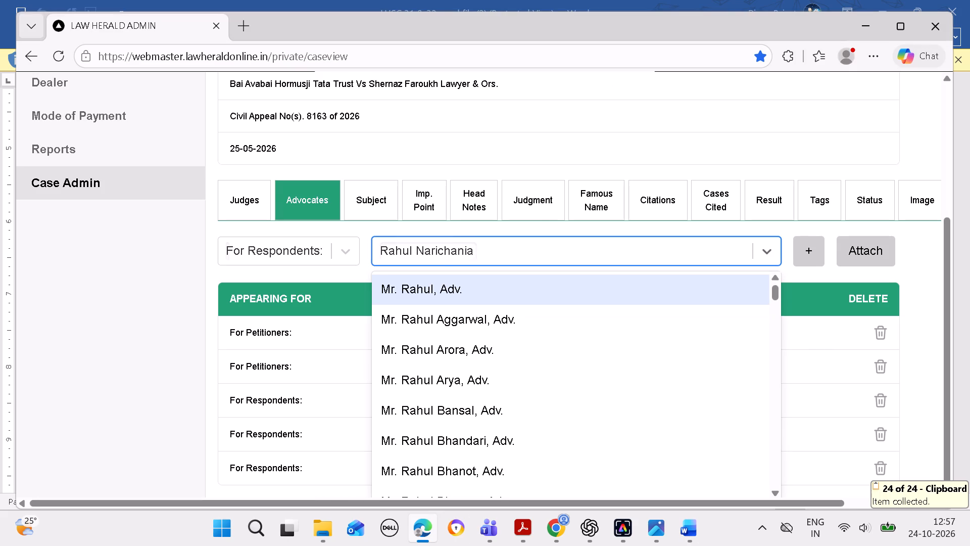
# Check this counsel's designation in Word and add him in Edge as a new respondents' advocate, prefix Mr., designation Senior Advocate.
pyautogui.click(806, 256)
pyautogui.click(698, 522)
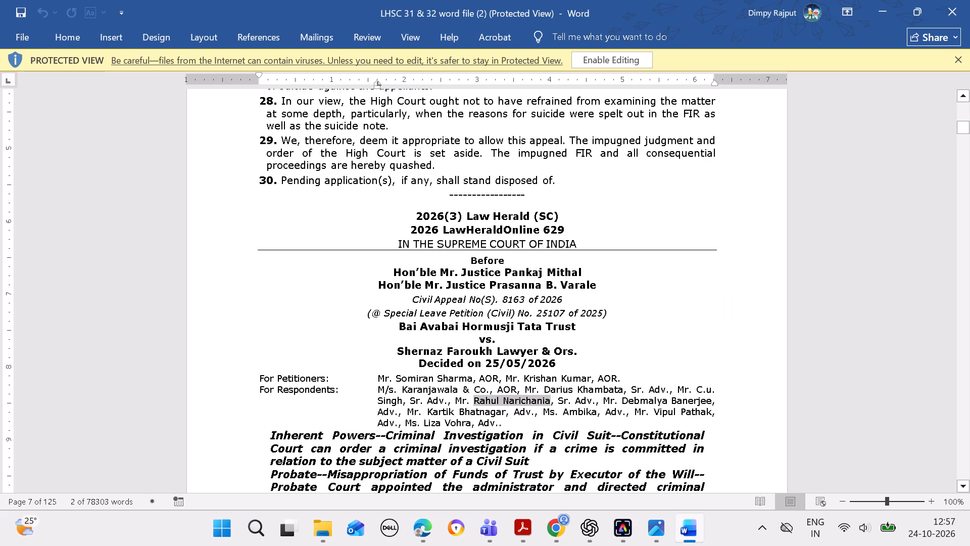
pyautogui.click(431, 531)
pyautogui.click(561, 362)
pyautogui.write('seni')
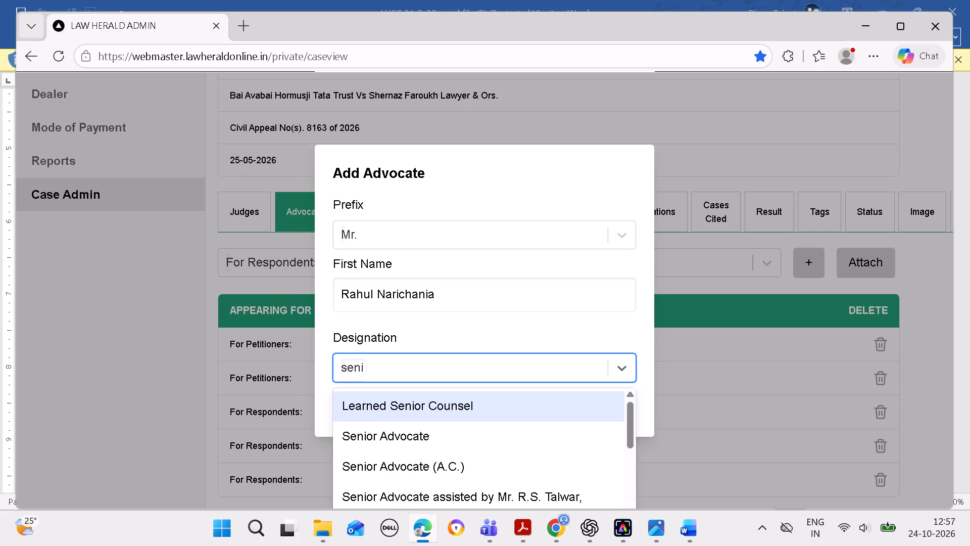
pyautogui.click(491, 431)
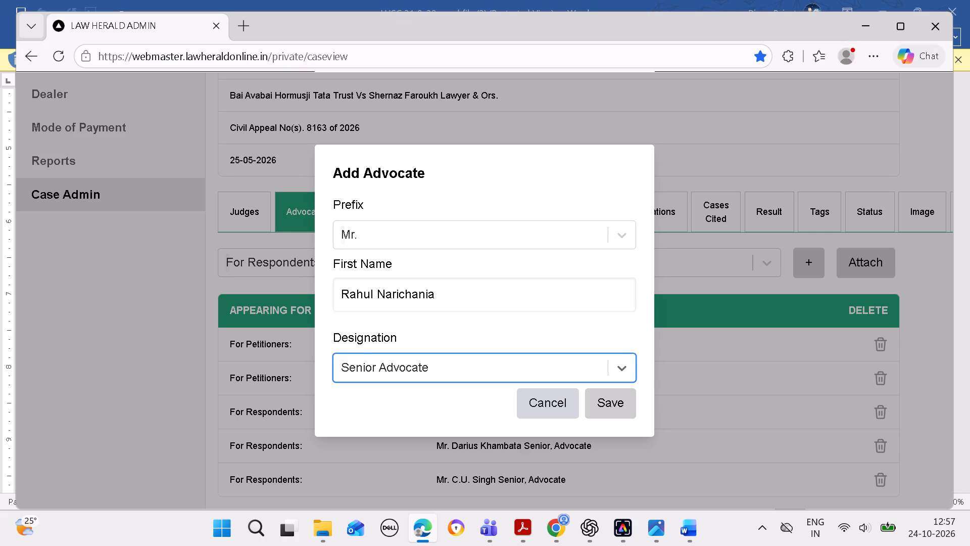
pyautogui.click(622, 405)
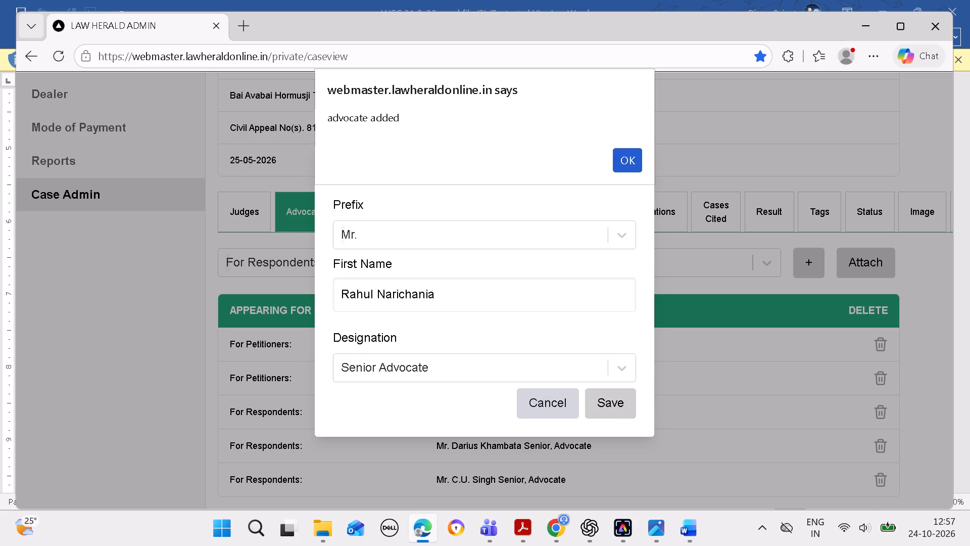
pyautogui.click(632, 165)
pyautogui.scroll(-6, 665, 210)
pyautogui.click(633, 169)
pyautogui.scroll(-6, 636, 205)
# Copy the name of the respondents' fifth-listed counsel from Word and attach the matching "Mr." entry designated Adv. to the case in Edge for the respondents.
pyautogui.click(690, 527)
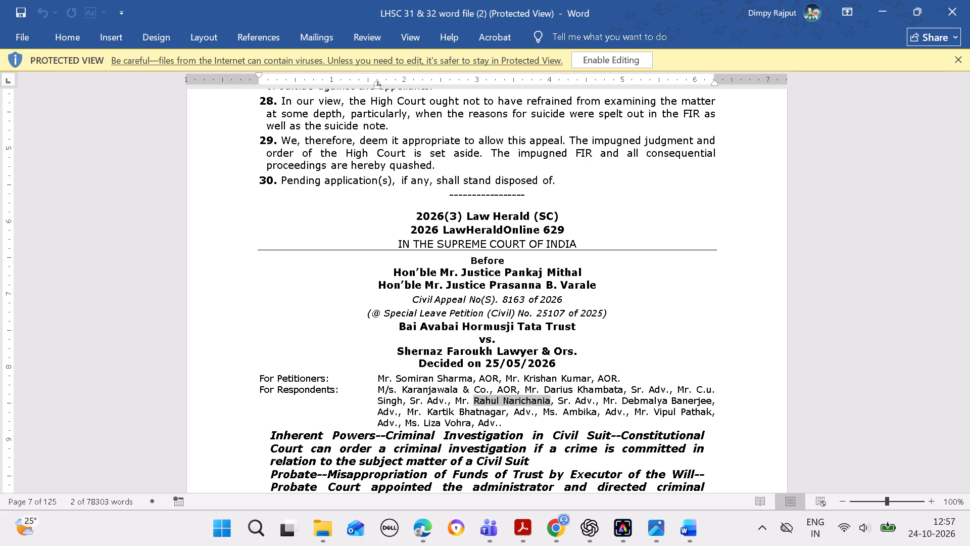
pyautogui.moveTo(624, 401); pyautogui.dragTo(687, 403)
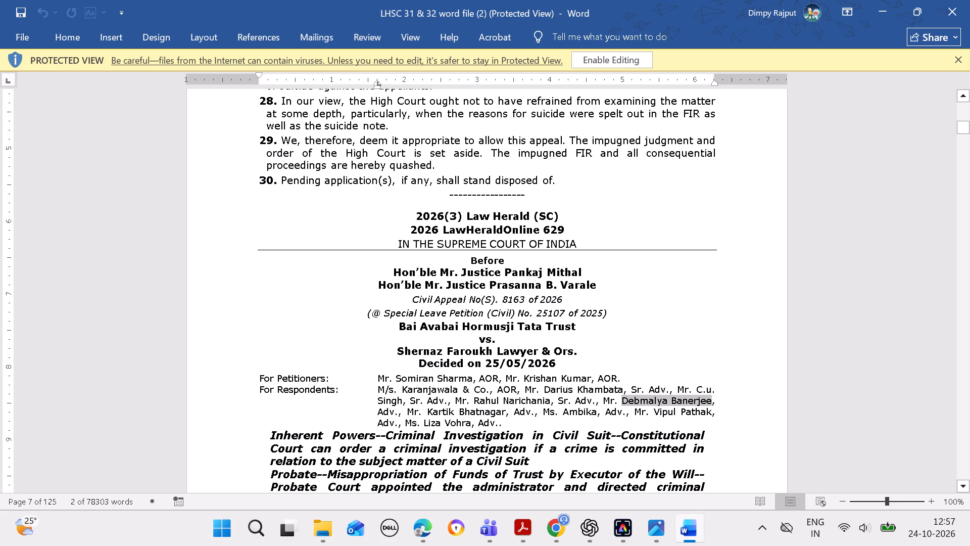
pyautogui.hotkey('ctrl', 'c')
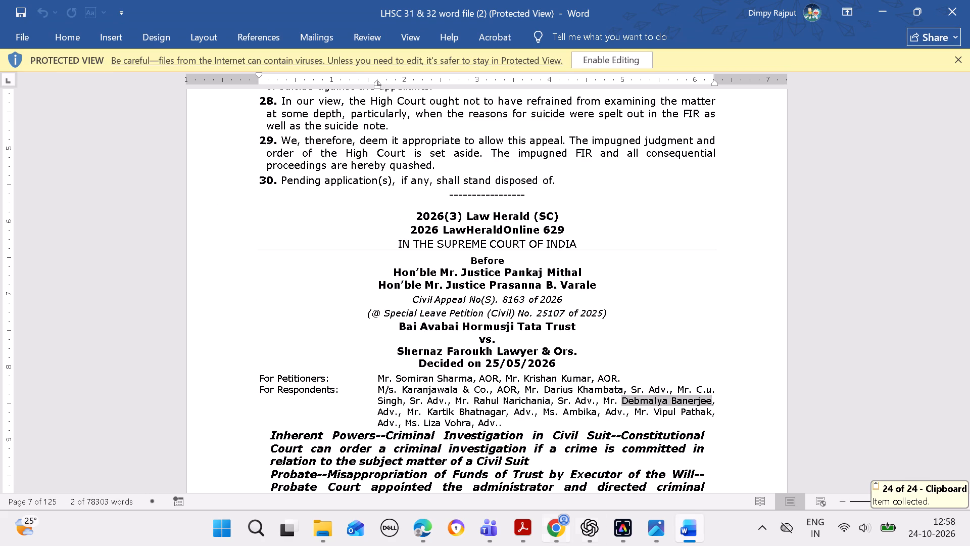
pyautogui.click(430, 537)
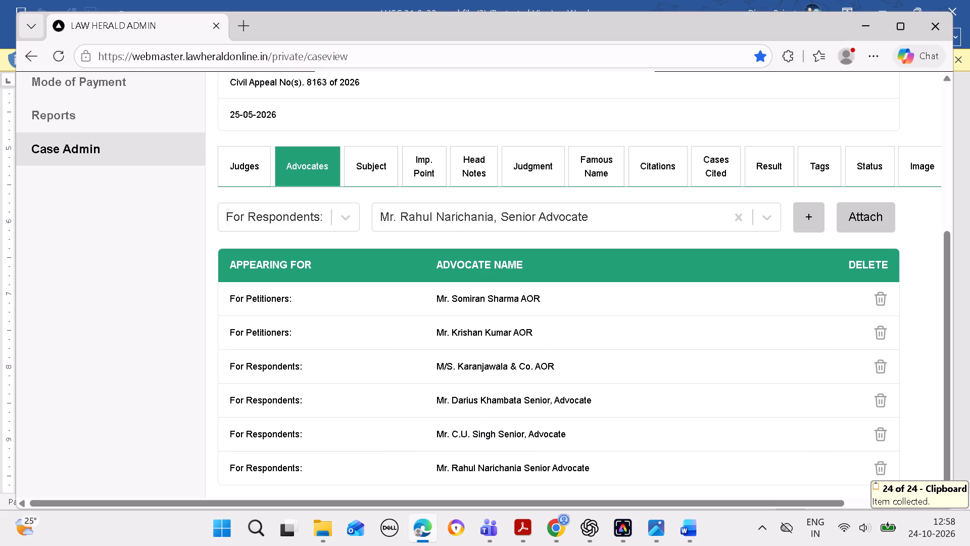
pyautogui.click(732, 212)
pyautogui.hotkey('ctrl', 'v')
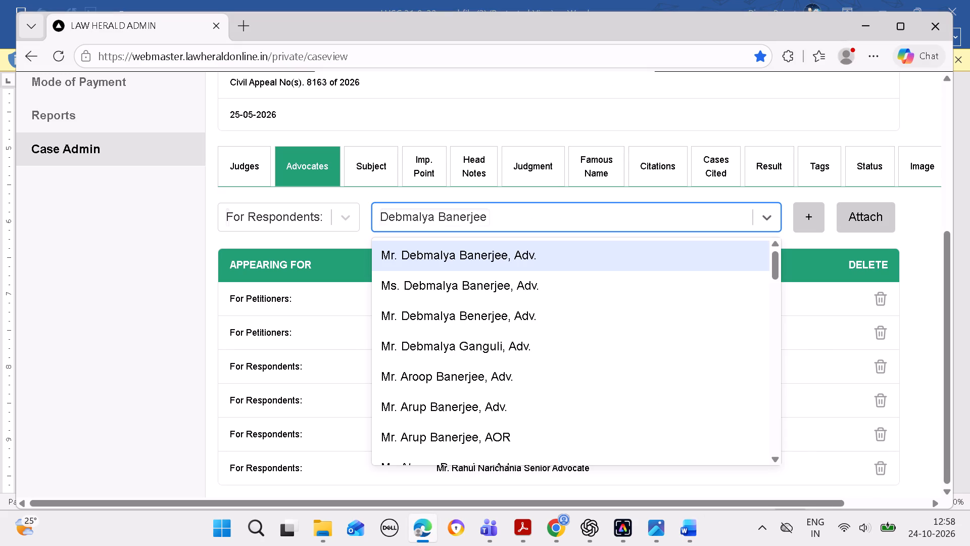
pyautogui.click(632, 255)
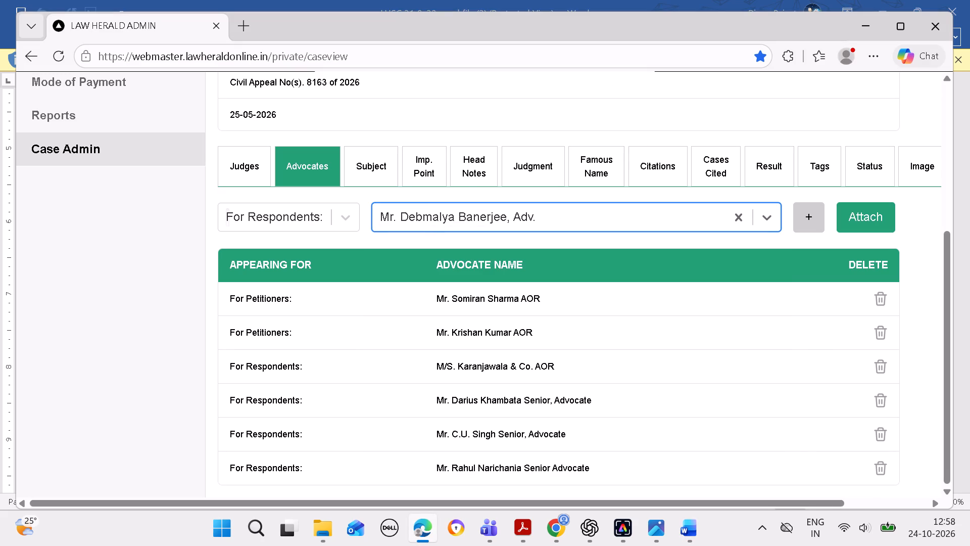
pyautogui.click(874, 212)
pyautogui.click(637, 153)
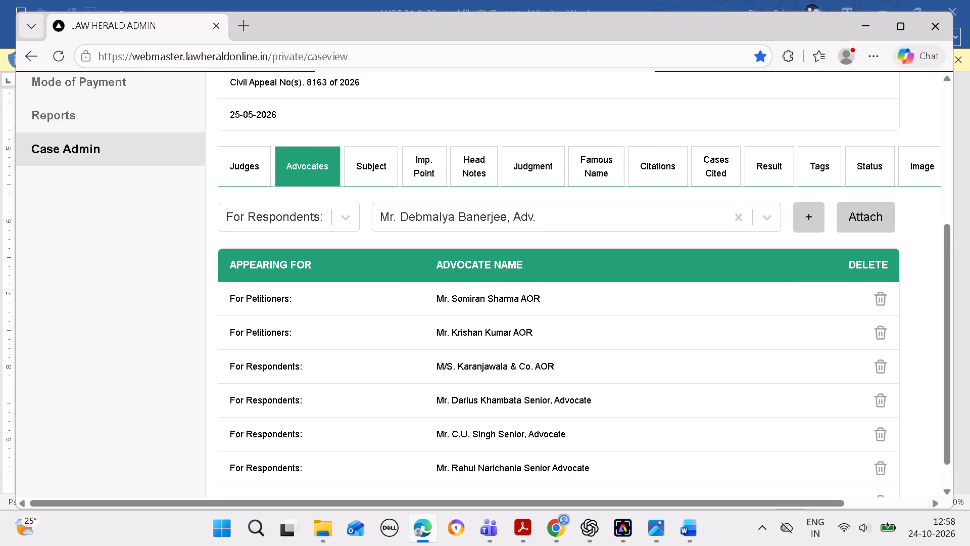
pyautogui.scroll(-11, 684, 201)
# Copy the name of the respondents' sixth-listed counsel from Word and attach the matching "Mr." entry designated Adv. to the case in Edge for the respondents.
pyautogui.click(694, 524)
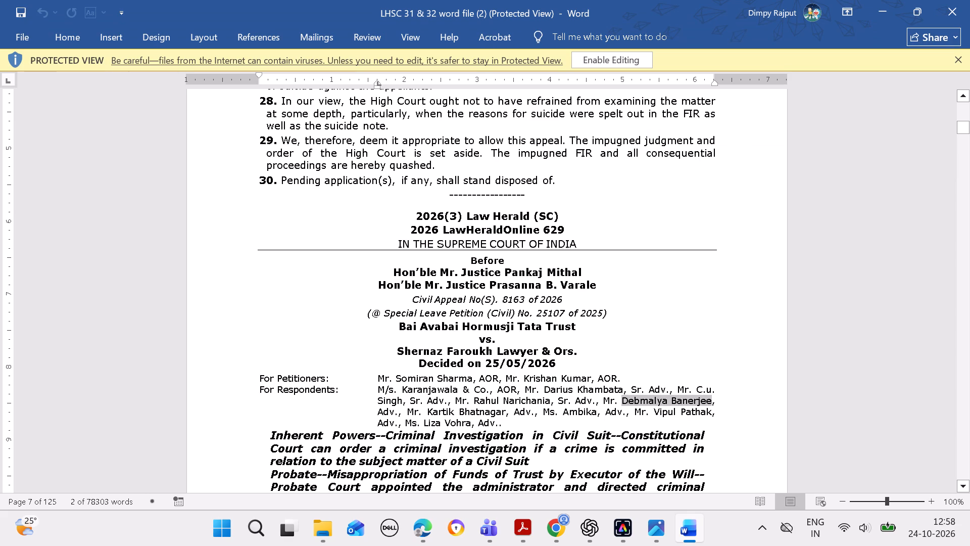
pyautogui.moveTo(431, 411); pyautogui.dragTo(476, 416)
pyautogui.hotkey('ctrl', 'c')
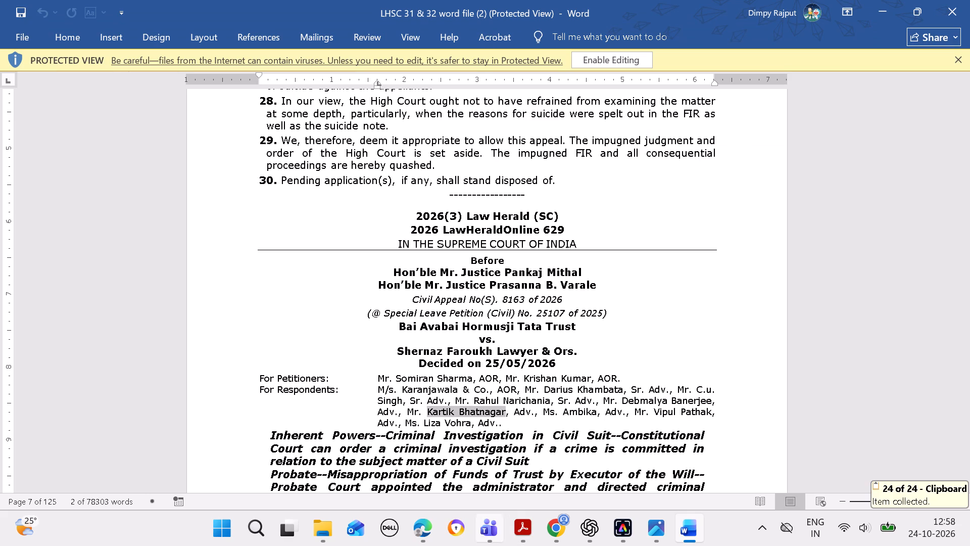
pyautogui.click(437, 530)
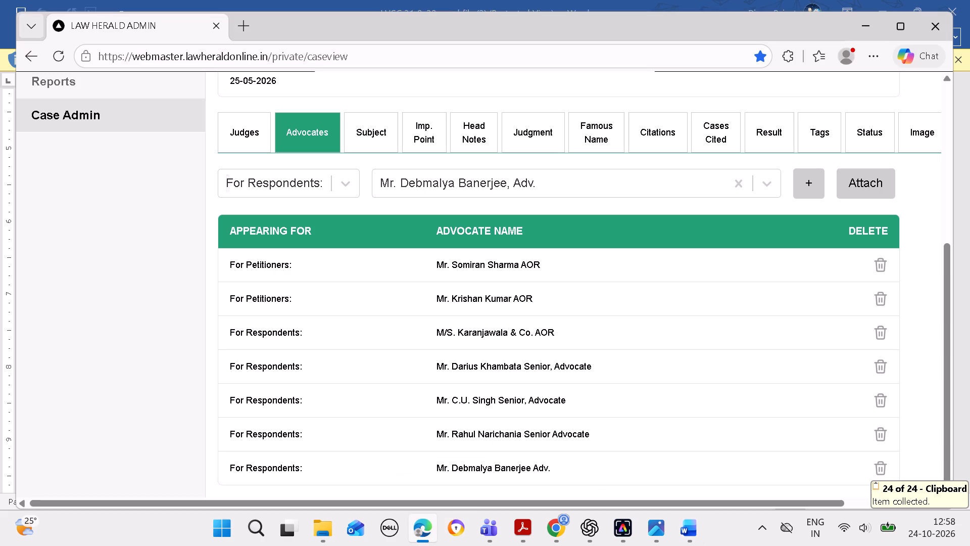
pyautogui.click(735, 191)
pyautogui.hotkey('ctrl', 'v')
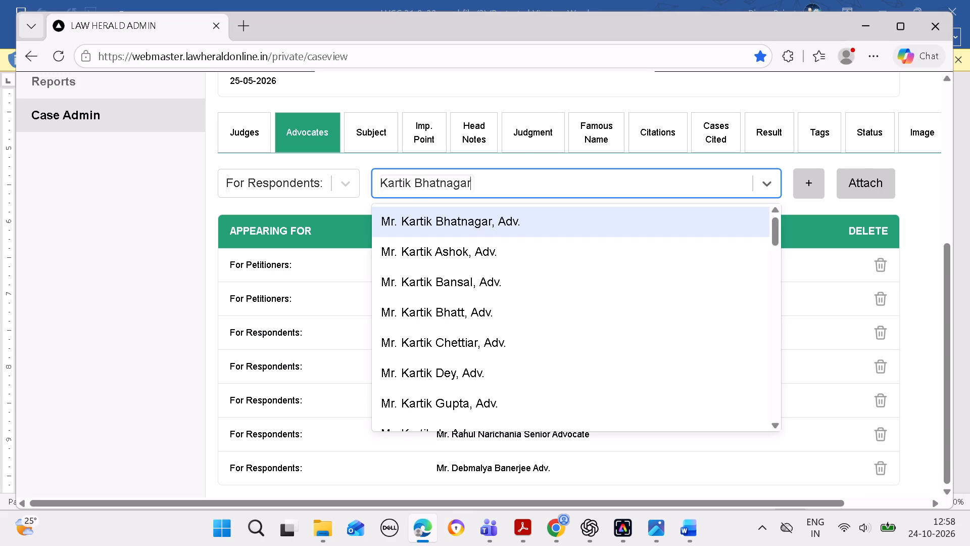
pyautogui.click(655, 225)
pyautogui.click(857, 187)
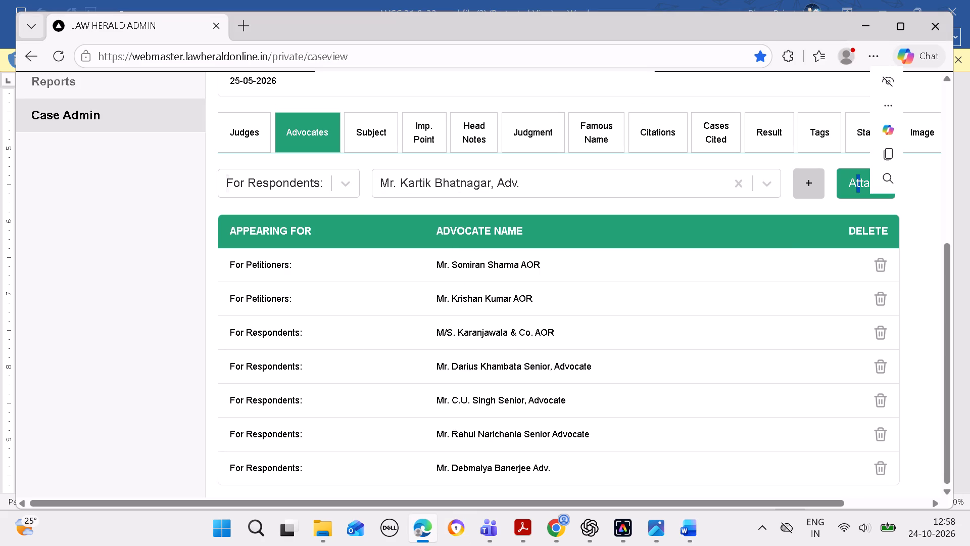
pyautogui.click(626, 162)
pyautogui.scroll(-7, 664, 235)
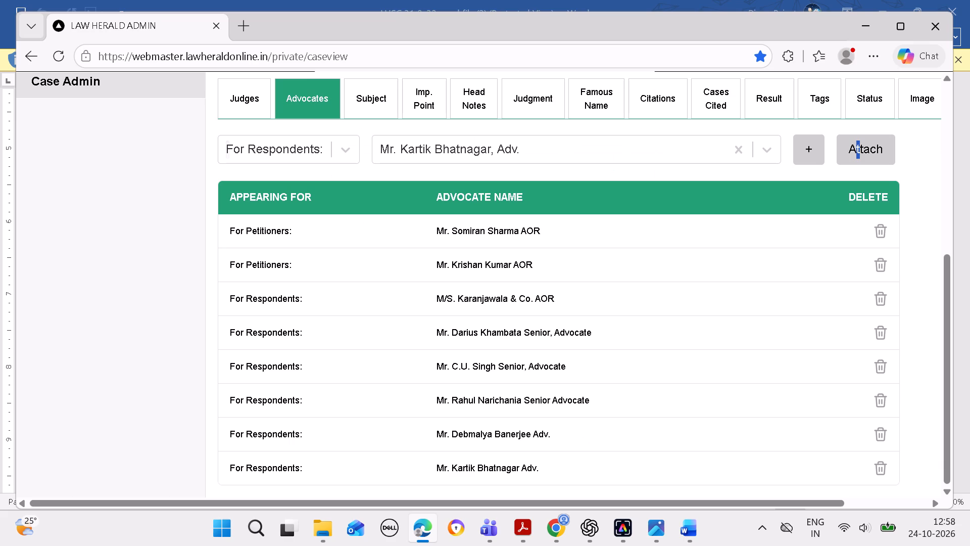
pyautogui.scroll(-2, 671, 253)
# Copy the name of the respondents' seventh-listed counsel from Word and search for it among the advocates in Edge.
pyautogui.click(684, 516)
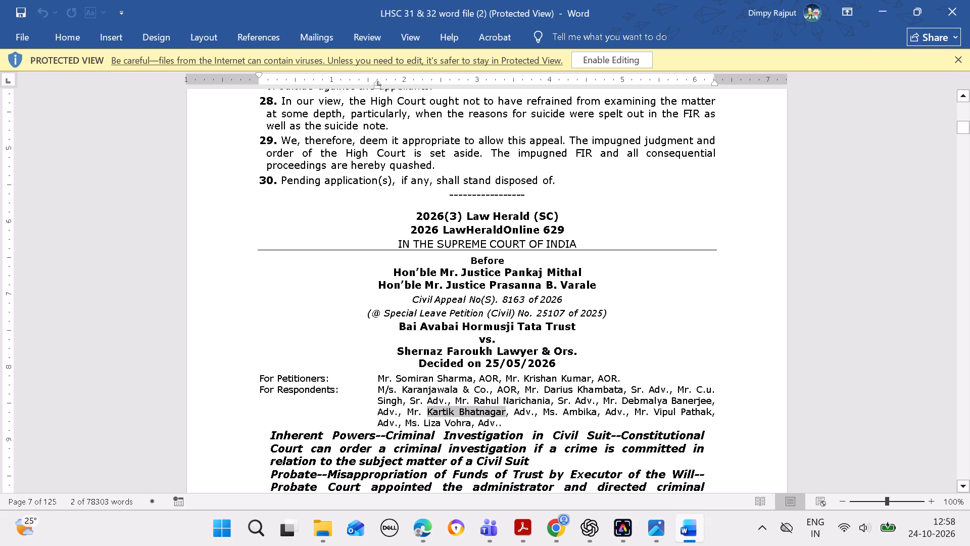
pyautogui.moveTo(562, 411); pyautogui.dragTo(592, 413)
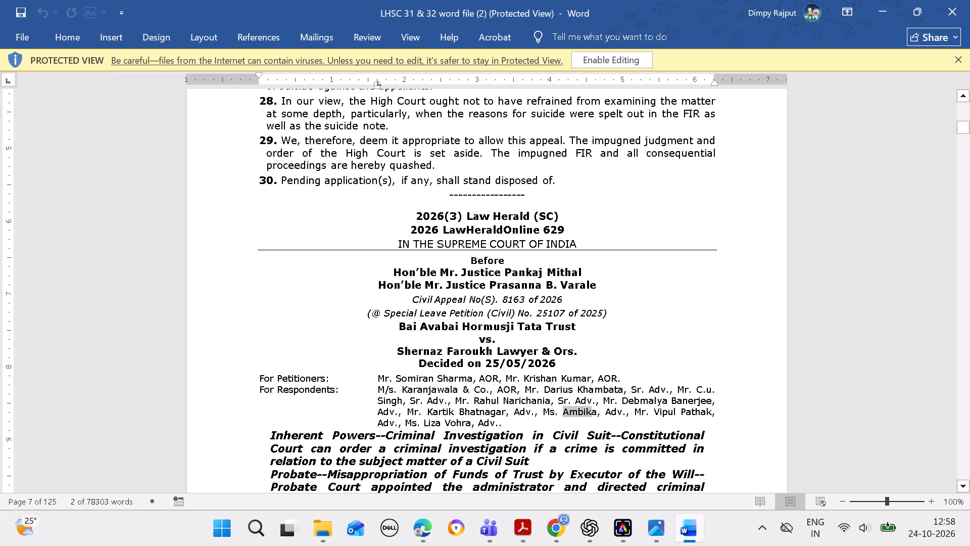
pyautogui.moveTo(592, 413); pyautogui.dragTo(598, 415)
pyautogui.hotkey('ctrl', 'c')
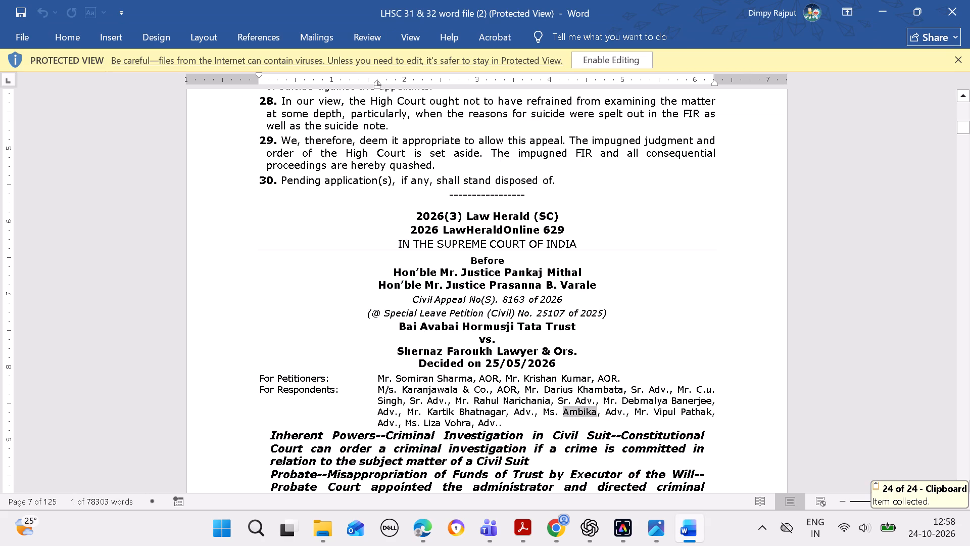
pyautogui.click(422, 533)
pyautogui.click(734, 155)
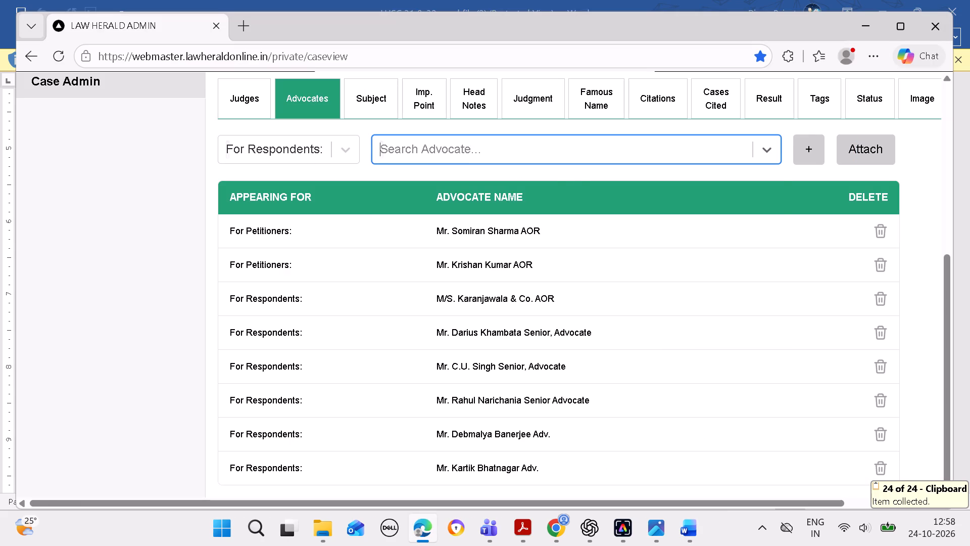
pyautogui.hotkey('ctrl', 'v')
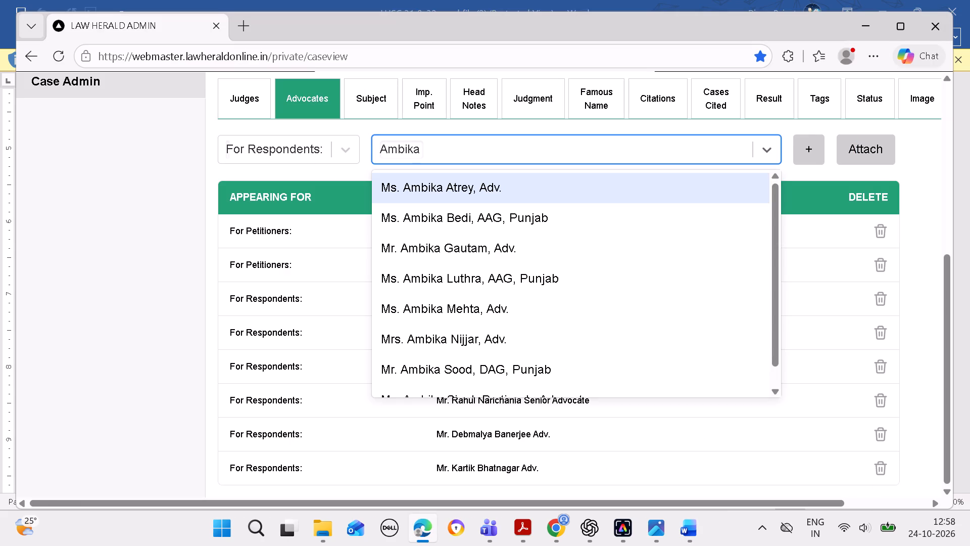
# Check this counsel's details in Word and add her in Edge as a new respondents' advocate, prefix Ms., designation ADV.
pyautogui.click(673, 511)
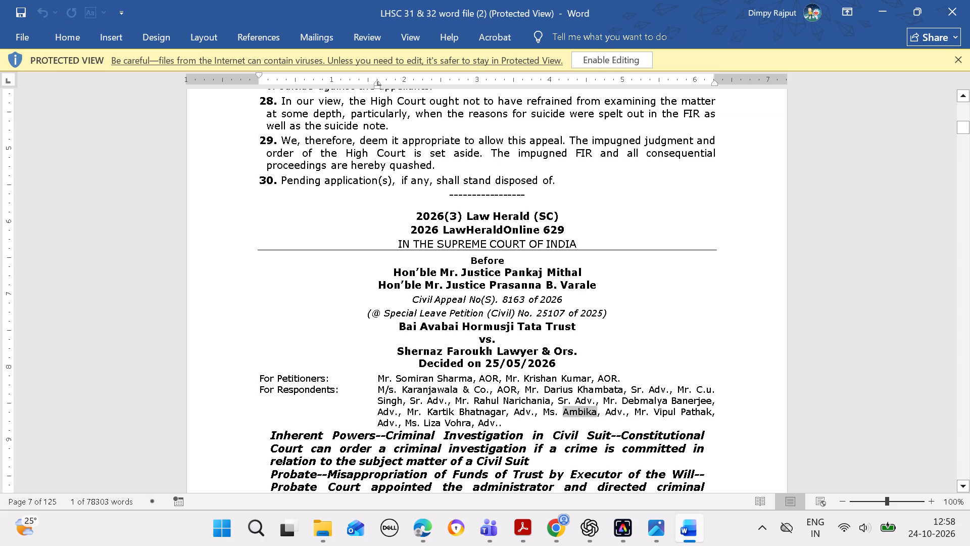
pyautogui.click(419, 531)
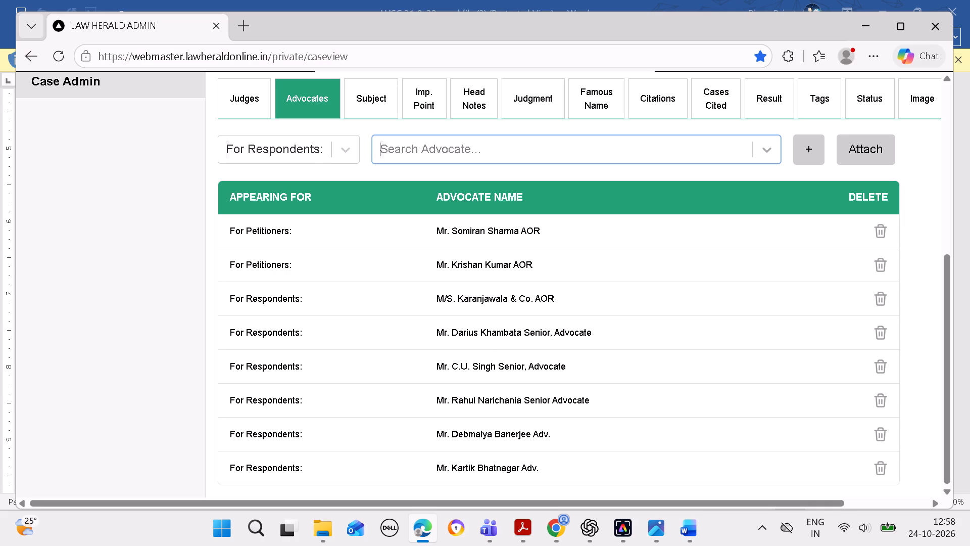
pyautogui.click(796, 149)
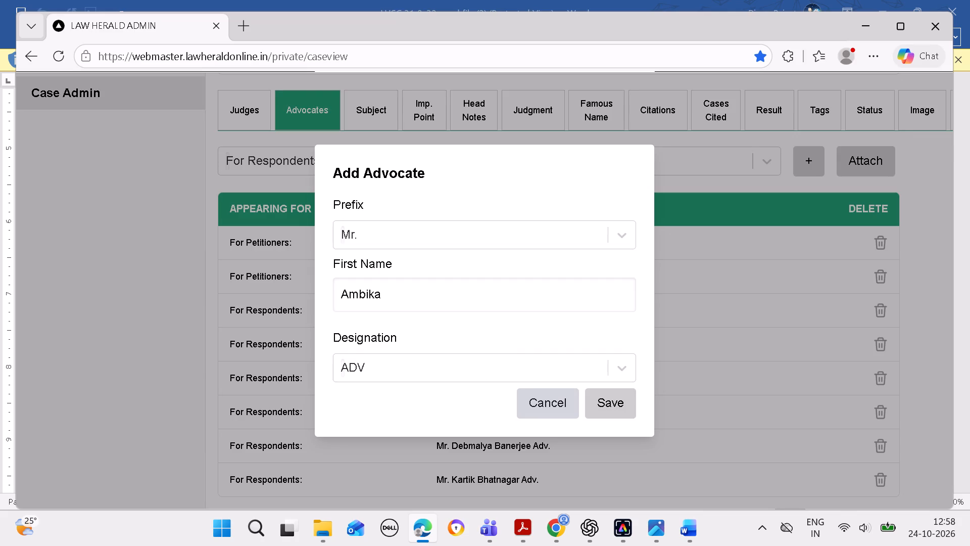
pyautogui.click(622, 227)
pyautogui.scroll(-4, 619, 254)
pyautogui.click(525, 343)
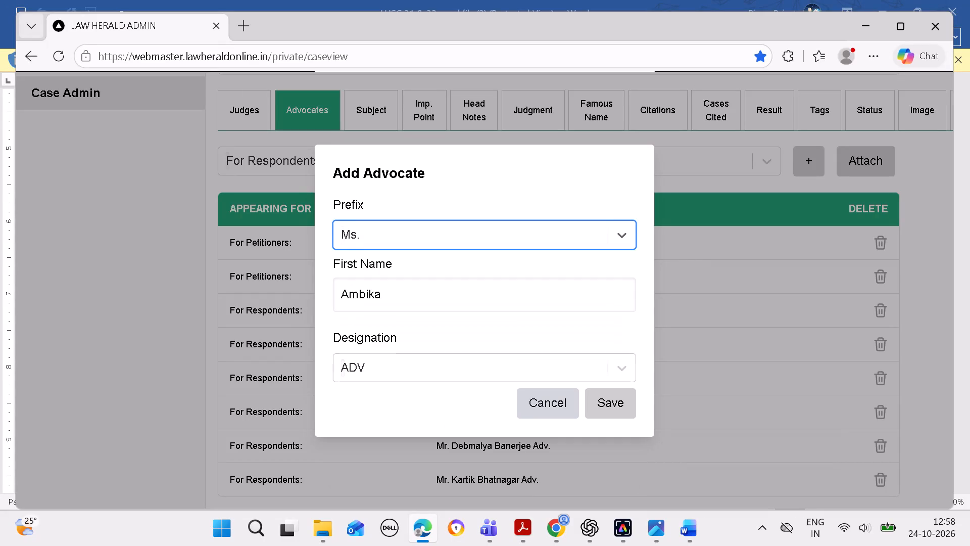
pyautogui.click(595, 412)
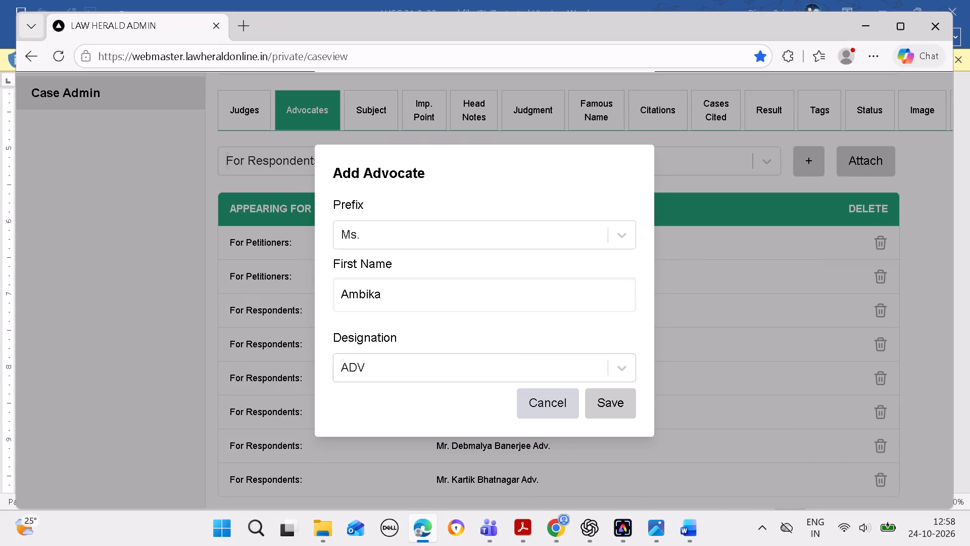
pyautogui.click(624, 167)
pyautogui.click(634, 166)
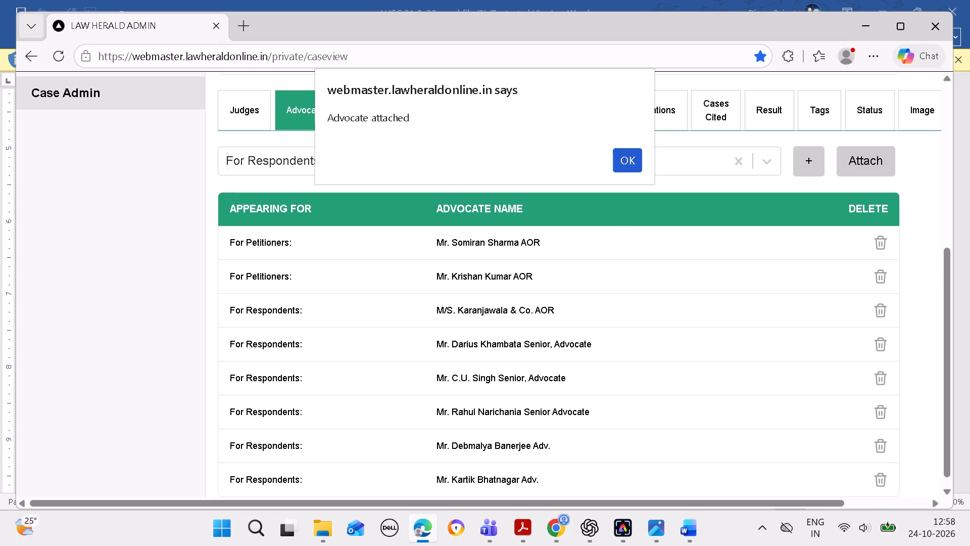
pyautogui.scroll(-5, 651, 338)
pyautogui.click(633, 159)
pyautogui.scroll(-5, 648, 314)
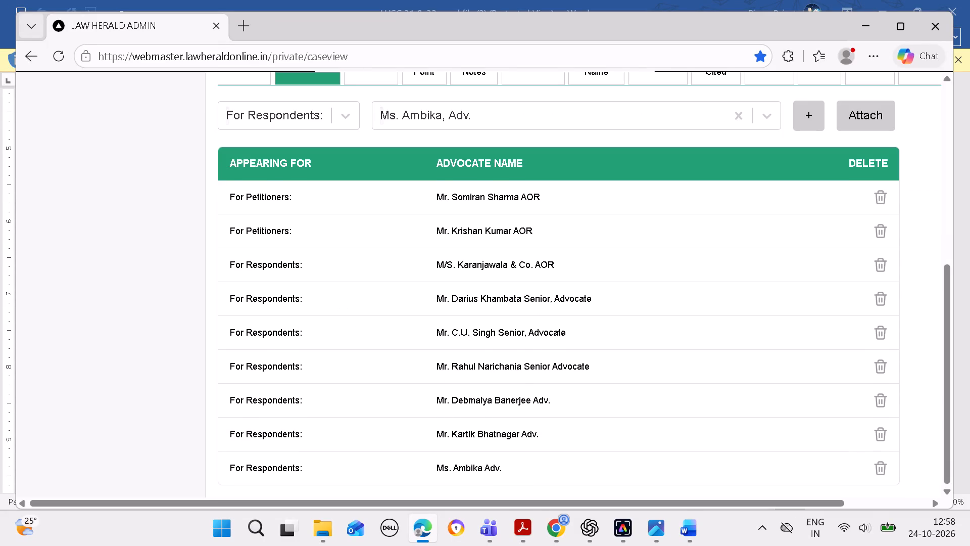
pyautogui.scroll(-4, 652, 318)
# Copy the name of the respondents' eighth-listed counsel from Word and return to the case's advocates in Edge.
pyautogui.click(682, 526)
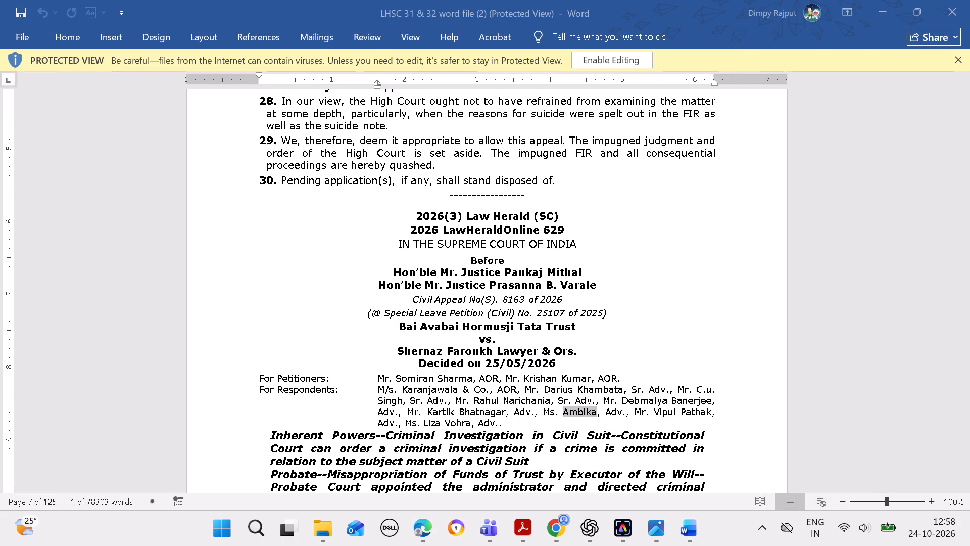
pyautogui.moveTo(655, 409); pyautogui.dragTo(675, 411)
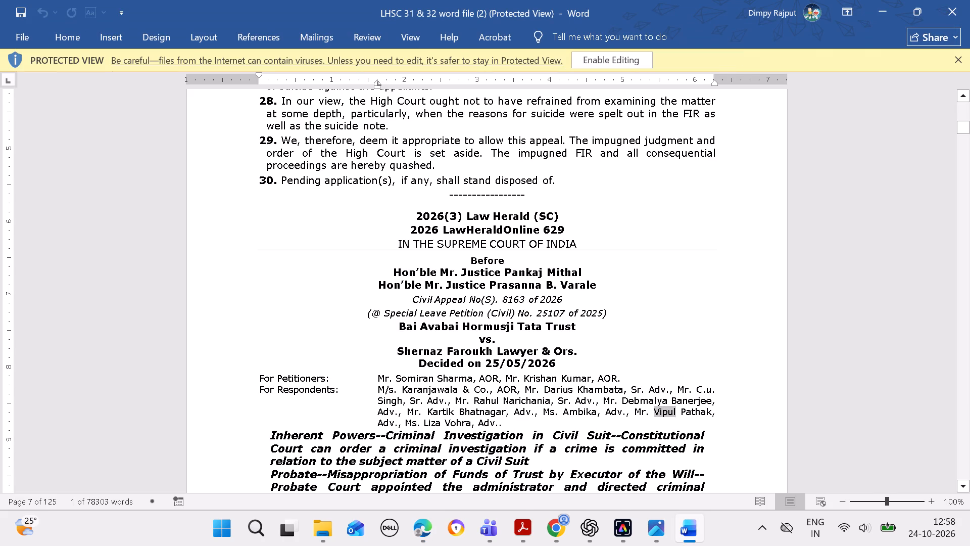
pyautogui.moveTo(675, 411); pyautogui.dragTo(696, 415)
pyautogui.hotkey('ctrl', 'c')
pyautogui.keyDown('ctrl'); pyautogui.click(427, 524); pyautogui.keyUp('ctrl')
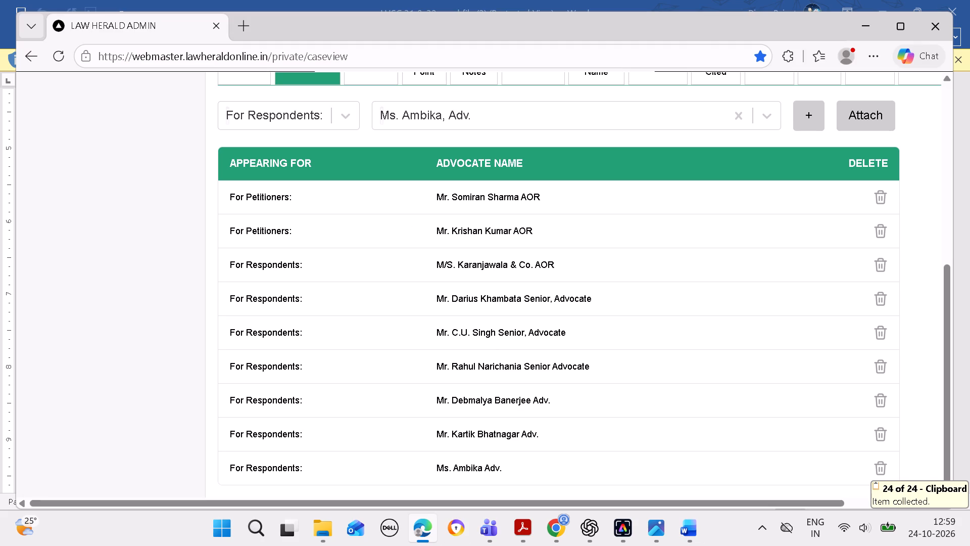
# Add the respondents' advocate listed after Ms. Ambika as a new advocate, with prefix Mr. and designation ADV, and attach him to the case.
pyautogui.click(736, 114)
pyautogui.hotkey('ctrl', 'v')
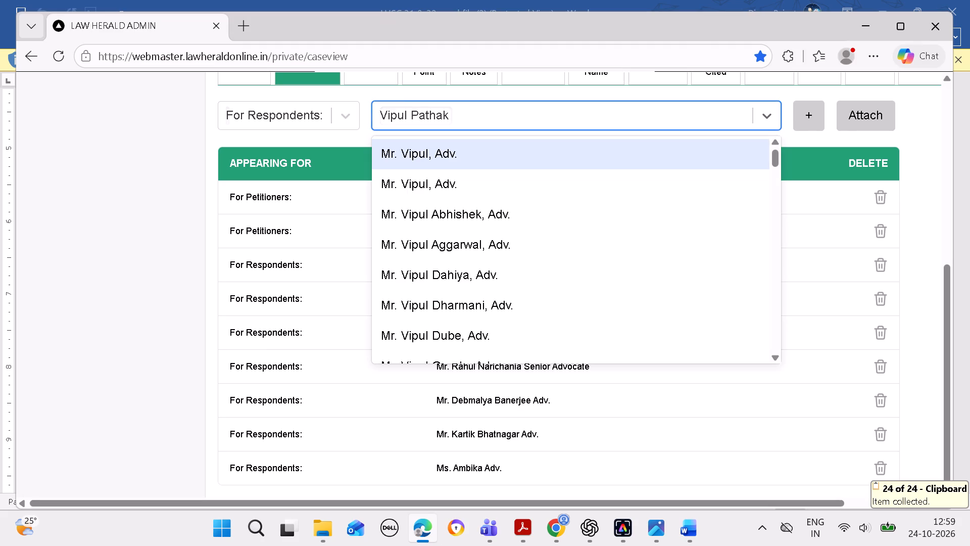
pyautogui.click(806, 118)
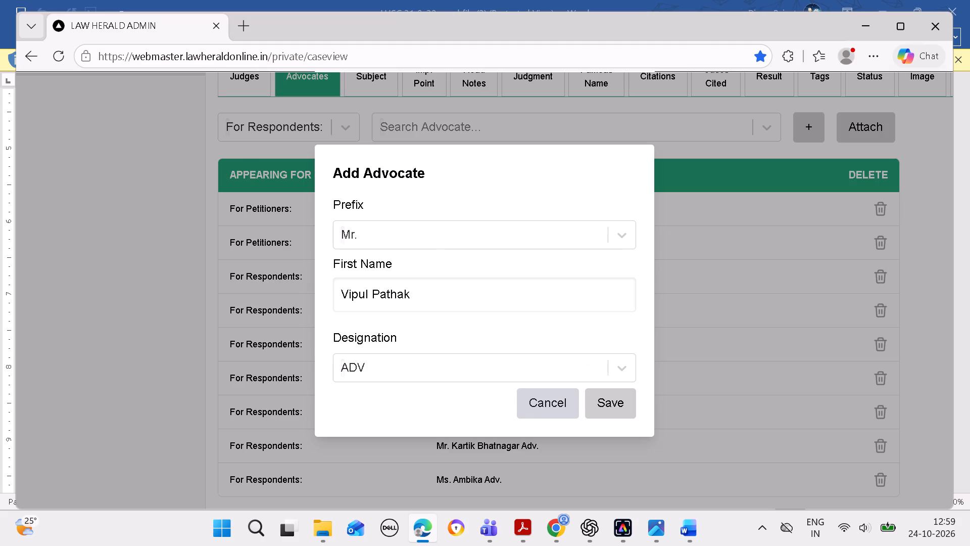
pyautogui.click(622, 401)
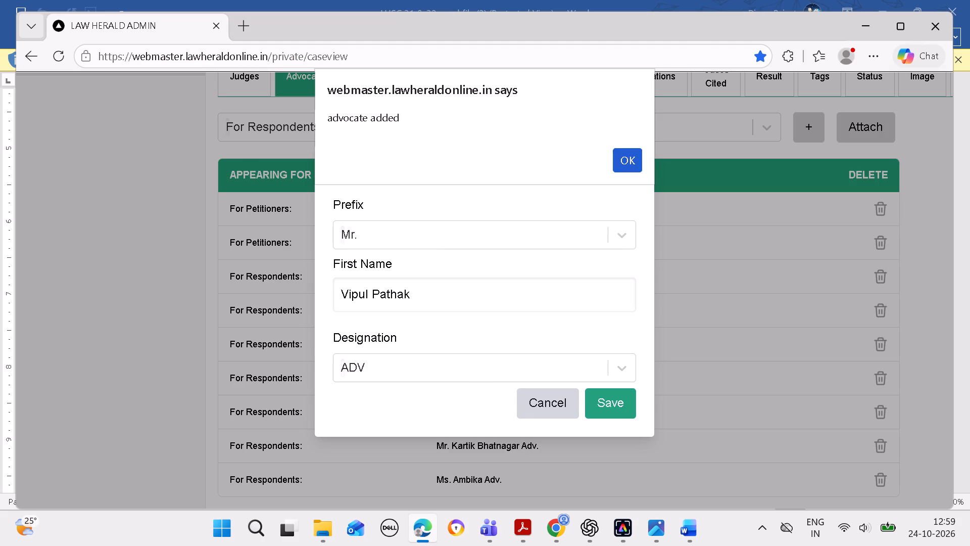
pyautogui.click(632, 159)
pyautogui.click(637, 159)
# Switch to Word for the last respondents' advocate listed in the case heading.
pyautogui.scroll(-4, 635, 289)
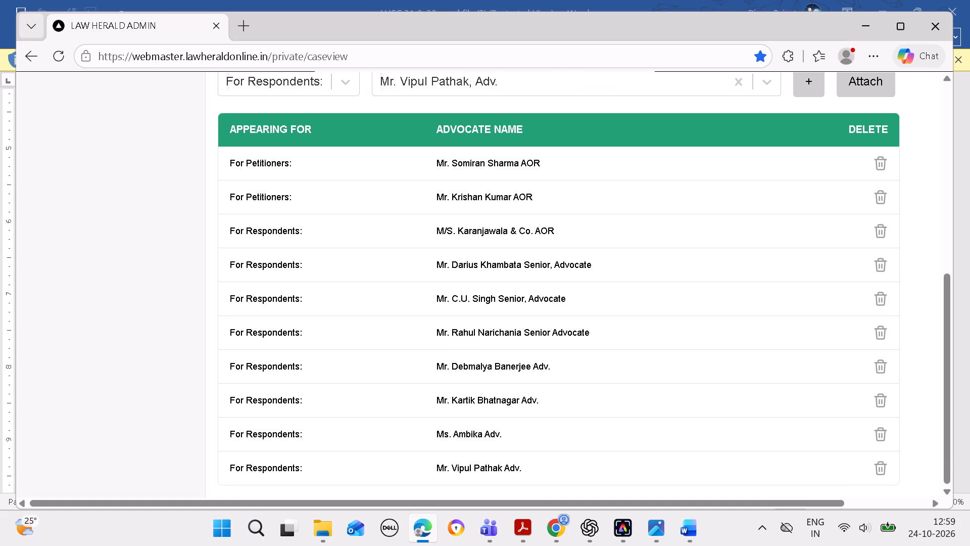
pyautogui.scroll(-4, 638, 294)
pyautogui.click(690, 519)
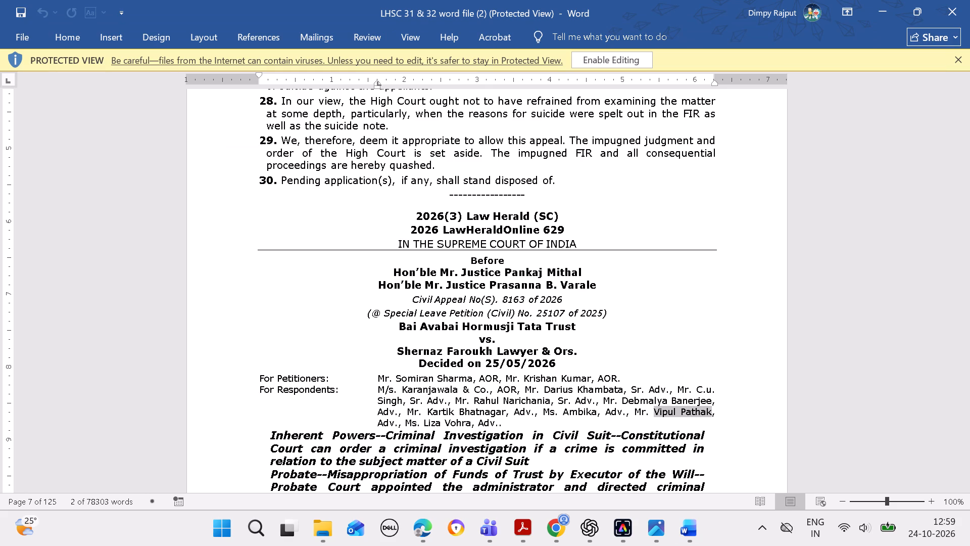
# Copy the last respondents' advocate's name from the Word case heading and attach her, as Ms. and Adv., to the case record in Edge.
pyautogui.moveTo(426, 425); pyautogui.dragTo(457, 425)
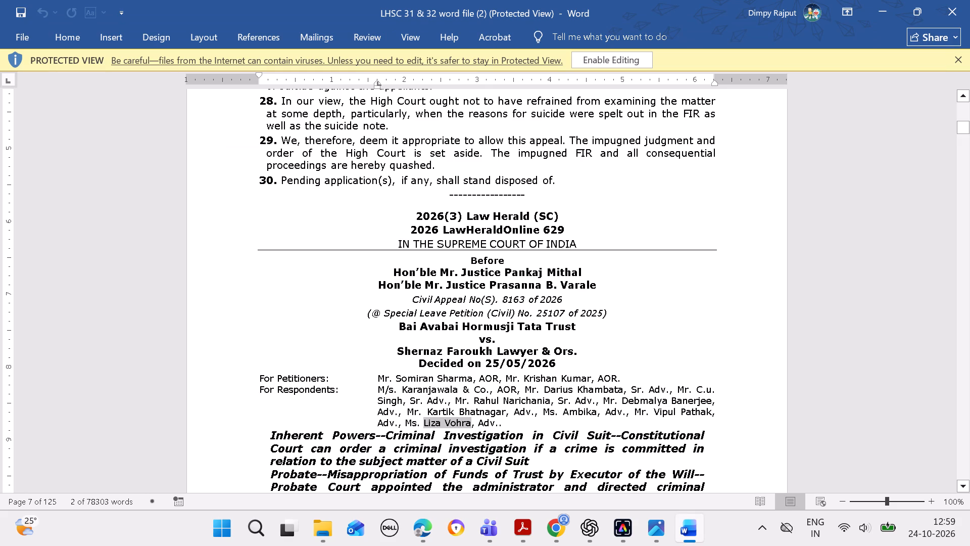
pyautogui.moveTo(457, 425); pyautogui.dragTo(457, 425)
pyautogui.hotkey('ctrl', 'c')
pyautogui.click(426, 526)
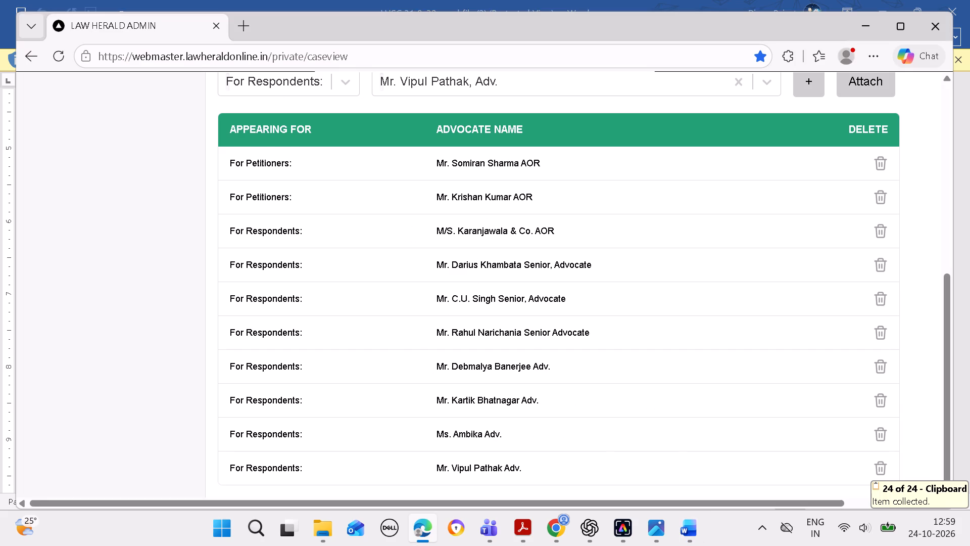
pyautogui.click(723, 86)
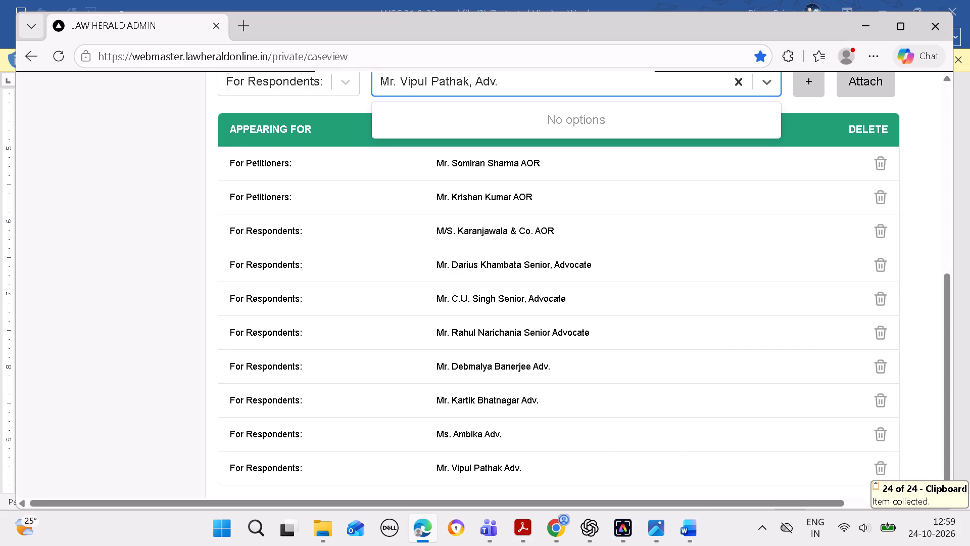
pyautogui.click(737, 81)
pyautogui.hotkey('ctrl', 'v')
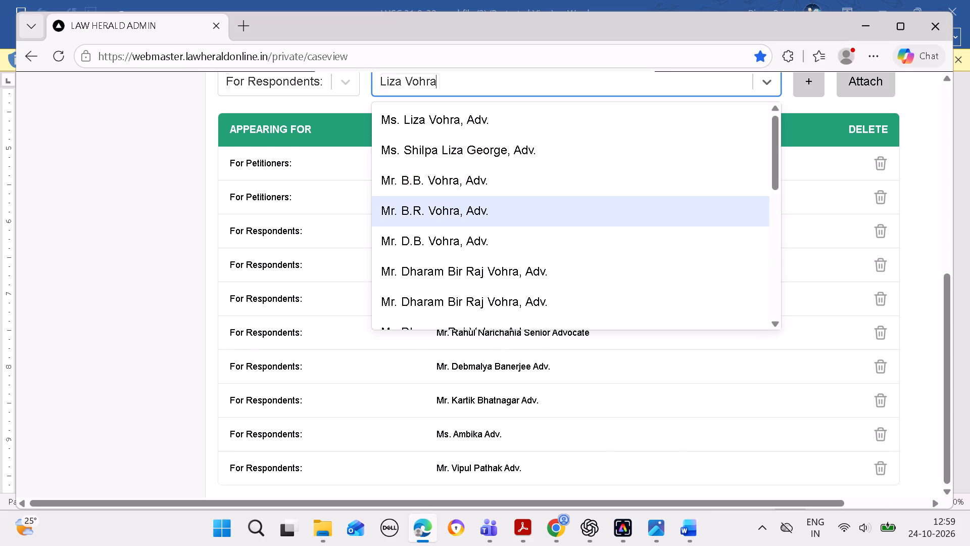
pyautogui.click(627, 111)
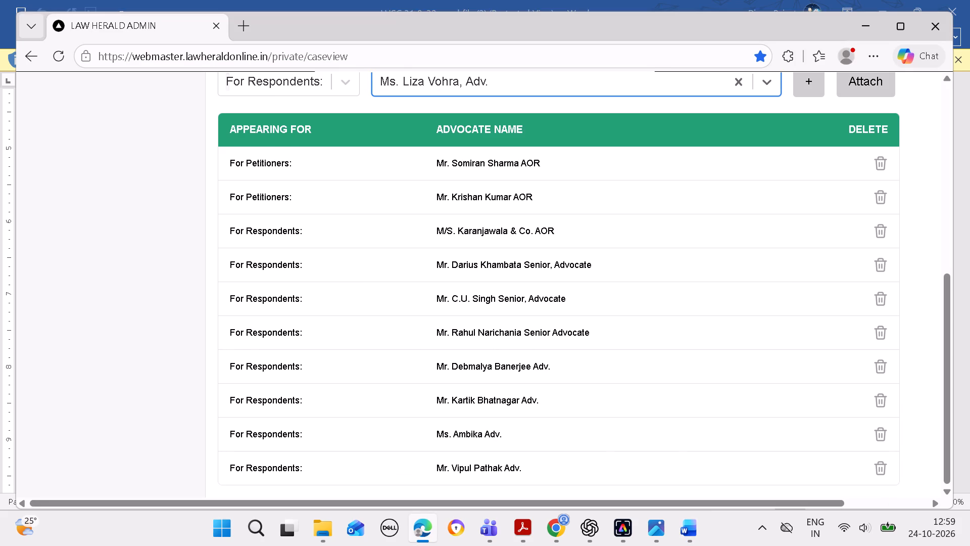
pyautogui.click(853, 85)
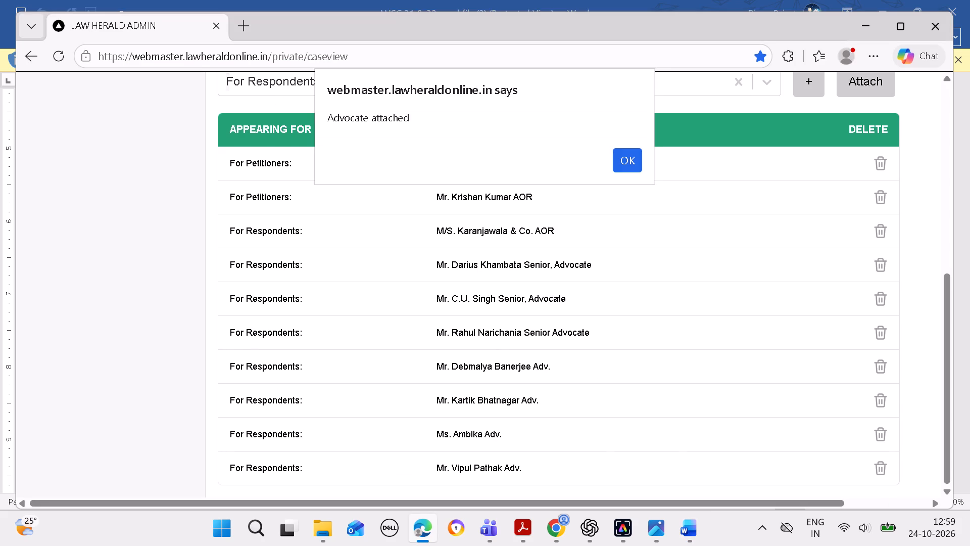
pyautogui.click(636, 160)
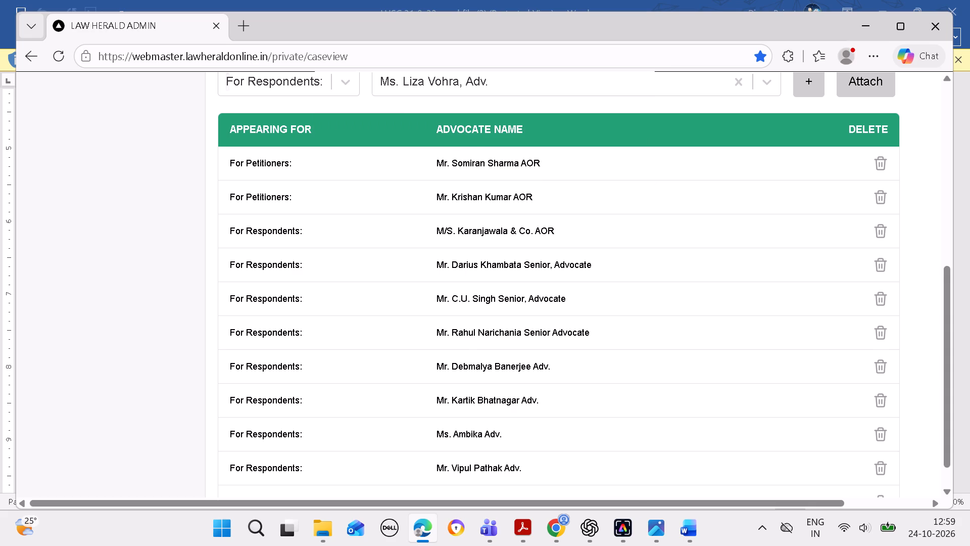
pyautogui.scroll(-9, 633, 261)
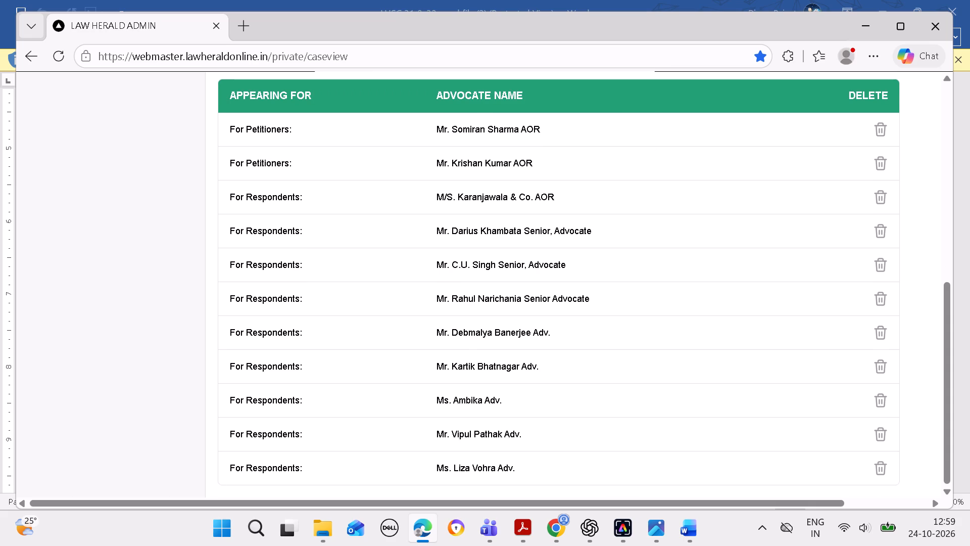
# Switch to Chrome and open the My Orders list on Flipkart.
pyautogui.click(690, 523)
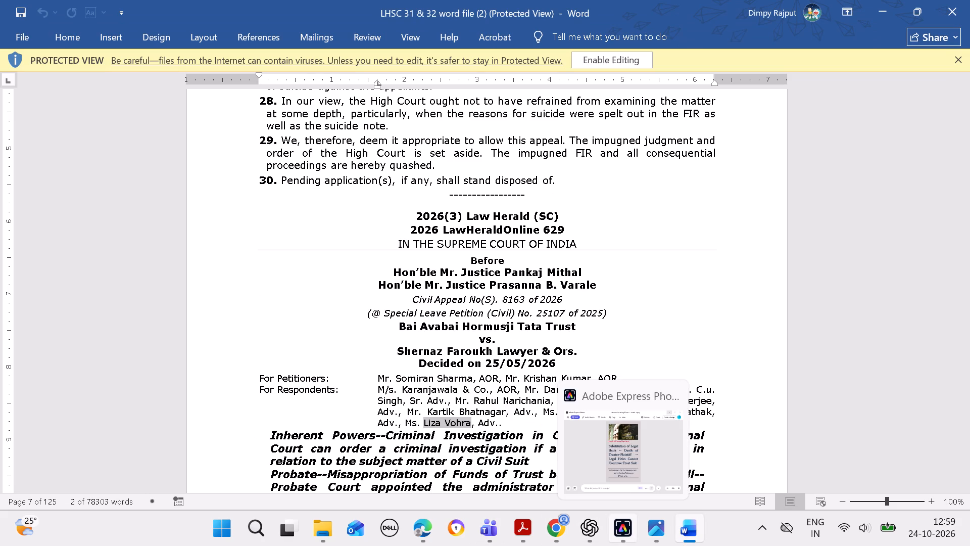
pyautogui.click(560, 529)
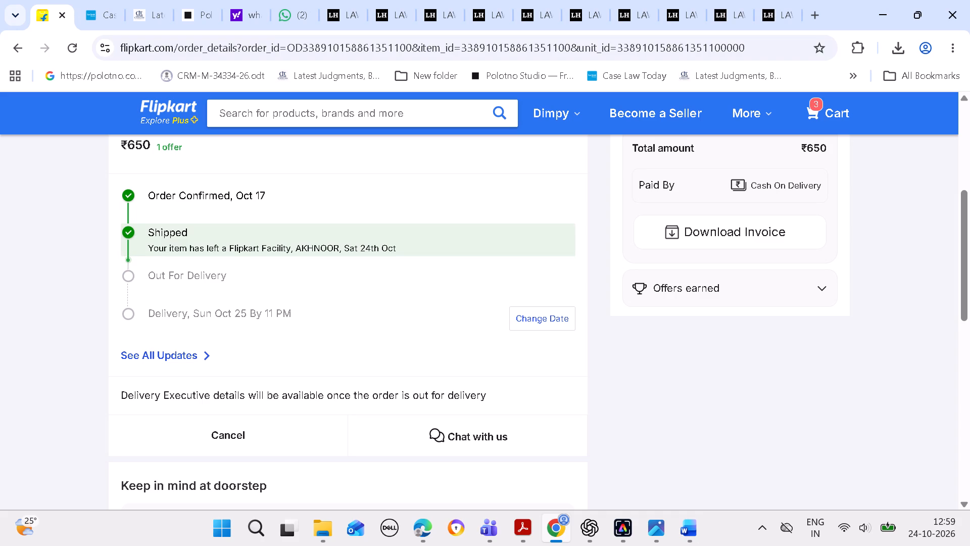
pyautogui.click(576, 107)
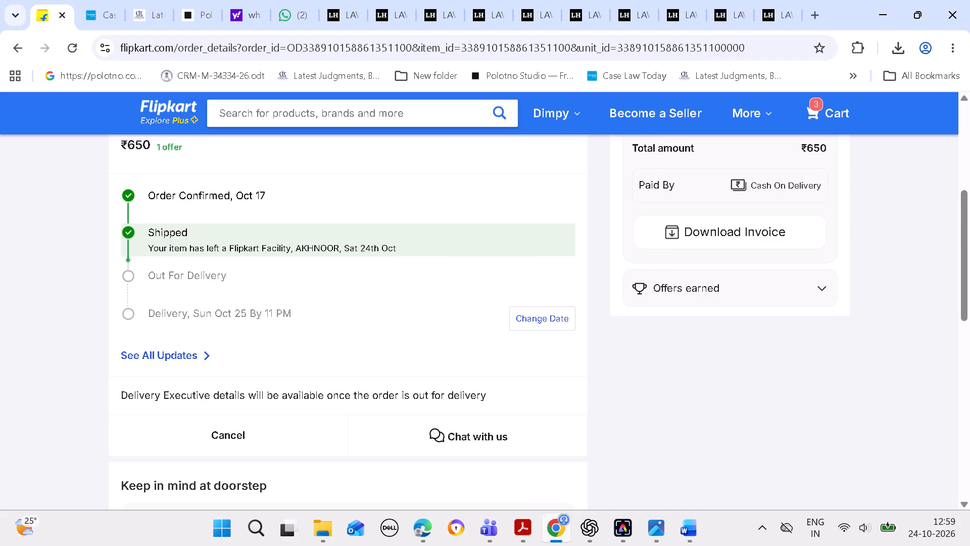
pyautogui.click(576, 105)
pyautogui.click(528, 266)
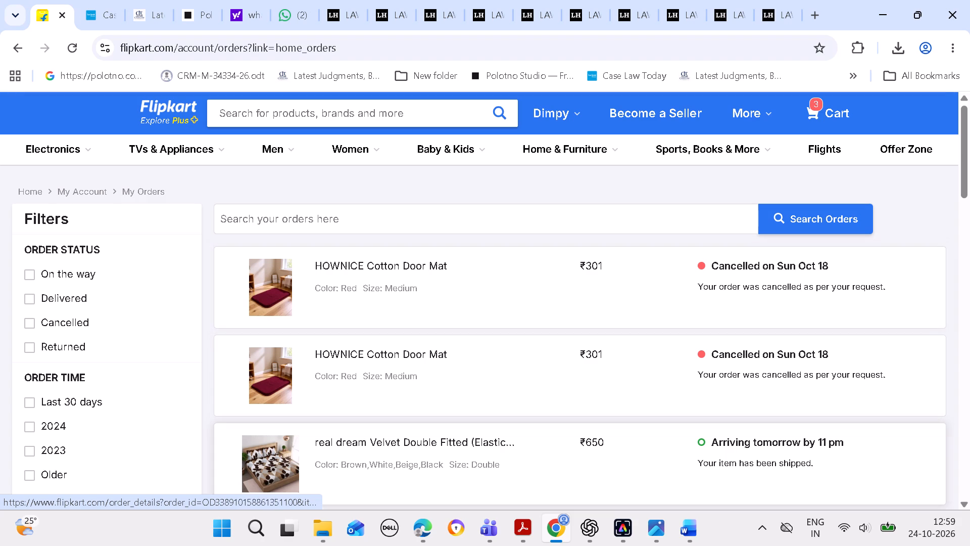
# In Chrome, open the Flipkart order for the real dream velvet bedsheet and view all its delivery updates.
pyautogui.click(629, 447)
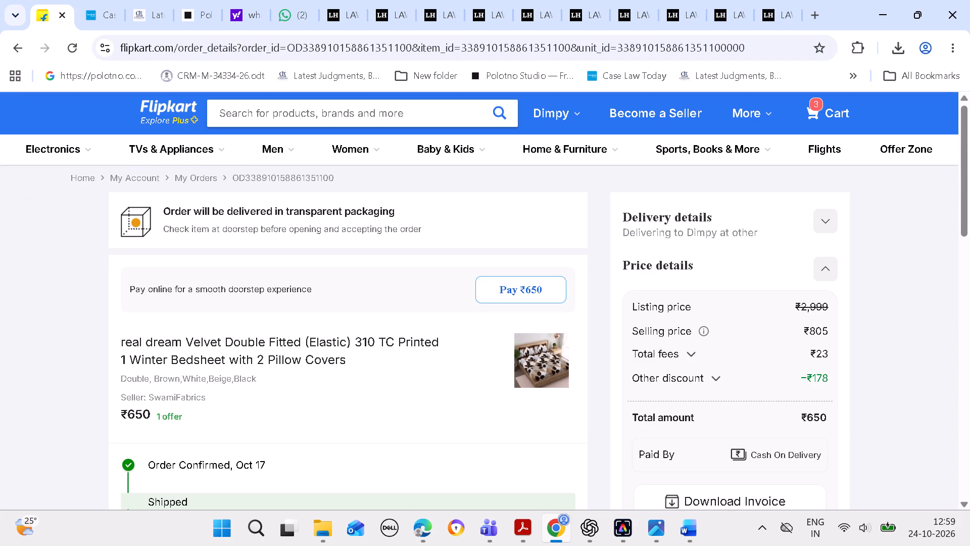
pyautogui.moveTo(969, 209); pyautogui.dragTo(969, 276)
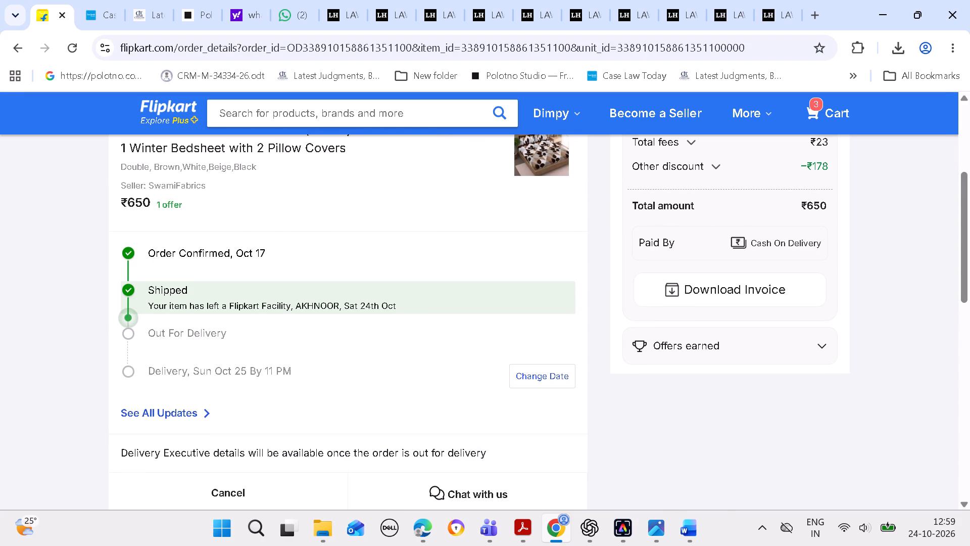
pyautogui.click(197, 408)
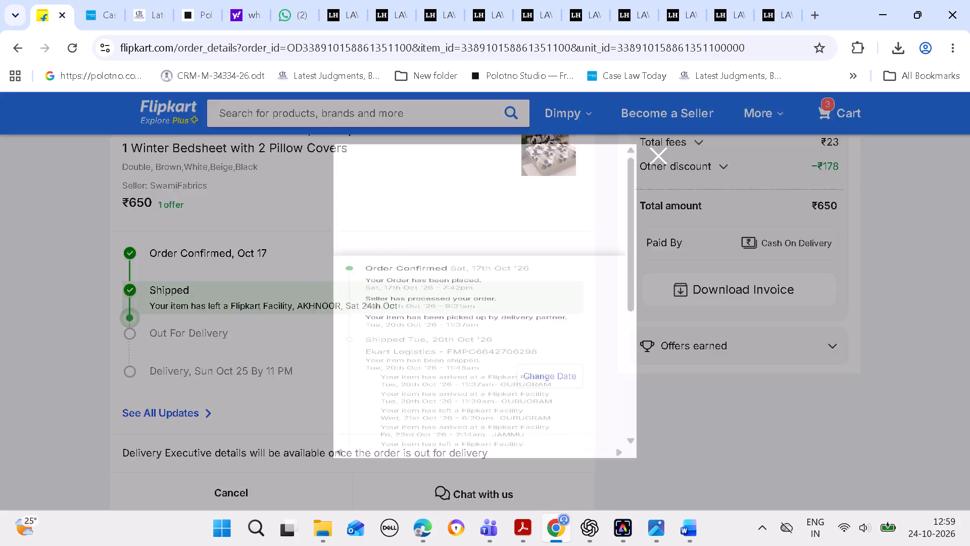
# Read the remaining delivery updates of the bedsheet order, close them and look over the rest of the order page.
pyautogui.scroll(-4, 537, 315)
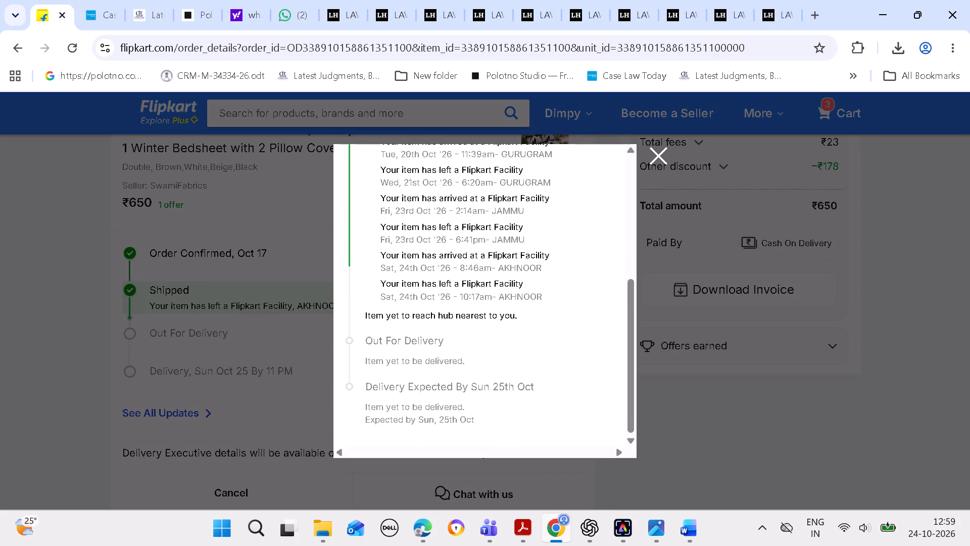
pyautogui.click(654, 159)
pyautogui.scroll(-4, 541, 290)
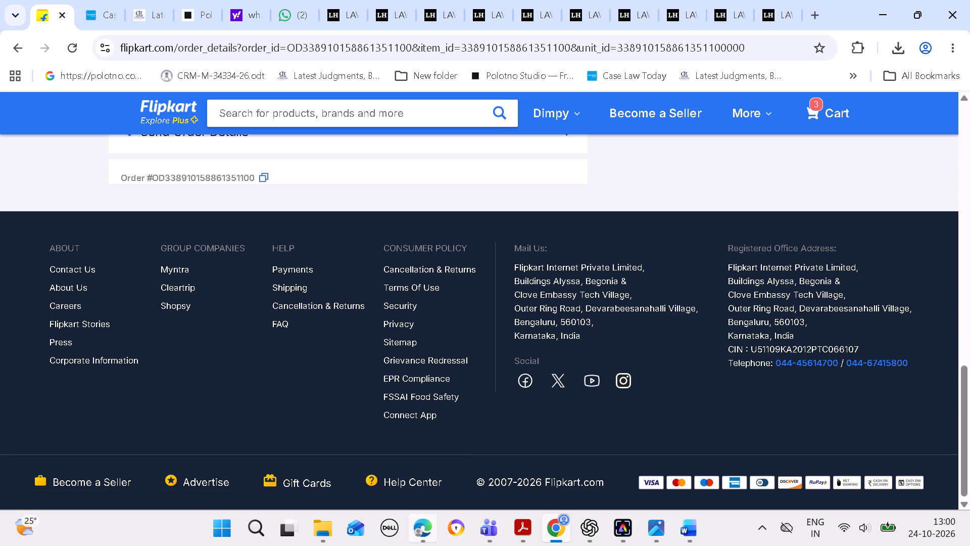
# Switch to Law Herald admin in Edge and open the Subject section of the Civil Appeal No. 8163 of 2026 record.
pyautogui.click(414, 532)
pyautogui.scroll(2, 610, 445)
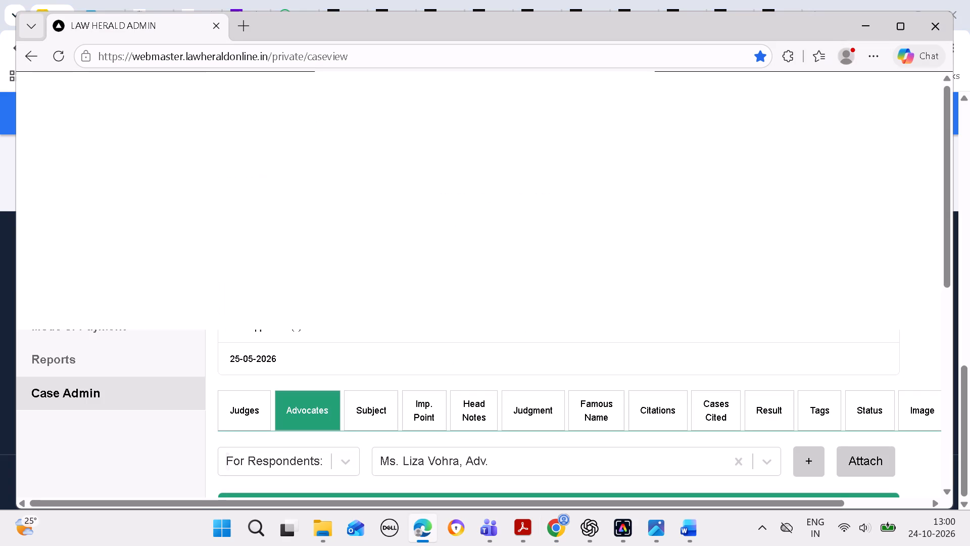
pyautogui.click(386, 410)
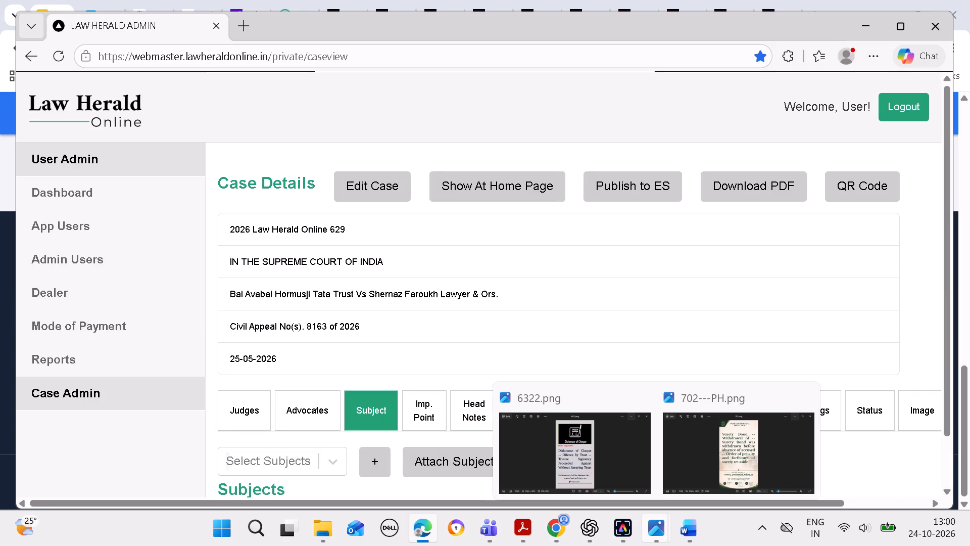
# Switch to the Word file and read the case's headnotes (A) to (D) below the advocates for its subjects.
pyautogui.click(675, 529)
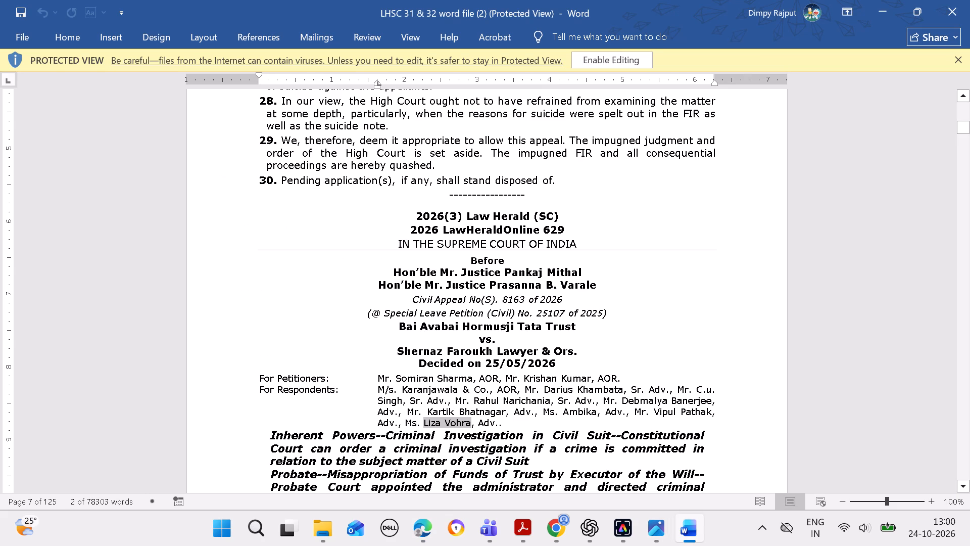
pyautogui.press('Down')
pyautogui.press('Down')
pyautogui.press('Down')
pyautogui.press('Down')
pyautogui.press('Down')
pyautogui.press('Down')
pyautogui.press('Down')
pyautogui.press('Down')
pyautogui.press('Down')
pyautogui.press('Down')
pyautogui.press('Down')
pyautogui.press('Down')
pyautogui.press('Down')
pyautogui.press('Down')
pyautogui.press('Down')
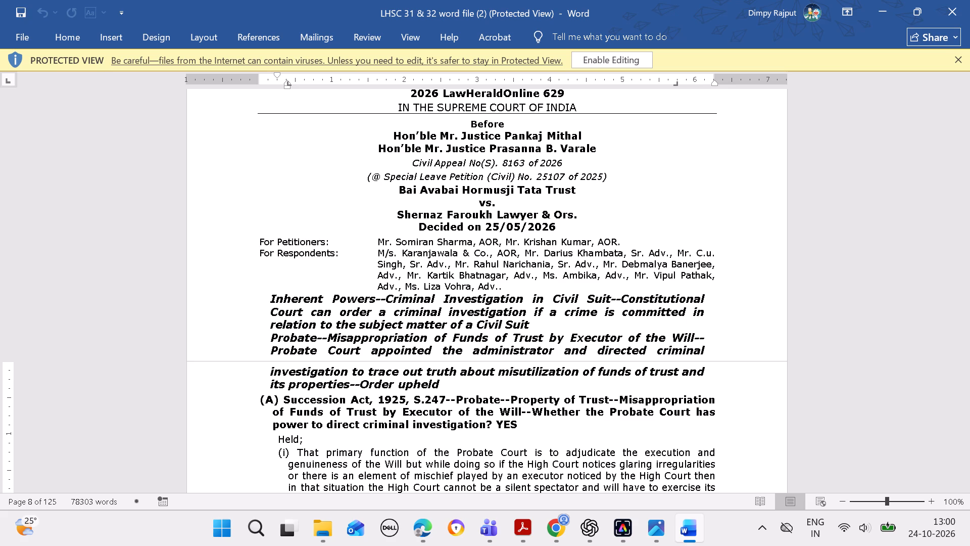
pyautogui.press('Down')
pyautogui.press('Down')
pyautogui.press('Down')
pyautogui.press('Down')
pyautogui.press('Down')
pyautogui.press('Down')
pyautogui.press('Down')
pyautogui.press('Down')
pyautogui.press('Down')
pyautogui.press('Down')
pyautogui.press('Down')
pyautogui.press('Down')
pyautogui.press('Down')
pyautogui.press('Down')
pyautogui.press('Down')
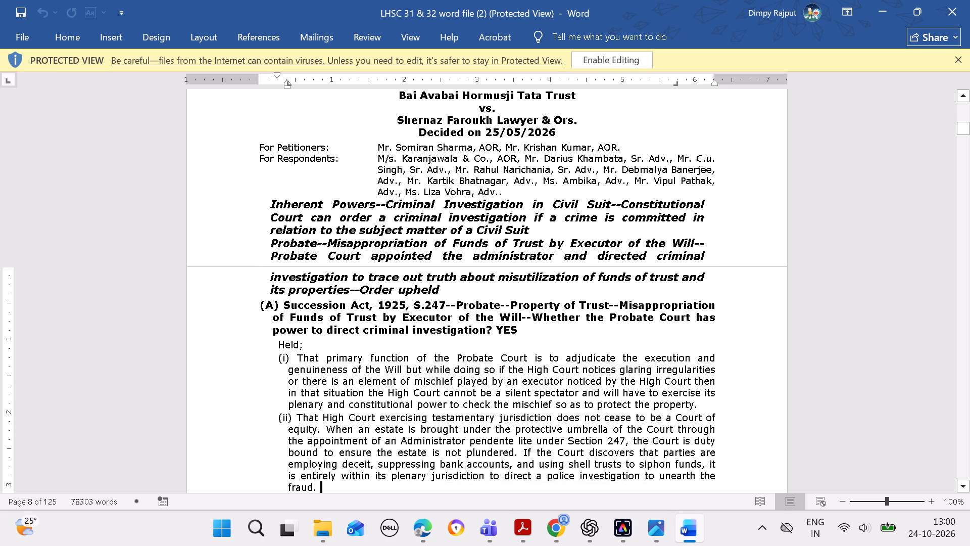
pyautogui.press('Down')
pyautogui.press('Down')
pyautogui.press('Down')
pyautogui.press('Down')
pyautogui.press('Down')
pyautogui.press('Down')
pyautogui.press('Down')
pyautogui.press('Down')
pyautogui.press('Down')
pyautogui.press('Down')
pyautogui.press('Down')
pyautogui.press('Down')
pyautogui.press('Down')
pyautogui.press('Down')
pyautogui.press('Down')
pyautogui.press('Down')
pyautogui.press('Down')
pyautogui.press('Down')
pyautogui.press('Down')
pyautogui.press('Down')
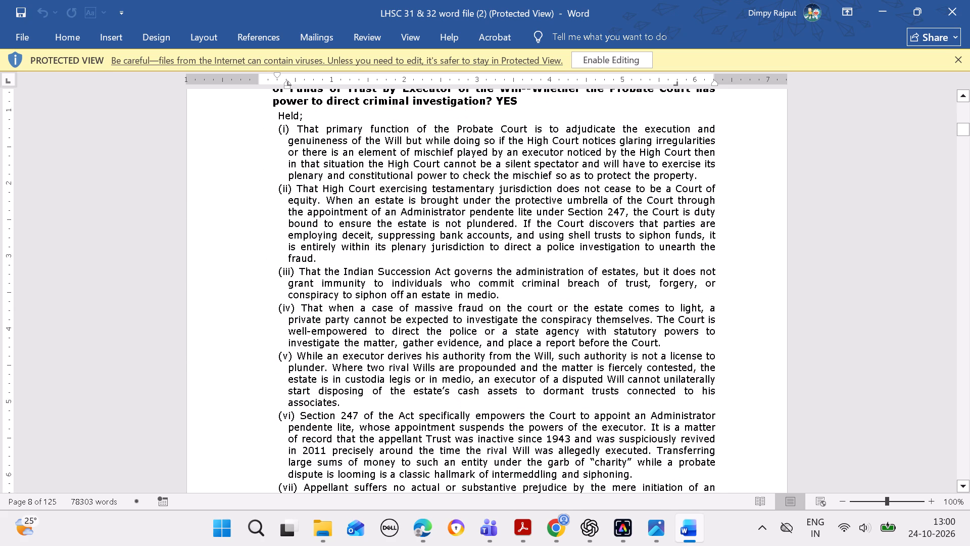
pyautogui.press('Down')
pyautogui.press('Down')
pyautogui.press('Down')
pyautogui.press('Down')
pyautogui.press('Down')
pyautogui.press('Down')
pyautogui.press('Down')
pyautogui.press('Down')
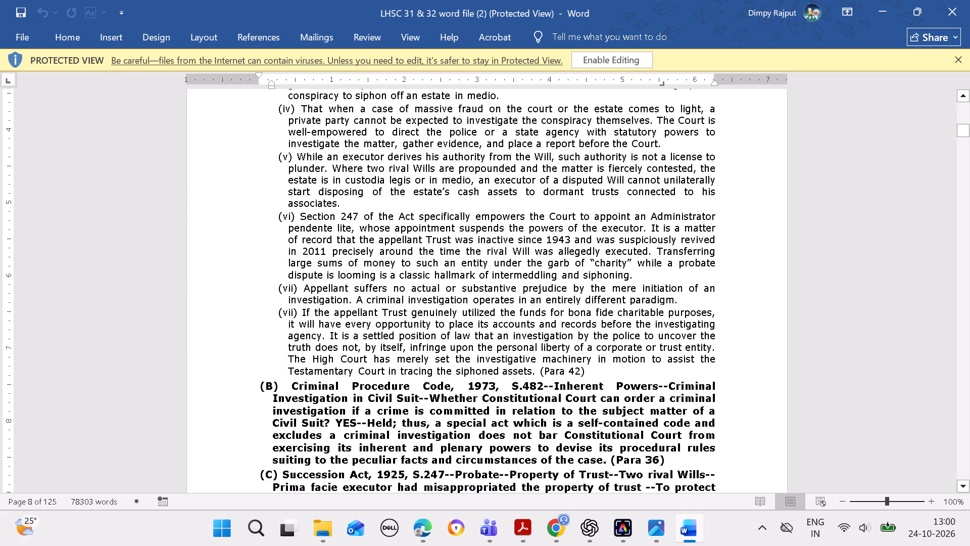
pyautogui.press('Down')
pyautogui.press('Down')
pyautogui.press('Down')
pyautogui.press('Down')
pyautogui.press('Down')
pyautogui.press('Down')
pyautogui.press('Down')
pyautogui.press('Down')
pyautogui.press('Down')
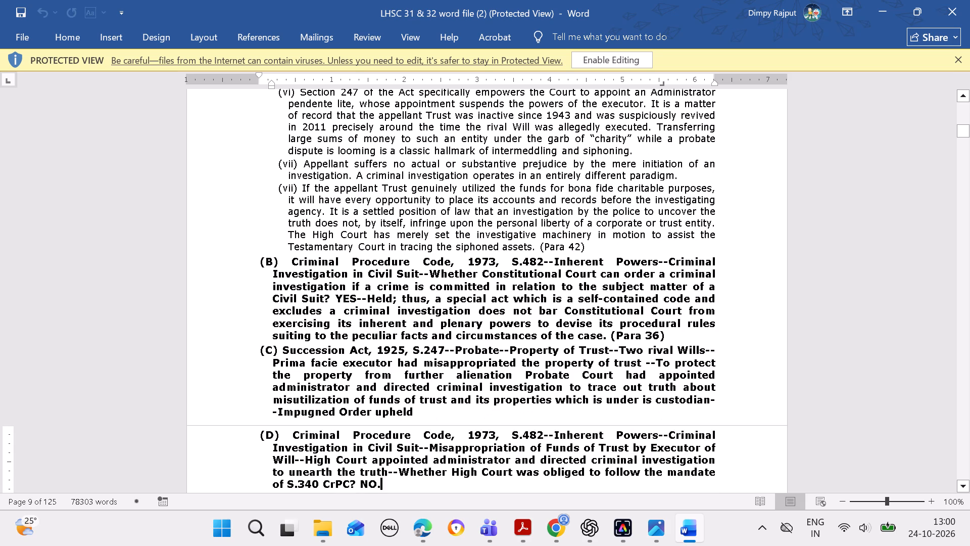
pyautogui.press('Down')
pyautogui.press('Down')
pyautogui.press('Down')
pyautogui.press('Down')
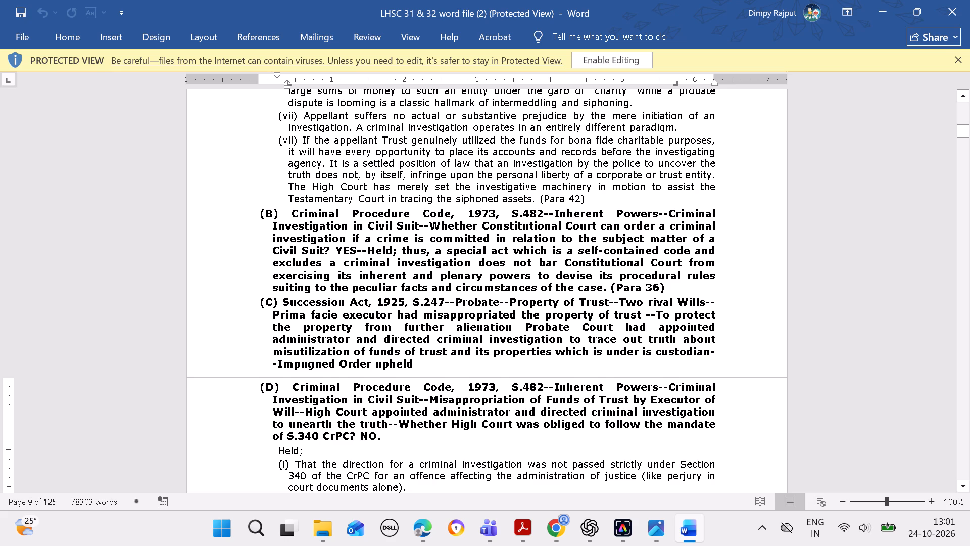
# Examine the holdings under headnote (D), the Cases Cited list and the opening paragraphs of the judgment in Word.
pyautogui.press('Down')
pyautogui.press('Down')
pyautogui.press('Down')
pyautogui.press('Down')
pyautogui.press('Down')
pyautogui.press('Down')
pyautogui.press('Down')
pyautogui.press('Down')
pyautogui.press('Down')
pyautogui.press('Down')
pyautogui.press('Down')
pyautogui.press('Down')
pyautogui.press('Down')
pyautogui.press('Down')
pyautogui.press('Down')
pyautogui.press('Down')
pyautogui.press('Down')
pyautogui.press('Down')
pyautogui.press('Down')
pyautogui.press('Down')
pyautogui.press('Down')
pyautogui.press('Down')
pyautogui.press('Down')
pyautogui.press('Down')
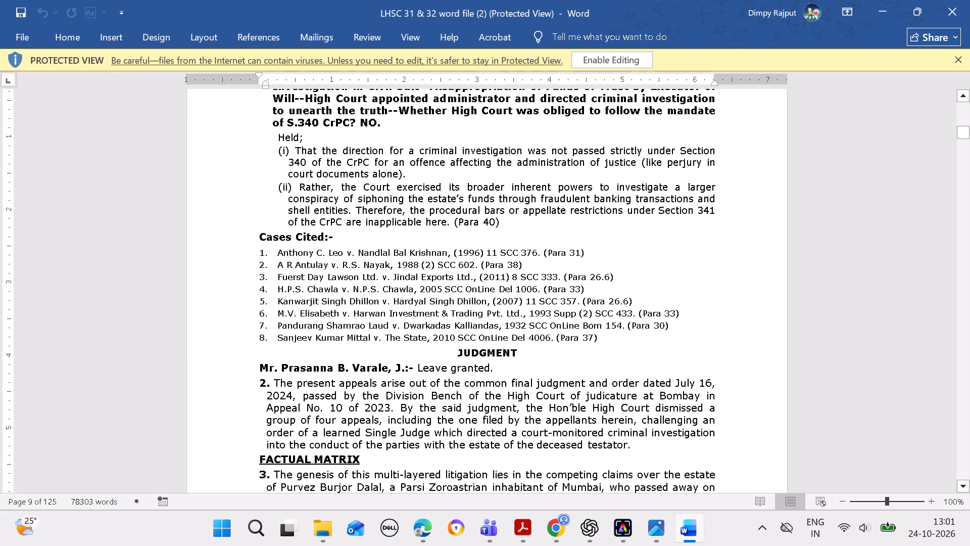
pyautogui.press('Down')
pyautogui.press('Down')
pyautogui.press('Down')
pyautogui.press('Down')
pyautogui.press('Down')
pyautogui.press('Down')
pyautogui.press('Down')
pyautogui.press('Down')
pyautogui.press('Down')
pyautogui.press('Down')
pyautogui.press('Down')
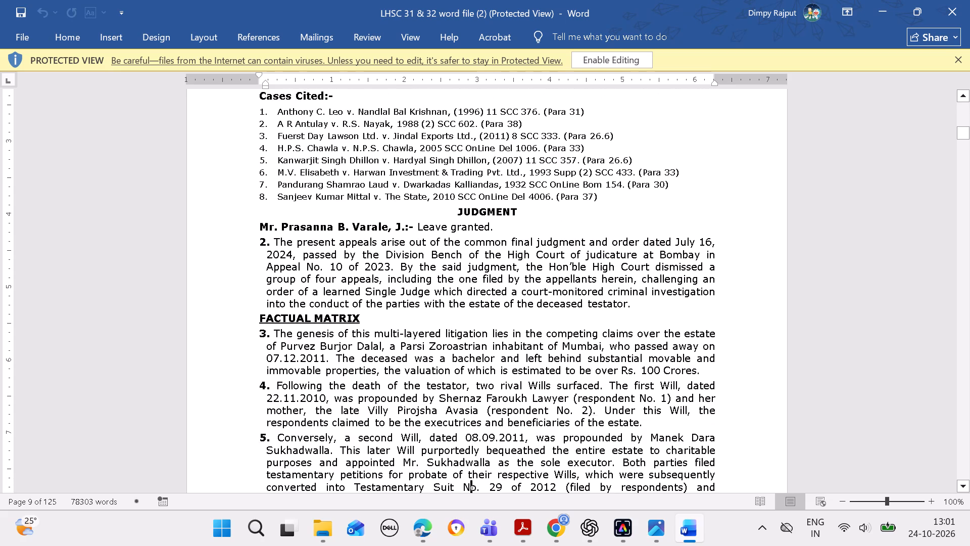
pyautogui.press('Up')
pyautogui.press('Up')
pyautogui.press('Up')
pyautogui.press('Up')
pyautogui.press('Up')
pyautogui.press('Up')
pyautogui.press('Up')
pyautogui.press('Up')
pyautogui.press('Up')
pyautogui.press('Up')
pyautogui.press('Up')
pyautogui.press('Up')
pyautogui.press('Up')
pyautogui.press('Up')
pyautogui.press('Up')
pyautogui.press('Up')
pyautogui.press('Up')
pyautogui.press('Up')
pyautogui.press('Up')
pyautogui.press('Up')
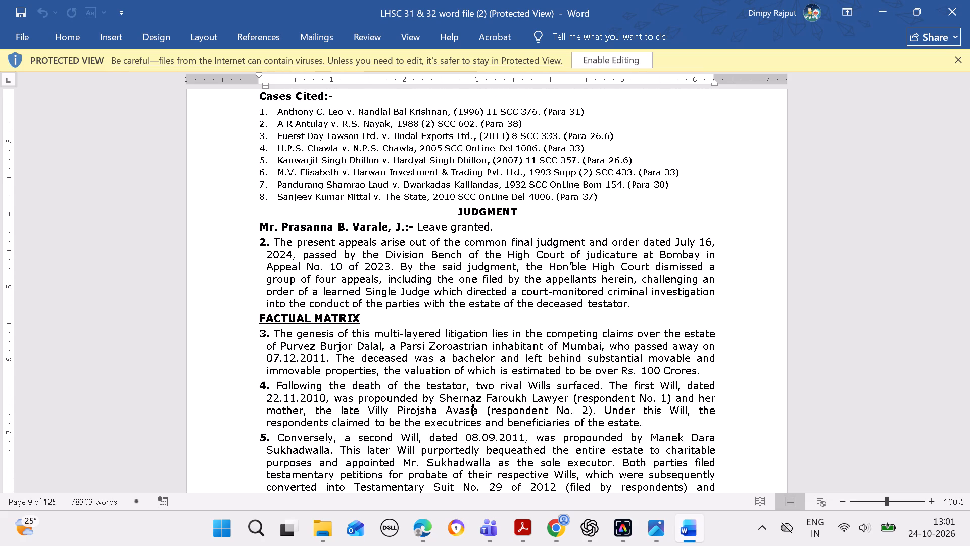